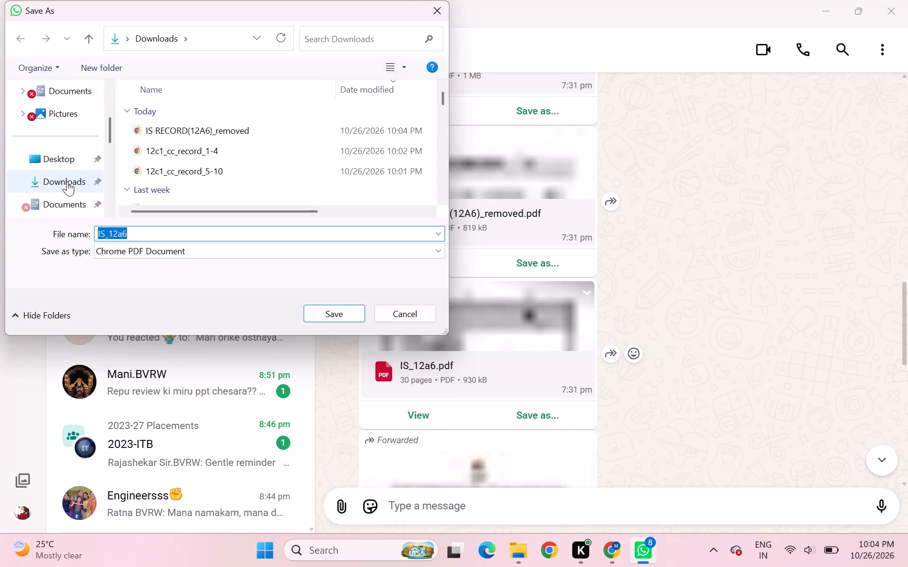
# Choose the Downloads folder as the save location for the IS_12a6 PDF.
pyautogui.click(67, 181)
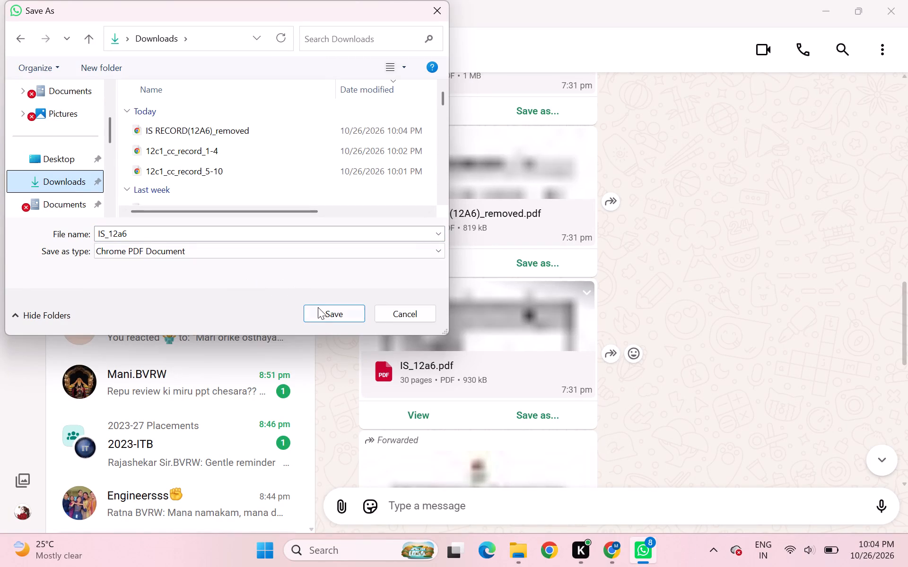
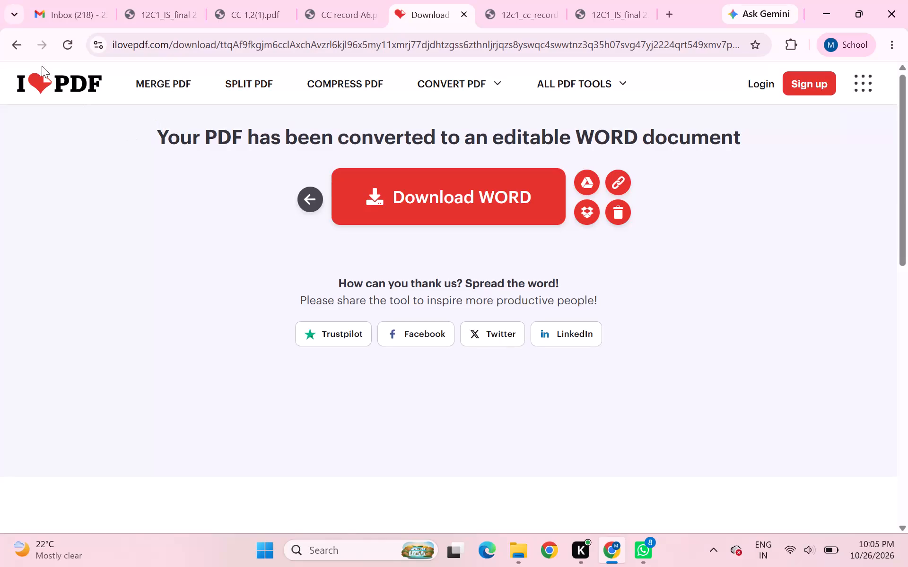
# Go back to the PDF to WORD converter and open the file chooser for a new PDF.
pyautogui.click(19, 47)
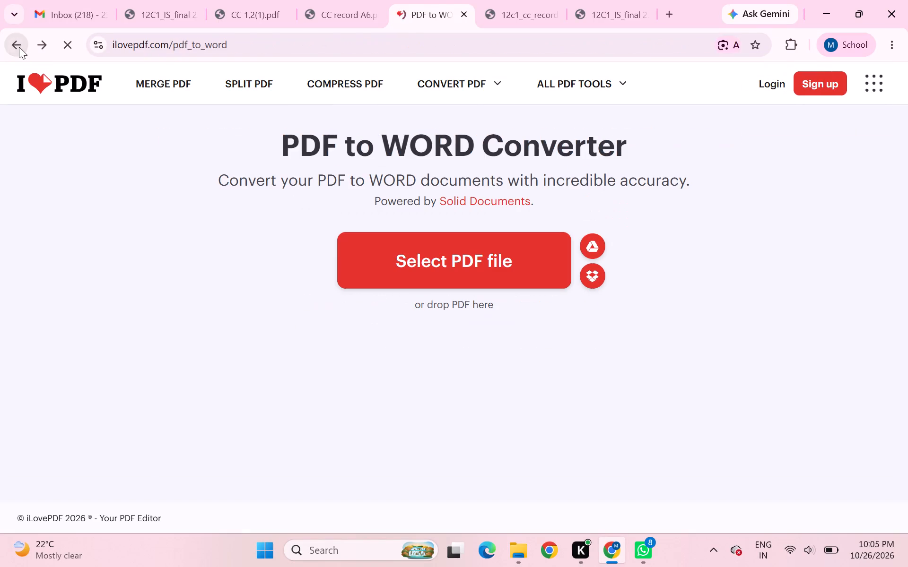
pyautogui.click(384, 268)
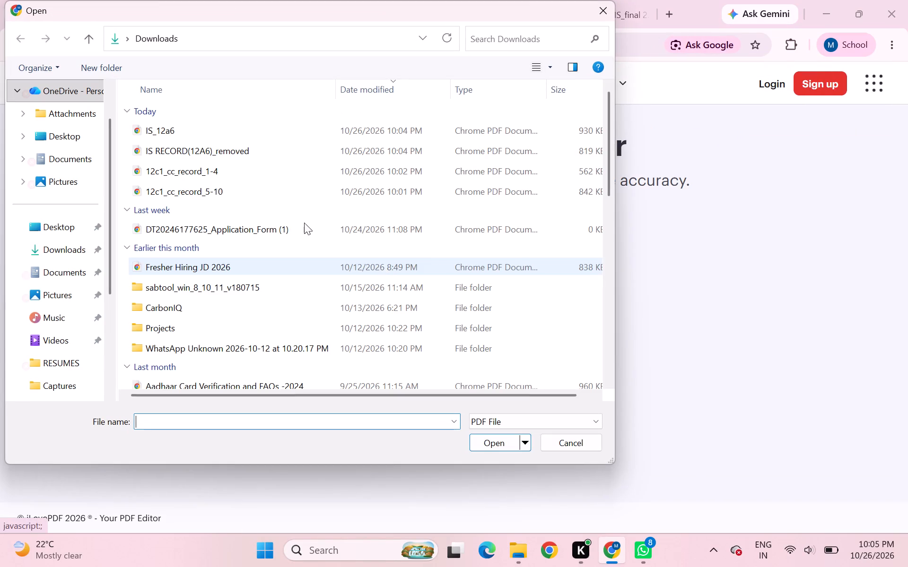
# Convert IS_12a6.pdf from Downloads to a Word document without OCR and download the result.
pyautogui.click(188, 136)
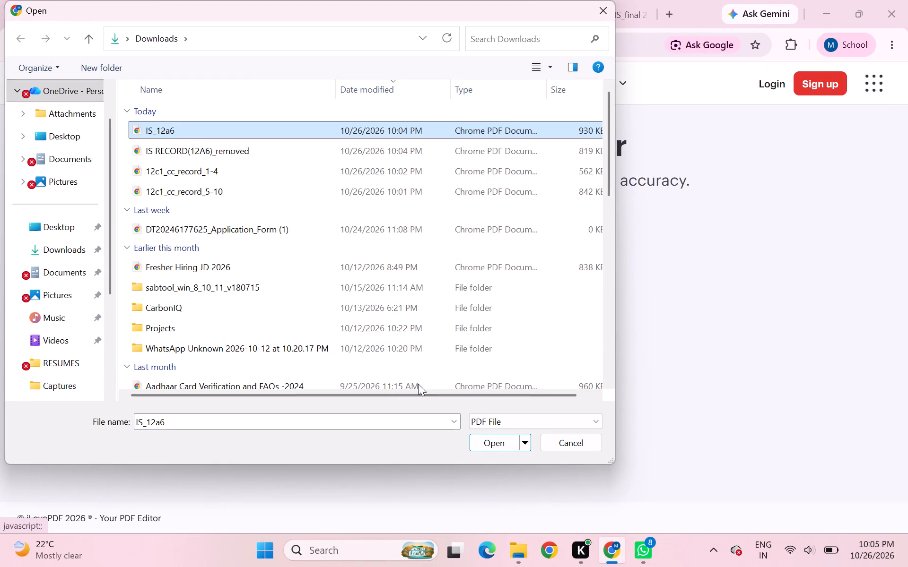
pyautogui.click(482, 444)
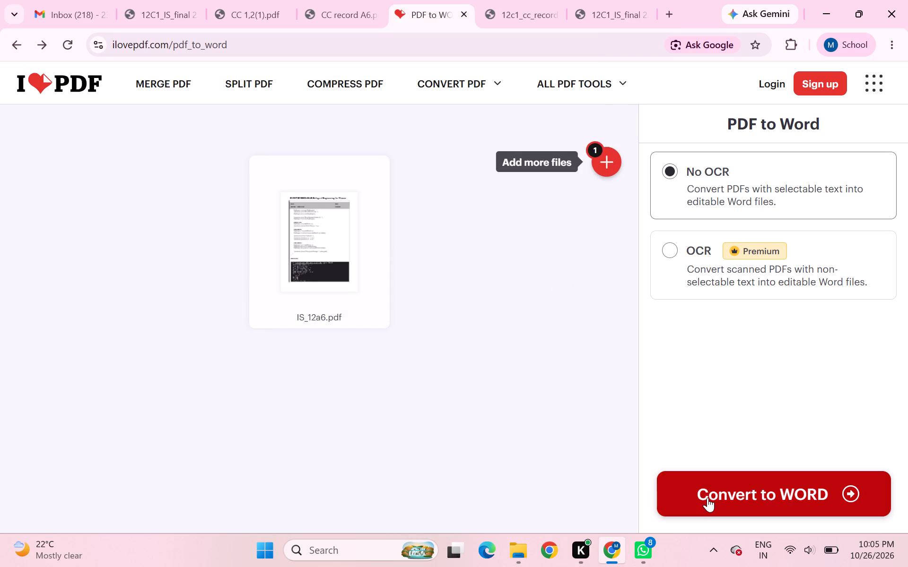
pyautogui.click(707, 498)
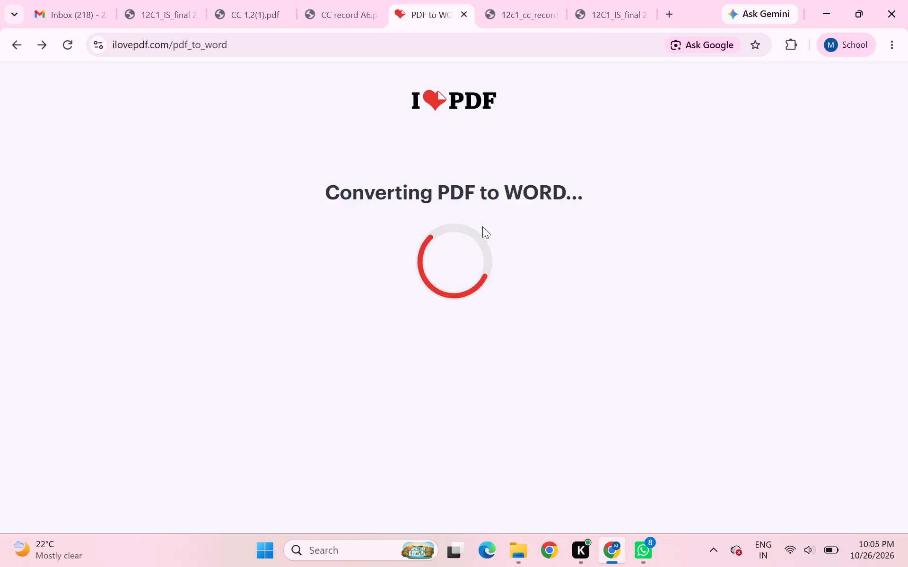
pyautogui.click(472, 200)
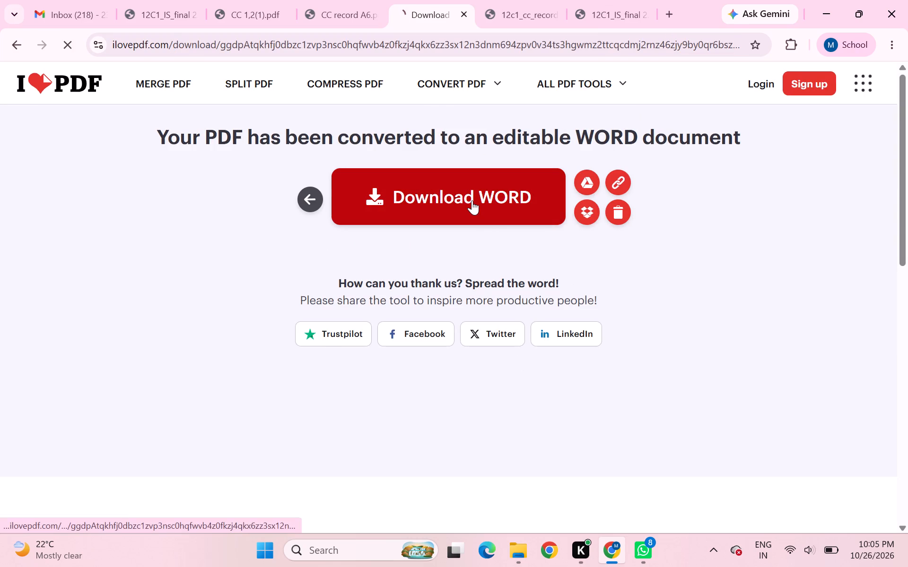
# Return to the PDF to Word converter, convert IS RECORD(12A6)_removed.pdf without OCR, and download the resulting Word document.
pyautogui.click(14, 44)
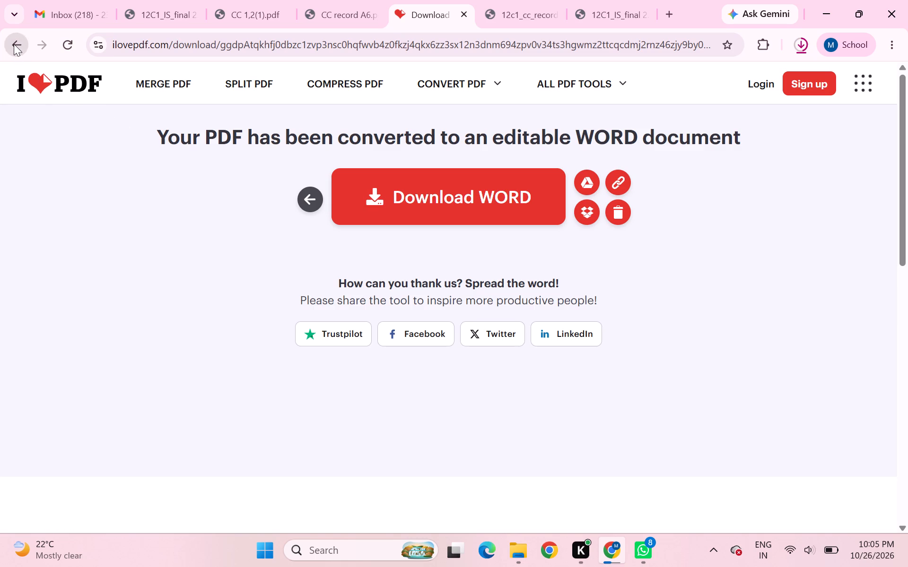
pyautogui.click(389, 272)
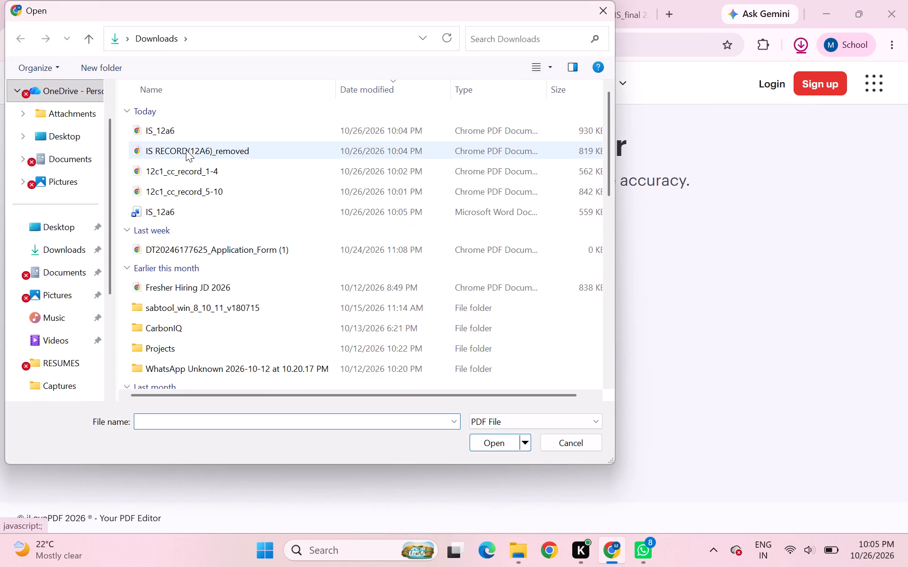
pyautogui.click(186, 150)
pyautogui.click(491, 442)
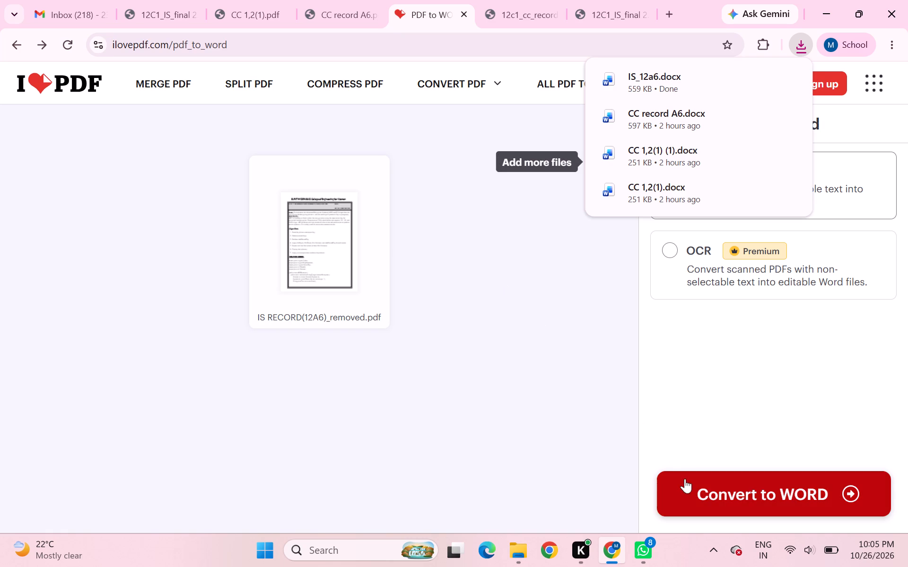
pyautogui.click(686, 486)
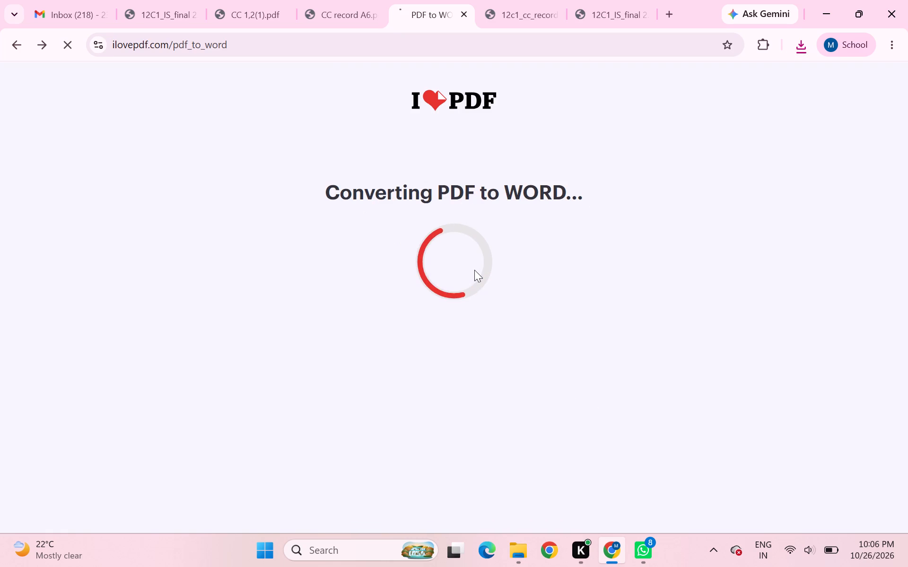
pyautogui.click(484, 200)
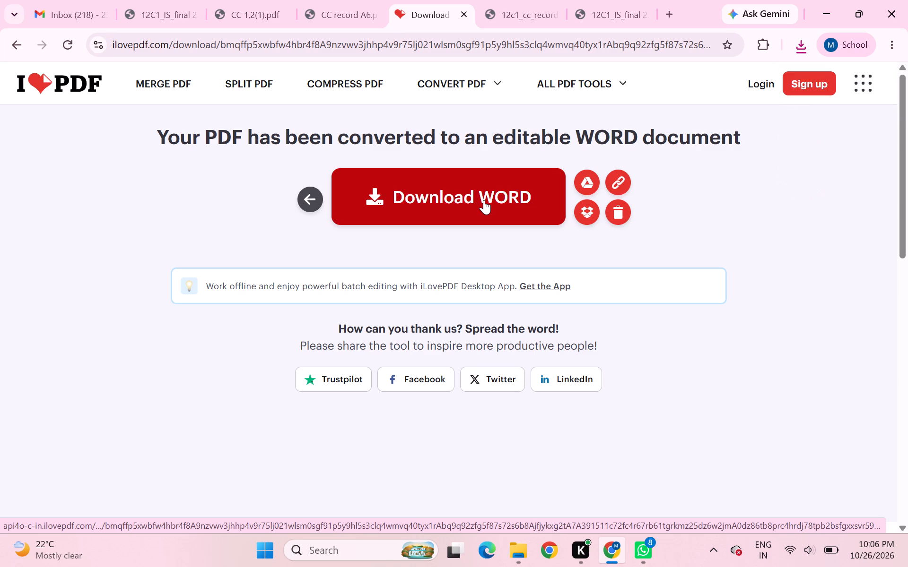
pyautogui.click(803, 38)
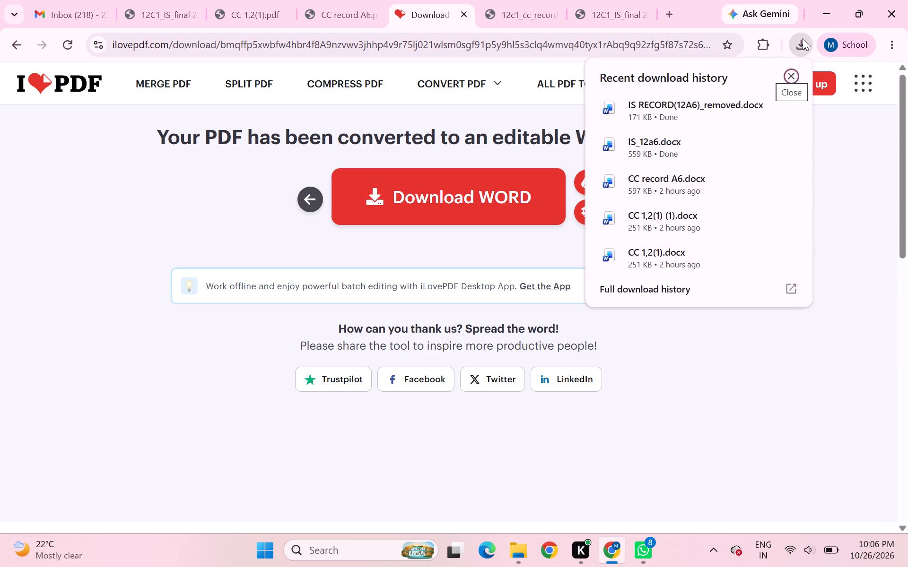
pyautogui.click(859, 168)
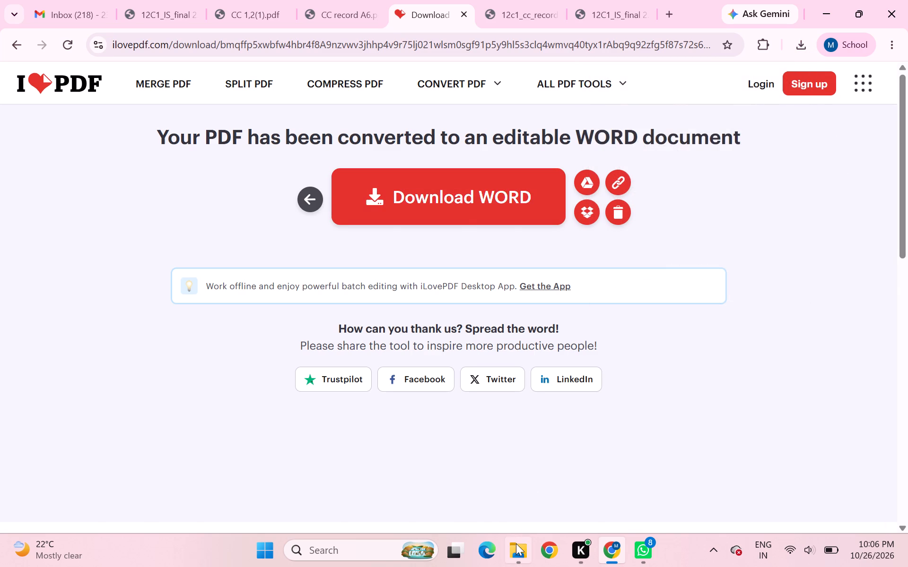
# Open the converted IS_12a6 Word document from the Downloads folder and examine the layout of its first pages.
pyautogui.click(516, 543)
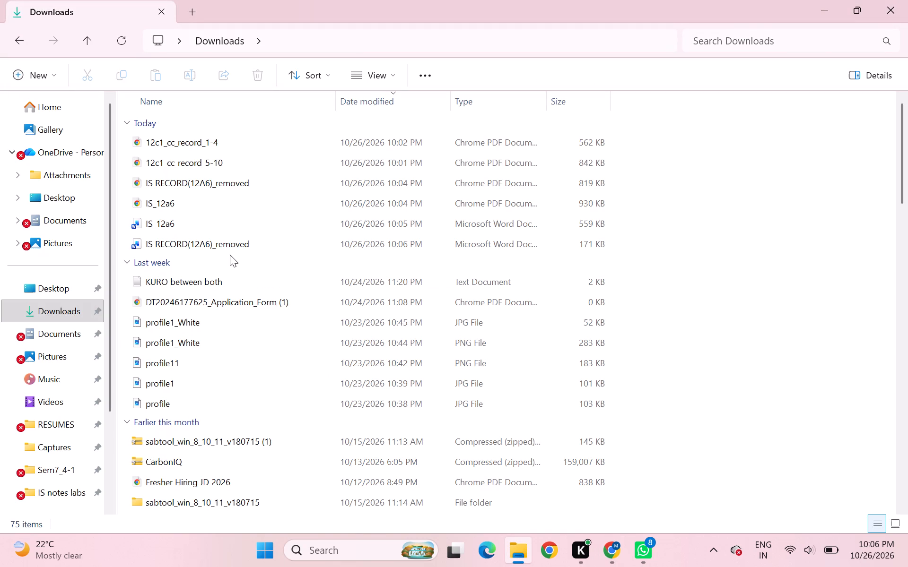
pyautogui.click(207, 183)
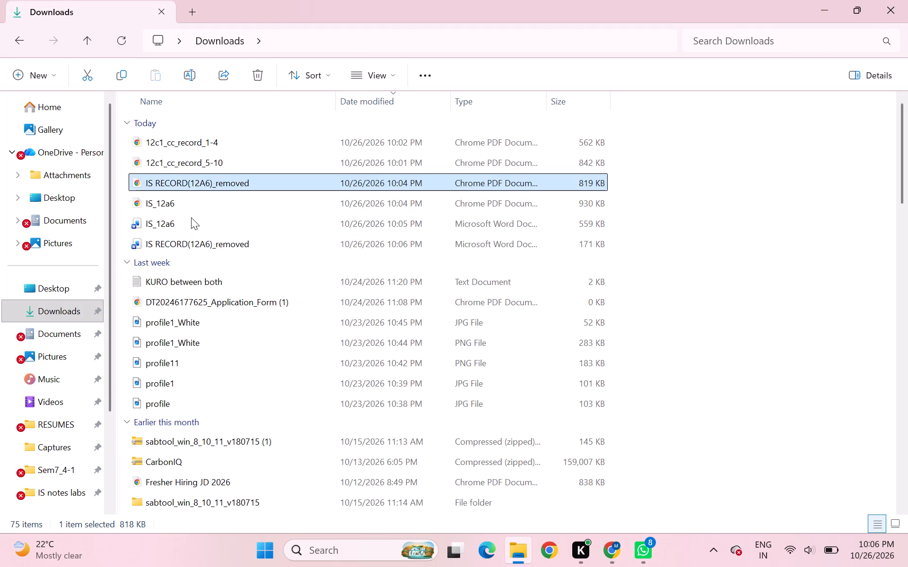
pyautogui.doubleClick(191, 217)
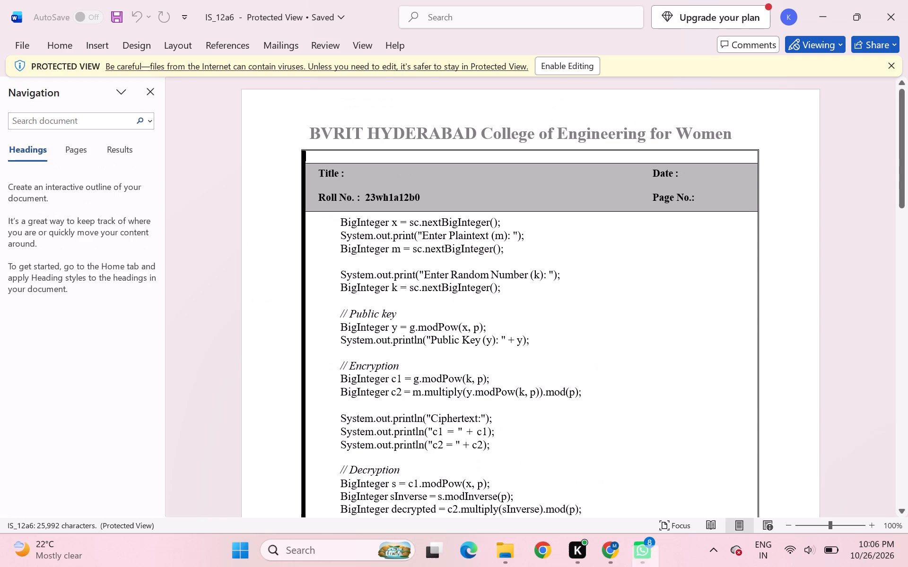
pyautogui.scroll(-2, 421, 314)
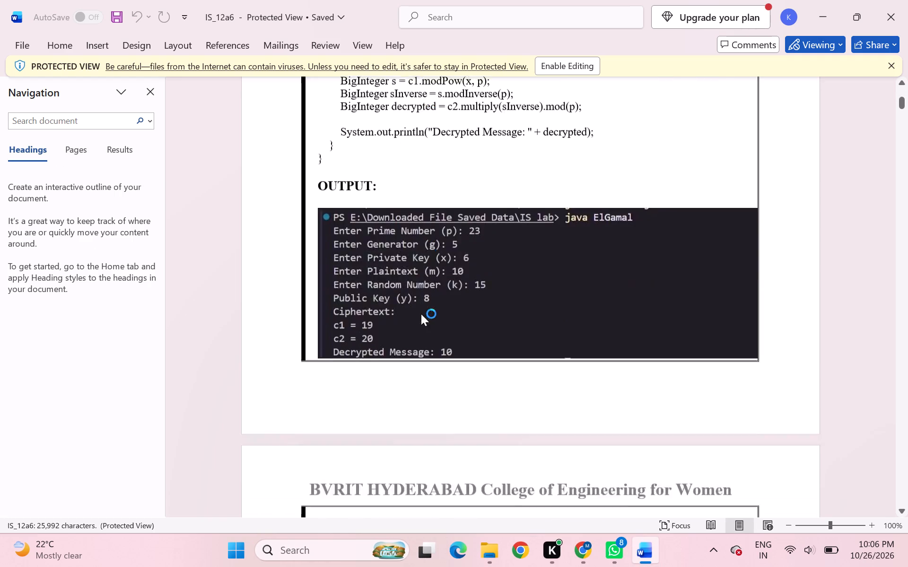
pyautogui.scroll(-2, 421, 314)
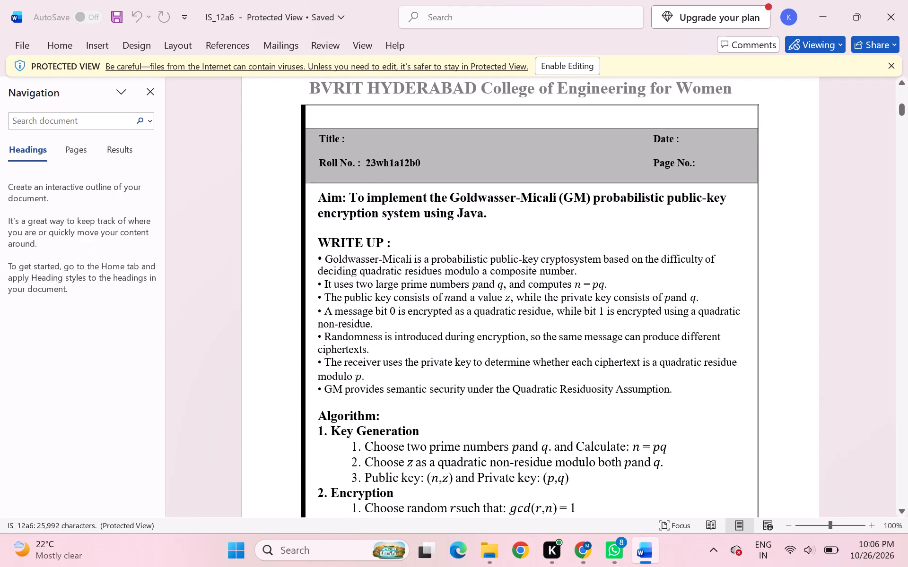
pyautogui.scroll(-3, 421, 314)
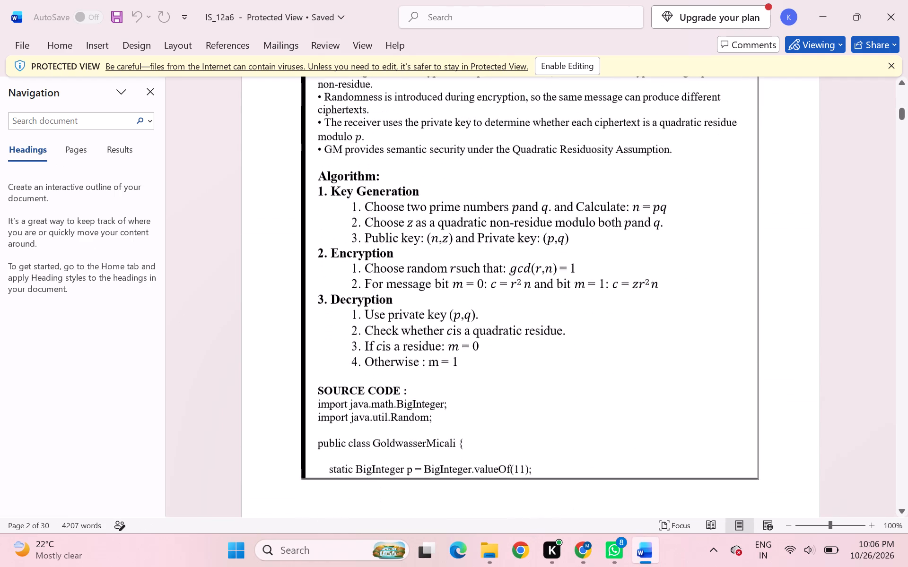
pyautogui.scroll(-6, 421, 314)
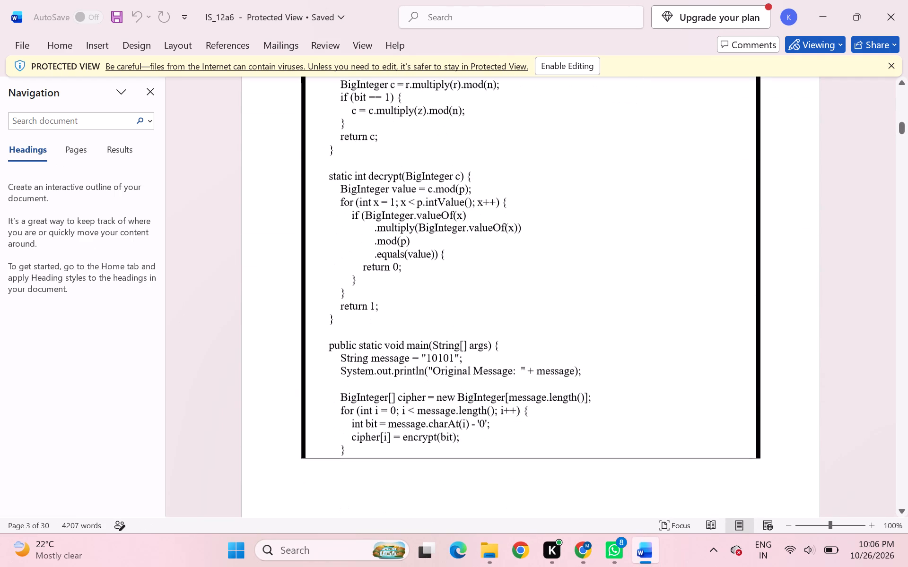
pyautogui.scroll(-3, 421, 314)
pyautogui.scroll(3, 421, 314)
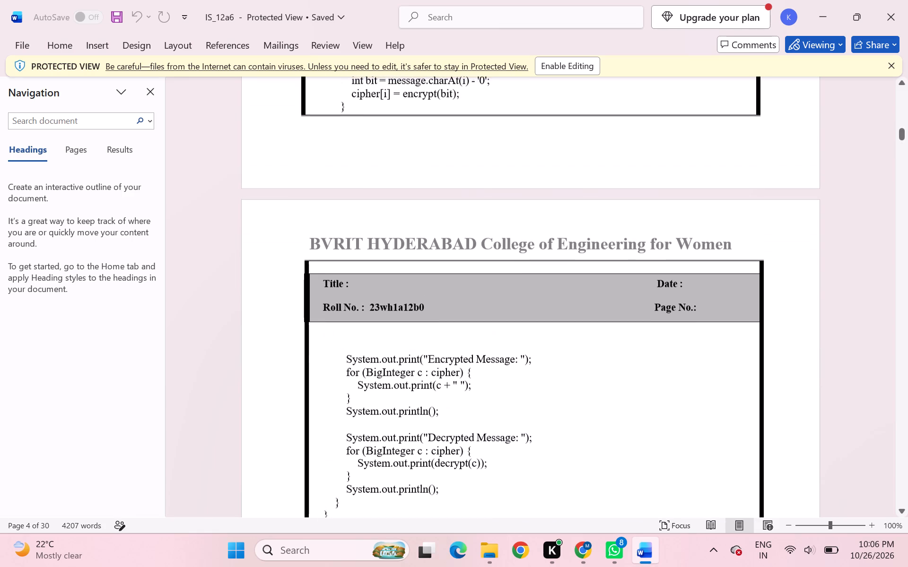
pyautogui.scroll(-2, 421, 314)
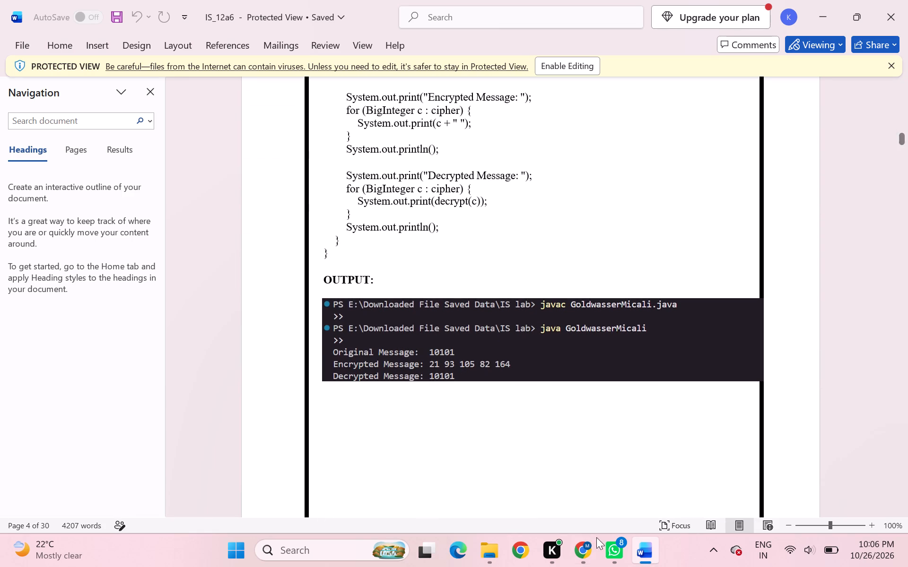
# Open the converted IS RECORD(12A6)_removed Word document from the Downloads folder and examine its experiments through to the last page.
pyautogui.click(494, 551)
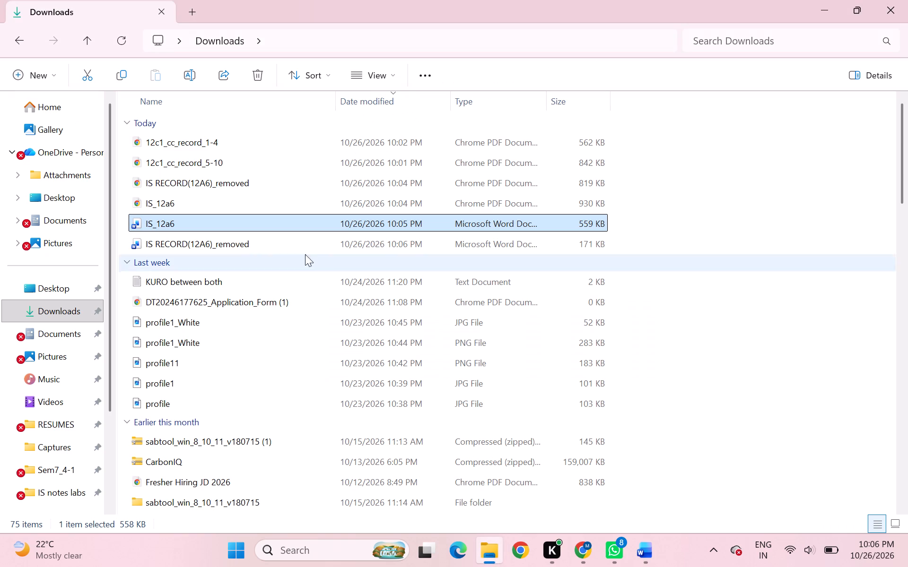
pyautogui.doubleClick(279, 240)
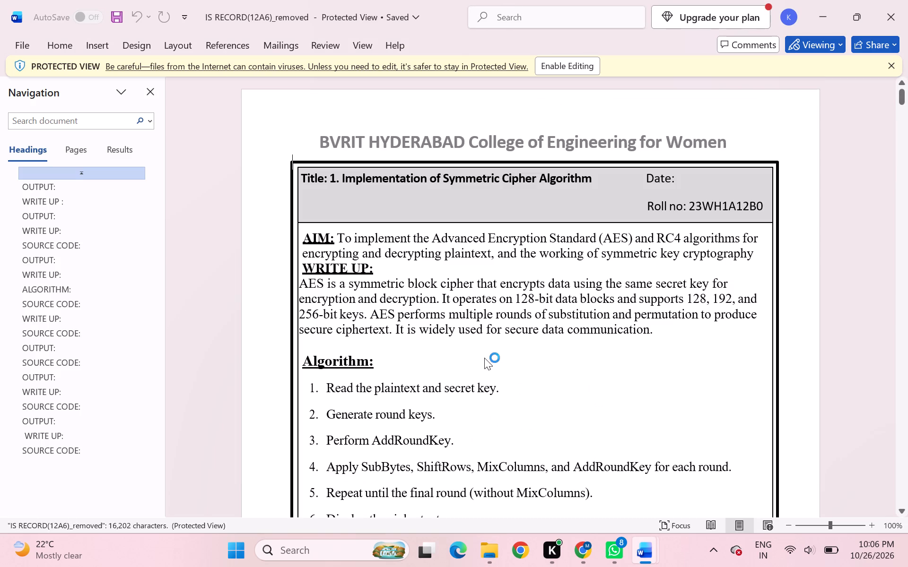
pyautogui.scroll(-4, 486, 393)
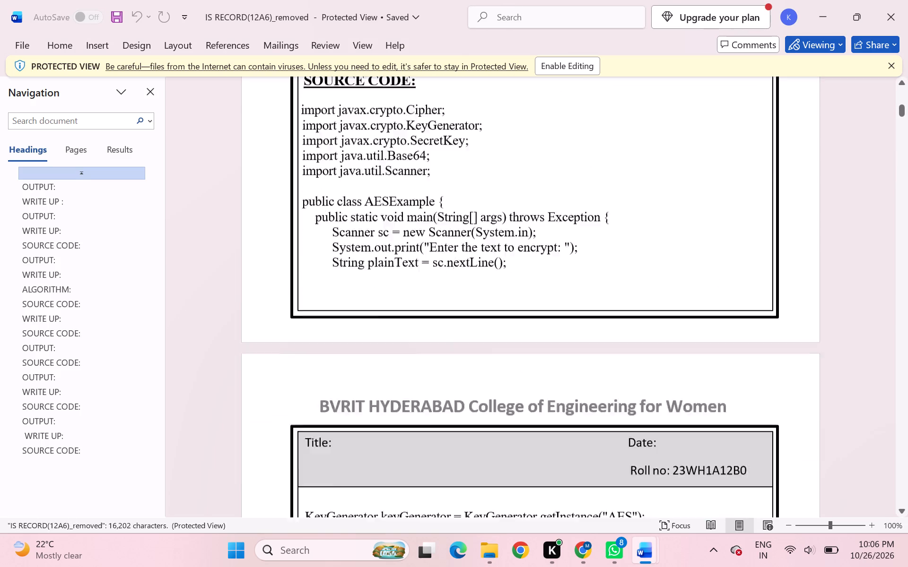
pyautogui.scroll(-8, 486, 393)
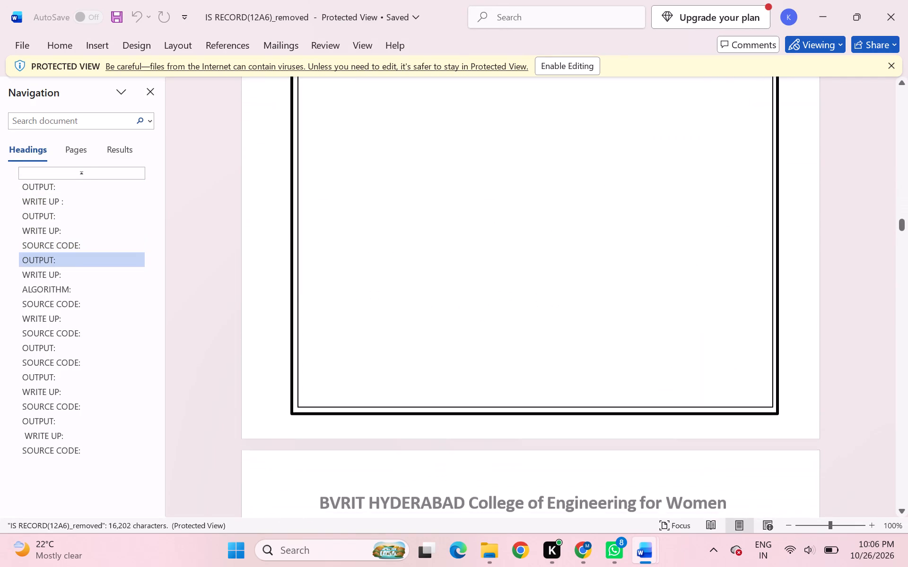
pyautogui.scroll(-5, 486, 393)
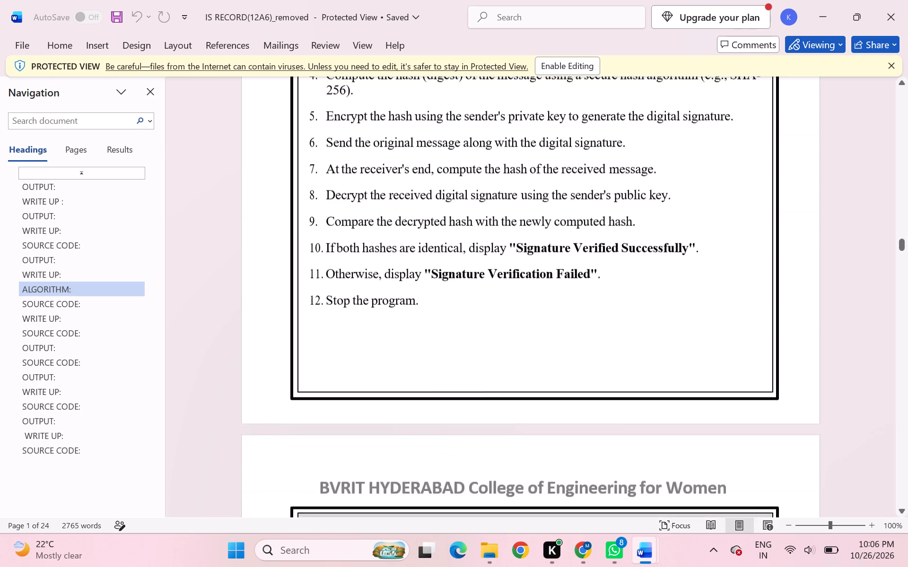
pyautogui.scroll(-6, 486, 393)
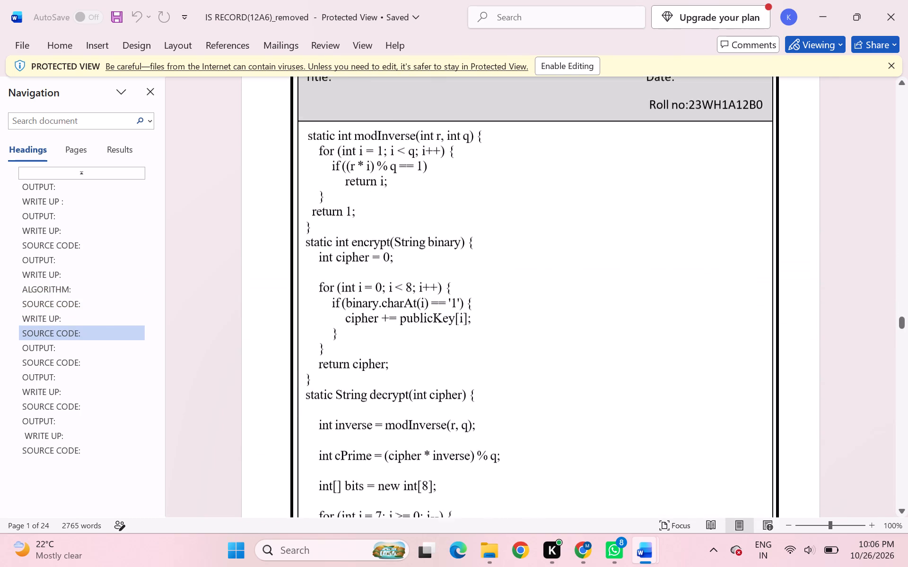
pyautogui.scroll(-9, 486, 393)
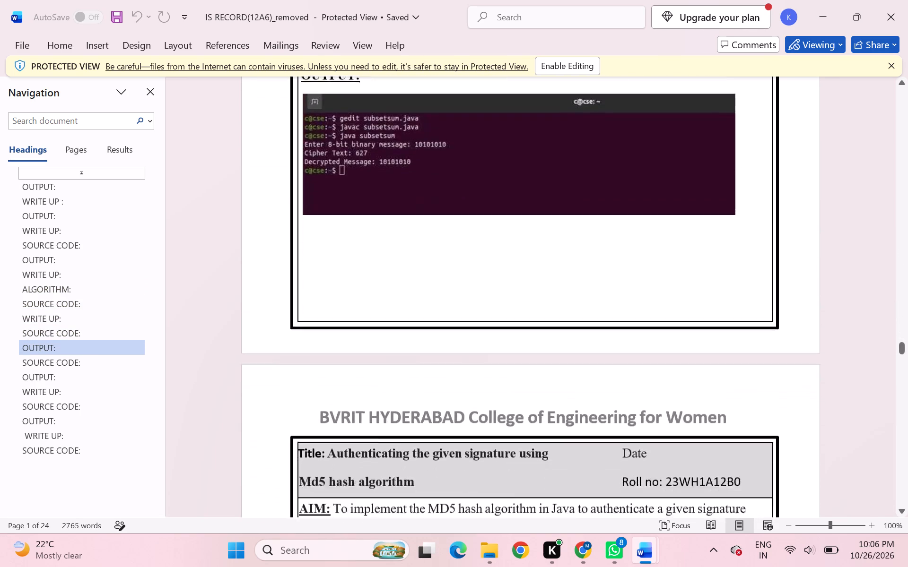
pyautogui.scroll(-6, 486, 393)
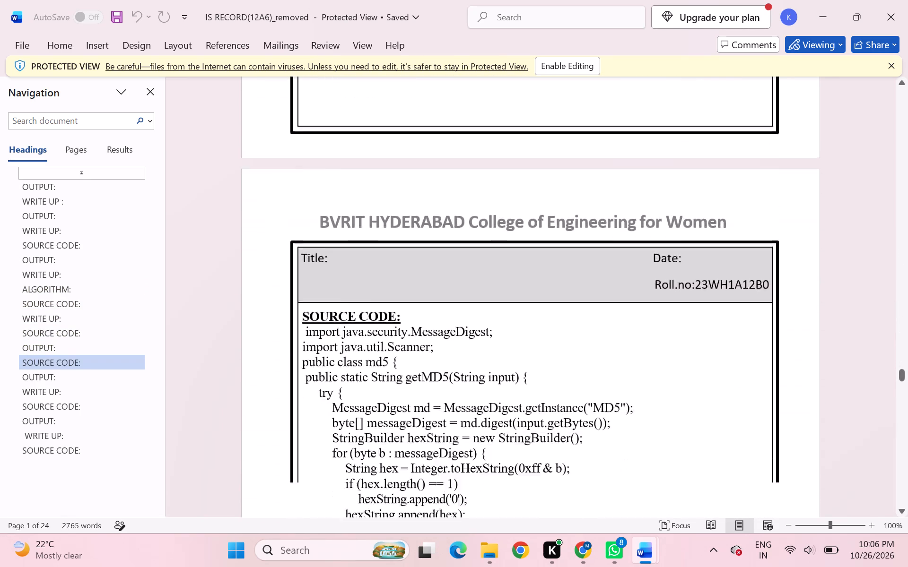
pyautogui.scroll(-7, 486, 393)
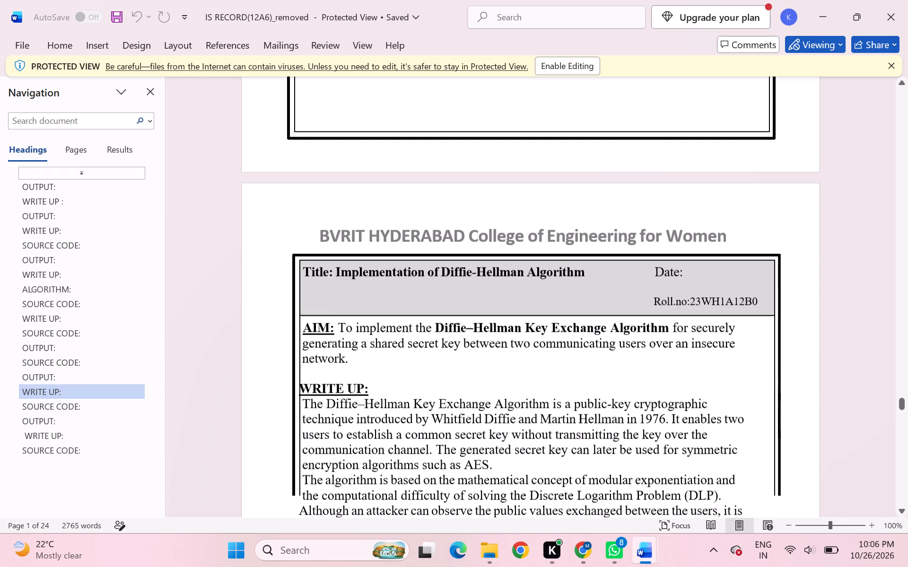
pyautogui.scroll(-9, 486, 393)
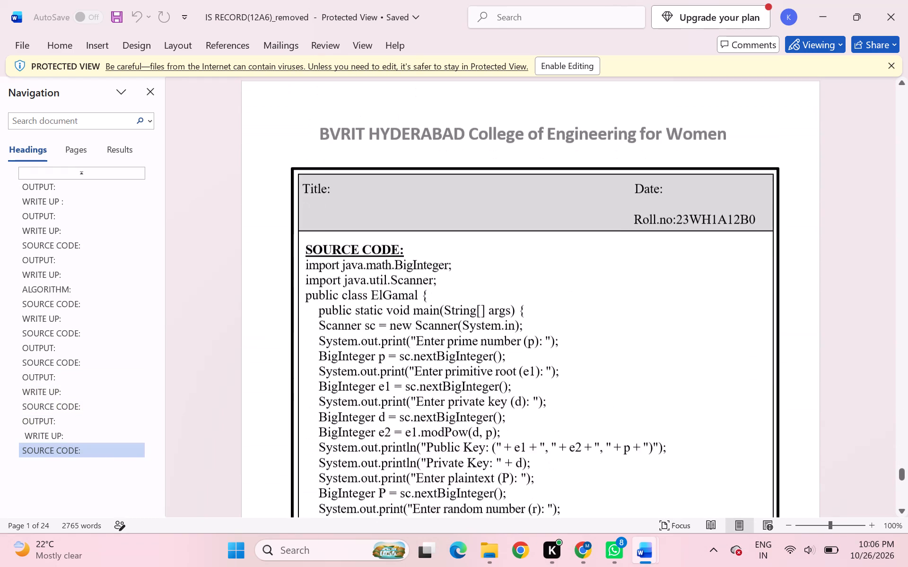
pyautogui.scroll(-1, 486, 393)
pyautogui.scroll(5, 486, 393)
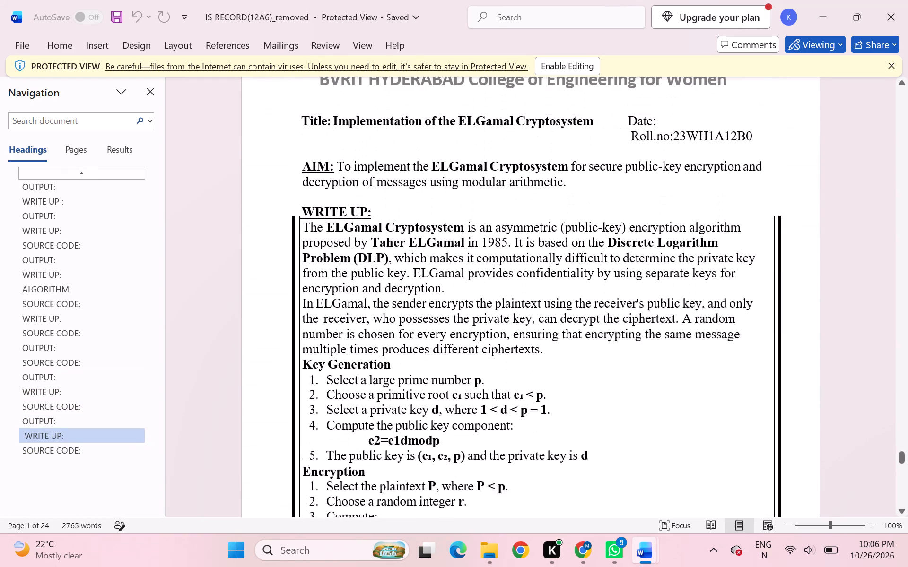
pyautogui.scroll(-8, 486, 393)
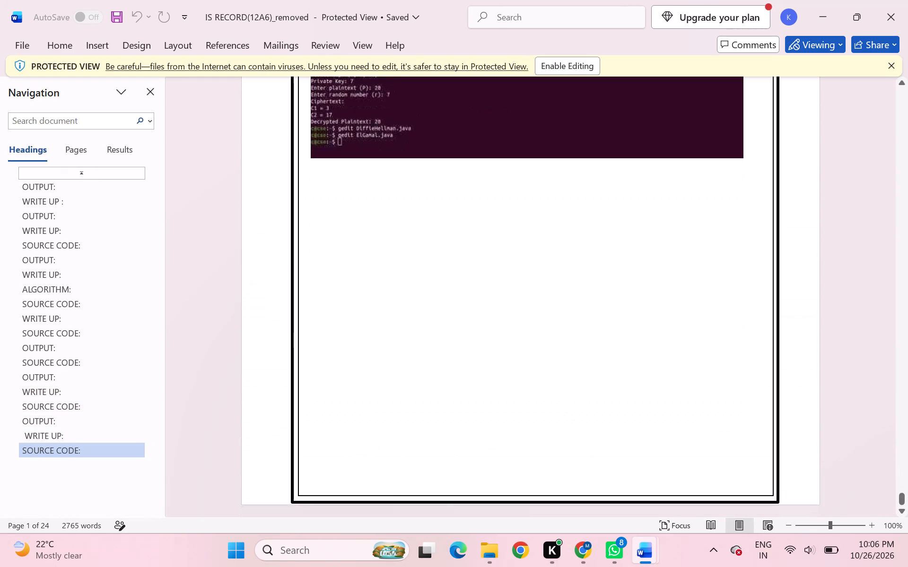
pyautogui.scroll(-4, 486, 393)
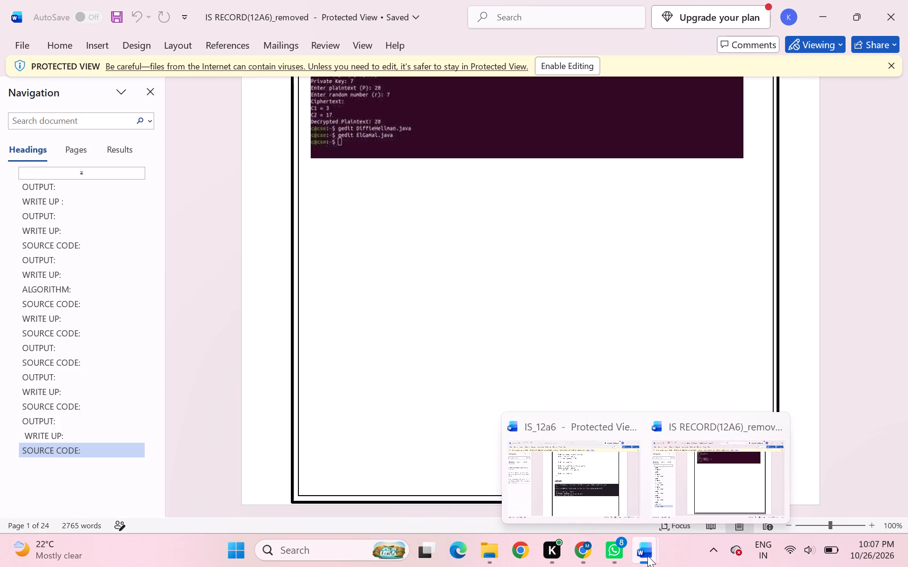
pyautogui.click(708, 473)
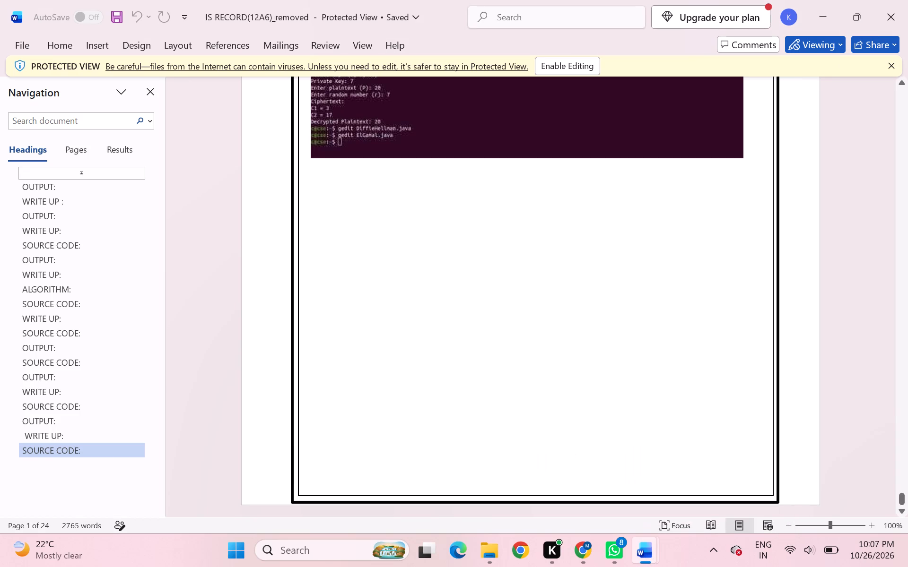
pyautogui.scroll(11, 668, 354)
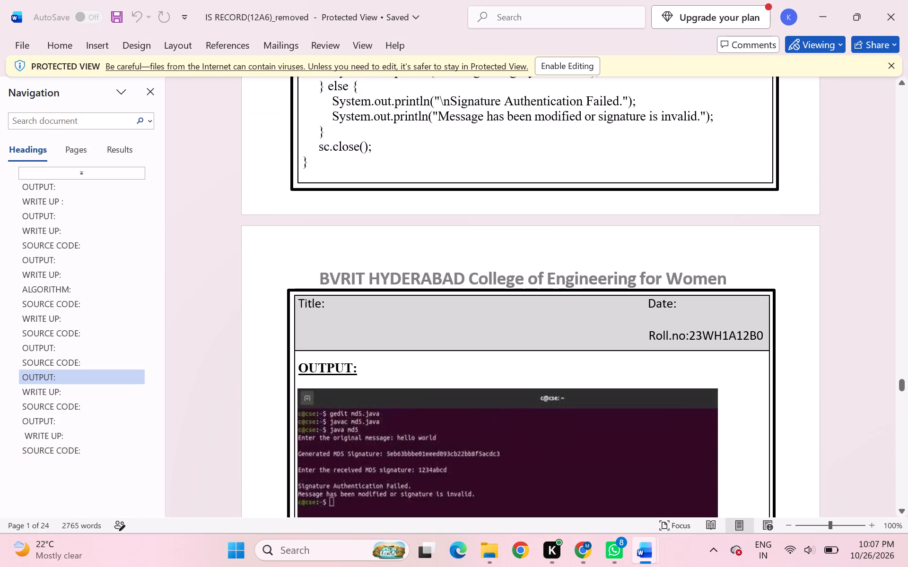
# Close the IS RECORD(12A6)_removed document and delete both its PDF and Word files from the Downloads folder.
pyautogui.click(905, 2)
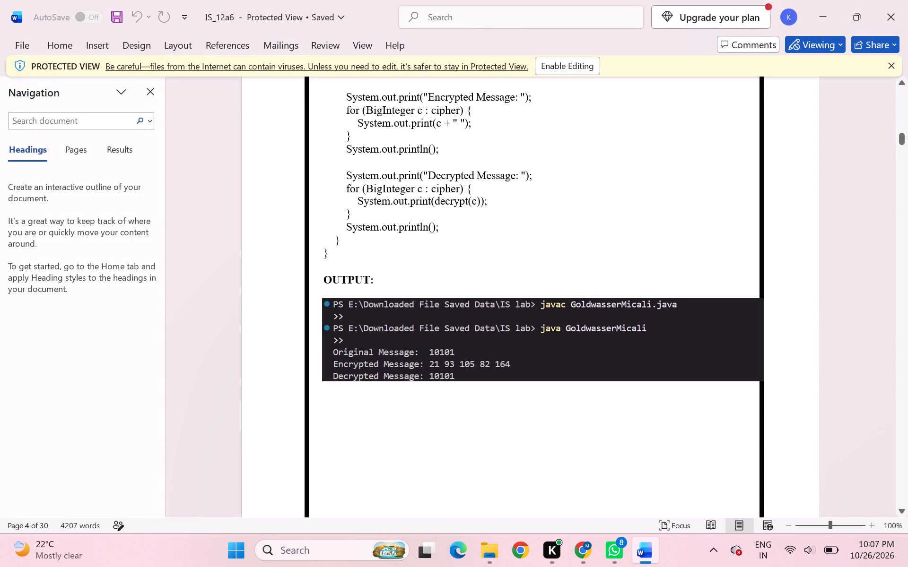
pyautogui.click(489, 552)
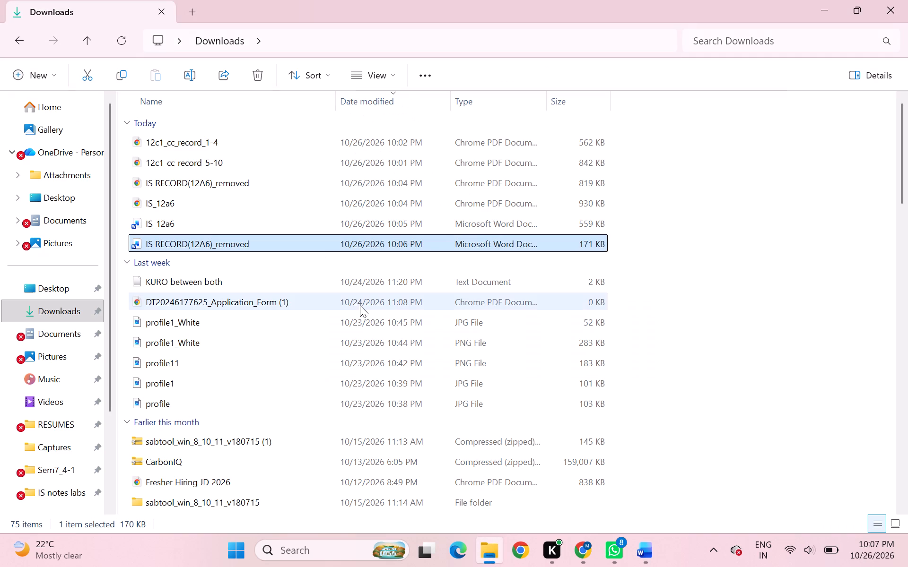
pyautogui.click(271, 183)
pyautogui.rightClick(271, 183)
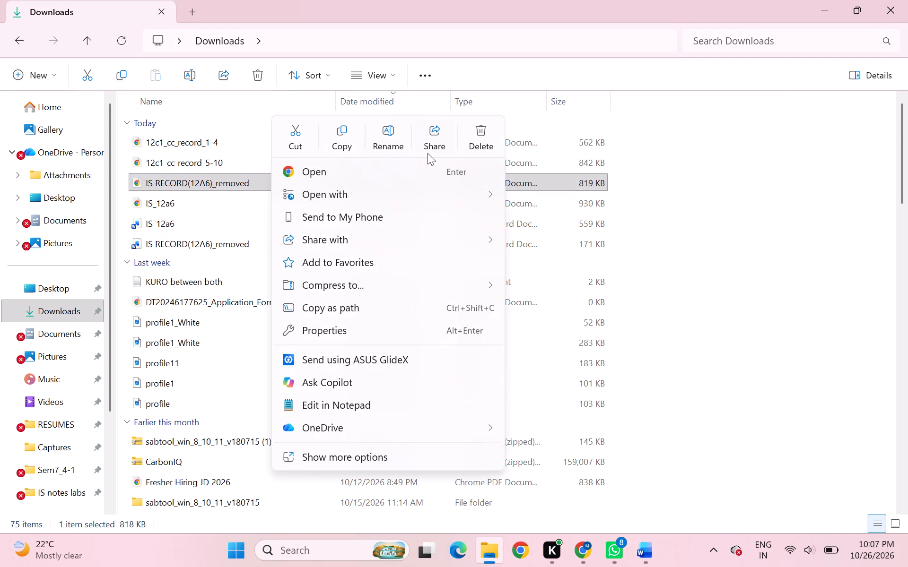
pyautogui.click(480, 137)
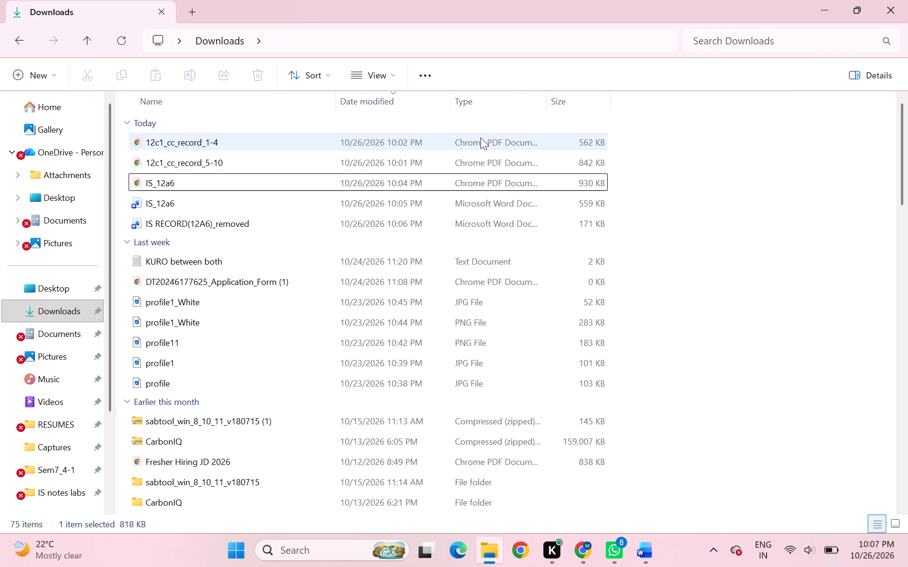
pyautogui.click(296, 227)
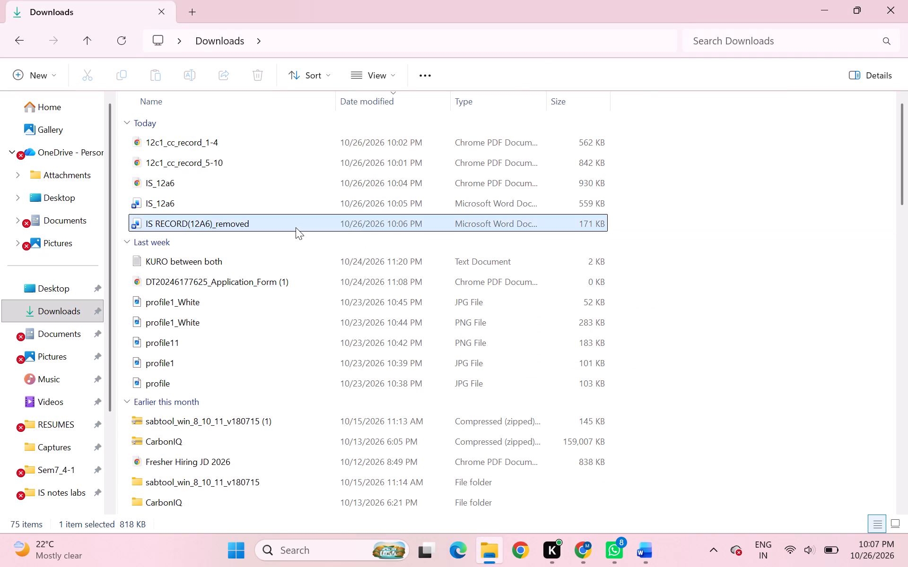
pyautogui.rightClick(296, 227)
pyautogui.click(502, 114)
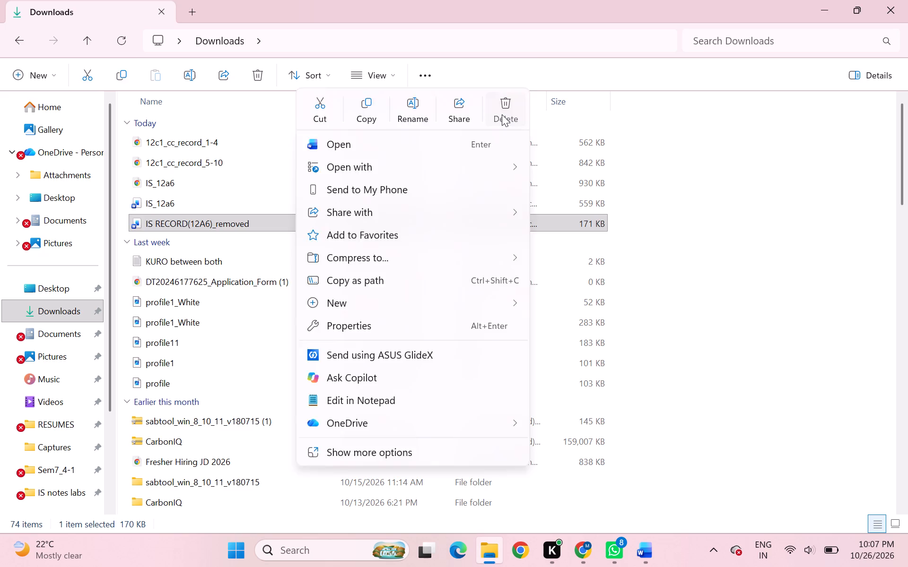
# Switch back to the open IS_12a6 Word document.
pyautogui.click(642, 556)
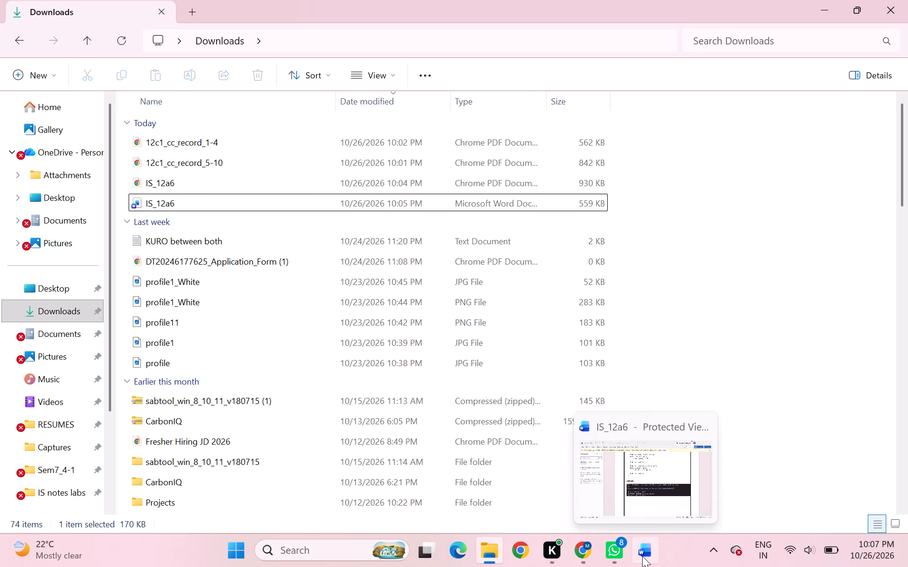
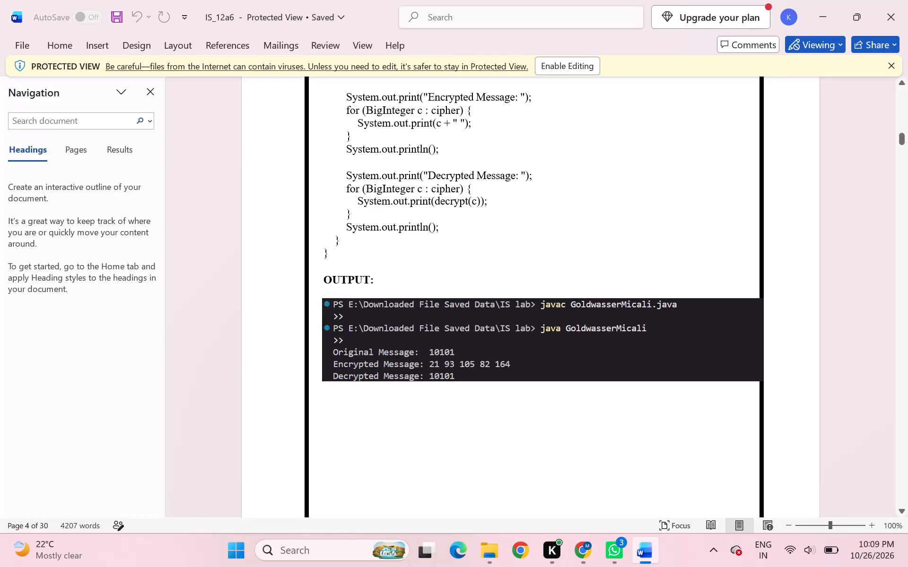
# Enable editing of the IS_12a6 document, which is open in Protected View.
pyautogui.click(545, 70)
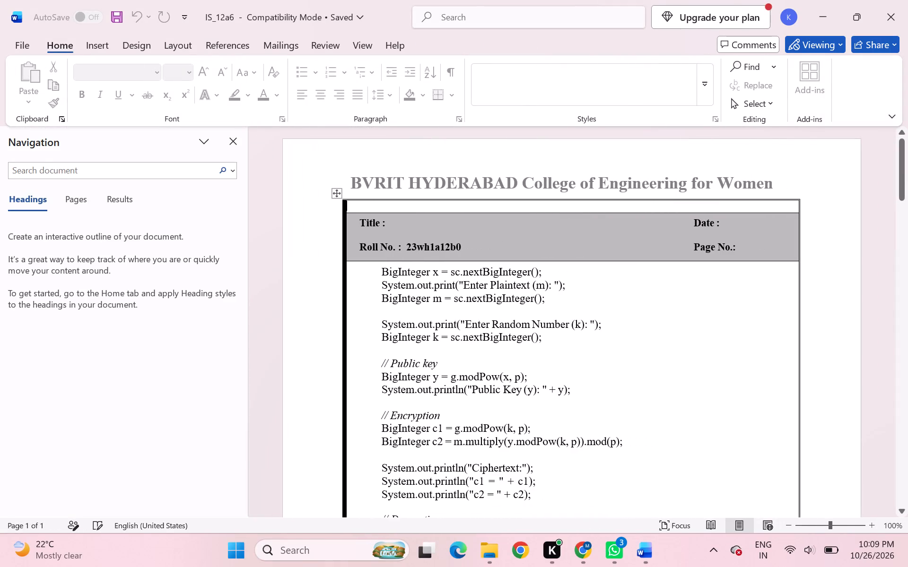
pyautogui.click(467, 360)
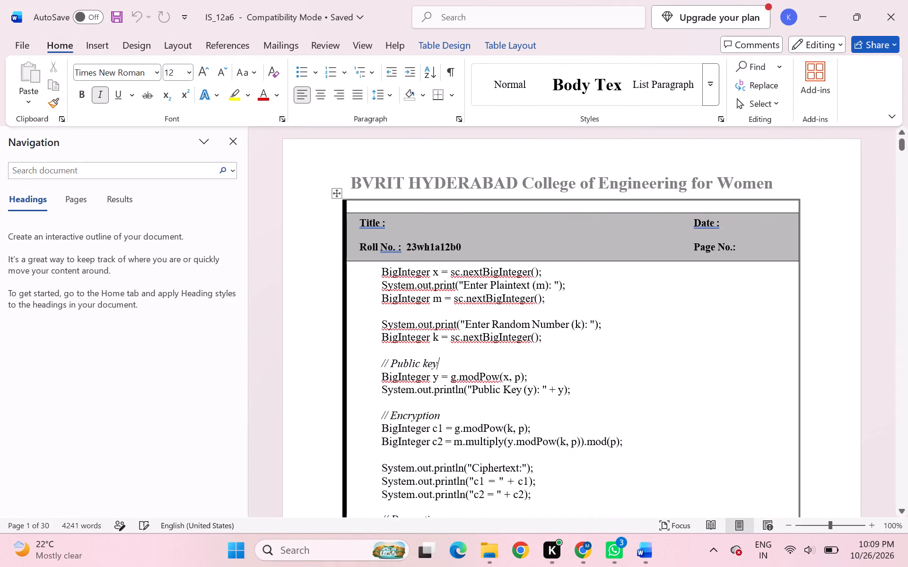
# Select the document's entire contents and set the font size to 9.
pyautogui.moveTo(360, 220); pyautogui.dragTo(455, 431)
pyautogui.click(455, 431)
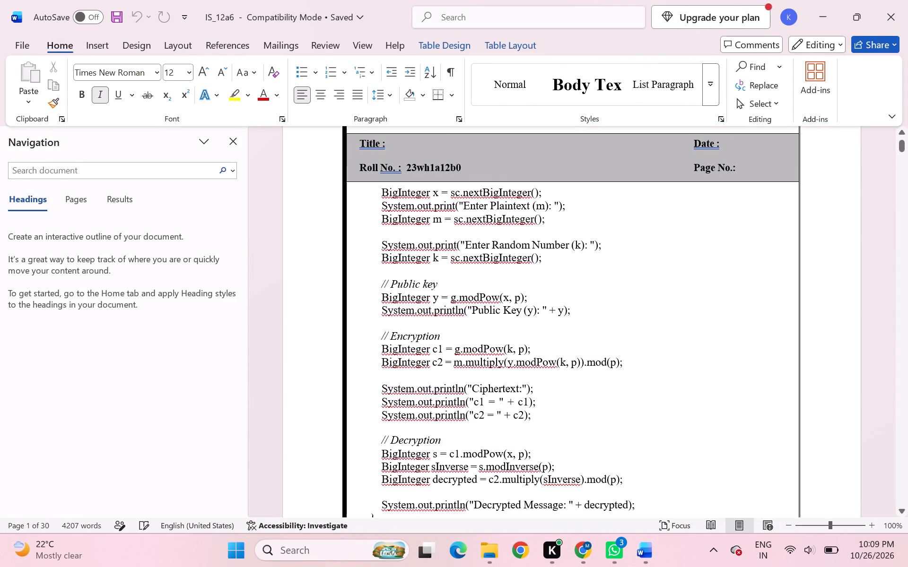
pyautogui.hotkey('ctrl', 'a')
pyautogui.scroll(-4, 455, 431)
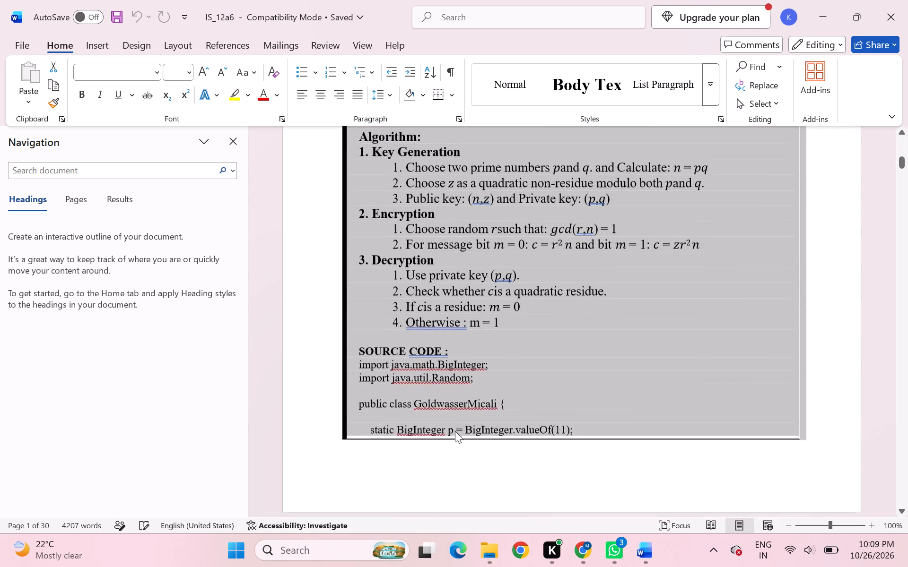
pyautogui.scroll(-2, 455, 431)
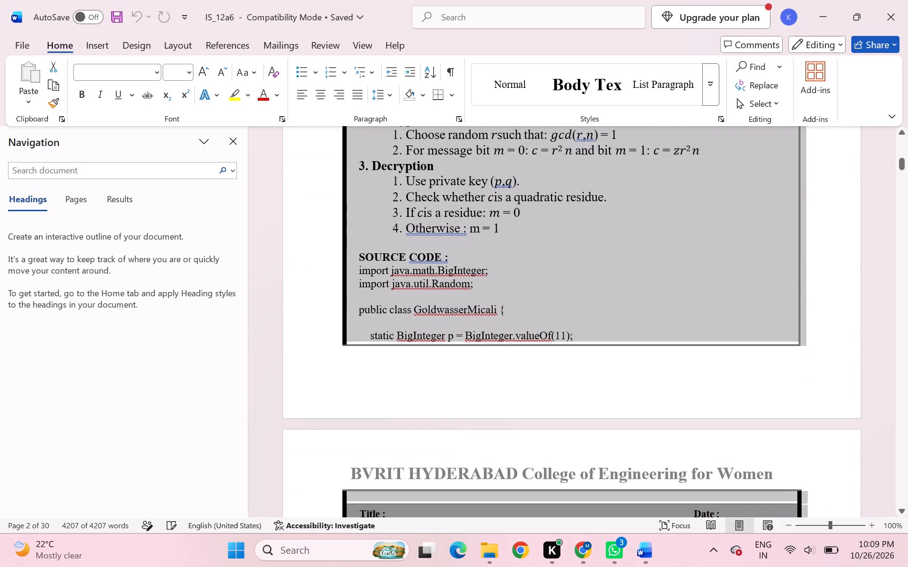
pyautogui.scroll(5, 427, 209)
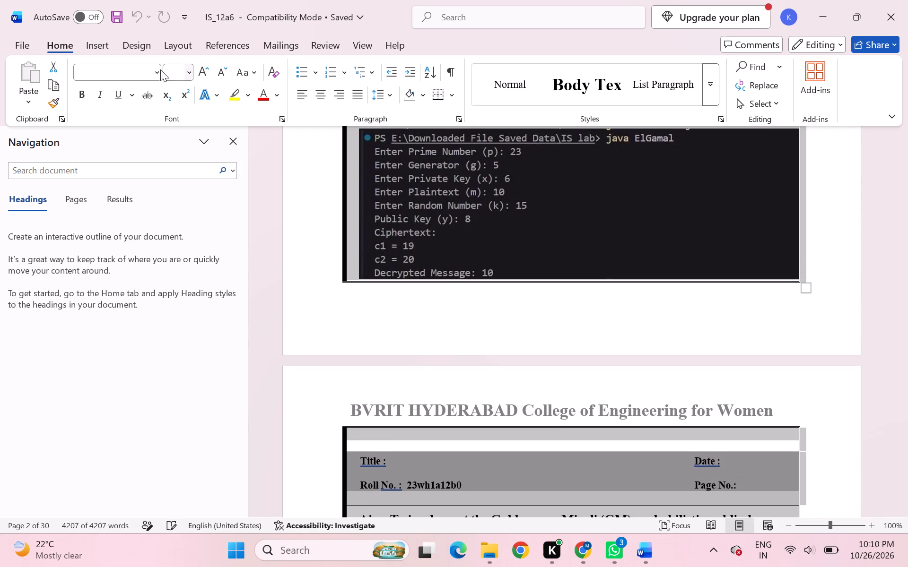
pyautogui.click(157, 70)
pyautogui.click(192, 69)
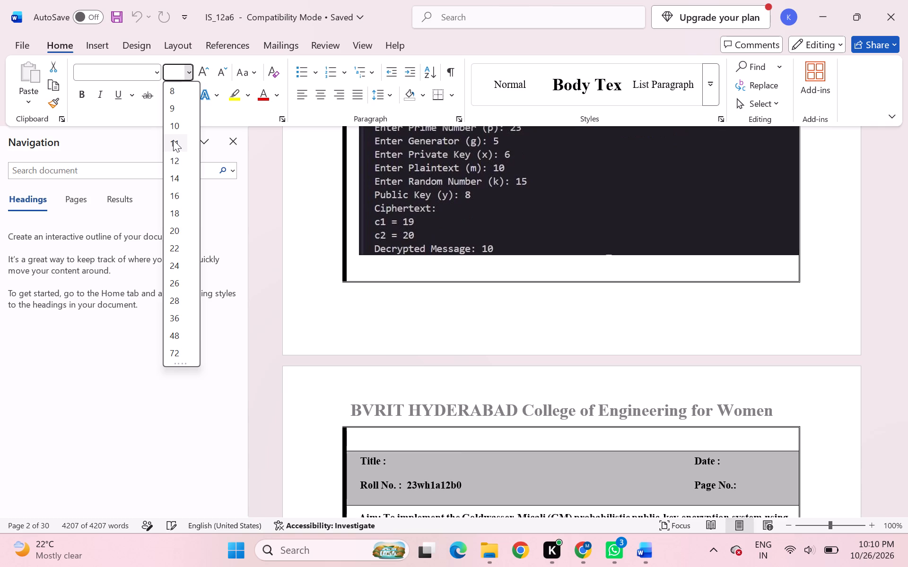
pyautogui.click(173, 106)
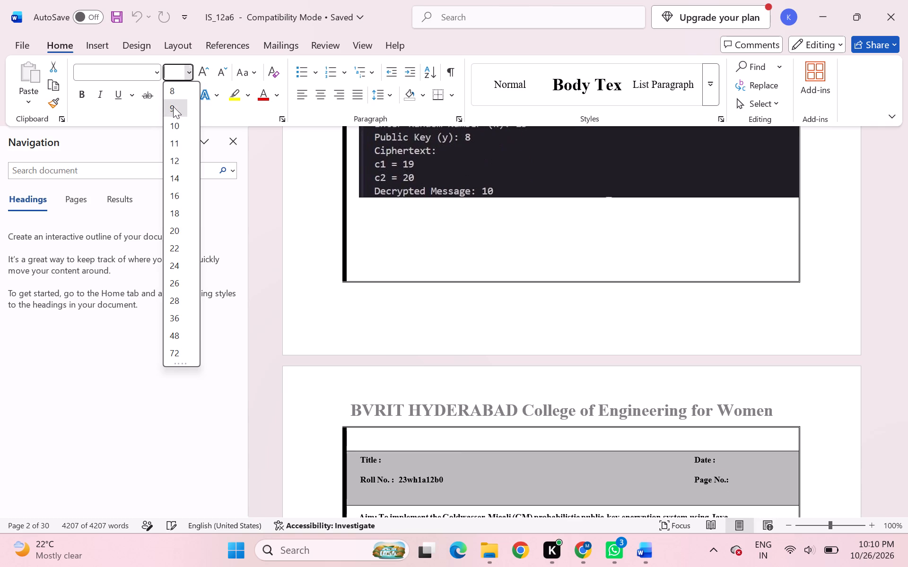
pyautogui.click(285, 240)
# Examine how the ElGamal and Goldwasser-Micali code, write-up and output are laid out across the first four pages.
pyautogui.scroll(3, 285, 240)
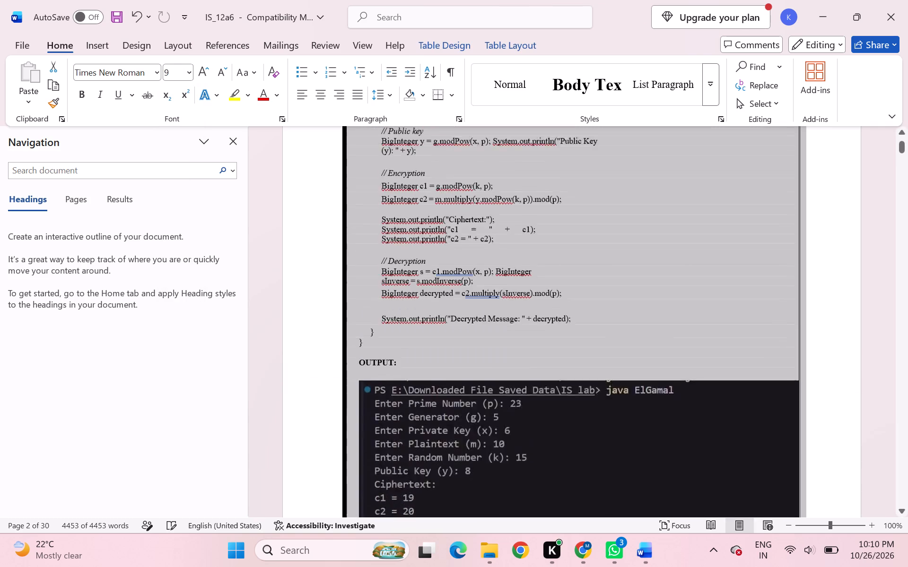
pyautogui.scroll(6, 285, 240)
pyautogui.click(453, 347)
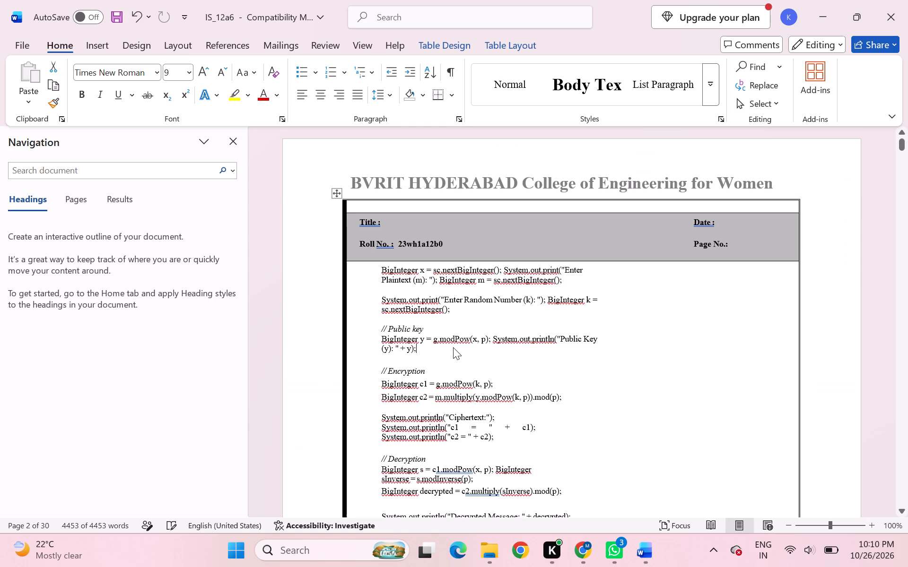
pyautogui.scroll(-4, 453, 347)
pyautogui.scroll(6, 453, 347)
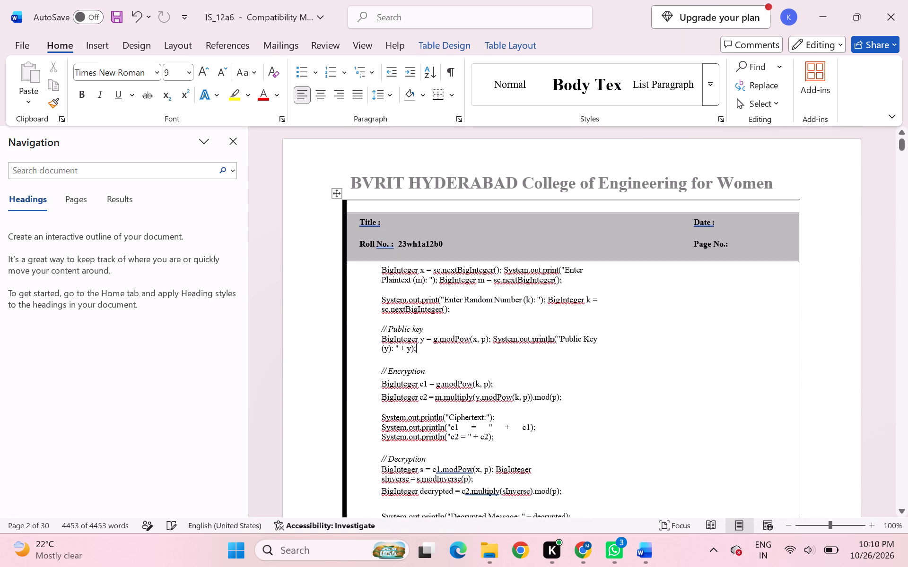
pyautogui.scroll(3, 453, 347)
pyautogui.scroll(-2, 448, 284)
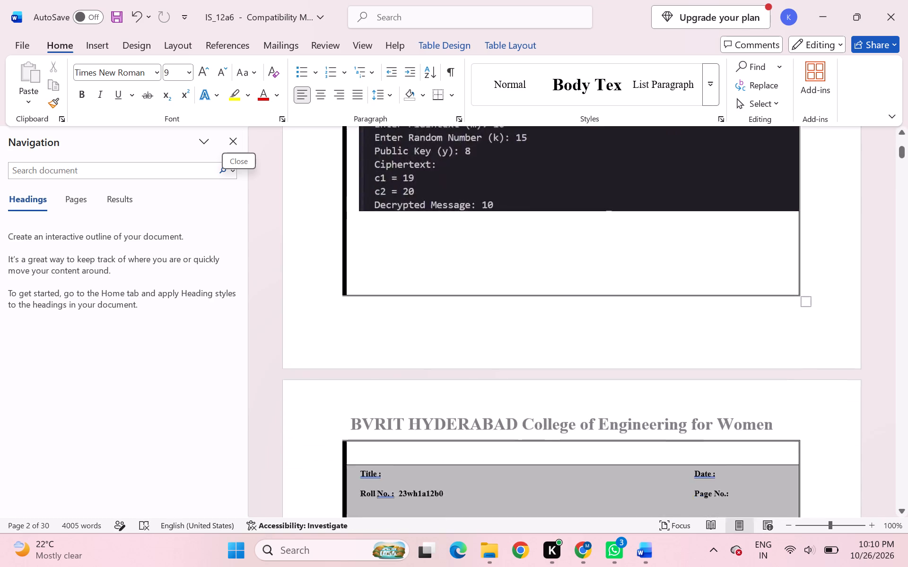
pyautogui.scroll(-2, 448, 284)
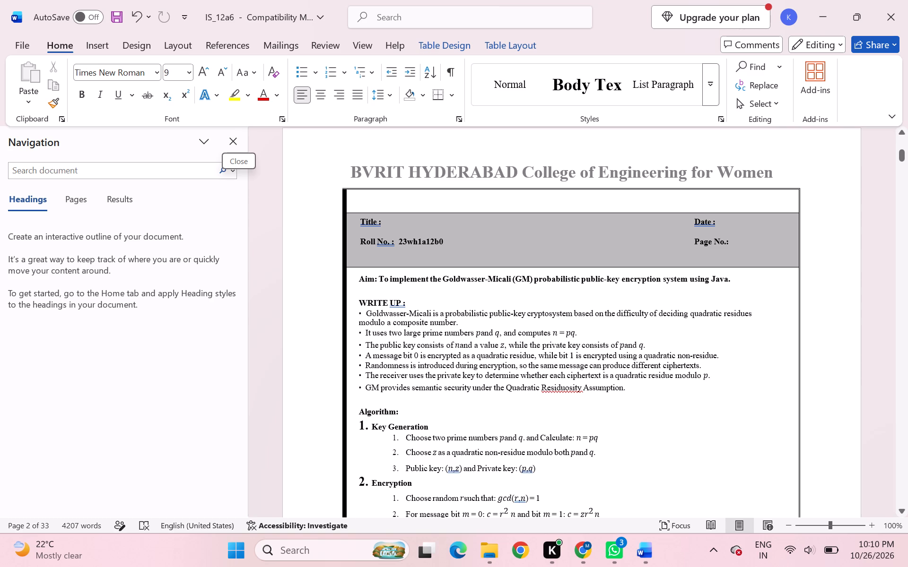
pyautogui.scroll(-1, 479, 331)
pyautogui.scroll(3, 479, 331)
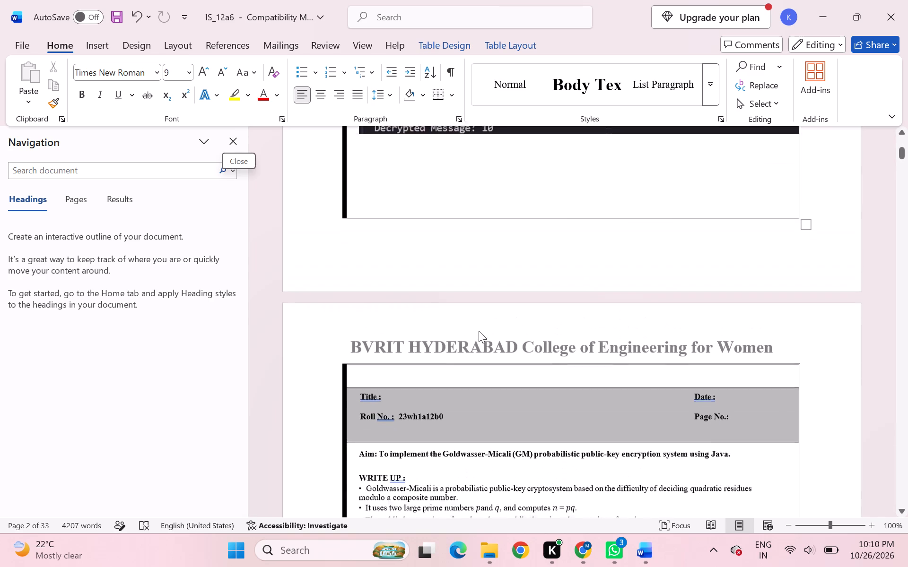
pyautogui.scroll(-3, 479, 331)
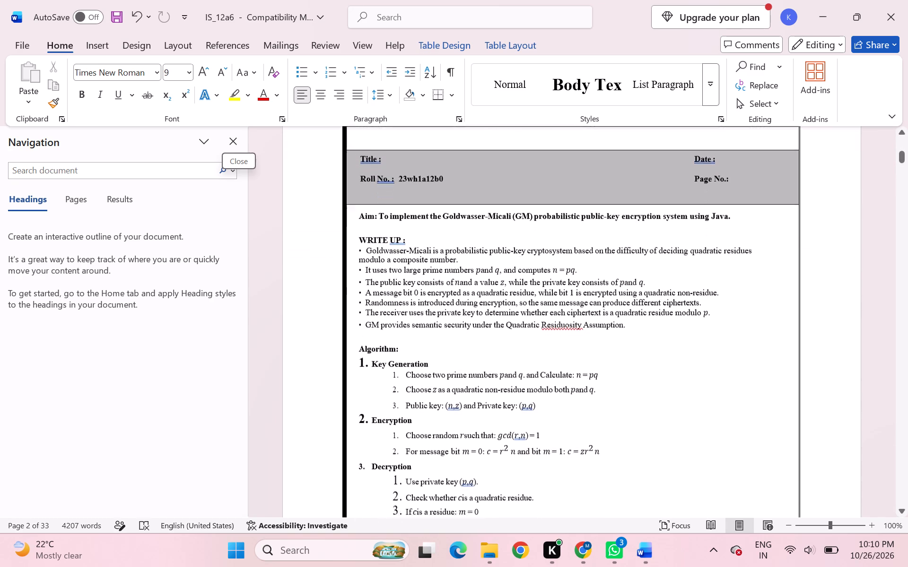
pyautogui.scroll(-5, 479, 331)
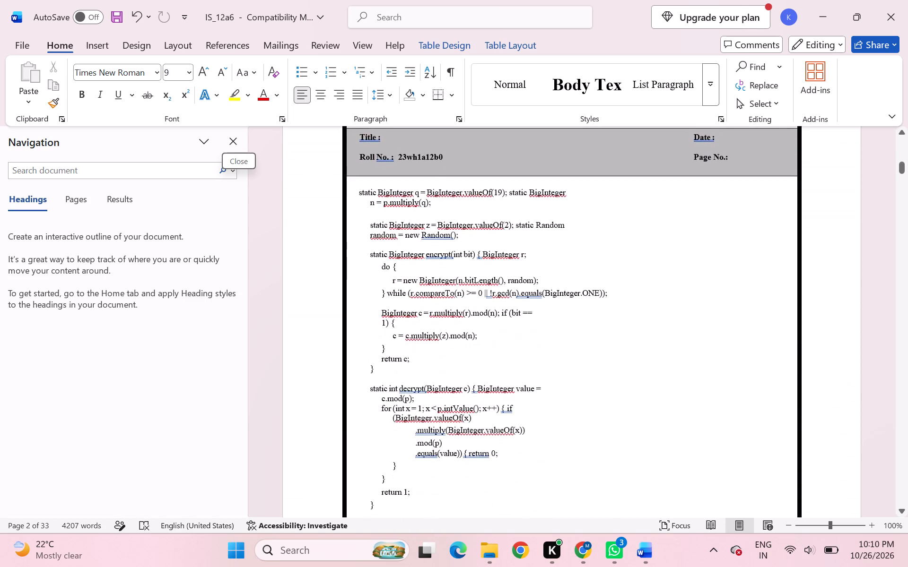
pyautogui.scroll(-5, 479, 331)
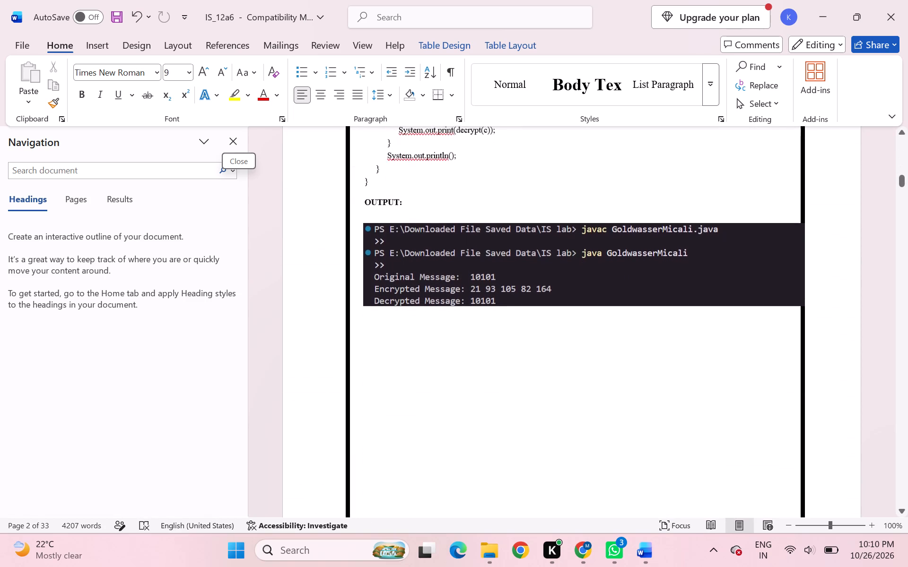
pyautogui.scroll(4, 479, 331)
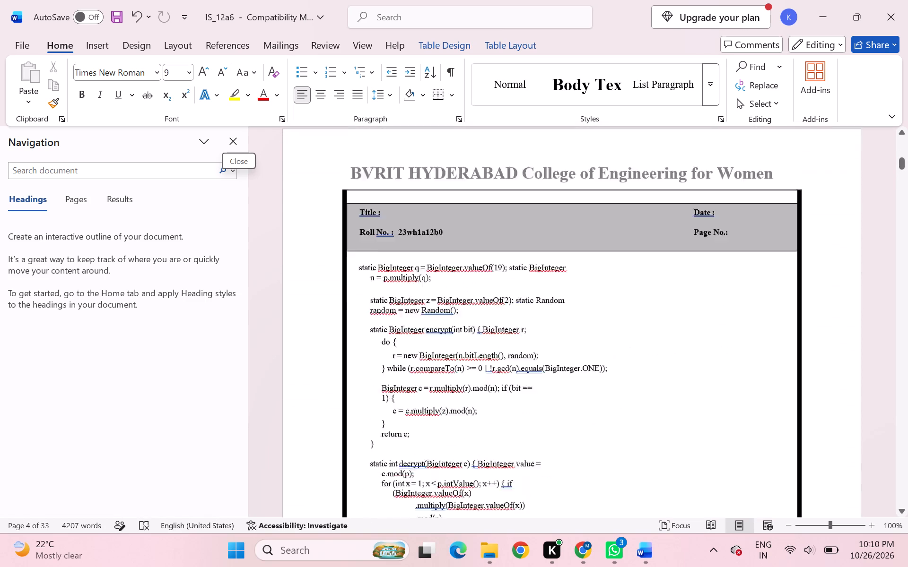
pyautogui.scroll(2, 479, 331)
pyautogui.scroll(-3, 479, 331)
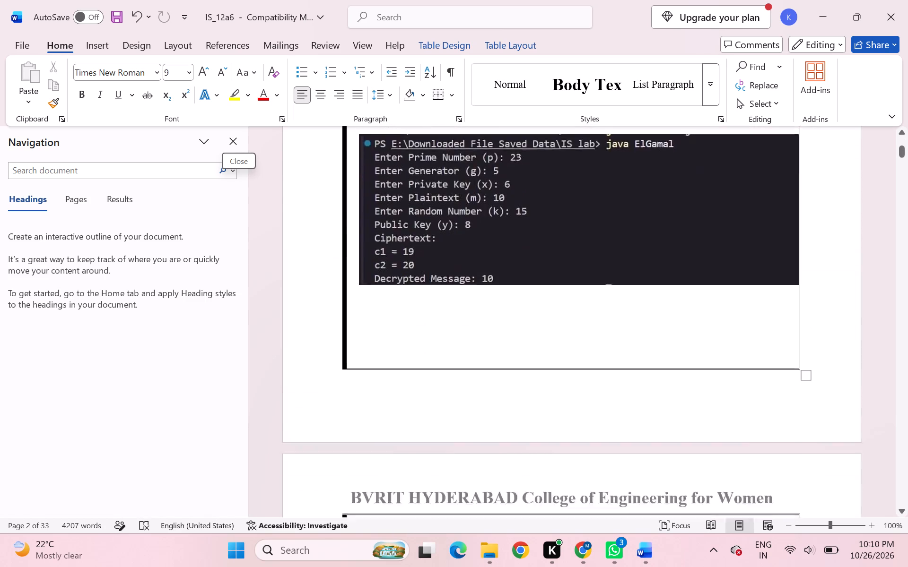
pyautogui.scroll(-6, 479, 331)
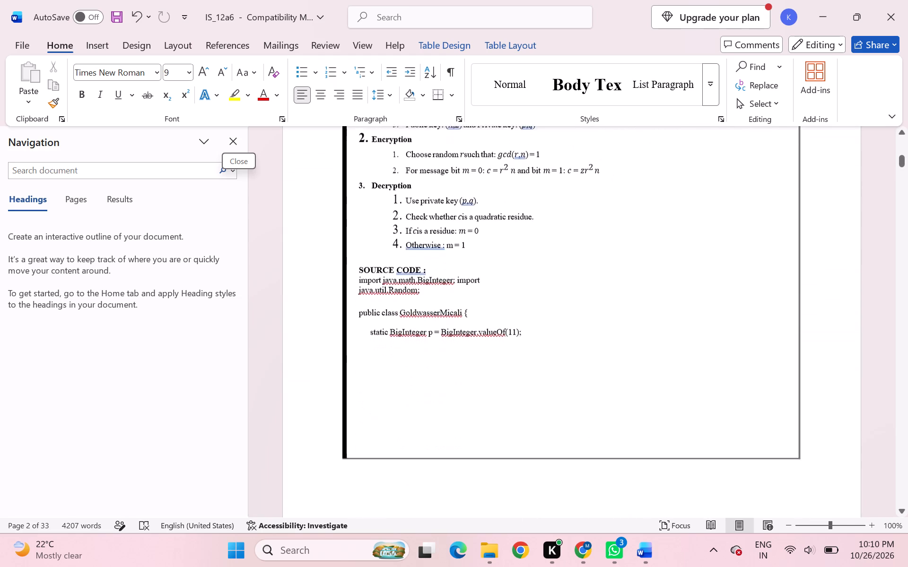
pyautogui.scroll(-4, 479, 331)
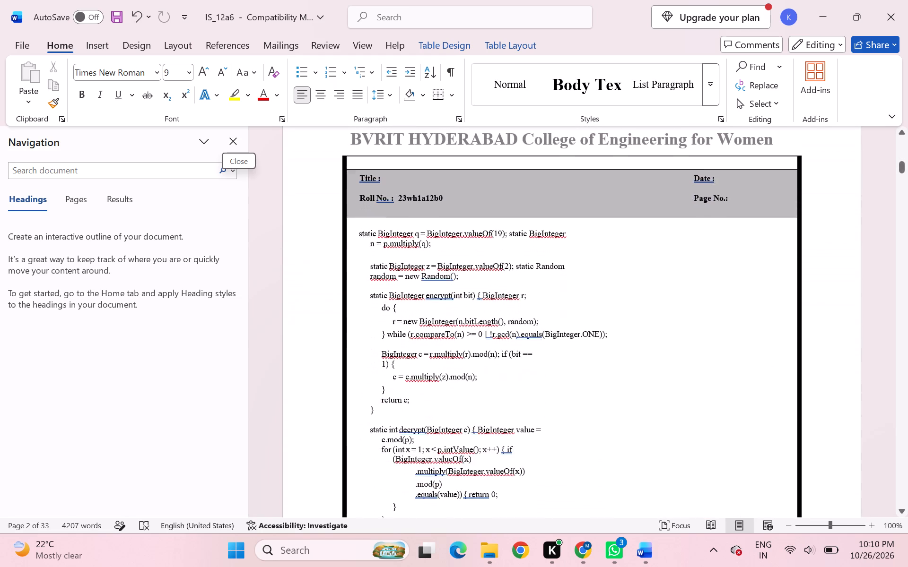
pyautogui.scroll(-2, 479, 331)
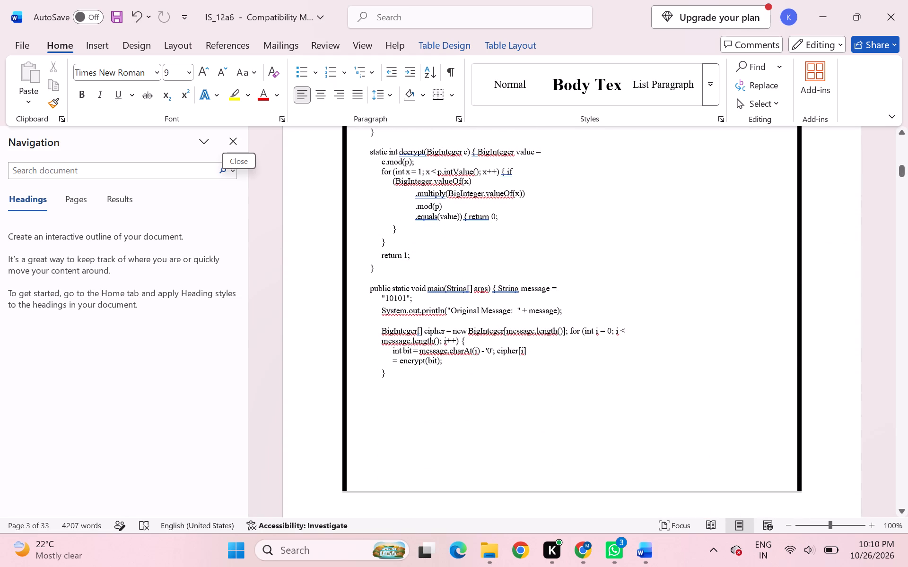
# Delete the whole static int decrypt method from the GoldwasserMicali source code on page 3.
pyautogui.moveTo(383, 274); pyautogui.dragTo(367, 156)
pyautogui.press('BackSpace')
pyautogui.press('BackSpace')
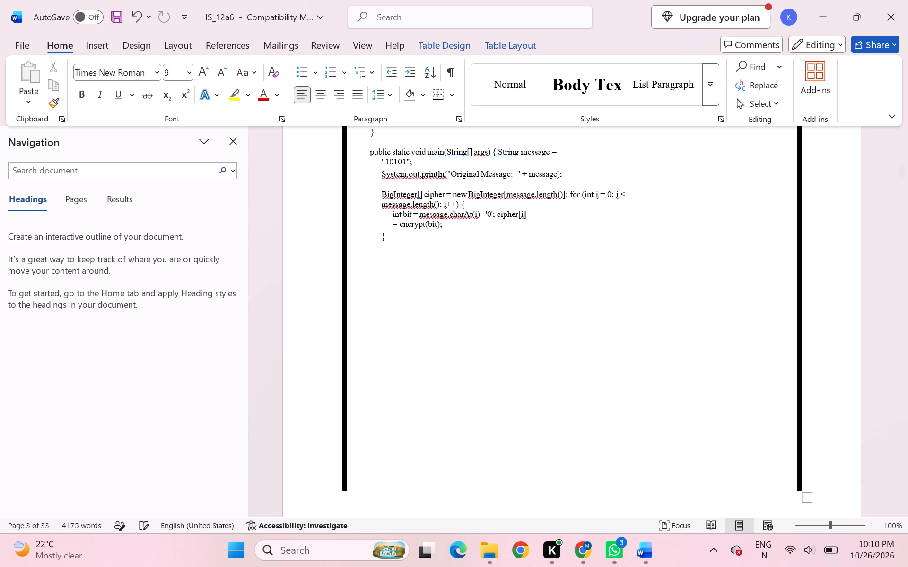
# Delete the static BigInteger z and static Random random declarations, with the blank line above them, from the GoldwasserMicali code.
pyautogui.scroll(-2, 415, 246)
pyautogui.scroll(1, 415, 246)
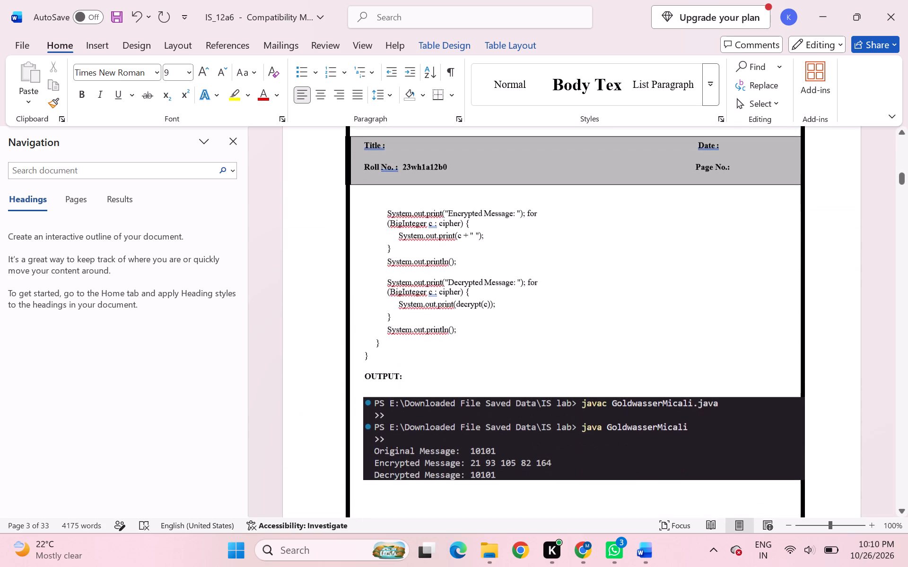
pyautogui.scroll(4, 415, 246)
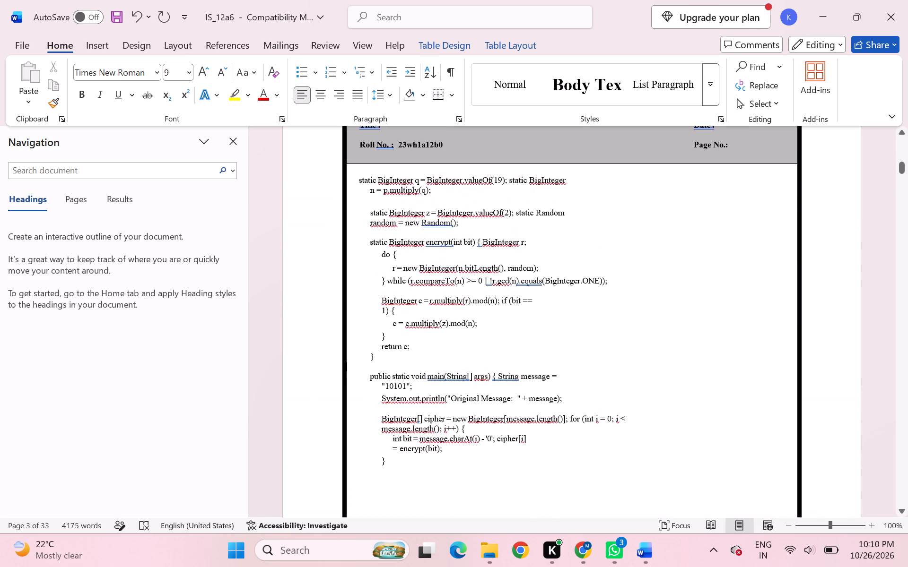
pyautogui.scroll(1, 404, 277)
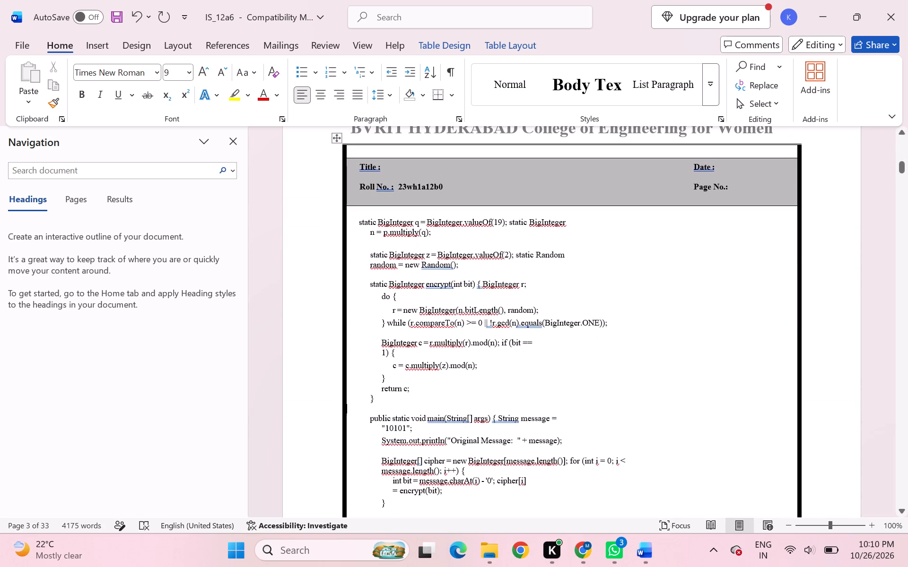
pyautogui.moveTo(366, 251); pyautogui.dragTo(464, 267)
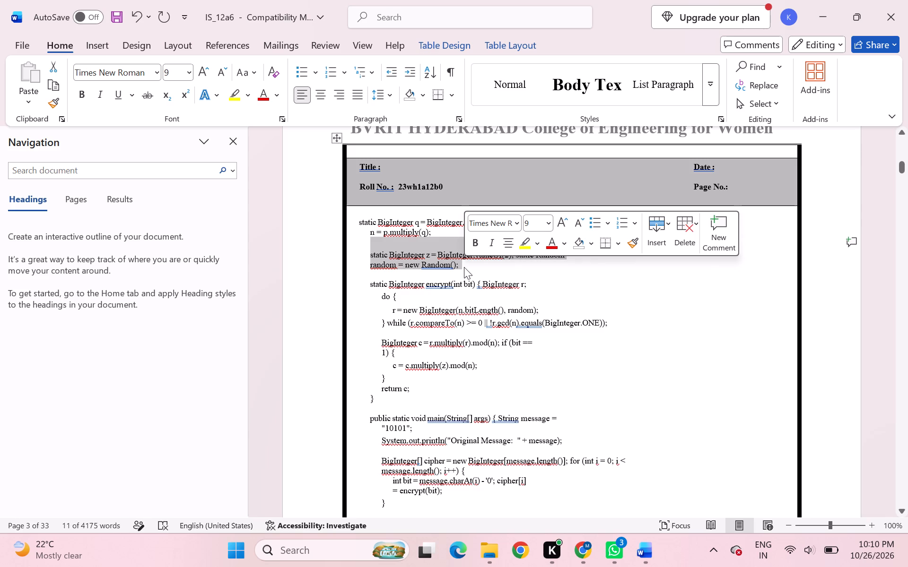
pyautogui.press('BackSpace')
pyautogui.press('BackSpace')
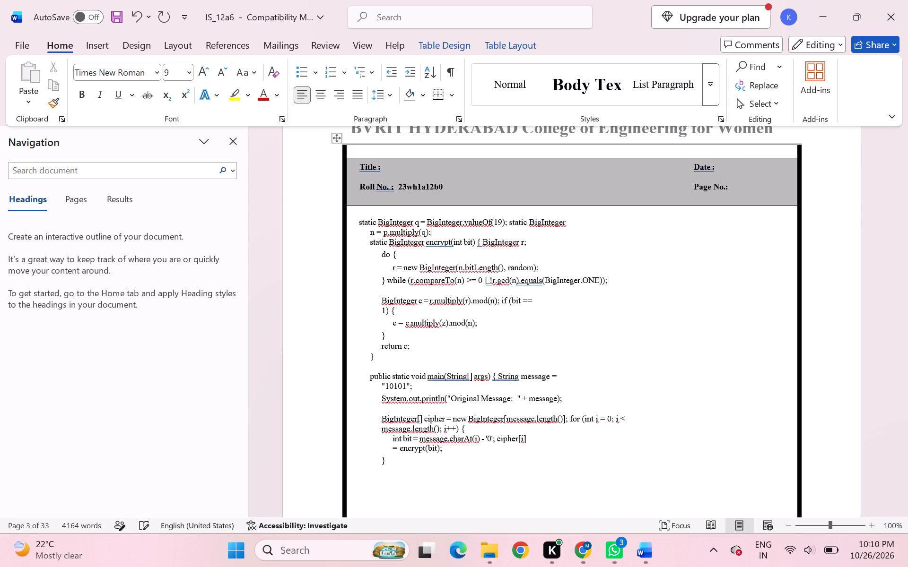
# Move the Encrypted/Decrypted Message print code, OUTPUT heading and output screenshot from page 4 to a new line after the page 3 code.
pyautogui.scroll(-6, 489, 337)
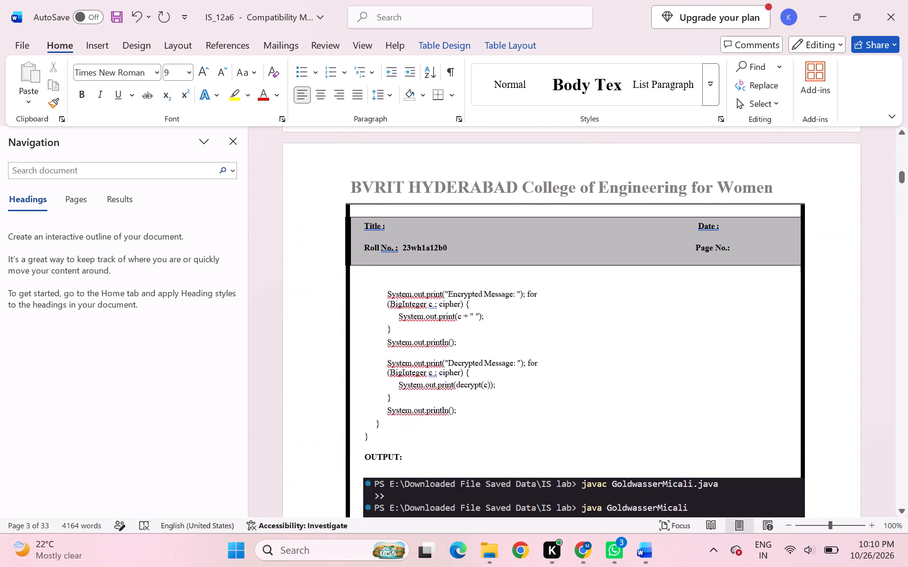
pyautogui.moveTo(411, 455); pyautogui.dragTo(384, 296)
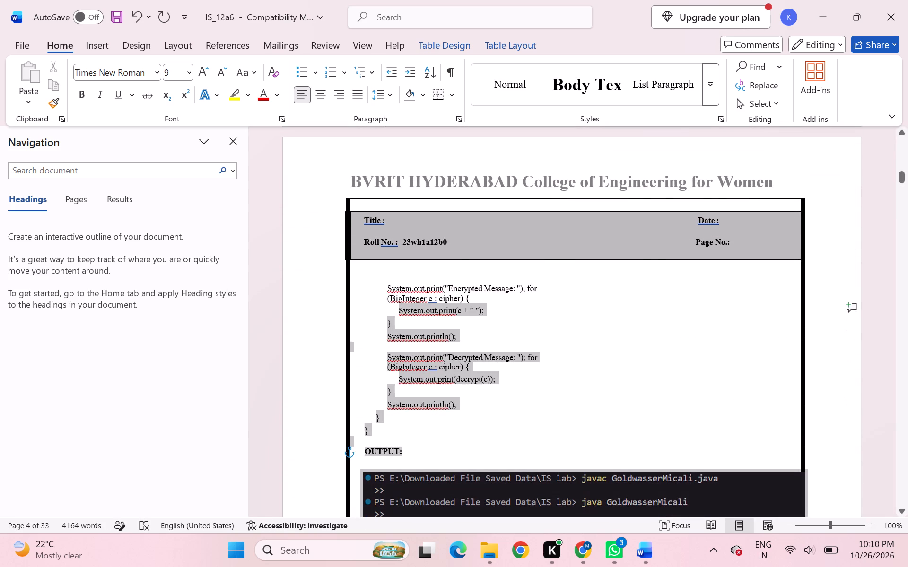
pyautogui.moveTo(384, 296); pyautogui.dragTo(382, 278)
pyautogui.hotkey('ctrl', 'x')
pyautogui.scroll(3, 382, 278)
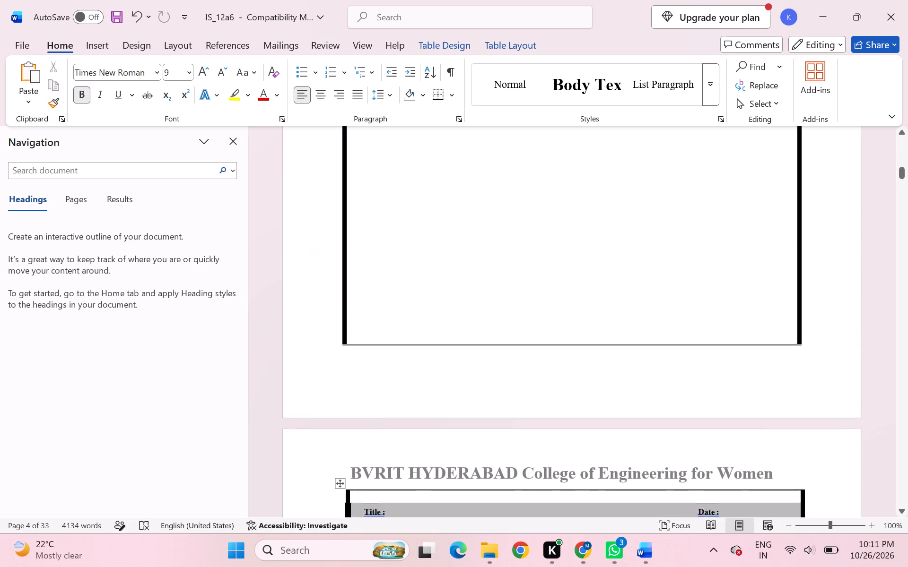
pyautogui.scroll(2, 382, 278)
pyautogui.click(399, 332)
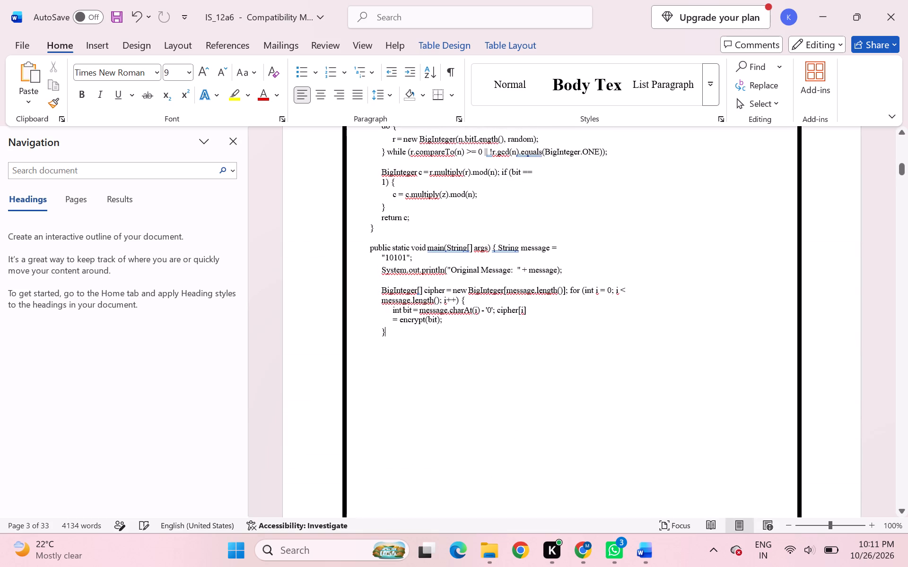
pyautogui.press('Return')
pyautogui.hotkey('ctrl', 'v')
pyautogui.scroll(-1, 439, 400)
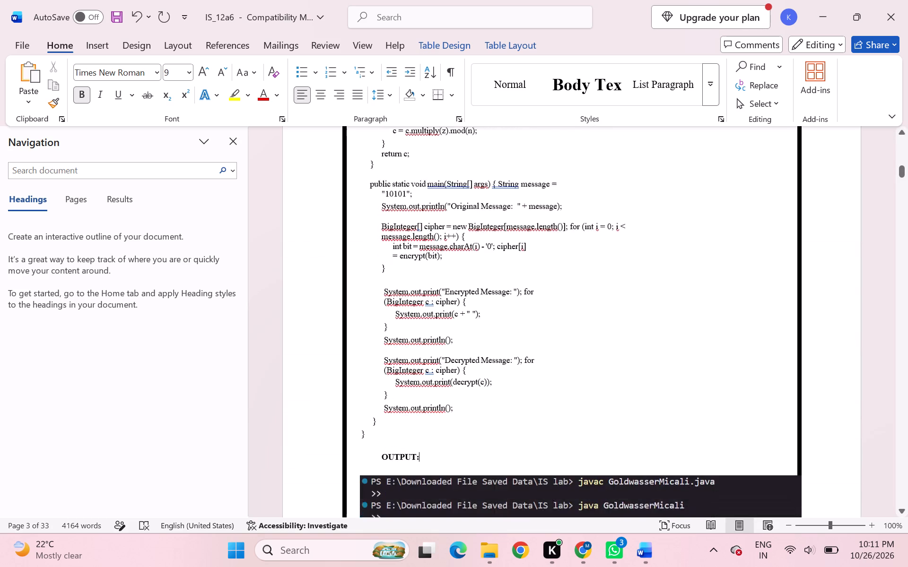
pyautogui.scroll(-3, 439, 400)
pyautogui.scroll(3, 439, 400)
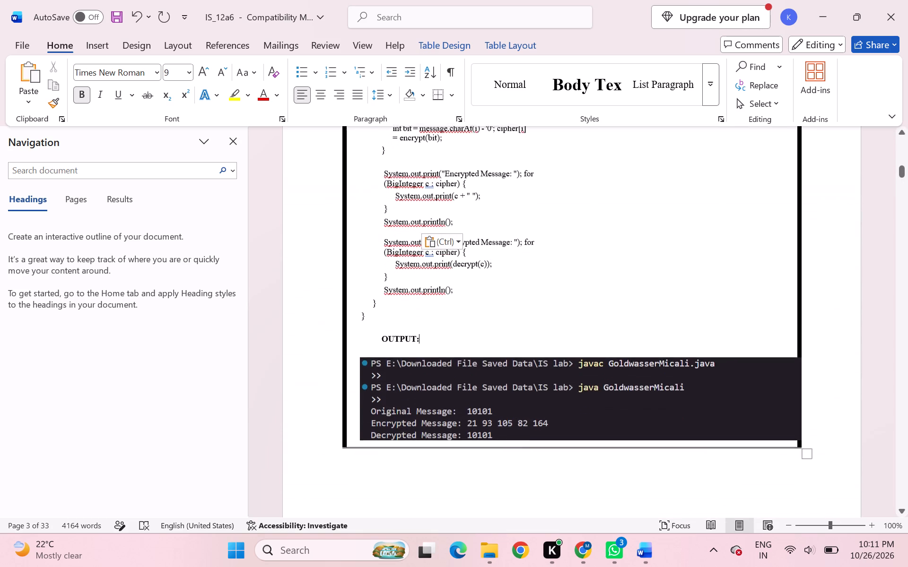
# Remove the indent and blank line before the OUTPUT heading below the GoldwasserMicali code on page 3.
pyautogui.click(384, 362)
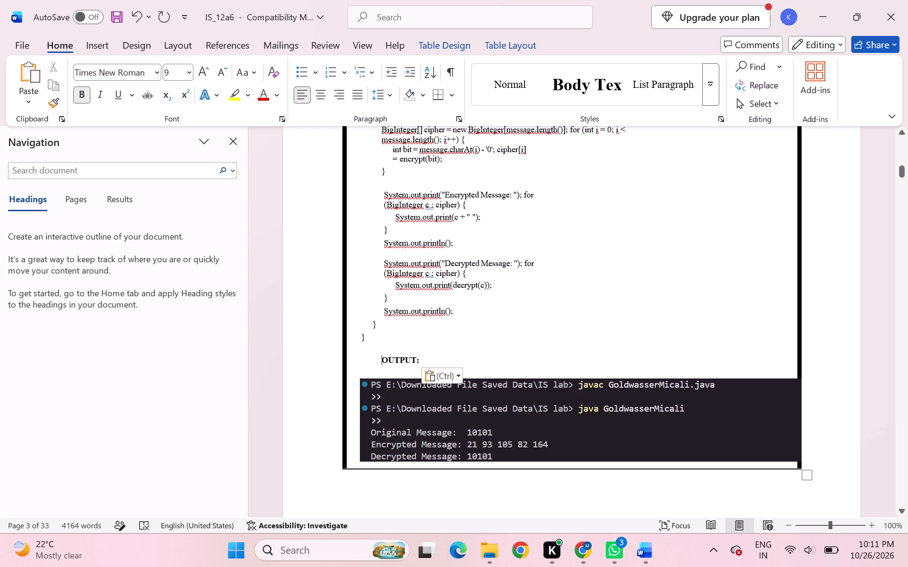
pyautogui.press('BackSpace')
pyautogui.press('BackSpace')
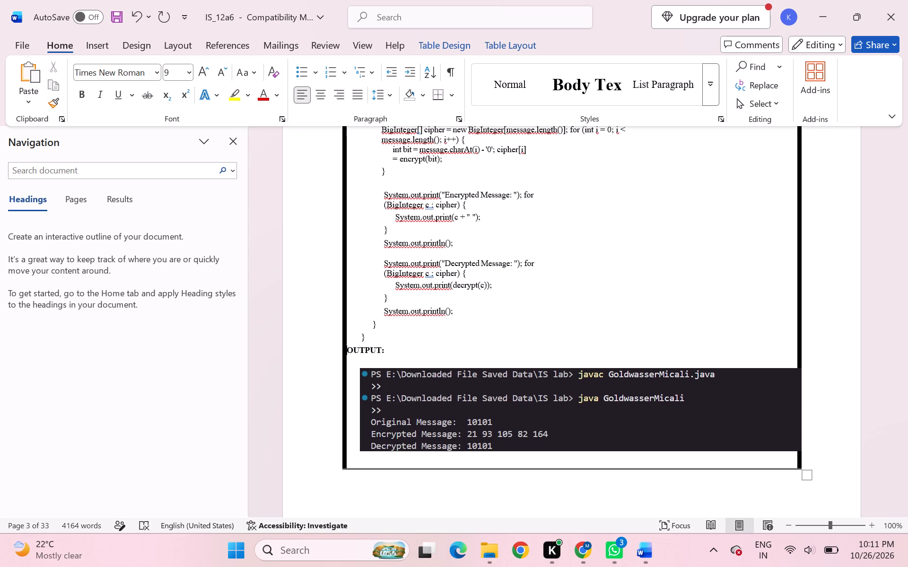
pyautogui.press('Tab')
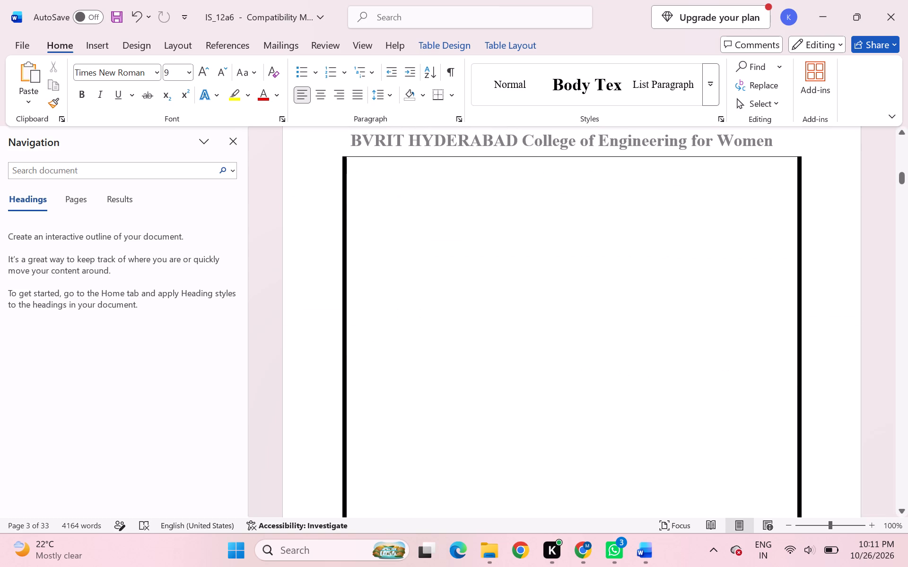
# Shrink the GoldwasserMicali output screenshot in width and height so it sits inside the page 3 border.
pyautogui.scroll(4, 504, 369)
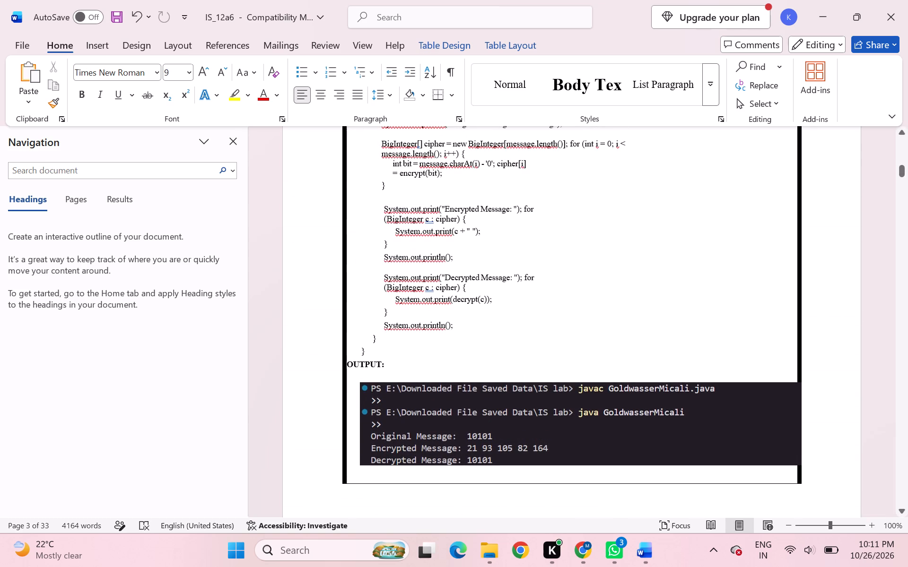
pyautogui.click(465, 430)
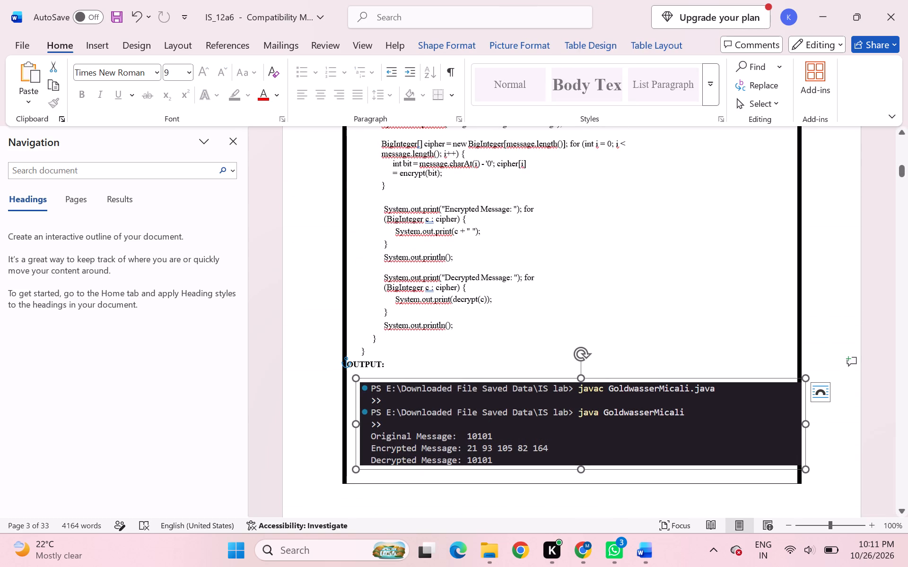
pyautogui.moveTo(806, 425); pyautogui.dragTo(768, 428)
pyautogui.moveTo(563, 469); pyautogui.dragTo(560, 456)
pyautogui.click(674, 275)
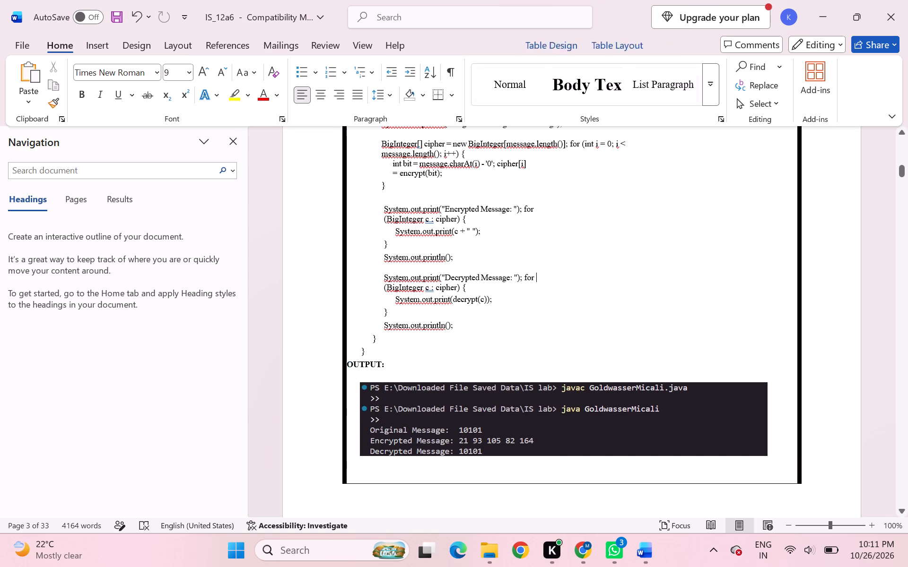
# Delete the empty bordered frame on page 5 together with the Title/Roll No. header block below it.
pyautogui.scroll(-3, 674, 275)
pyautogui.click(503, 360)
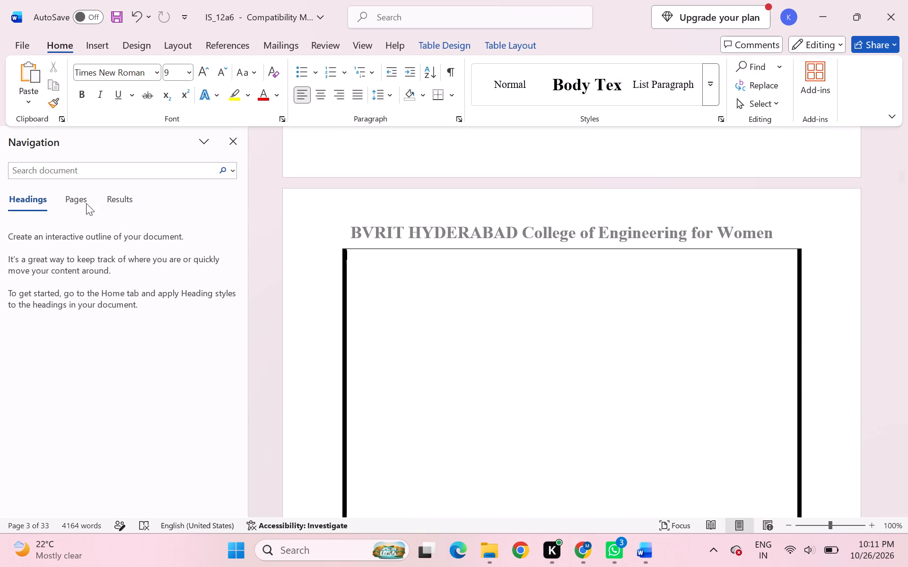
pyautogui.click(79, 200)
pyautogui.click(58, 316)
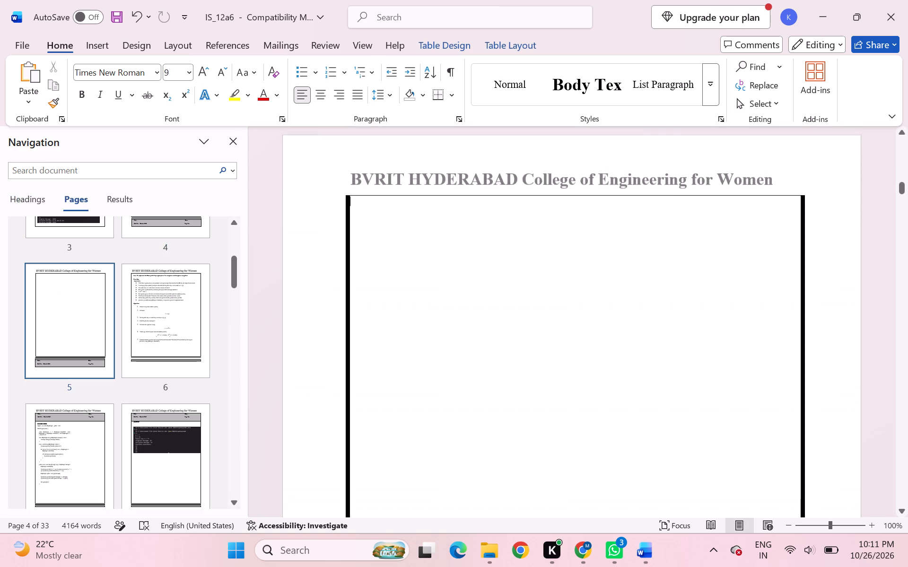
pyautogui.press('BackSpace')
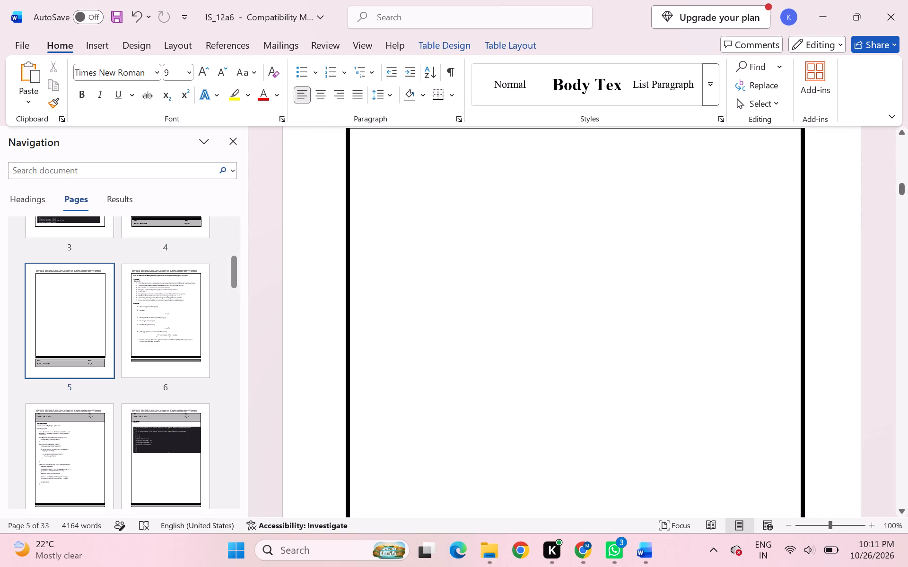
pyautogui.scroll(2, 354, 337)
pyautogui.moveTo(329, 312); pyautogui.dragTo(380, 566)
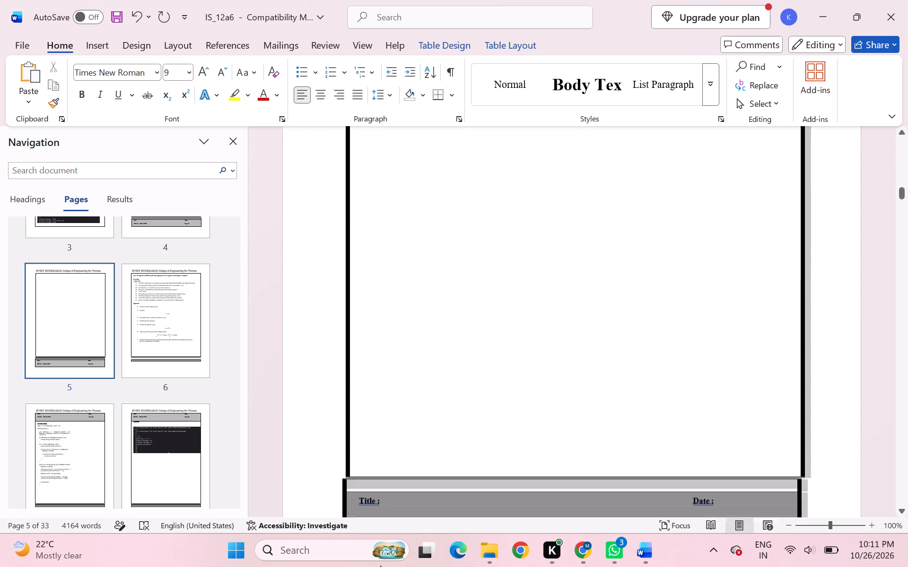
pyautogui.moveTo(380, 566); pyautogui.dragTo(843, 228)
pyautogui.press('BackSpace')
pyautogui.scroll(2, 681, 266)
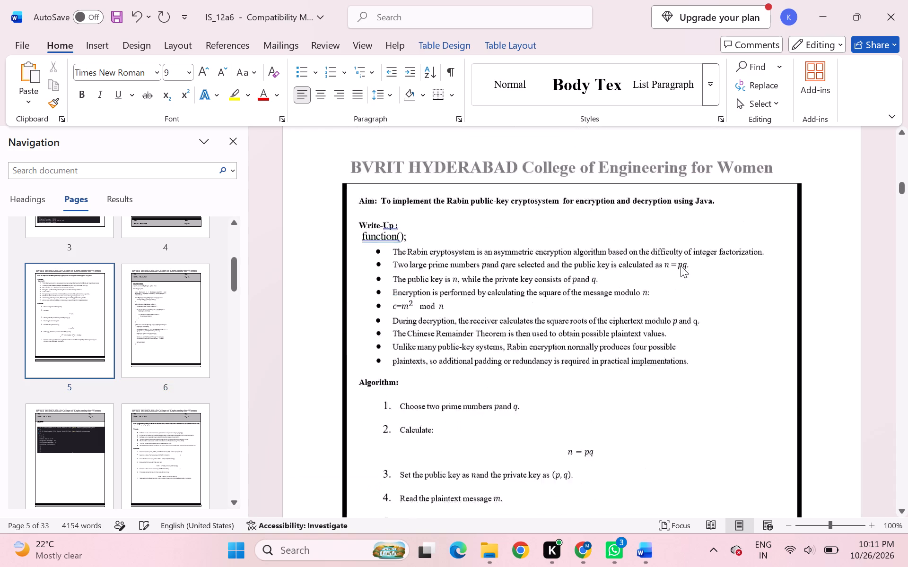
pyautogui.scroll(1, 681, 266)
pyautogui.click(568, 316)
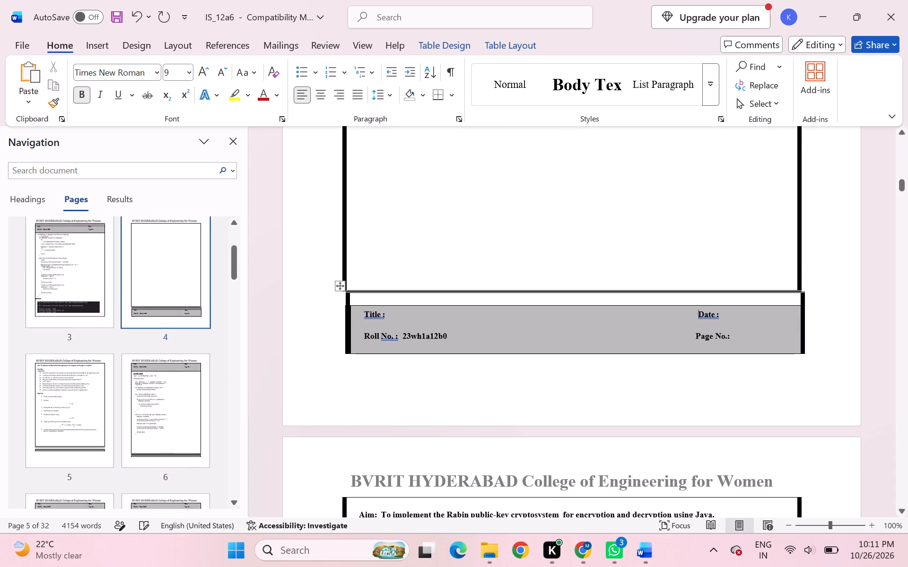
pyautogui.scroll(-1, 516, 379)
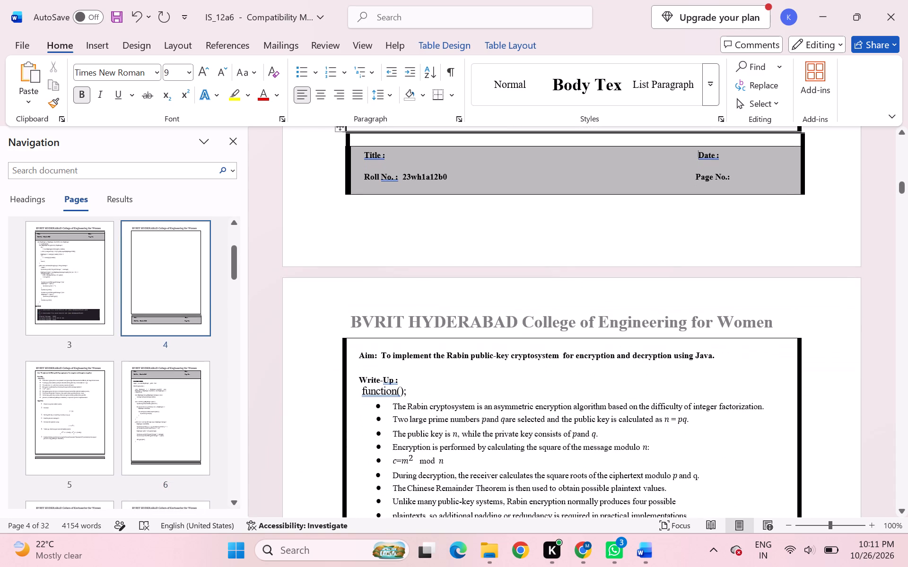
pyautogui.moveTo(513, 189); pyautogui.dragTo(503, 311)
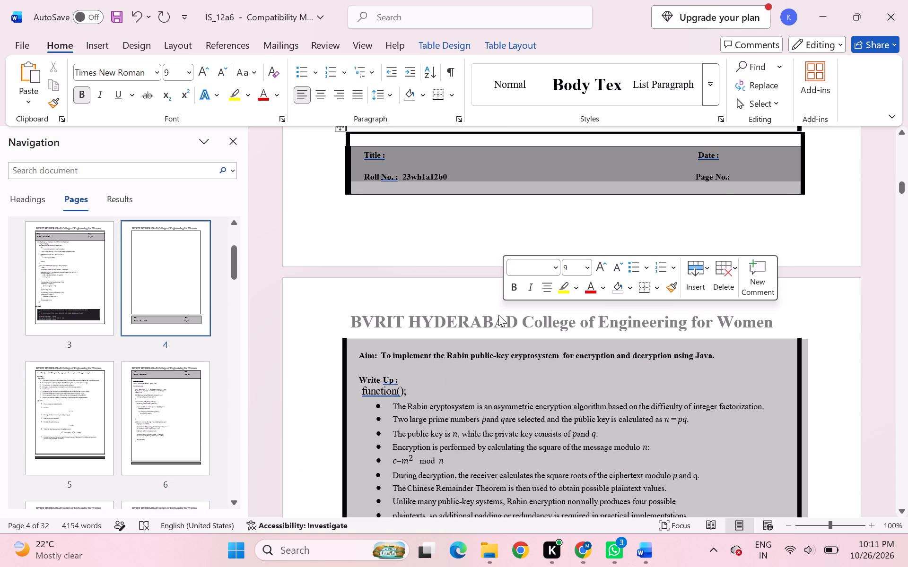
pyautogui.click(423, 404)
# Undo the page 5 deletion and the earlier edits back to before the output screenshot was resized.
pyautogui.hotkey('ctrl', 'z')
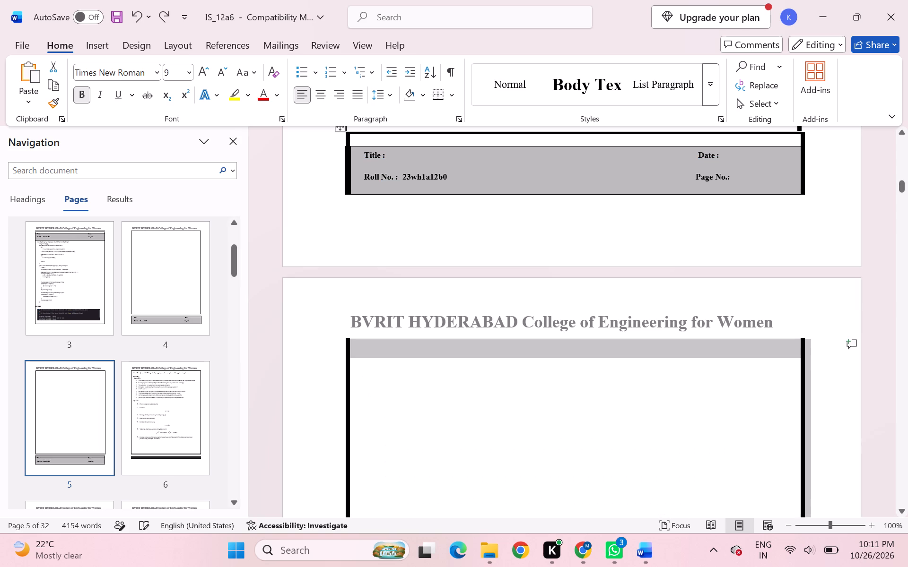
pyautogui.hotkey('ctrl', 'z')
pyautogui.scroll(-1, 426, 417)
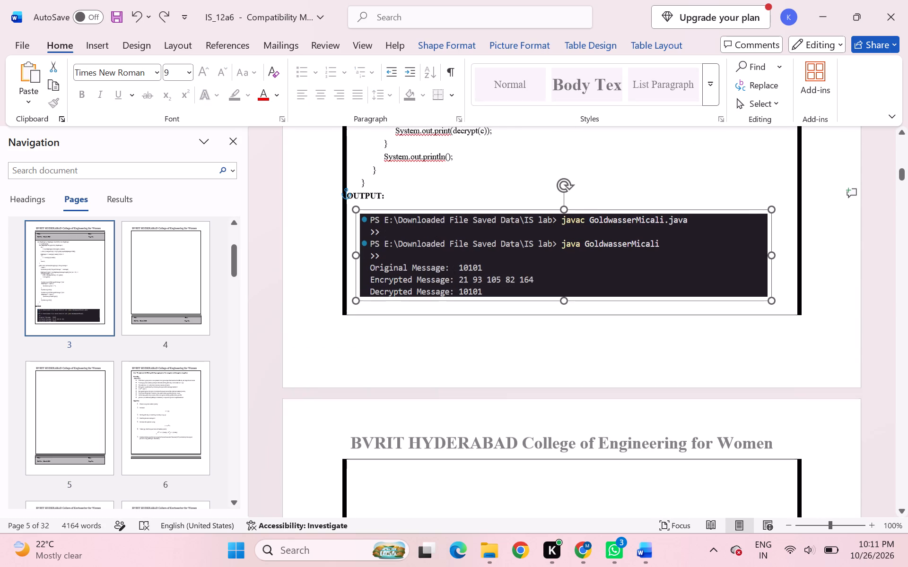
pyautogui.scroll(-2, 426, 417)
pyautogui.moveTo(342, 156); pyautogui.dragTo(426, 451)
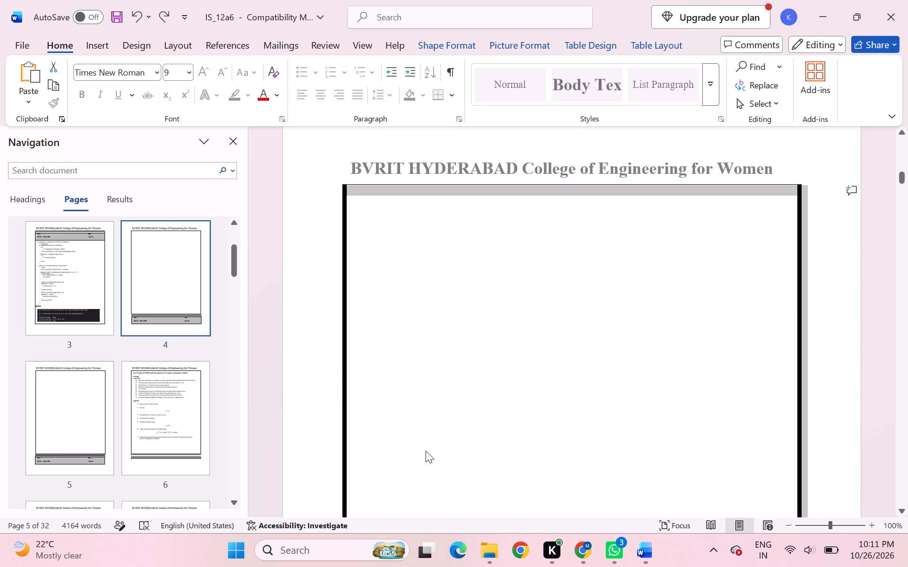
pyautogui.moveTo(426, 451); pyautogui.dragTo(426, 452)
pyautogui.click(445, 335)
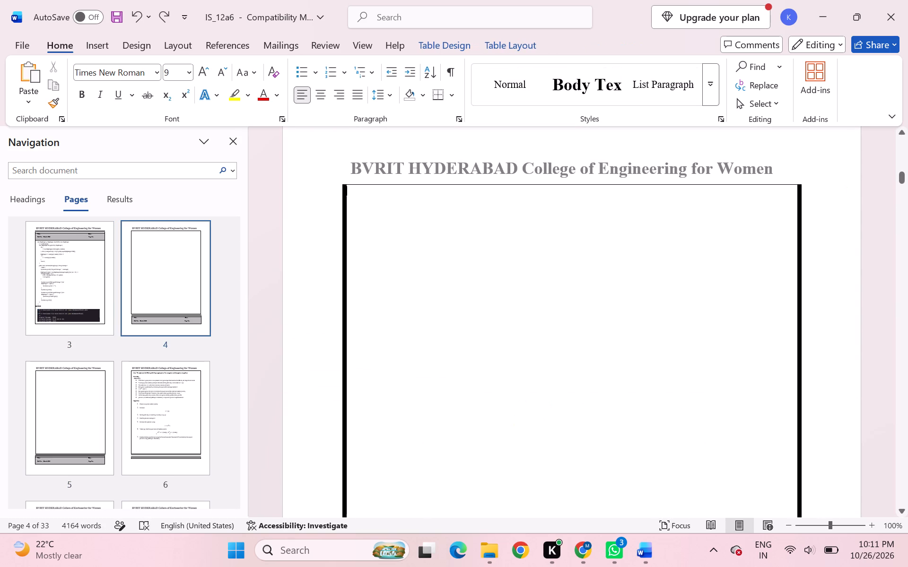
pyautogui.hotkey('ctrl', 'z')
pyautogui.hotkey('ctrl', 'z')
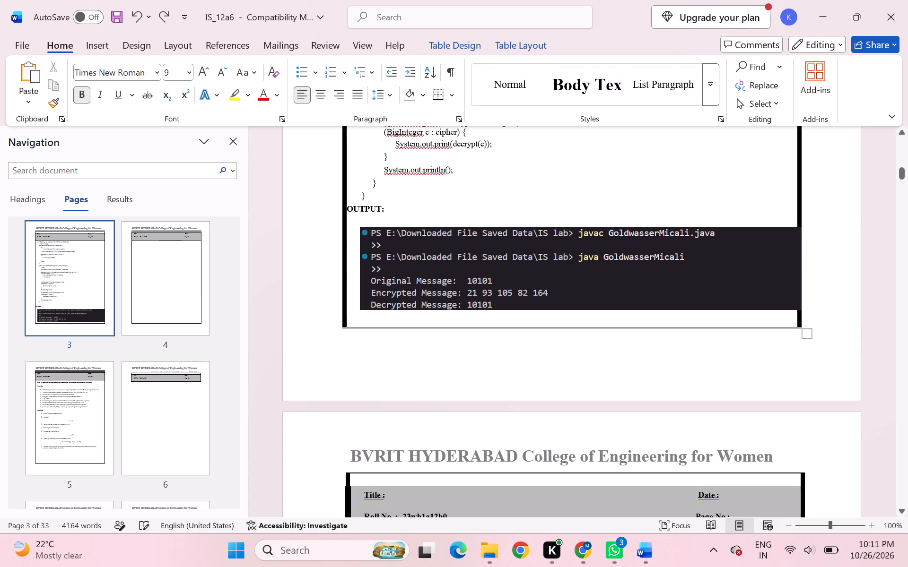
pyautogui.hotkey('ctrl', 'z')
# Delete the blank page 4 content, including its Title/Roll No. header block and empty border, ahead of the Rabin experiment.
pyautogui.scroll(-3, 497, 338)
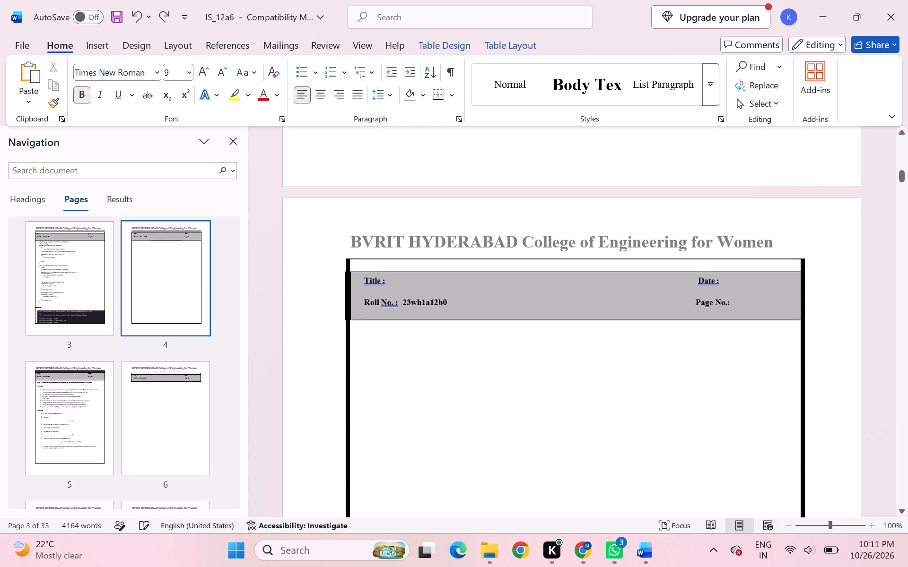
pyautogui.scroll(-1, 497, 338)
pyautogui.scroll(1, 497, 338)
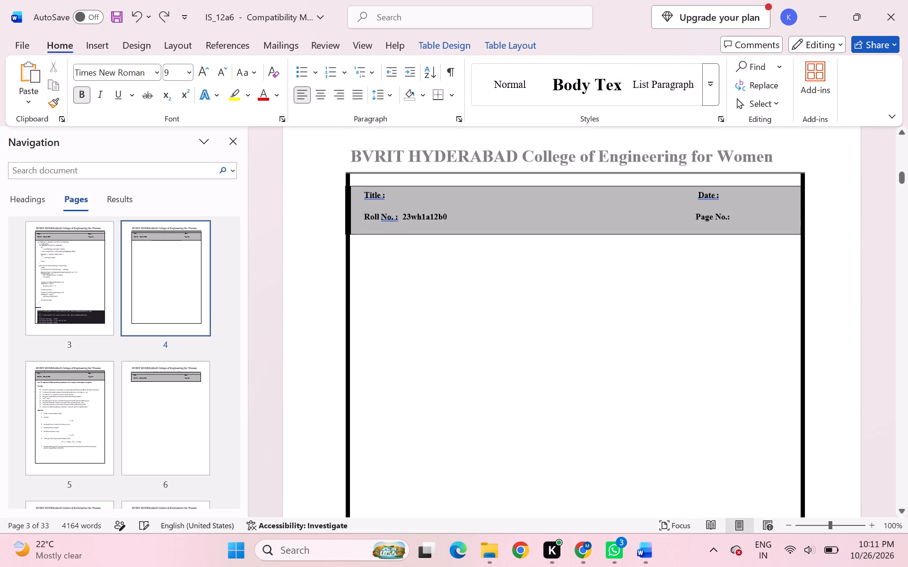
pyautogui.scroll(1, 497, 338)
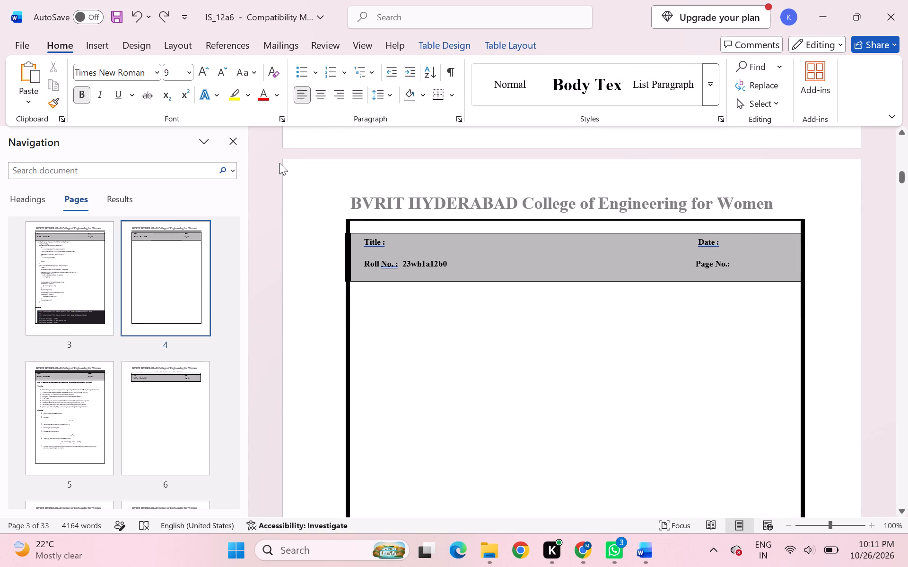
pyautogui.moveTo(279, 163); pyautogui.dragTo(549, 531)
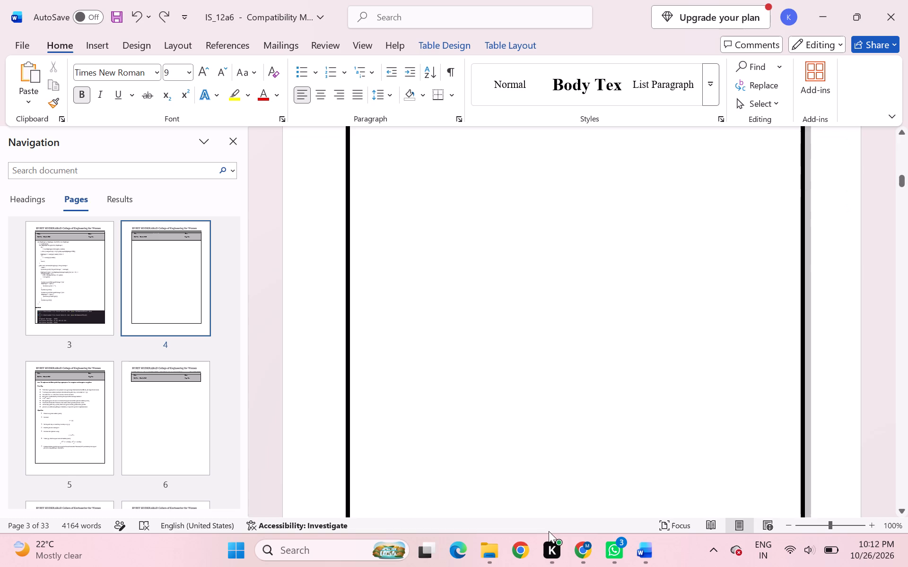
pyautogui.moveTo(549, 531); pyautogui.dragTo(806, 217)
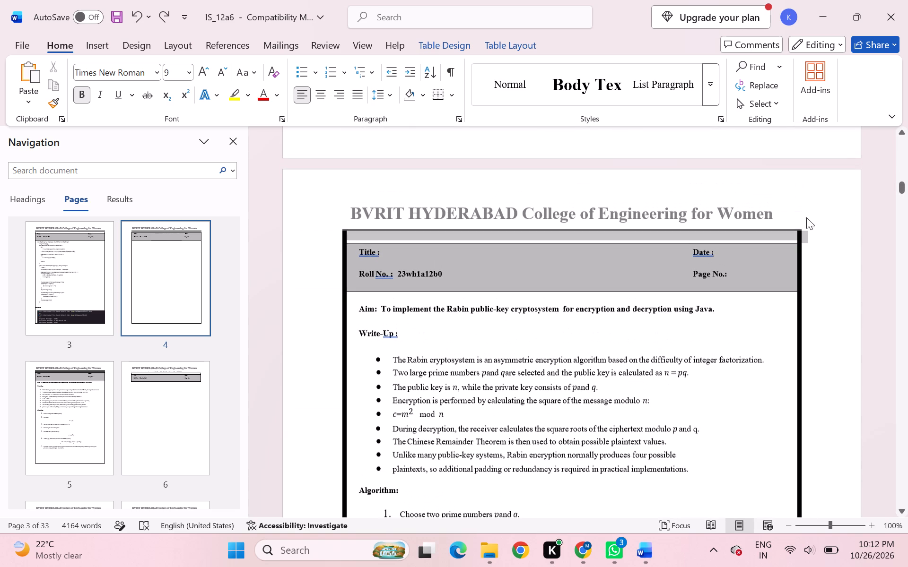
pyautogui.moveTo(806, 217); pyautogui.dragTo(835, 151)
pyautogui.press('BackSpace')
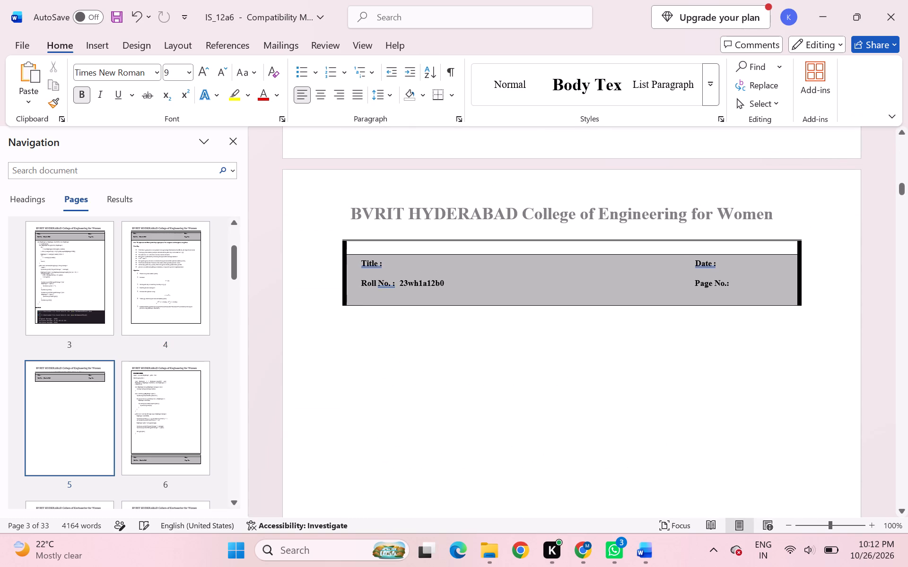
# Delete the roll number's last character and the word Page from the header block on page 5.
pyautogui.scroll(6, 595, 301)
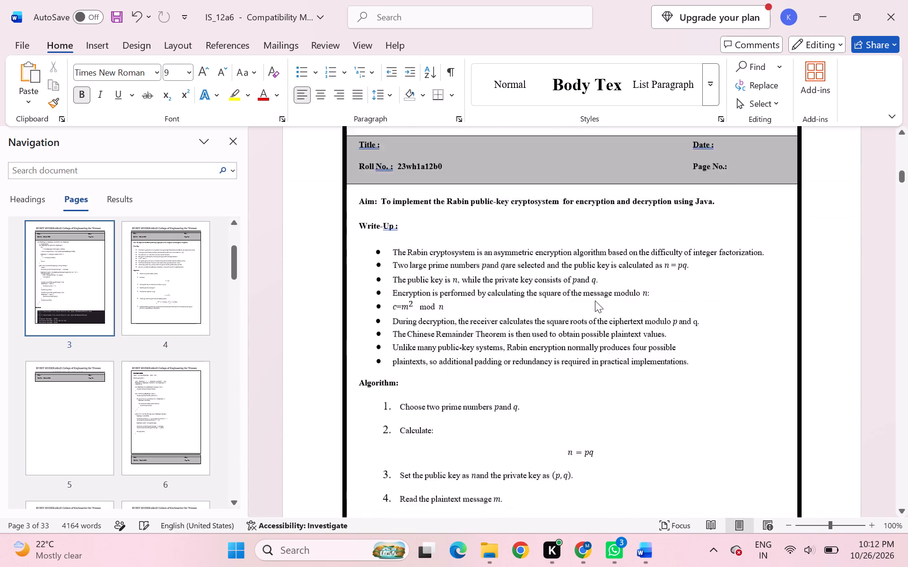
pyautogui.scroll(-2, 595, 301)
pyautogui.click(51, 430)
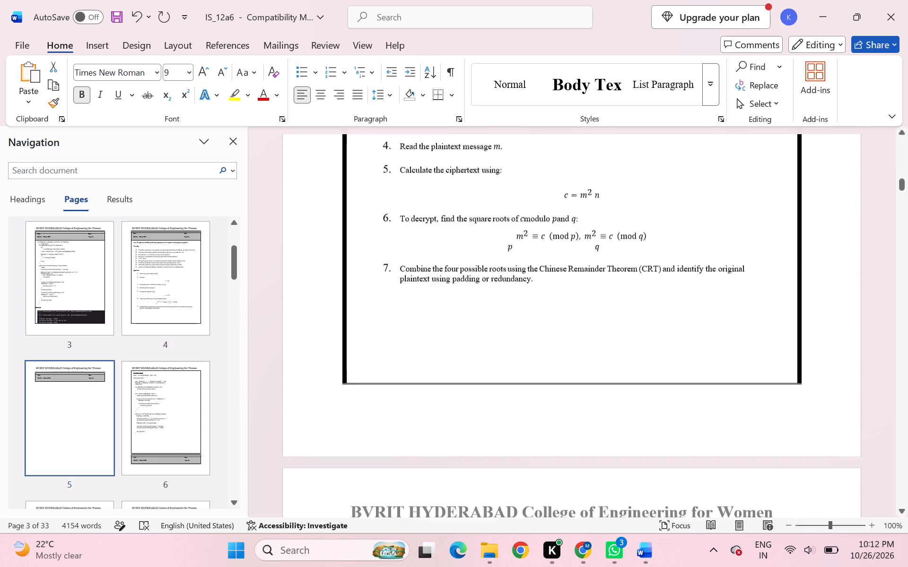
pyautogui.click(459, 333)
pyautogui.press('BackSpace')
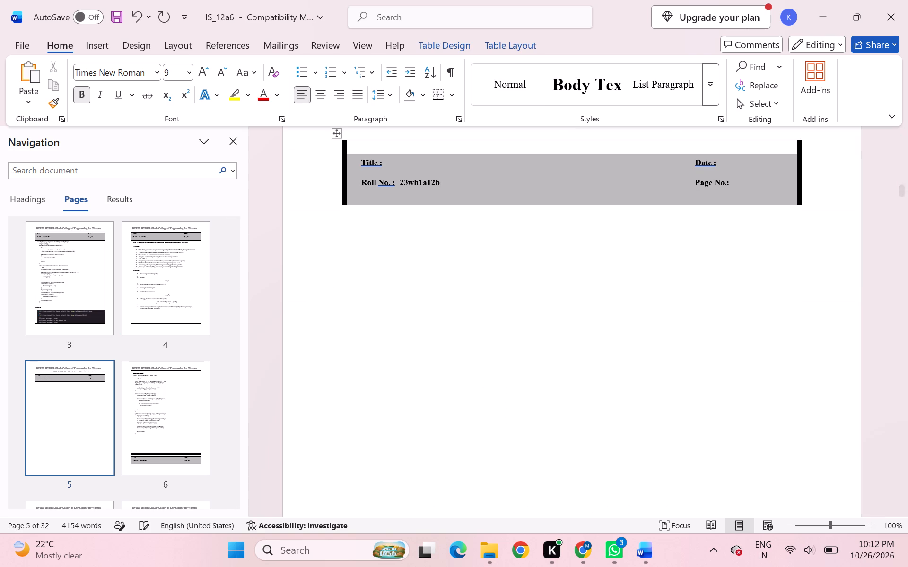
pyautogui.doubleClick(569, 392)
pyautogui.scroll(1, 393, 307)
pyautogui.press('BackSpace')
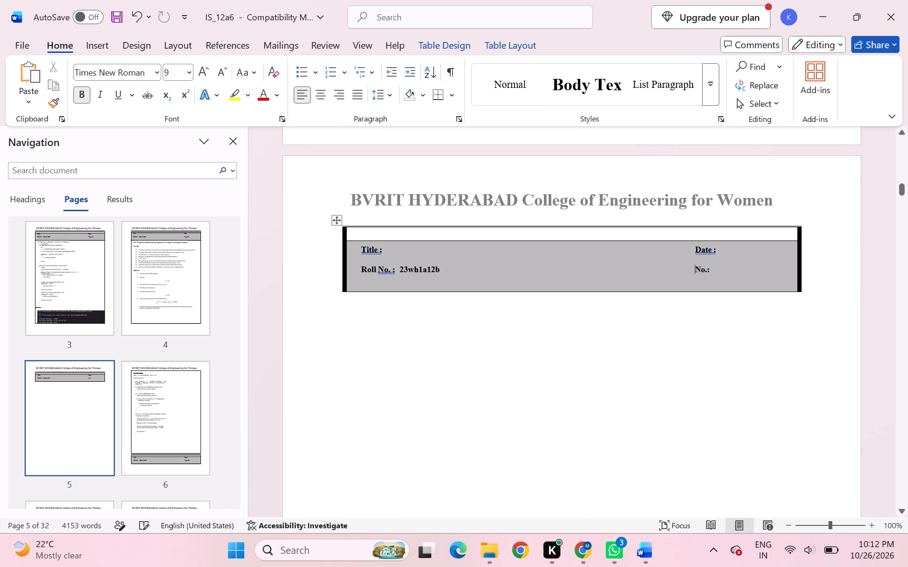
# Pull the Rabin SOURCE CODE block up onto page 5, directly under the Title/Roll No. header.
pyautogui.click(335, 220)
pyautogui.press('\\')
pyautogui.press('BackSpace')
pyautogui.press('BackSpace')
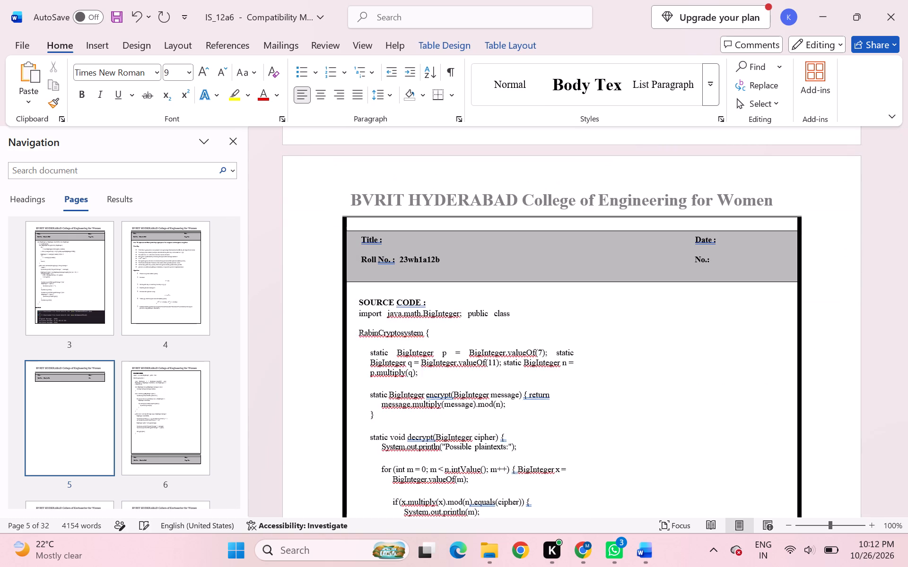
# Examine how the Rabin write-up, source code and output are laid out across pages 4 to 6.
pyautogui.scroll(2, 386, 252)
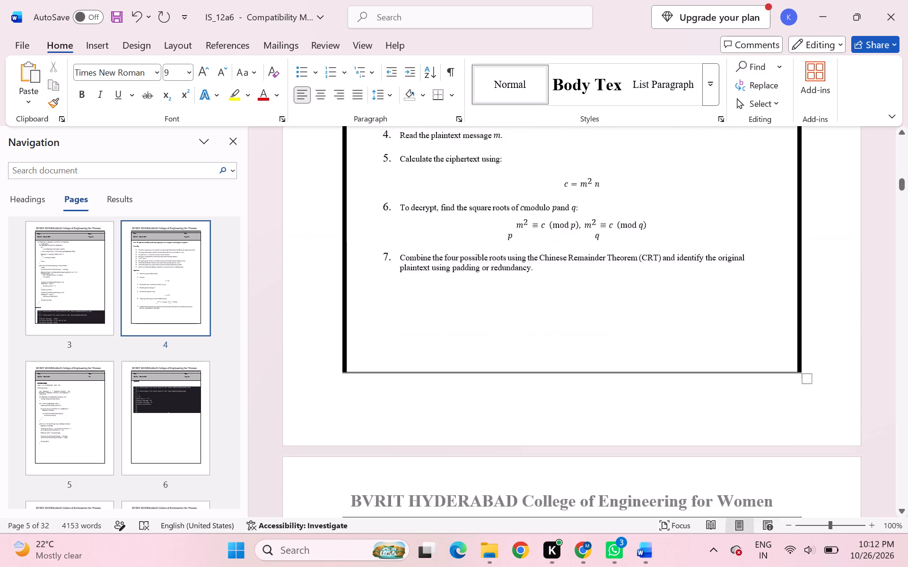
pyautogui.scroll(3, 386, 252)
pyautogui.scroll(-2, 386, 252)
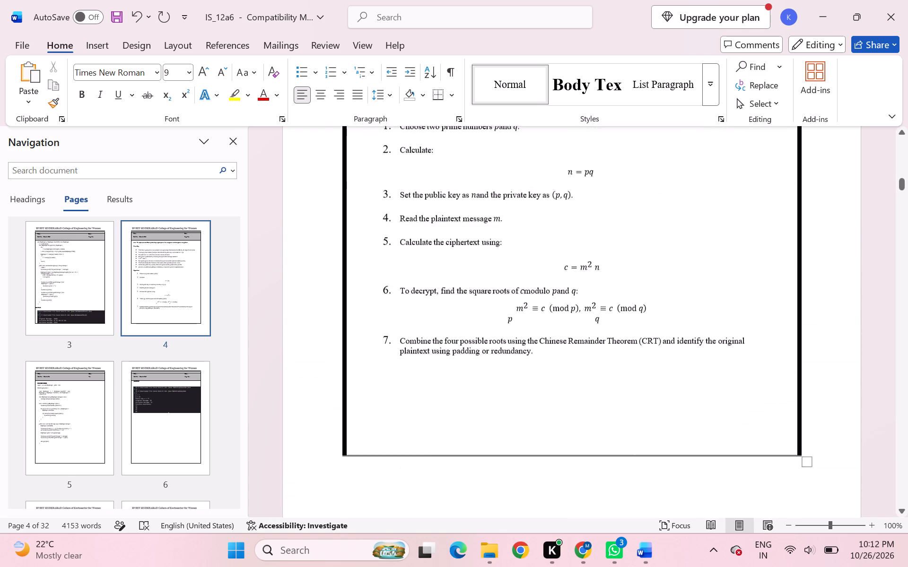
pyautogui.scroll(-9, 386, 252)
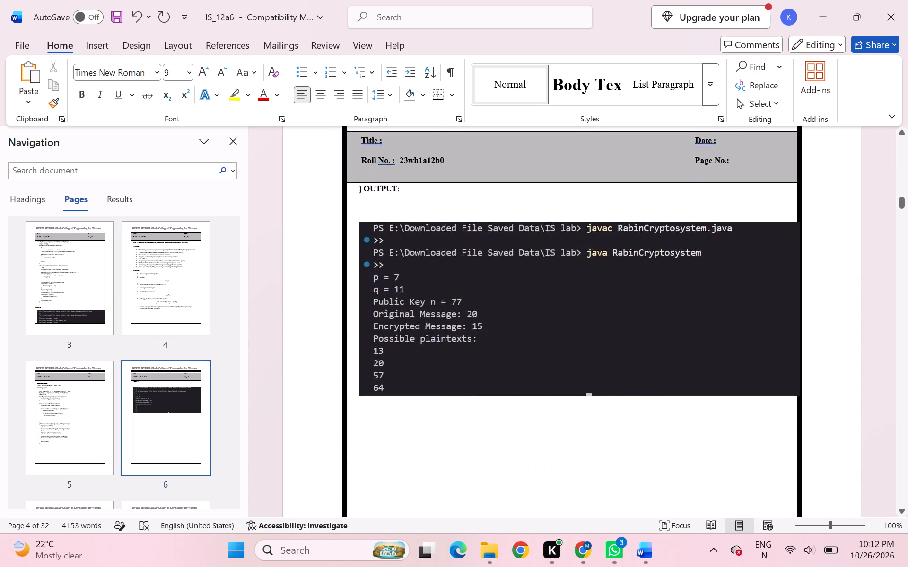
pyautogui.scroll(-2, 386, 252)
pyautogui.scroll(8, 386, 252)
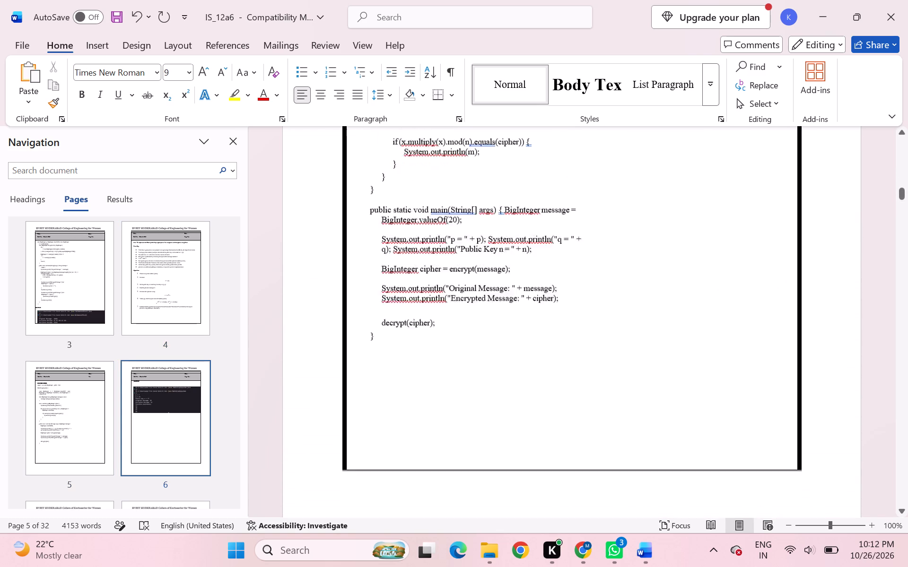
pyautogui.scroll(1, 386, 252)
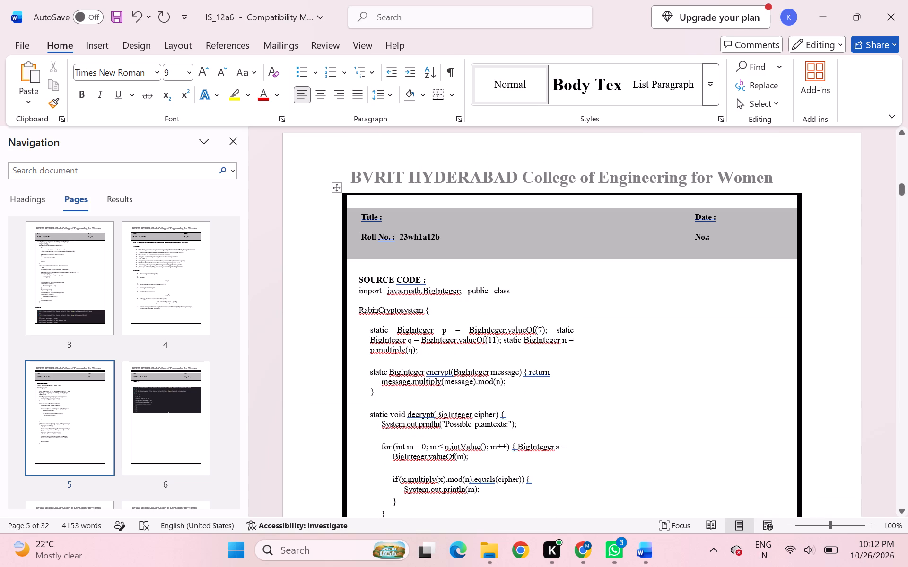
# Examine the Rabin algorithm, source code and output screenshot across pages 4 to 6 for space to condense.
pyautogui.click(385, 302)
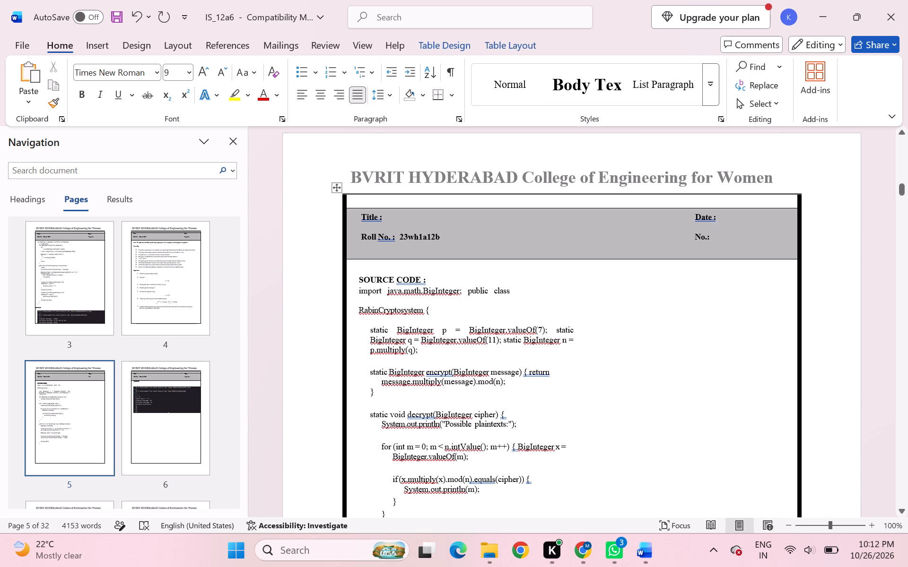
pyautogui.scroll(3, 385, 302)
pyautogui.scroll(-5, 385, 302)
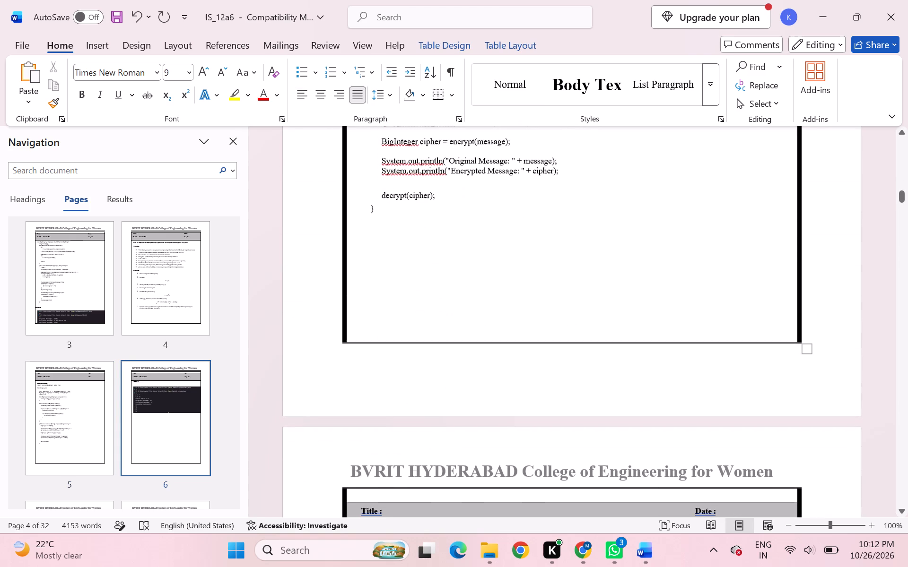
pyautogui.scroll(2, 402, 263)
pyautogui.scroll(-4, 402, 263)
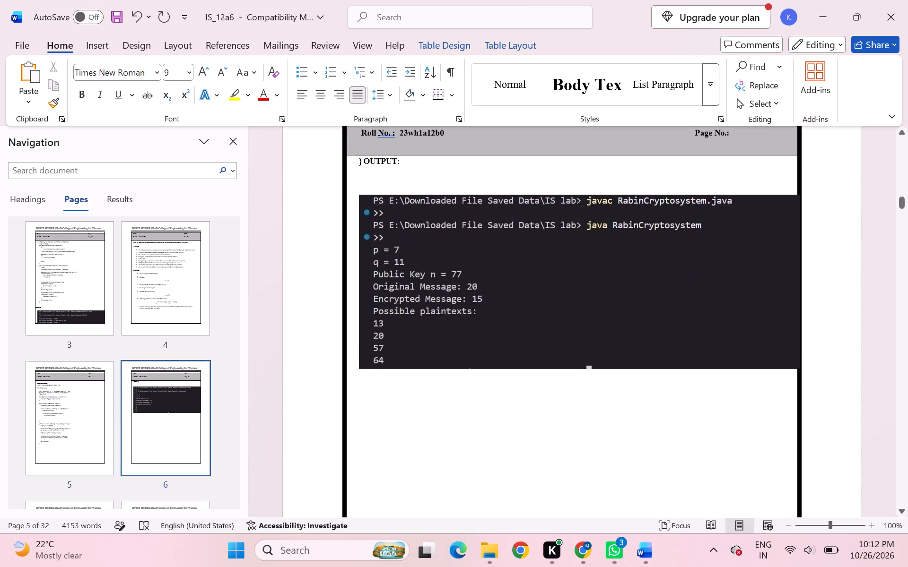
pyautogui.click(543, 294)
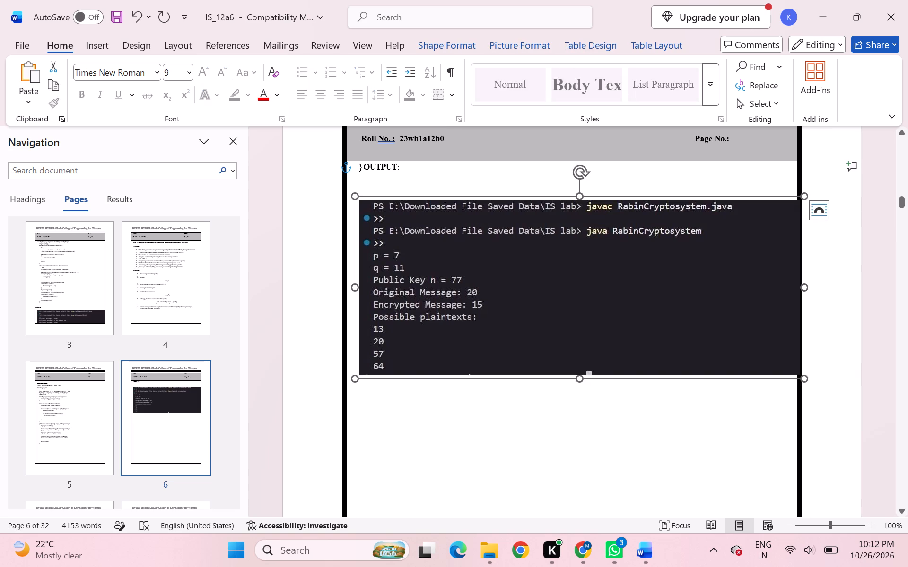
pyautogui.scroll(1, 95, 362)
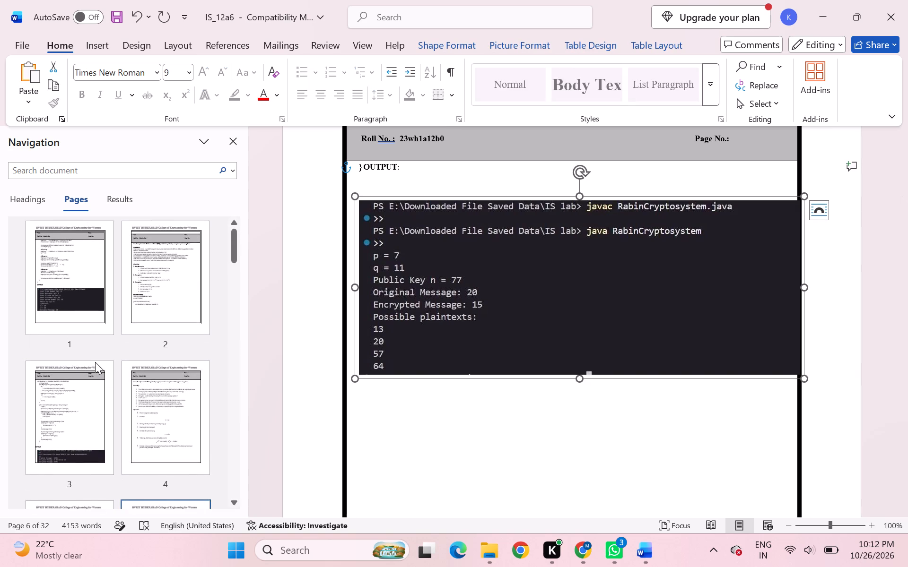
pyautogui.scroll(-1, 95, 362)
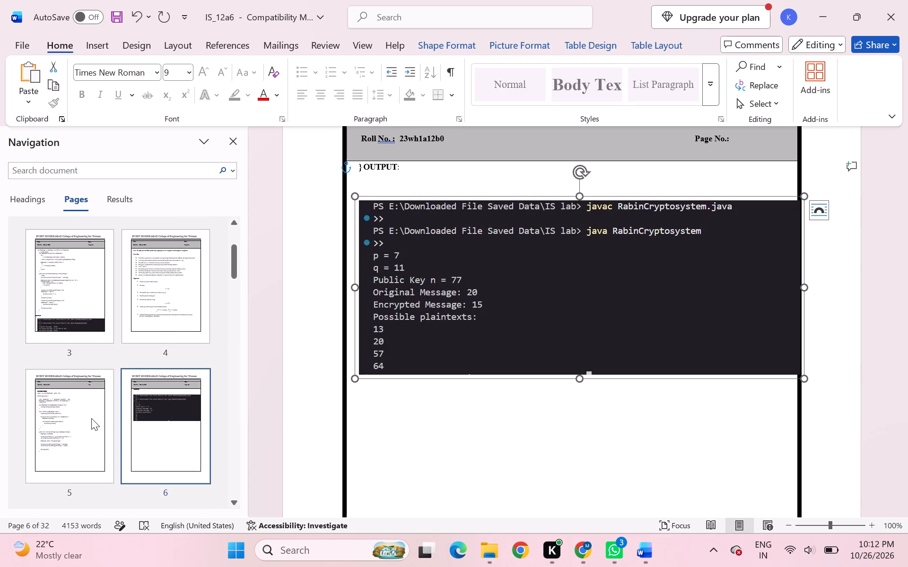
pyautogui.scroll(4, 541, 356)
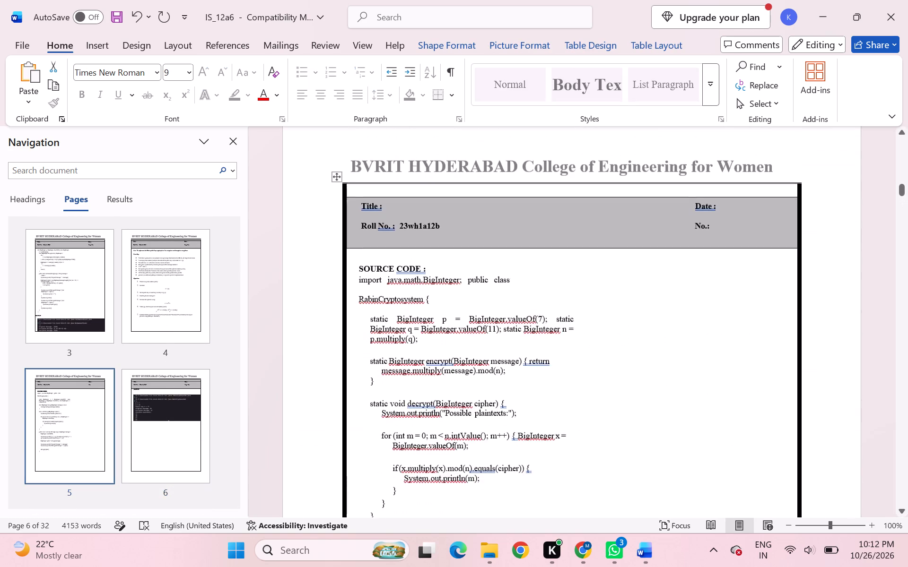
pyautogui.scroll(5, 541, 356)
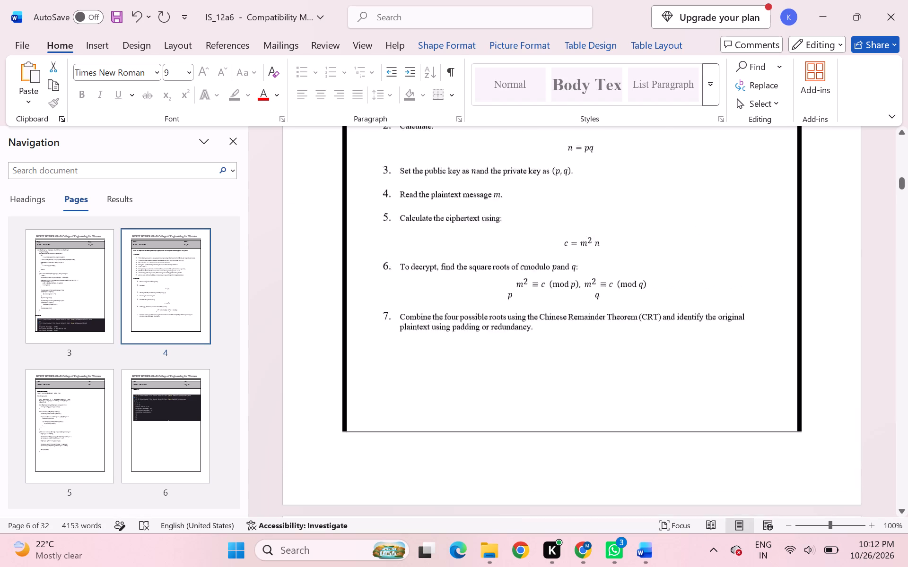
pyautogui.scroll(1, 541, 356)
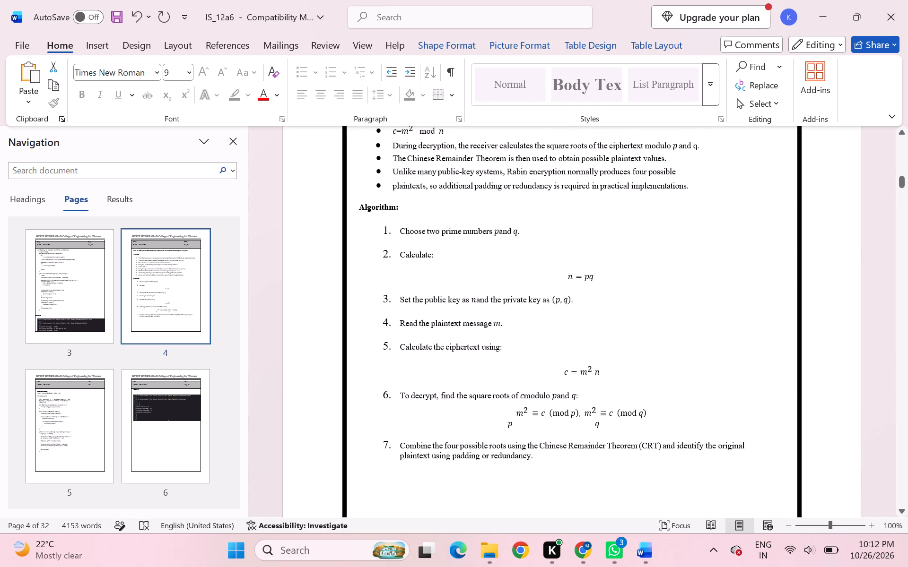
pyautogui.scroll(-5, 541, 356)
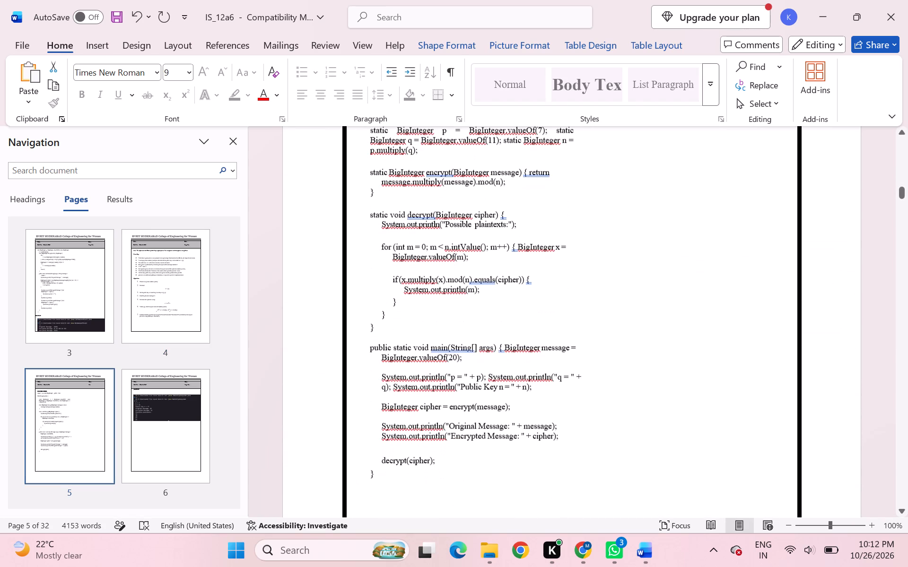
# Delete the BigInteger x = BigInteger.valueOf(m); statement from the for loop in the Rabin decrypt method.
pyautogui.moveTo(393, 258); pyautogui.dragTo(467, 258)
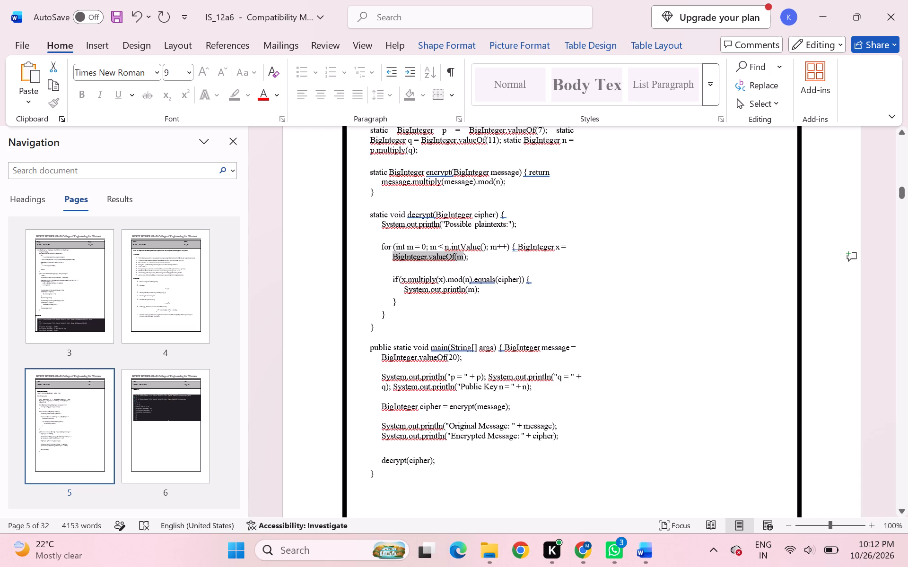
pyautogui.moveTo(467, 258); pyautogui.dragTo(477, 255)
pyautogui.press('BackSpace')
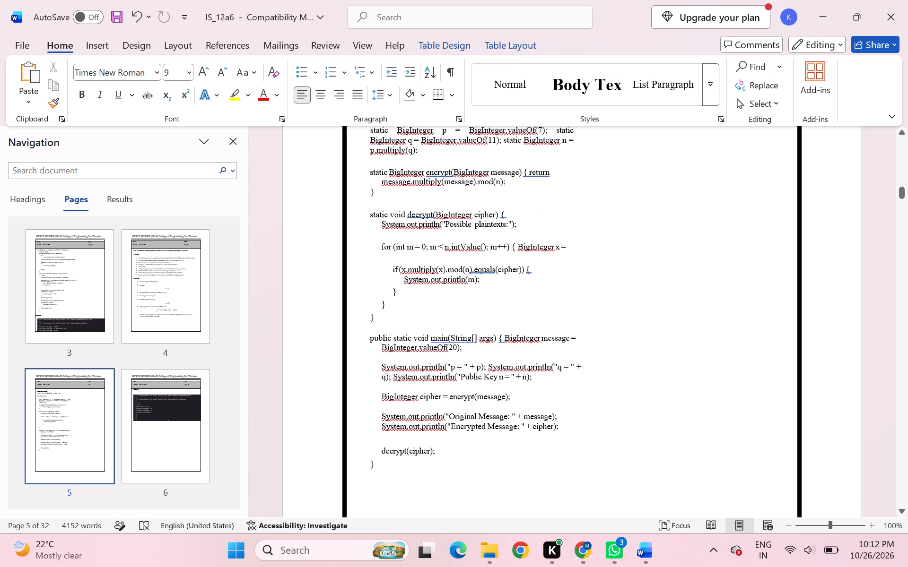
pyautogui.press('BackSpace')
pyautogui.press('BackSpace')
pyautogui.press('BackSpace')
pyautogui.press('BackSpace')
pyautogui.press('BackSpace')
pyautogui.press('BackSpace')
pyautogui.press('BackSpace')
pyautogui.press('BackSpace')
pyautogui.press('BackSpace')
pyautogui.press('BackSpace')
pyautogui.press('BackSpace')
pyautogui.press('BackSpace')
pyautogui.press('BackSpace')
pyautogui.press('BackSpace')
pyautogui.press('BackSpace')
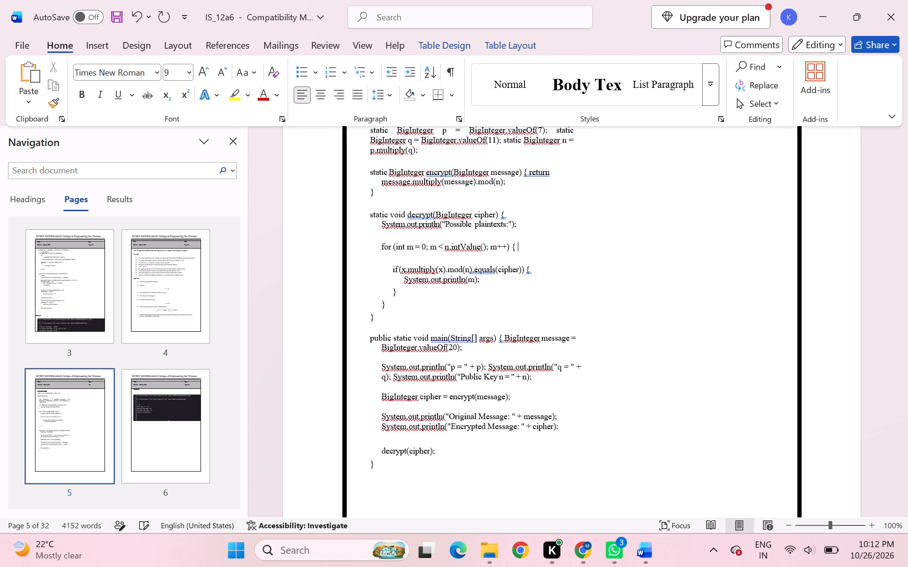
pyautogui.press('Down')
# Join the decrypt method's closing brace onto the line of the for loop's closing brace.
pyautogui.scroll(-1, 480, 299)
pyautogui.click(395, 243)
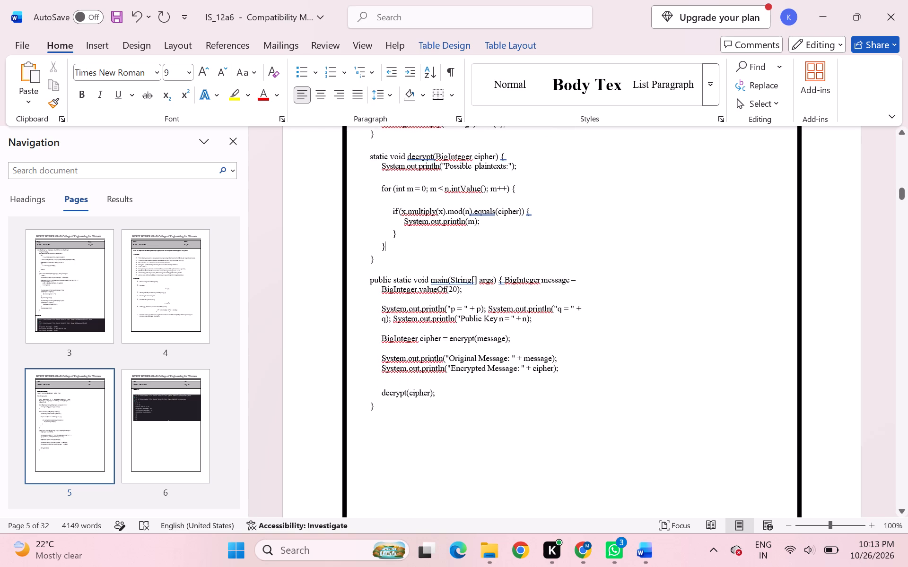
pyautogui.press('Delete')
# Move the closing brace and OUTPUT: line from page 6 onto a new line below the end of the Rabin code on page 5.
pyautogui.scroll(-4, 407, 348)
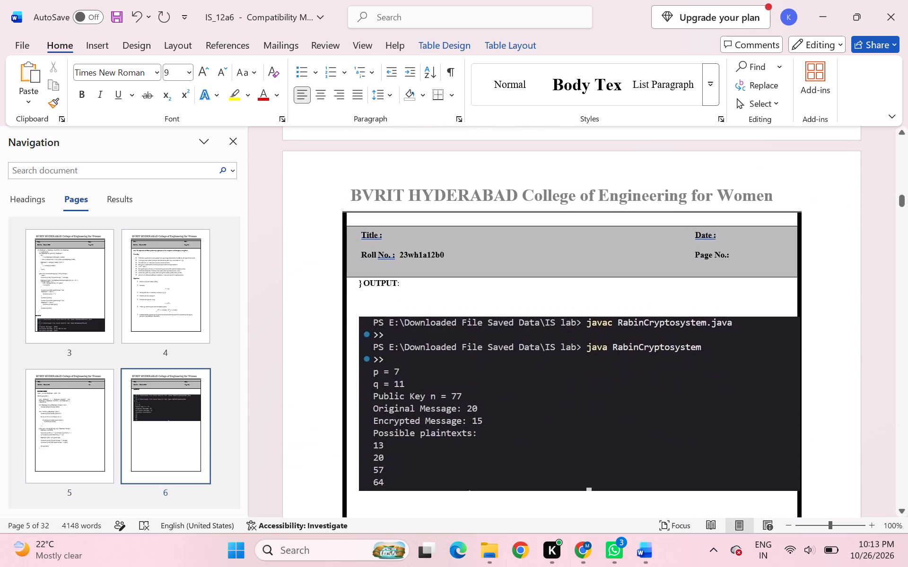
pyautogui.moveTo(403, 285); pyautogui.dragTo(349, 283)
pyautogui.hotkey('ctrl', 'x')
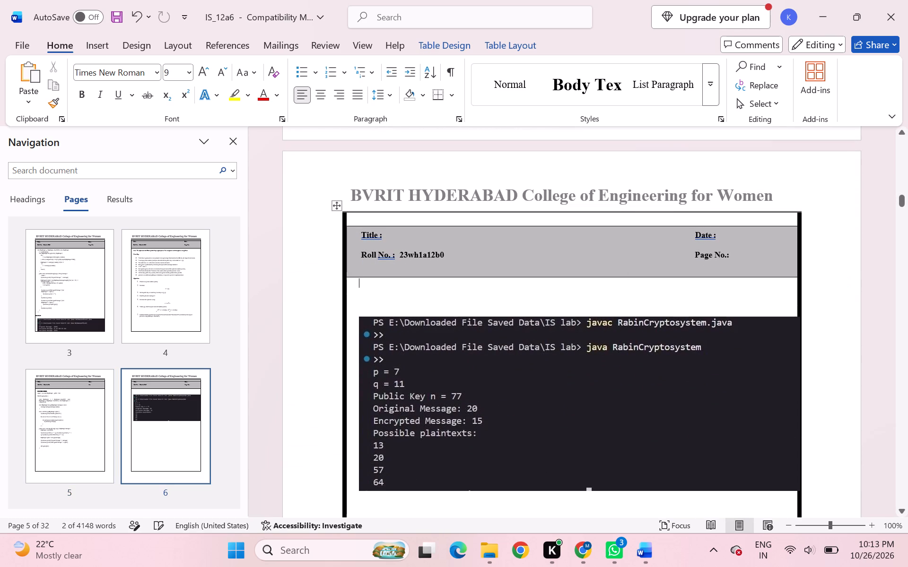
pyautogui.scroll(3, 349, 283)
pyautogui.click(387, 150)
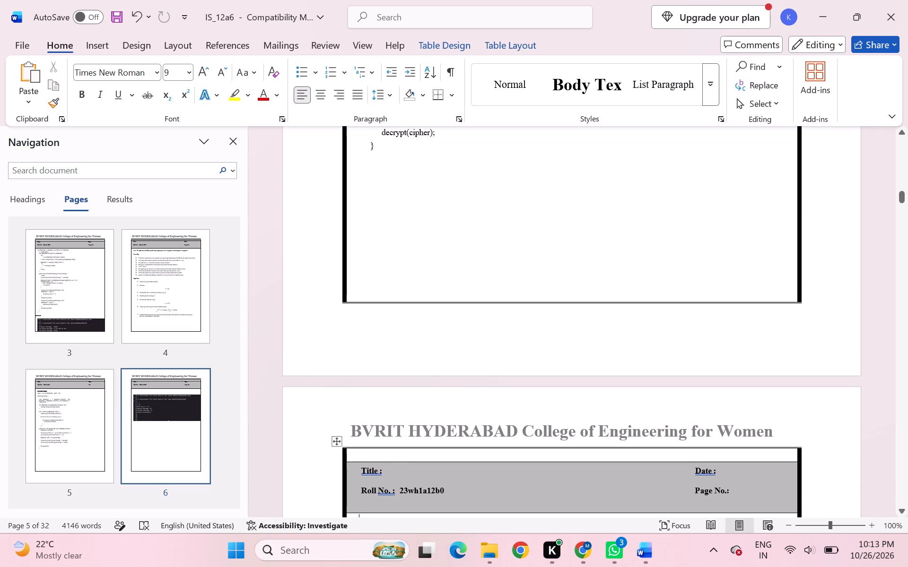
pyautogui.press('Return')
pyautogui.hotkey('ctrl', 'v')
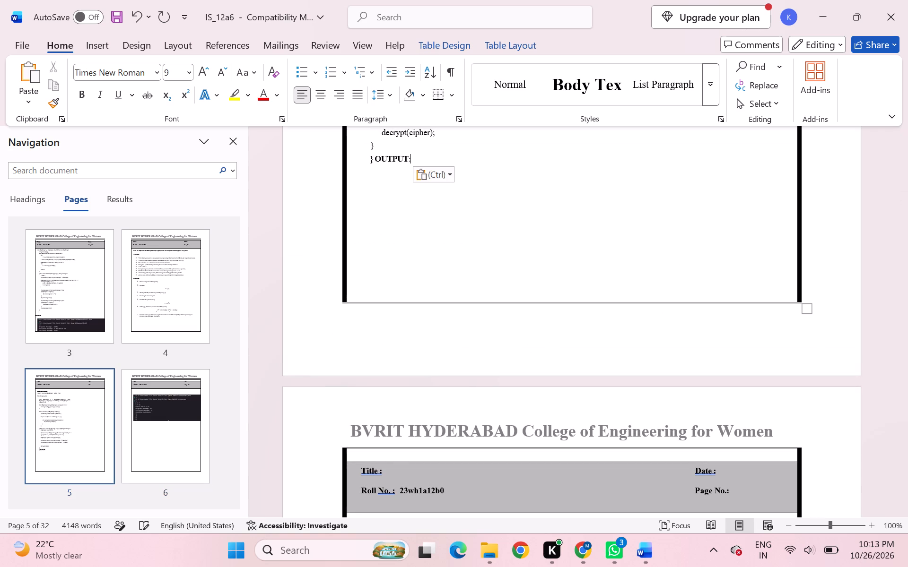
# Delete the closing brace and its line directly above the OUTPUT: line.
pyautogui.scroll(1, 448, 188)
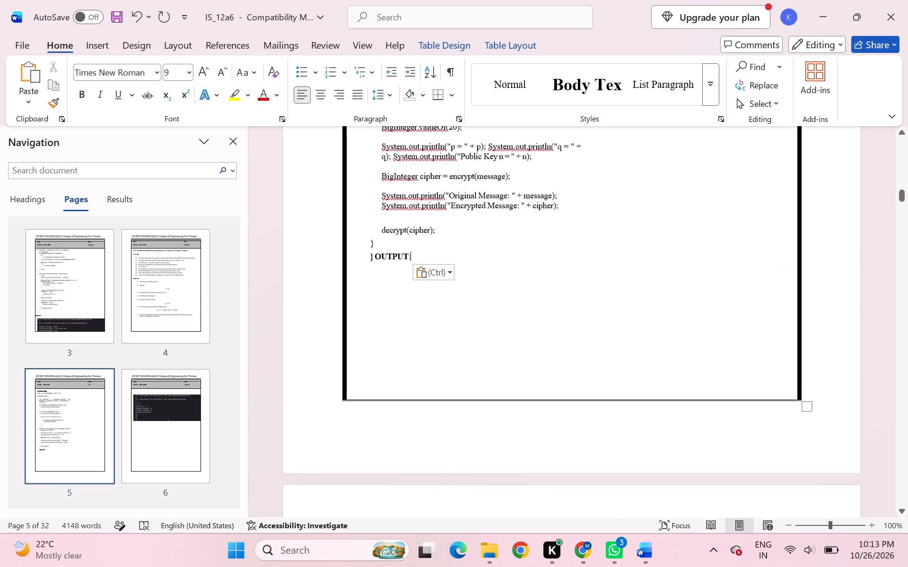
pyautogui.click(384, 249)
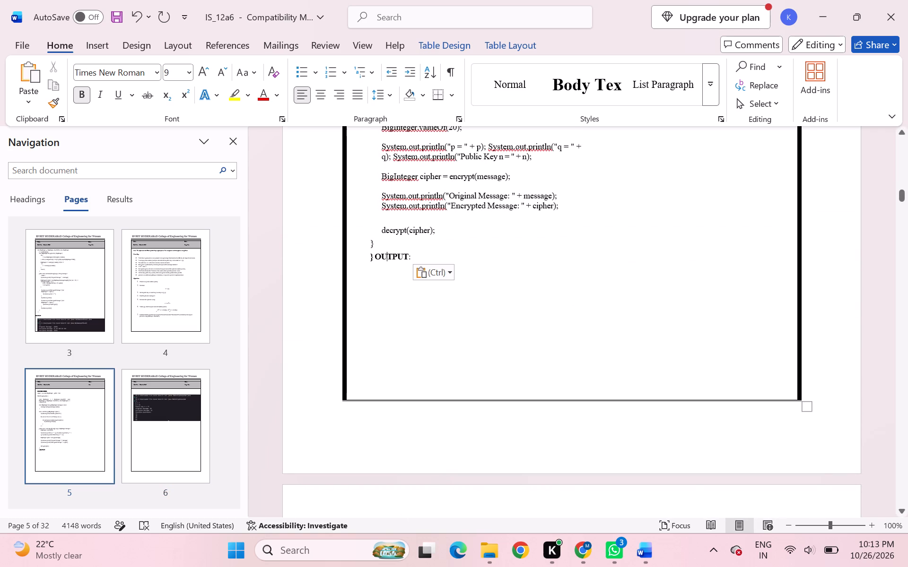
pyautogui.click(377, 244)
pyautogui.press('BackSpace')
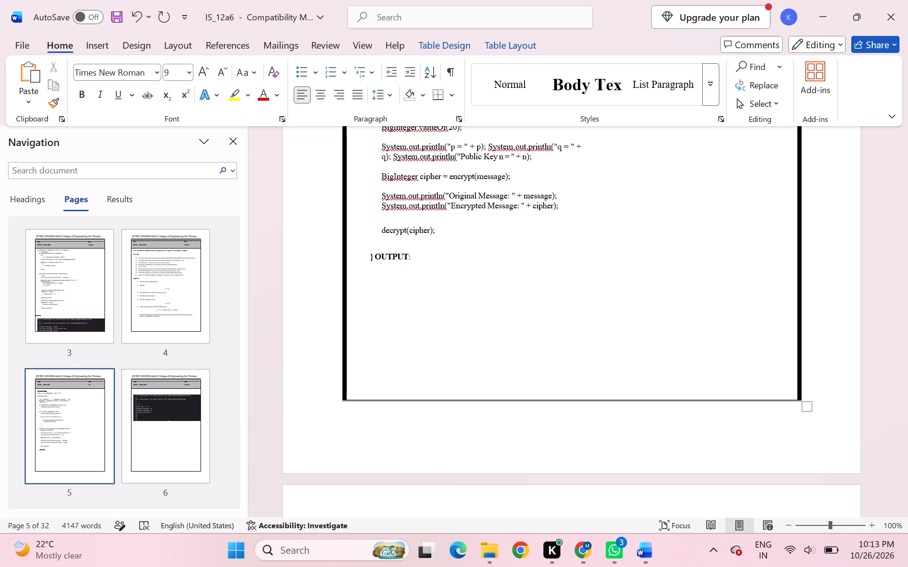
pyautogui.press('BackSpace')
pyautogui.press('BackSpace')
# Remove the blank gap above decrypt(cipher); in the Rabin main method, keeping the call on its own line.
pyautogui.click(418, 222)
pyautogui.doubleClick(390, 218)
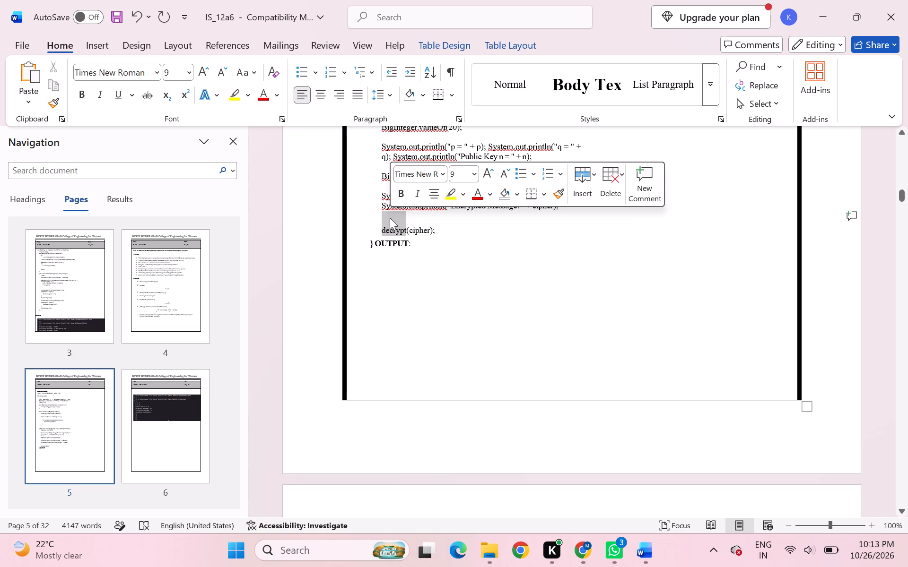
pyautogui.click(466, 226)
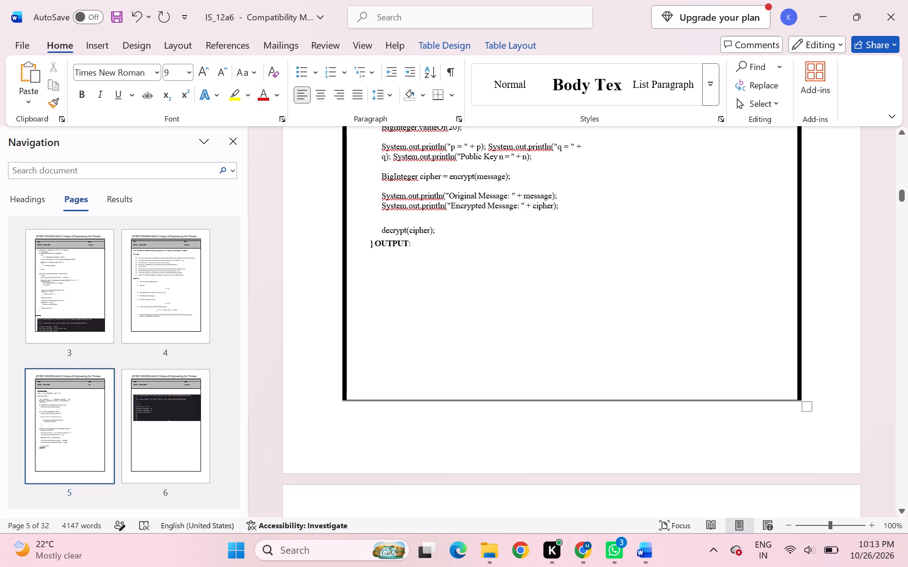
pyautogui.click(380, 228)
pyautogui.press('BackSpace')
pyautogui.press('BackSpace')
pyautogui.press('Return')
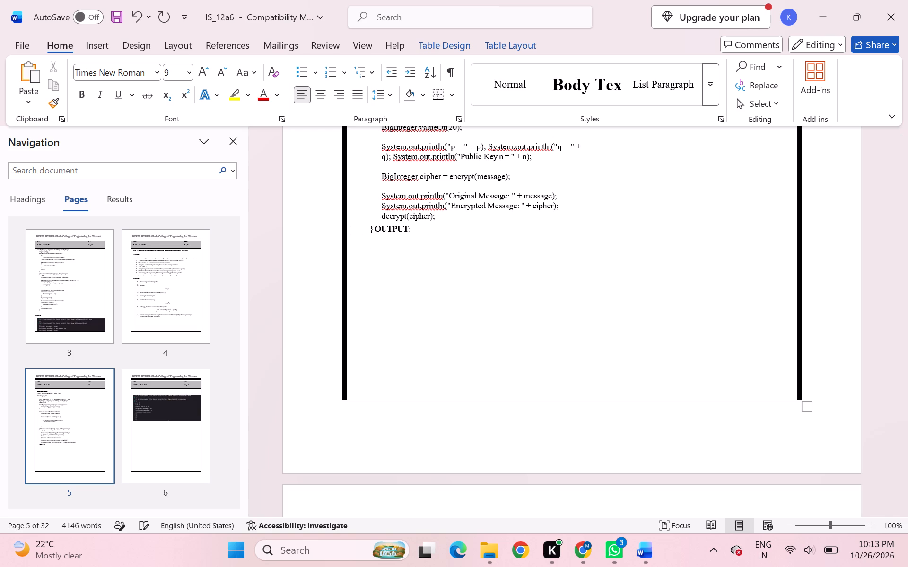
# Rejoin the decrypt method's for loop line to the println statement above and break it back onto its own line.
pyautogui.scroll(-2, 469, 243)
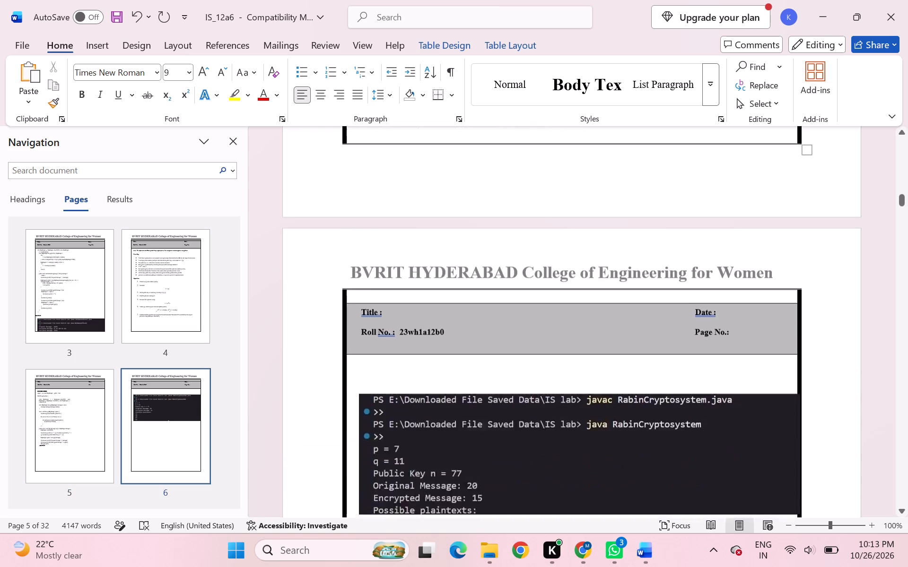
pyautogui.scroll(-2, 469, 243)
pyautogui.scroll(5, 469, 243)
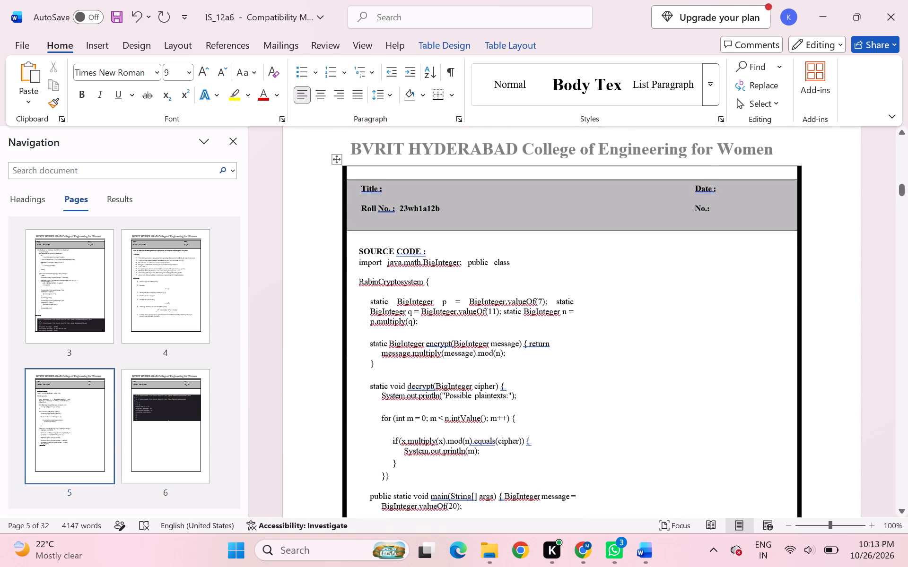
pyautogui.scroll(-1, 469, 243)
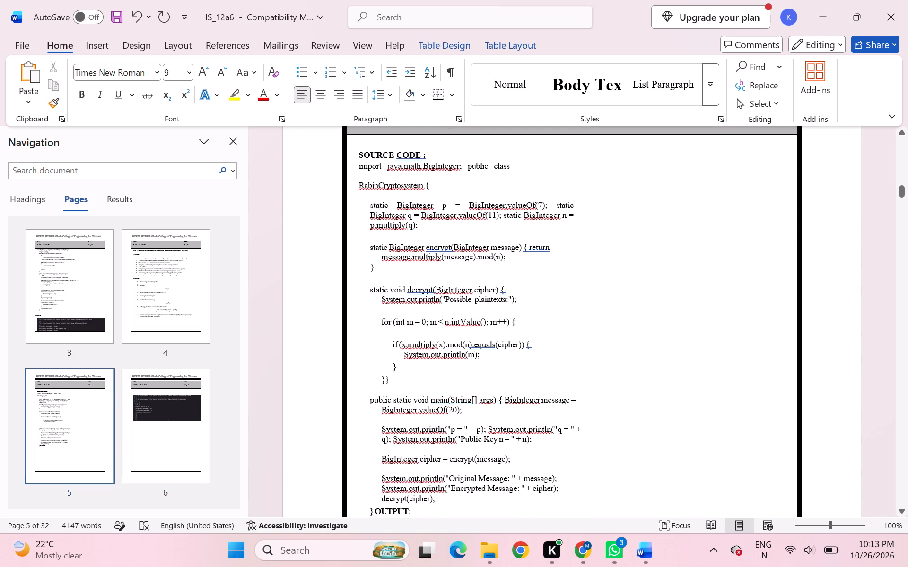
pyautogui.click(384, 316)
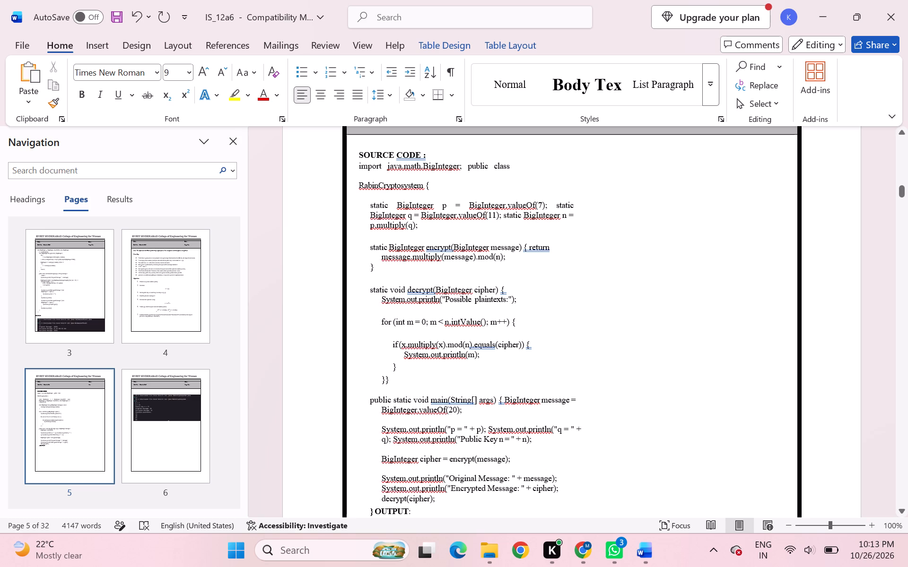
pyautogui.click(381, 322)
pyautogui.press('BackSpace')
pyautogui.press('BackSpace')
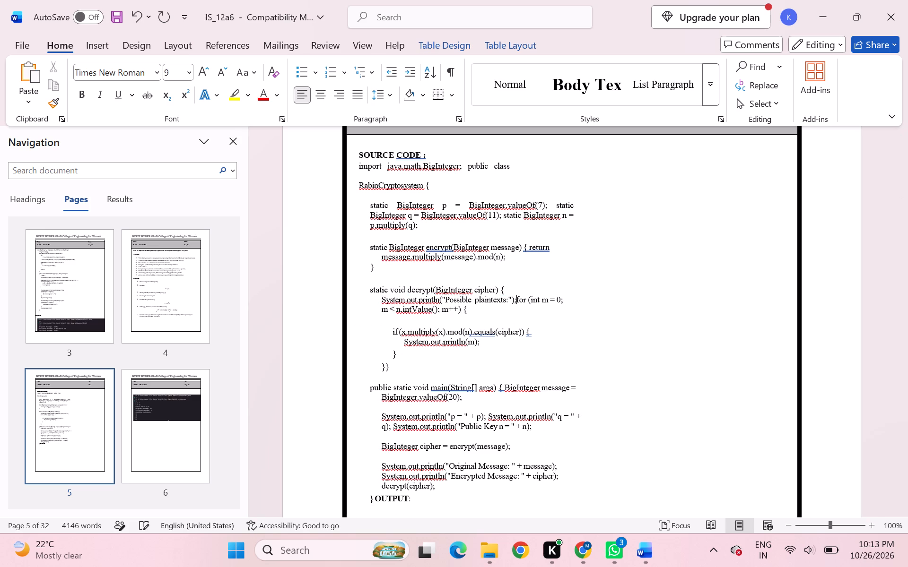
pyautogui.press('Return')
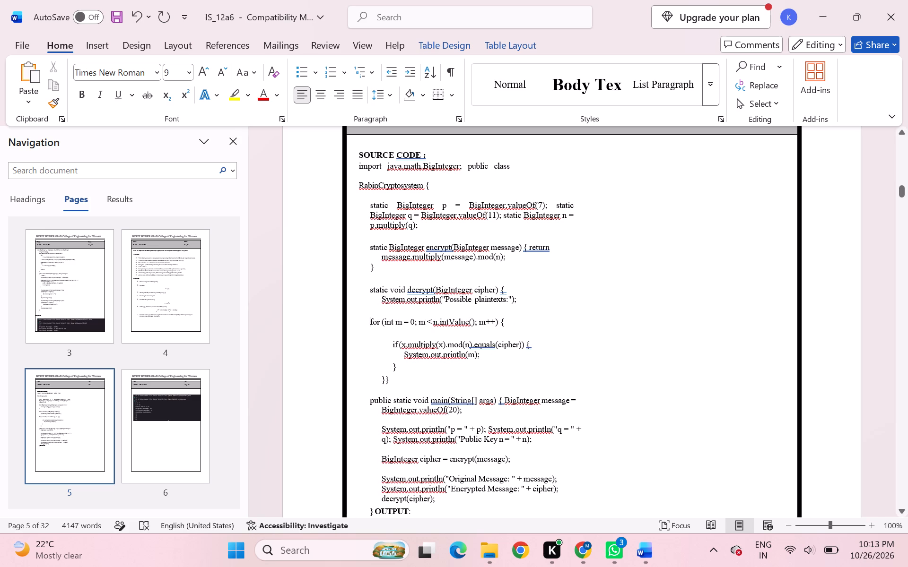
# Pull the if statement in the decrypt method up onto the for loop's line.
pyautogui.click(393, 341)
pyautogui.press('BackSpace')
pyautogui.press('BackSpace')
pyautogui.press('BackSpace')
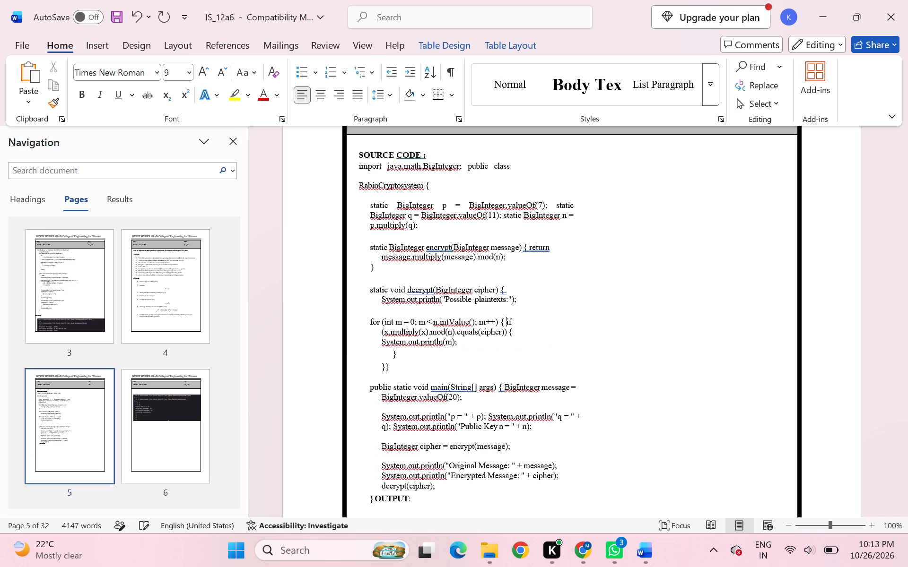
# Shrink the RabinCryptosystem output screenshot on page 6, making it both narrower and shorter.
pyautogui.scroll(-3, 454, 364)
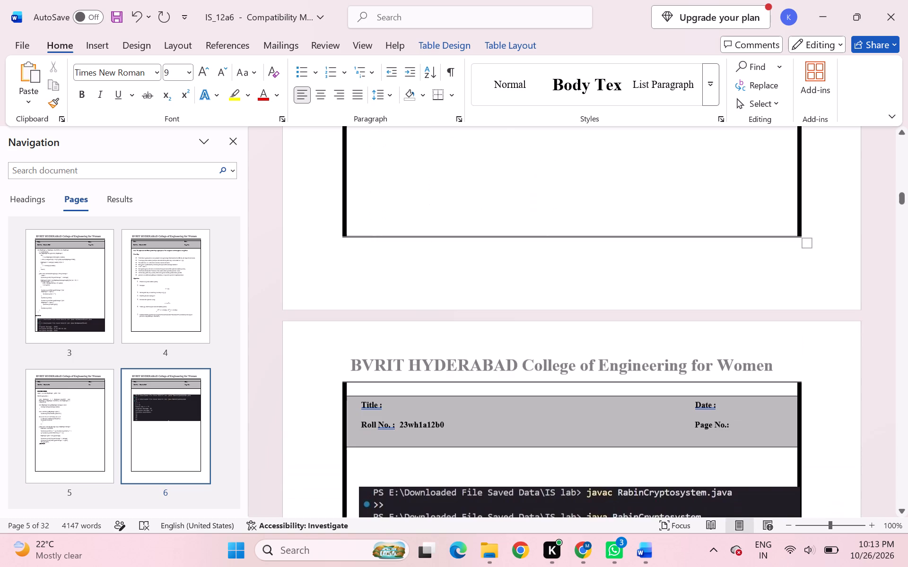
pyautogui.scroll(-2, 454, 364)
pyautogui.click(527, 276)
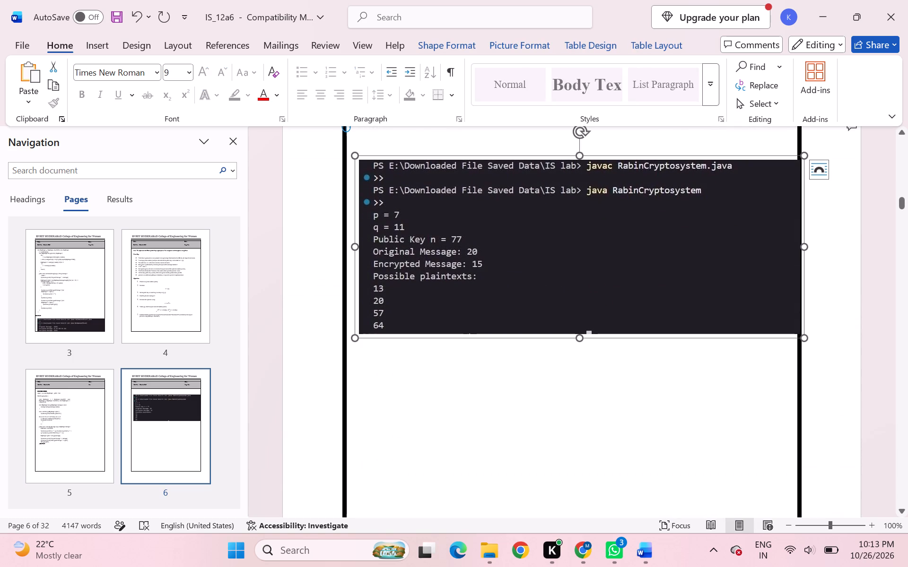
pyautogui.moveTo(805, 250); pyautogui.dragTo(752, 255)
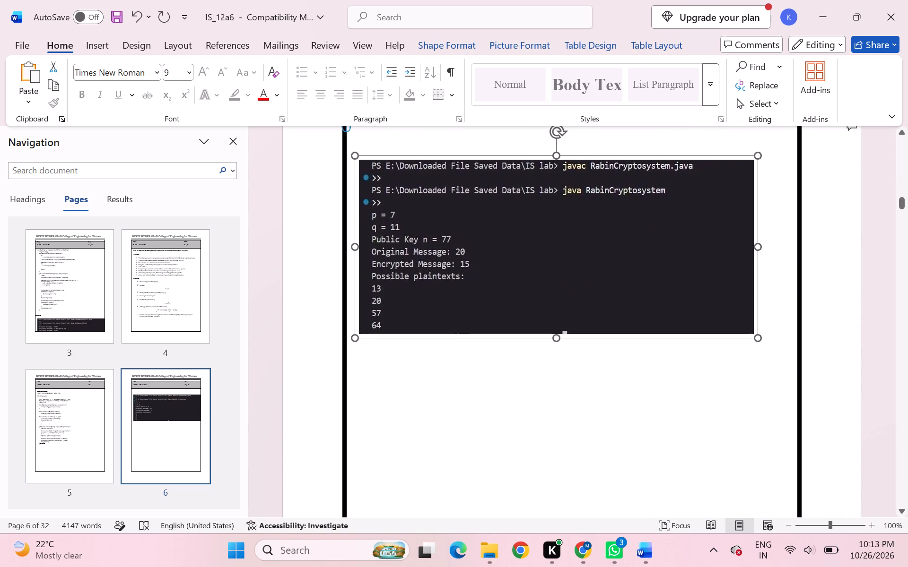
pyautogui.moveTo(558, 156); pyautogui.dragTo(561, 192)
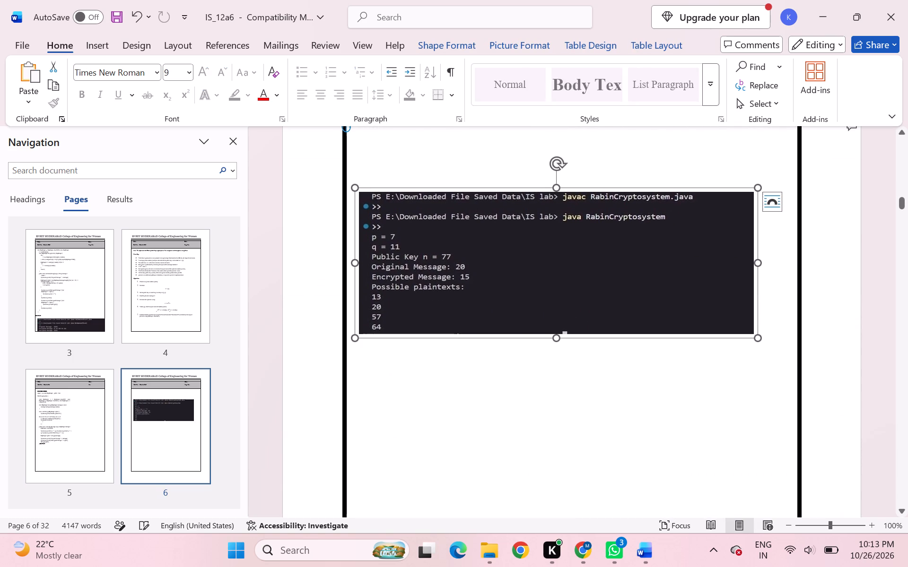
# Move the Rabin output screenshot from page 6 to below the OUTPUT: heading on page 5 and position it inside the page border.
pyautogui.click(509, 260)
pyautogui.hotkey('ctrl', 'x')
pyautogui.scroll(1, 509, 260)
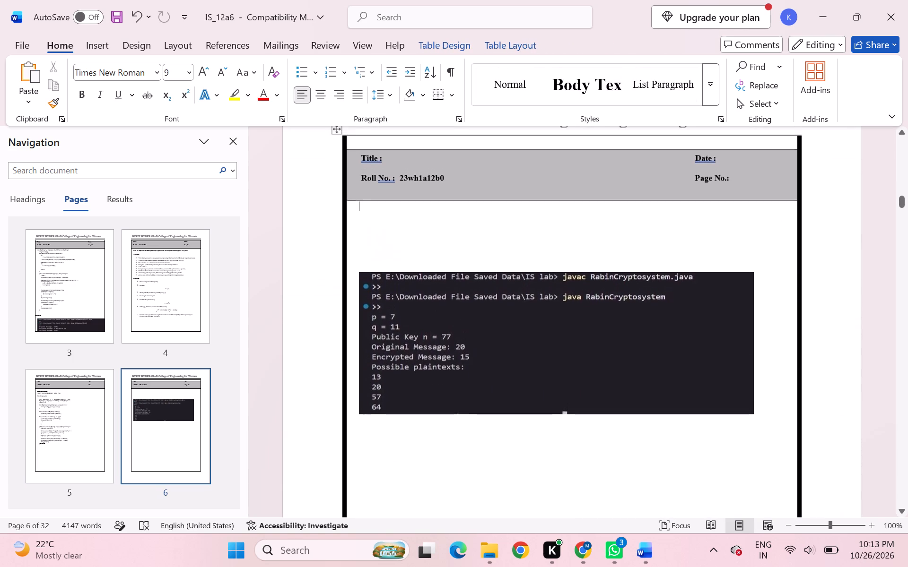
pyautogui.click(481, 321)
pyautogui.hotkey('ctrl', 'x')
pyautogui.scroll(3, 481, 321)
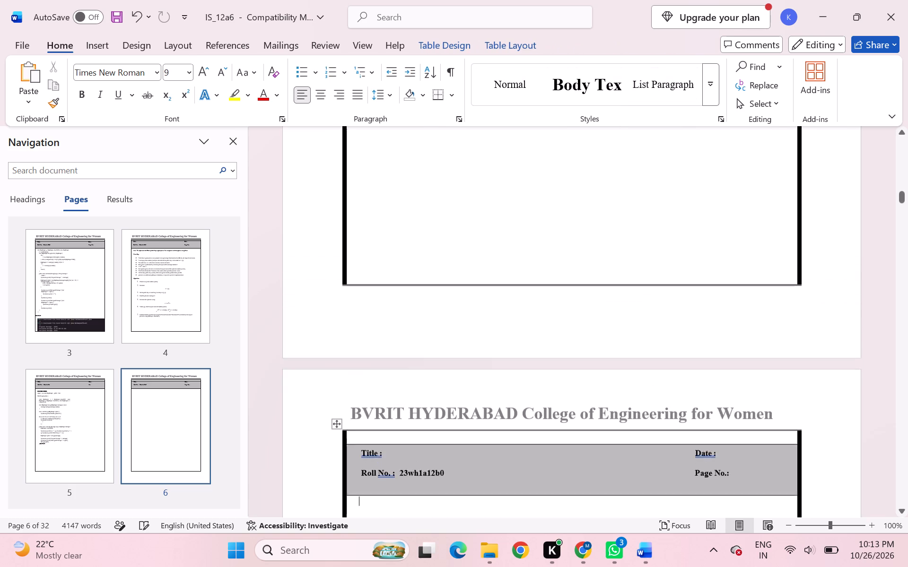
pyautogui.scroll(2, 481, 321)
pyautogui.doubleClick(381, 264)
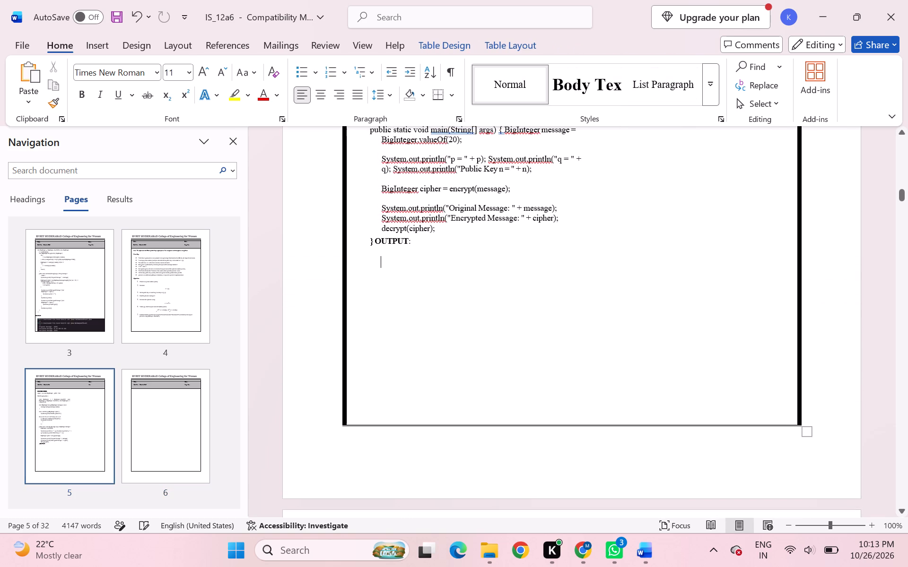
pyautogui.hotkey('ctrl', 'v')
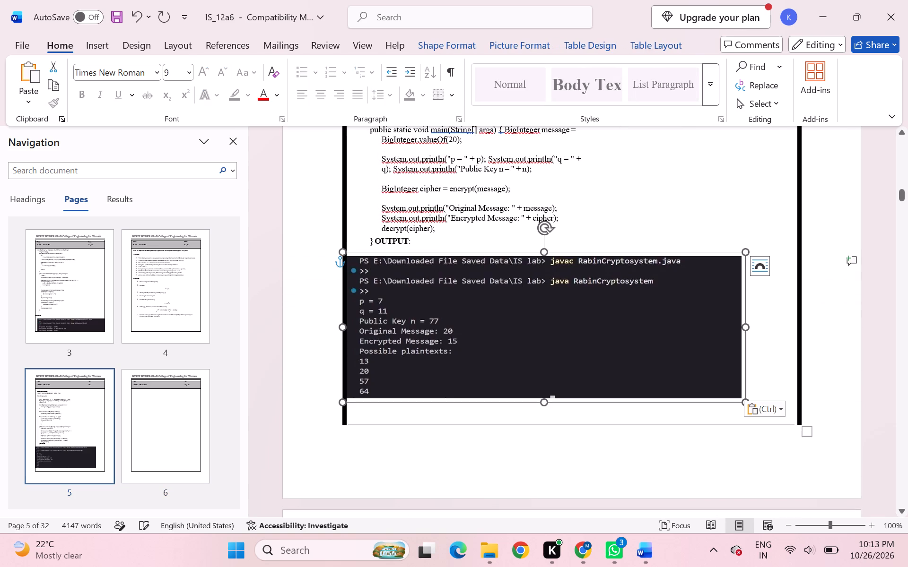
pyautogui.moveTo(534, 302); pyautogui.dragTo(567, 297)
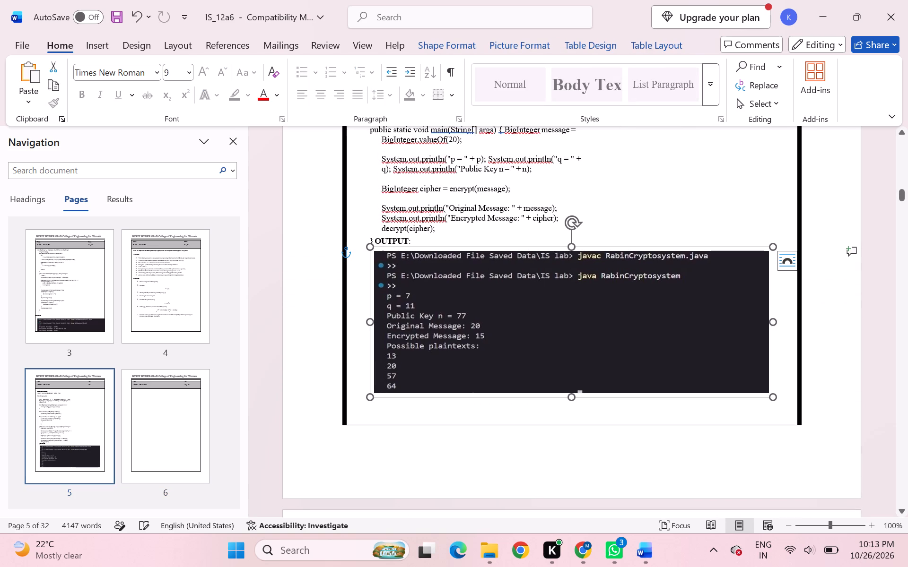
pyautogui.click(839, 336)
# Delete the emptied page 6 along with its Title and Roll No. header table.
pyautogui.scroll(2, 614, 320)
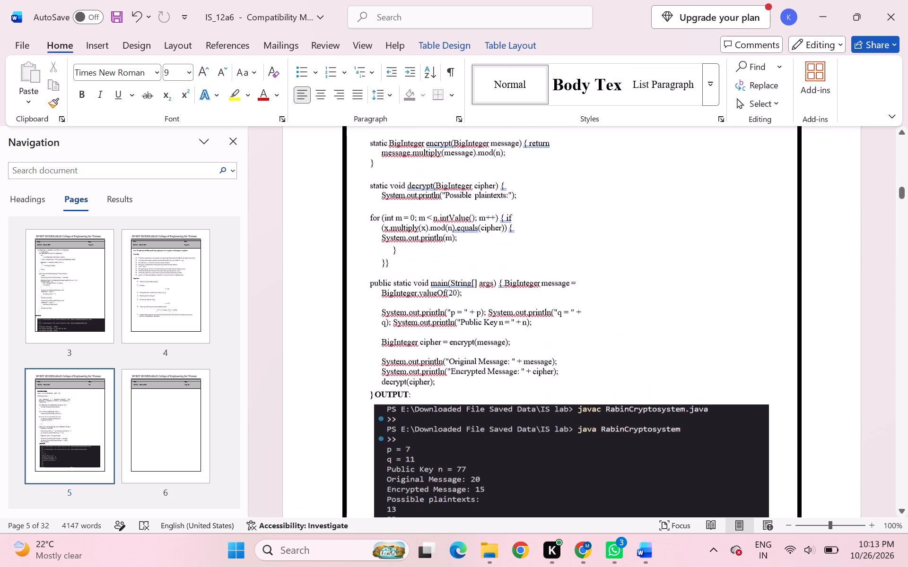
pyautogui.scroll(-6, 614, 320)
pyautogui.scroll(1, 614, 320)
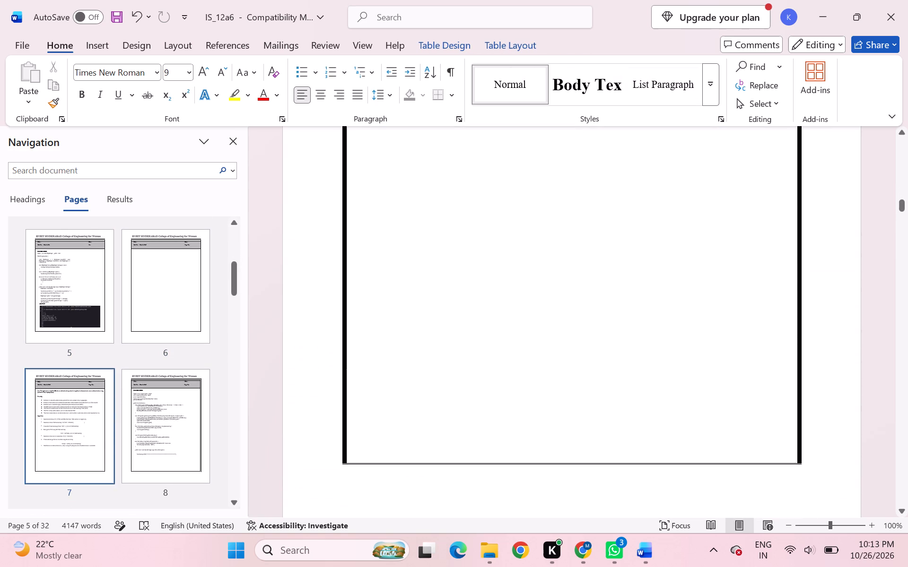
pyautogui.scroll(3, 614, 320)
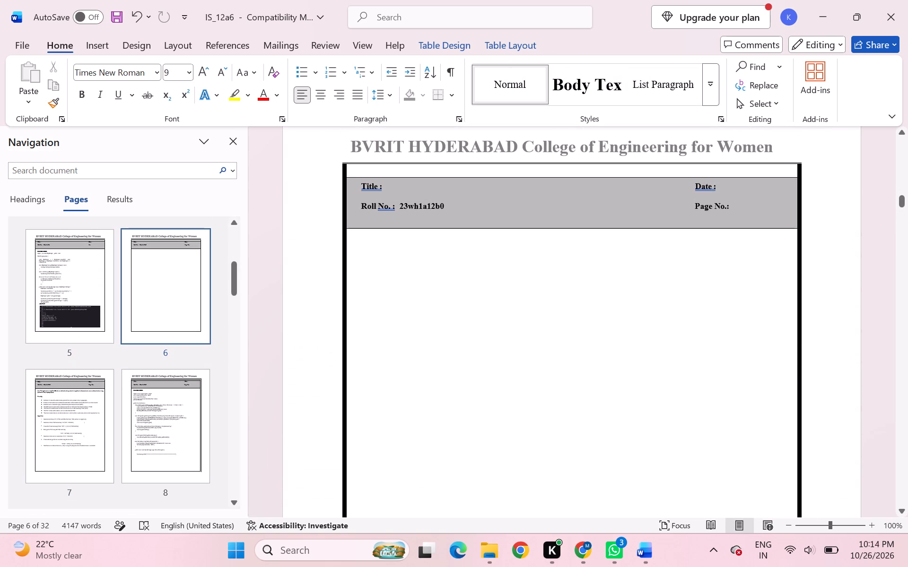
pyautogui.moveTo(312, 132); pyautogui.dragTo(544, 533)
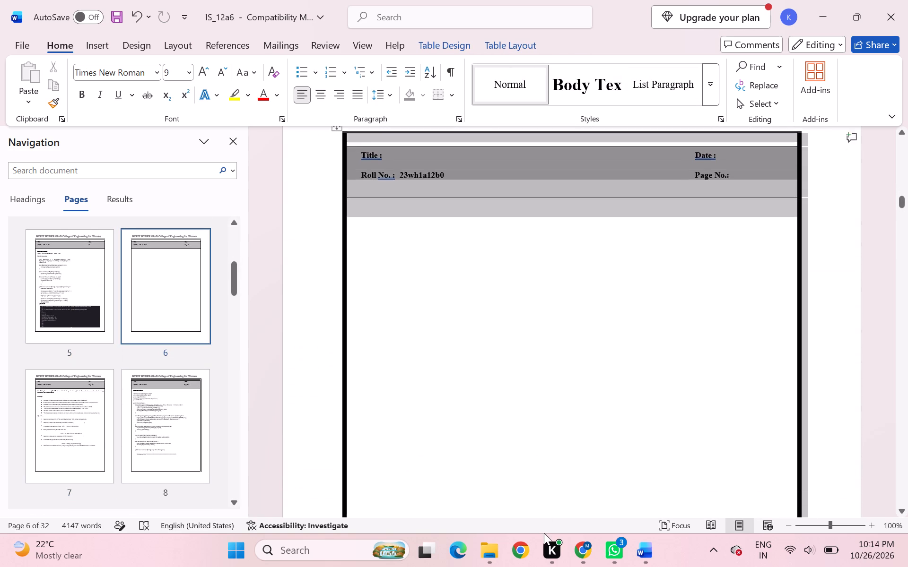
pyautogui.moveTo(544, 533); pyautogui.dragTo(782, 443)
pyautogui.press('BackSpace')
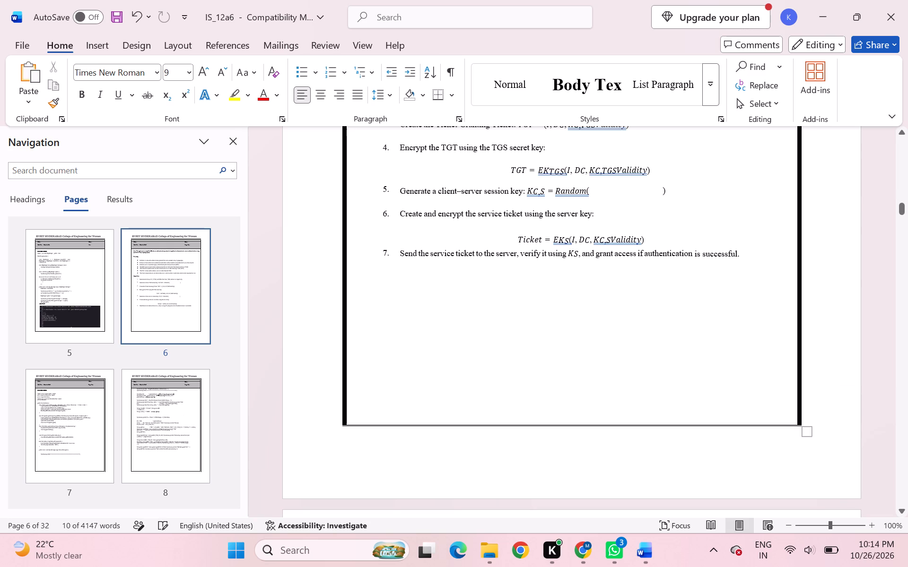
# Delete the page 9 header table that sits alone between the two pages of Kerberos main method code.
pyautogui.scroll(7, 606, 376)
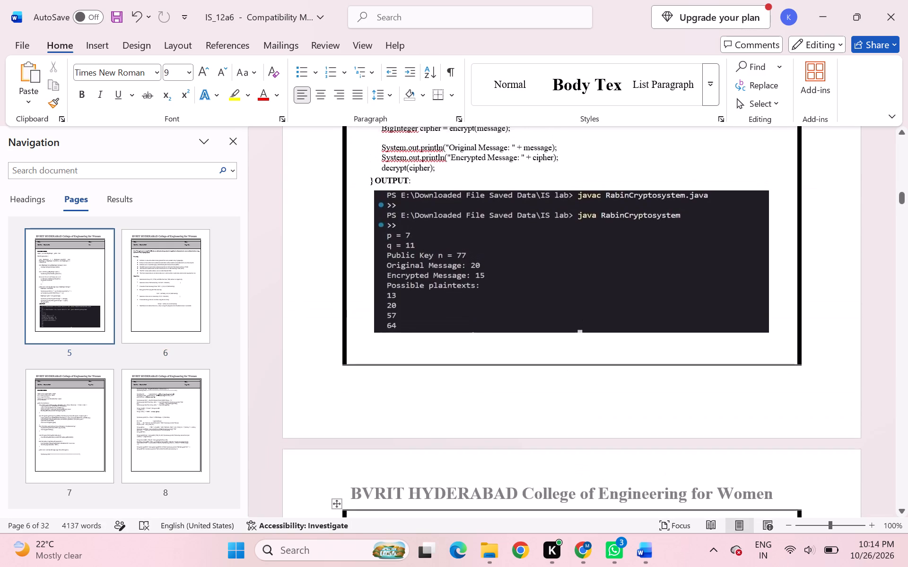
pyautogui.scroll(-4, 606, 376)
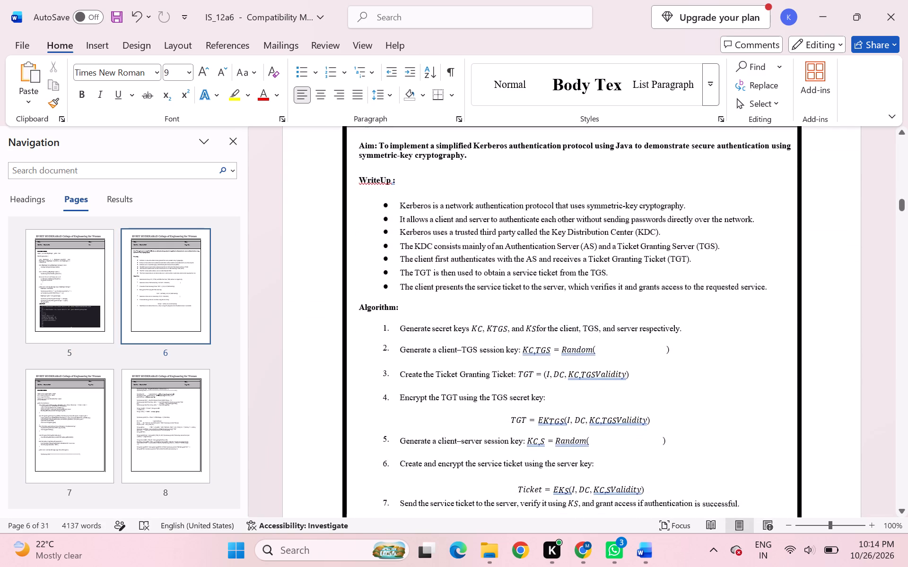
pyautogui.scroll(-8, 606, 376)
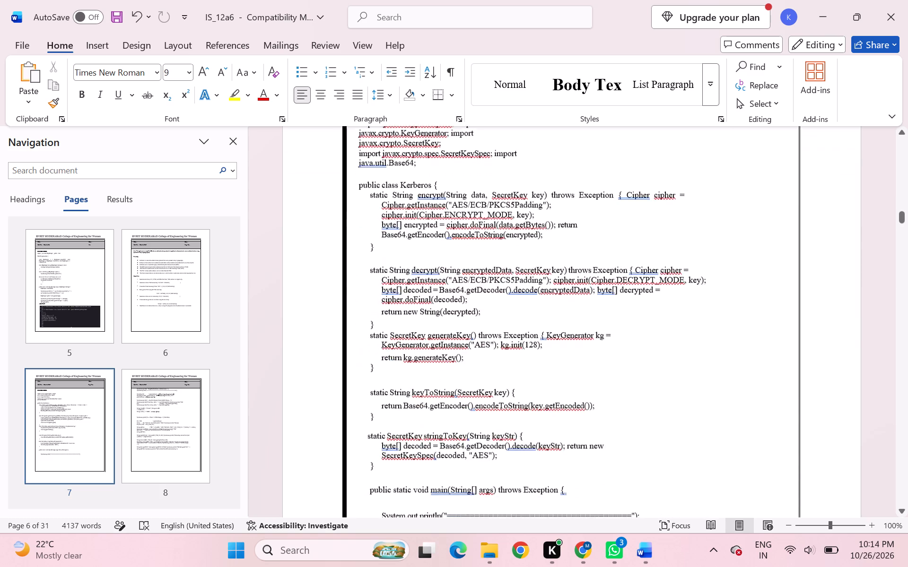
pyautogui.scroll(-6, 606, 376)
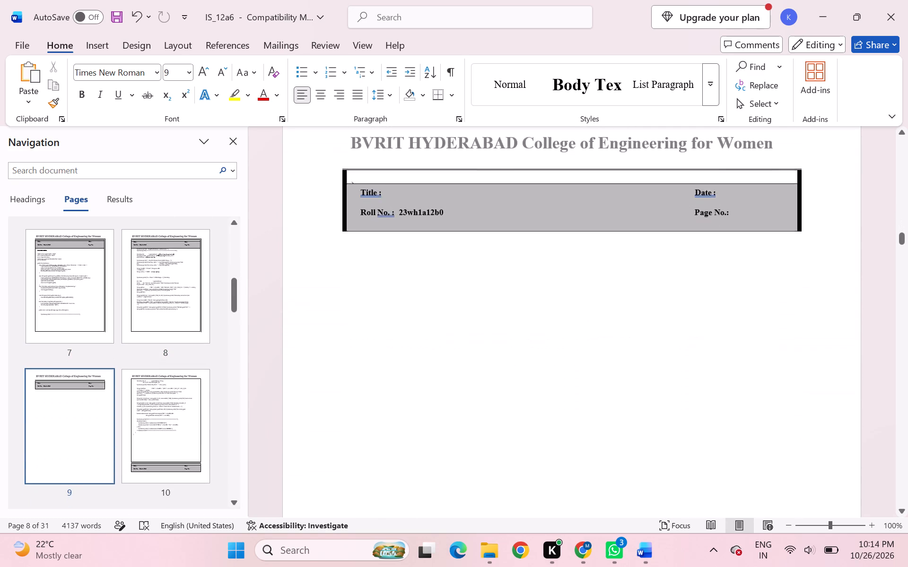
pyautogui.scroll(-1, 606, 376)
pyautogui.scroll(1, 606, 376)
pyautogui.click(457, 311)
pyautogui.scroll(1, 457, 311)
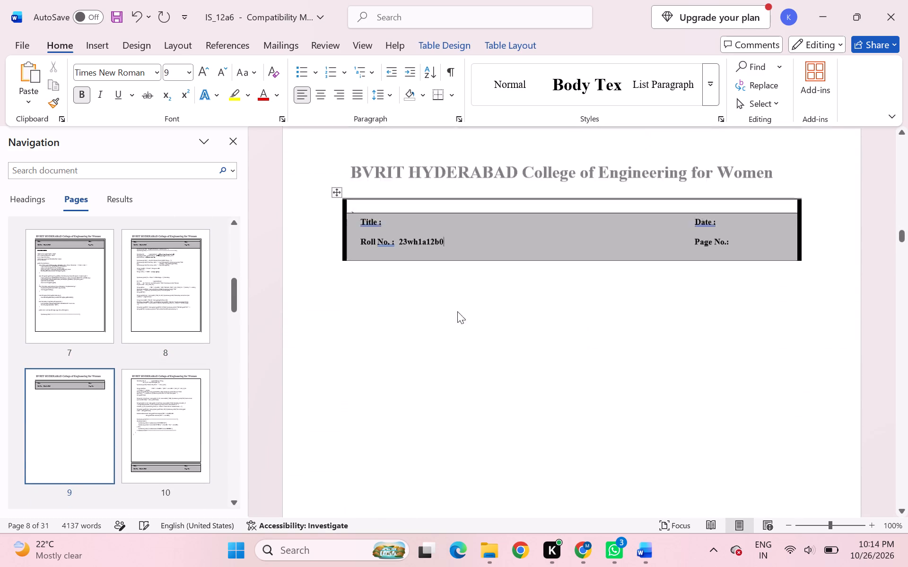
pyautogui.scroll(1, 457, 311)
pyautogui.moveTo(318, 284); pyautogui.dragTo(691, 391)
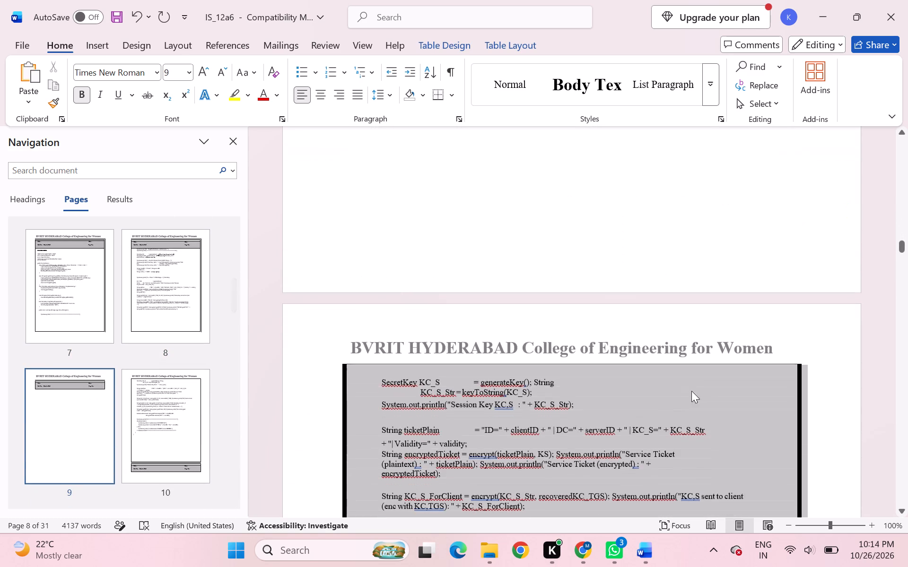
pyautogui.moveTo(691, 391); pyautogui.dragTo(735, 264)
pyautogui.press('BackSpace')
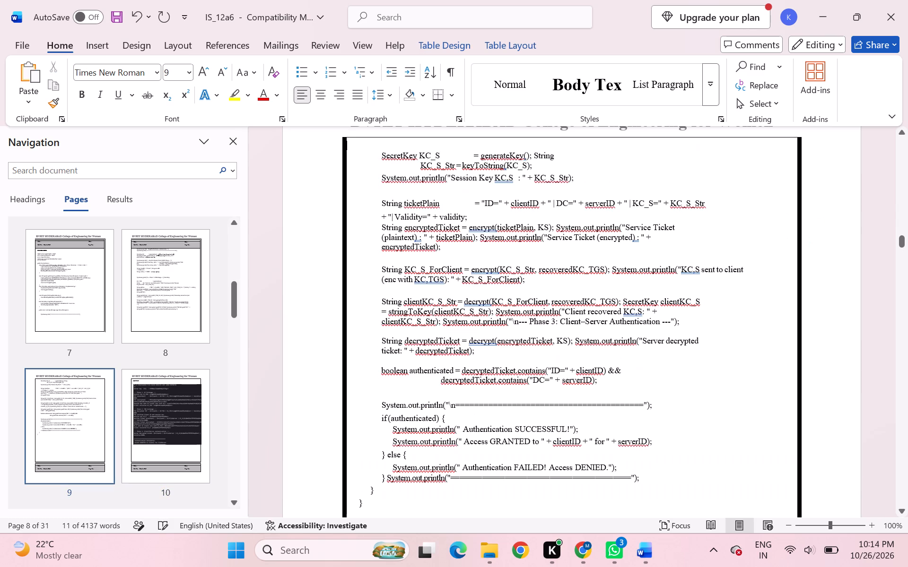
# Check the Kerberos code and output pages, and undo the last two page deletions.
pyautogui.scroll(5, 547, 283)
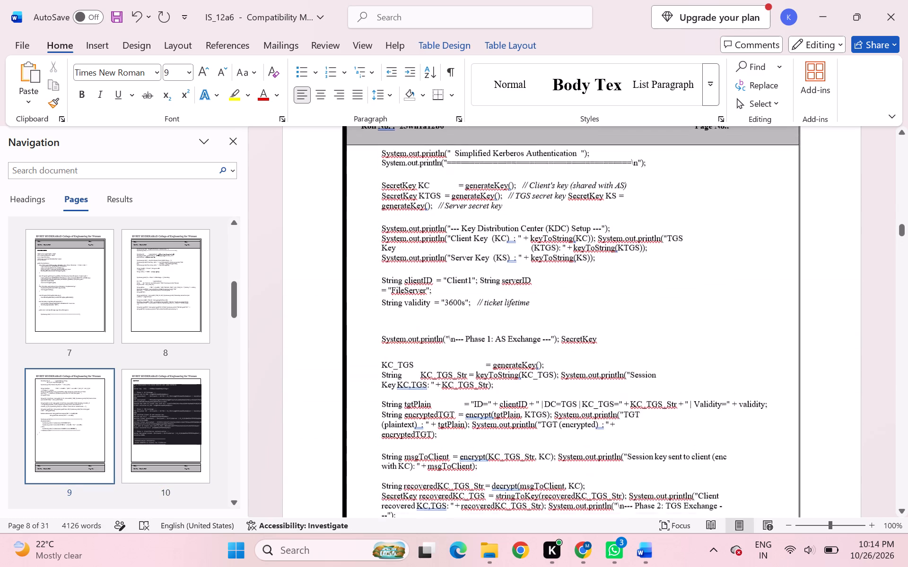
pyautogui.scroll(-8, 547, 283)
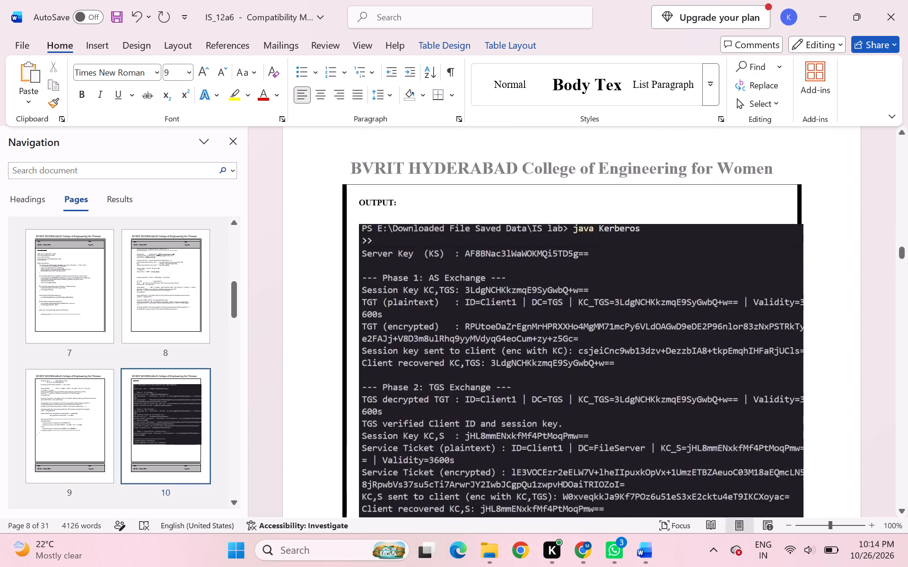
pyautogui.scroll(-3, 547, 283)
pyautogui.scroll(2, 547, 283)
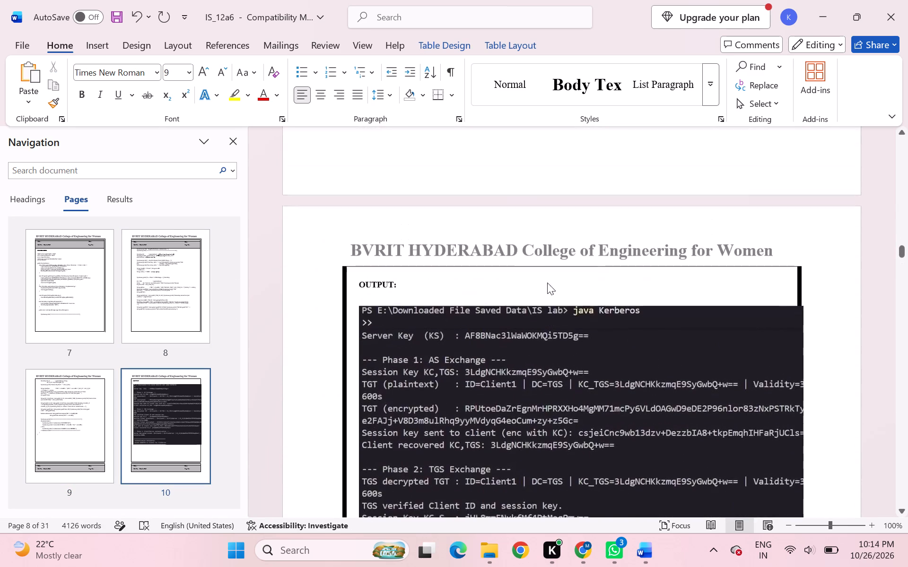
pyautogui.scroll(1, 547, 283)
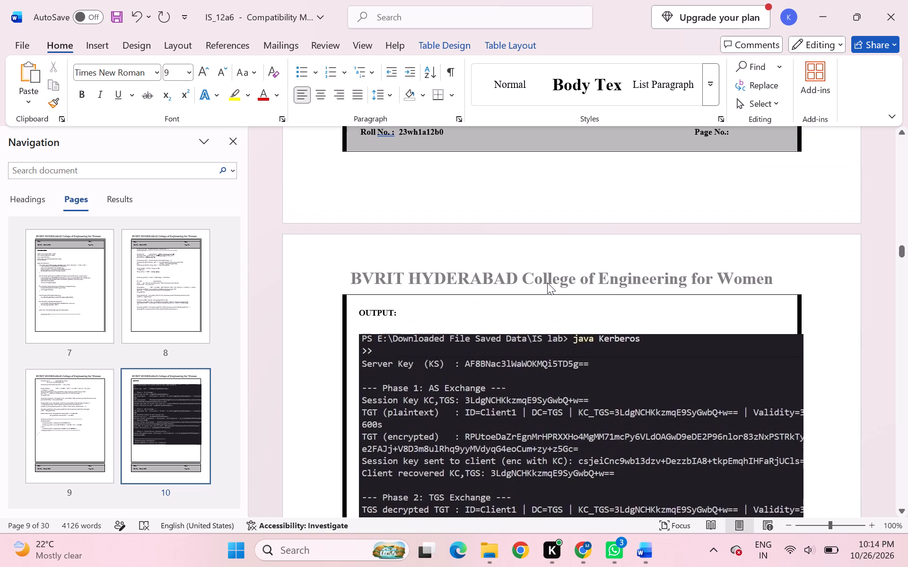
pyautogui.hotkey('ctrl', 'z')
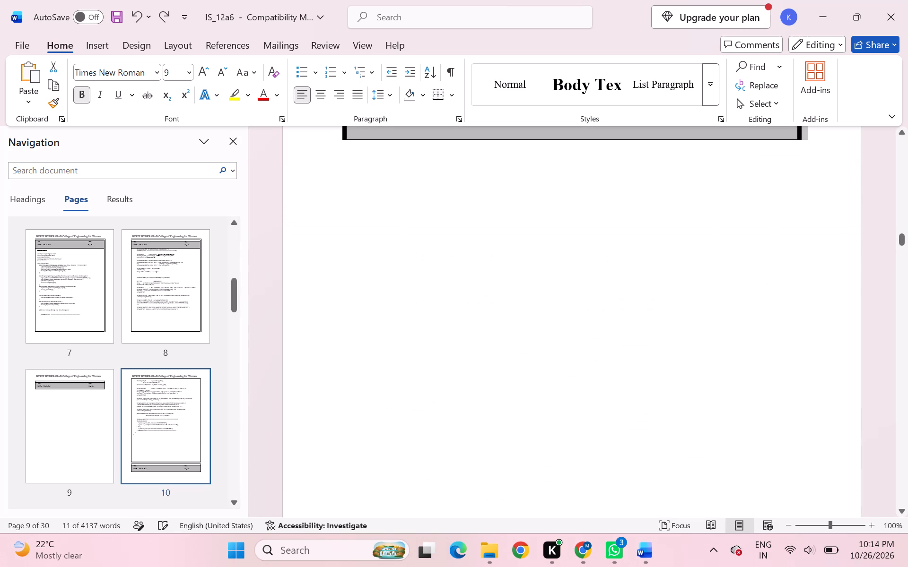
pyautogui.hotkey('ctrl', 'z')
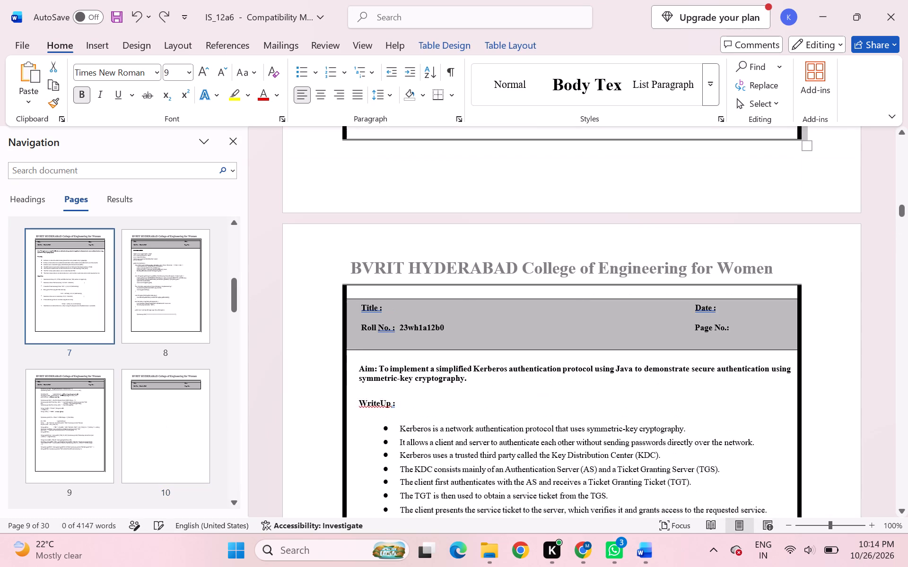
# Delete the header-only page 10 between the two pages of Kerberos main method code.
pyautogui.scroll(-2, 513, 344)
pyautogui.scroll(1, 513, 344)
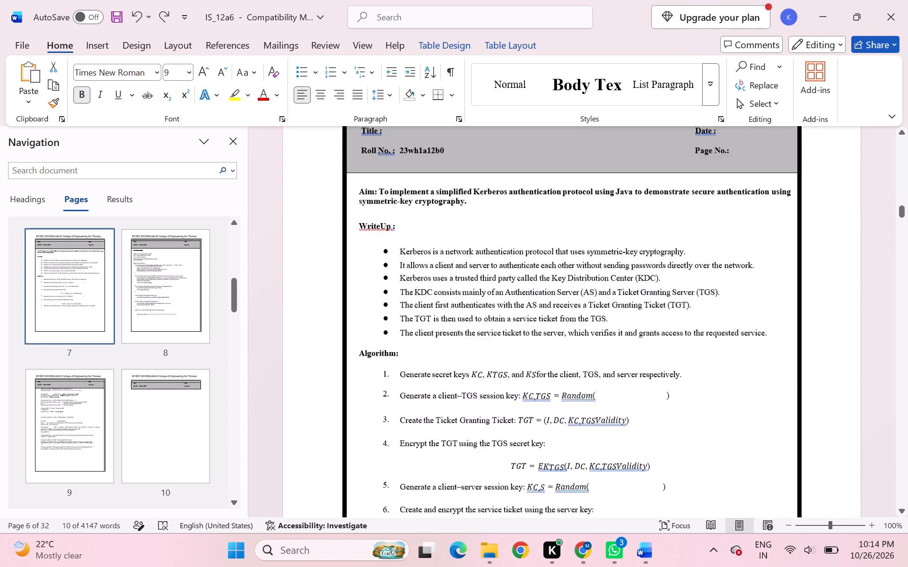
pyautogui.scroll(1, 513, 344)
pyautogui.click(200, 428)
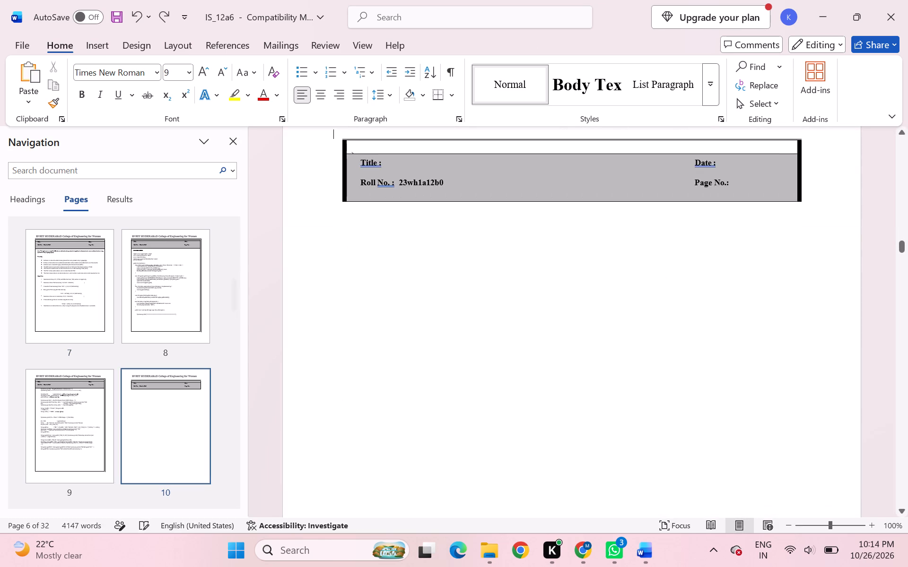
pyautogui.scroll(1, 399, 359)
pyautogui.moveTo(289, 252); pyautogui.dragTo(538, 540)
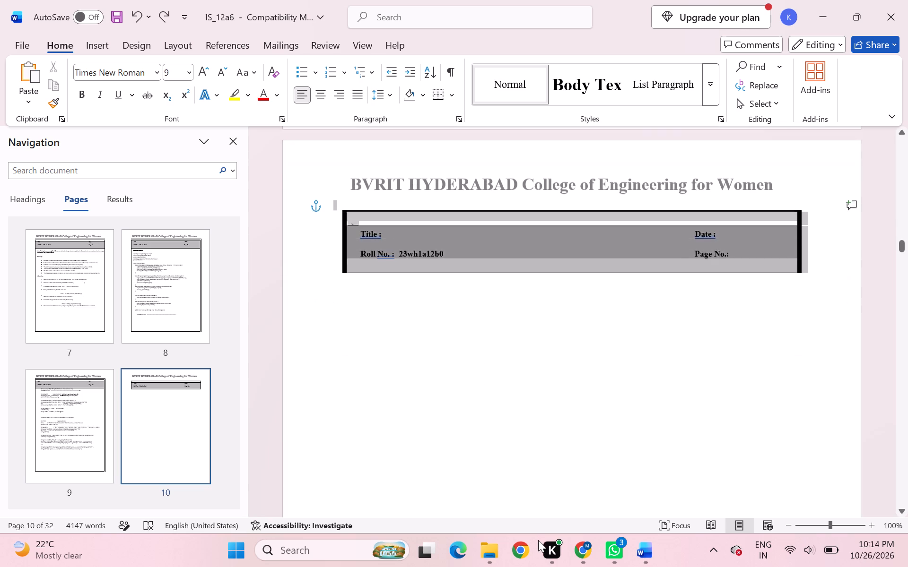
pyautogui.moveTo(538, 540); pyautogui.dragTo(812, 415)
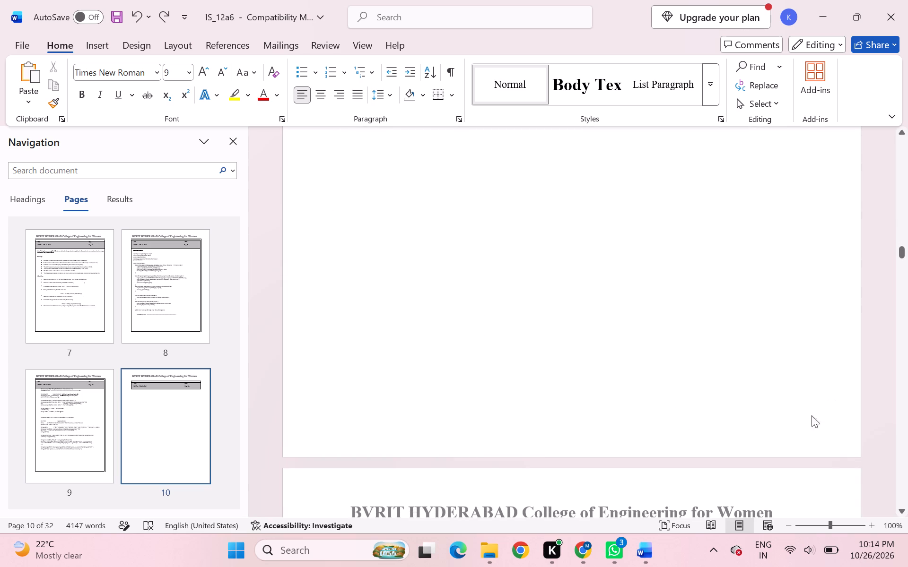
pyautogui.moveTo(812, 415); pyautogui.dragTo(785, 418)
pyautogui.press('BackSpace')
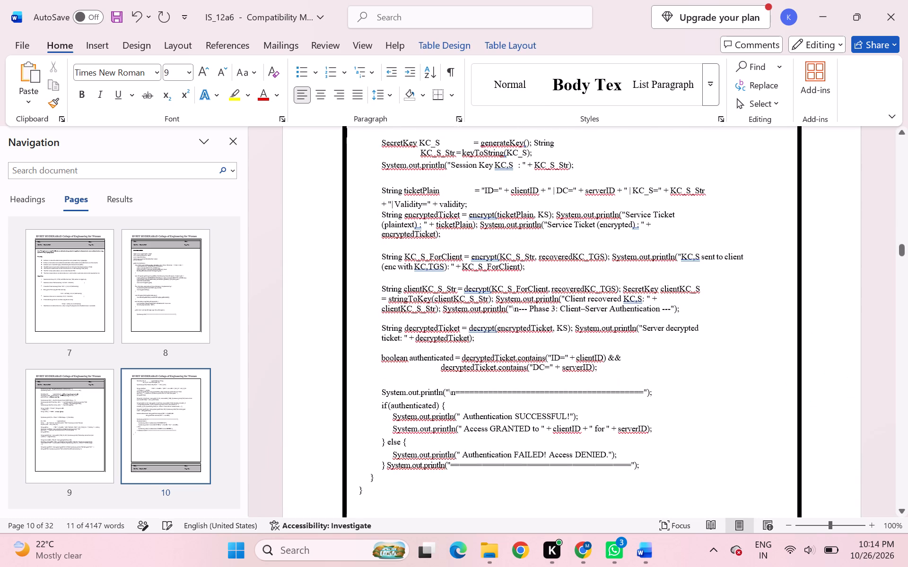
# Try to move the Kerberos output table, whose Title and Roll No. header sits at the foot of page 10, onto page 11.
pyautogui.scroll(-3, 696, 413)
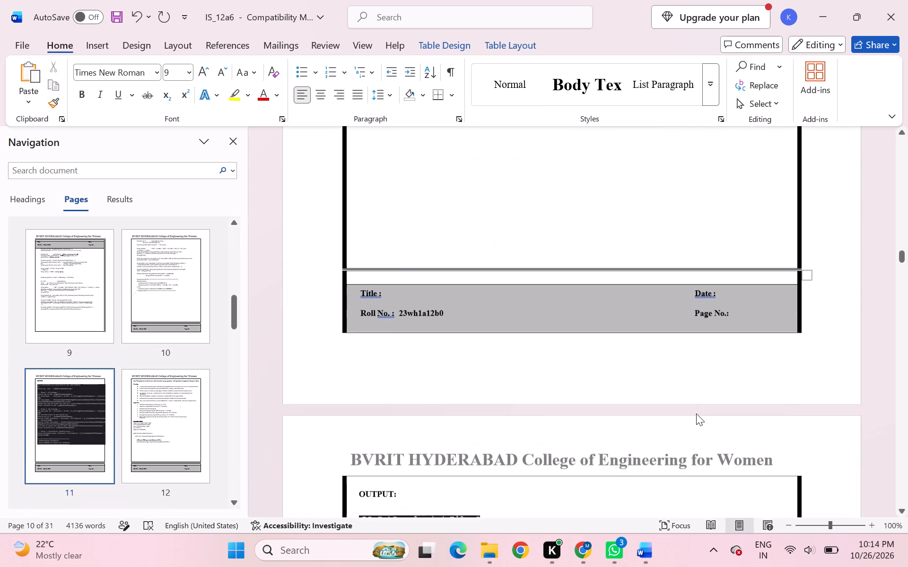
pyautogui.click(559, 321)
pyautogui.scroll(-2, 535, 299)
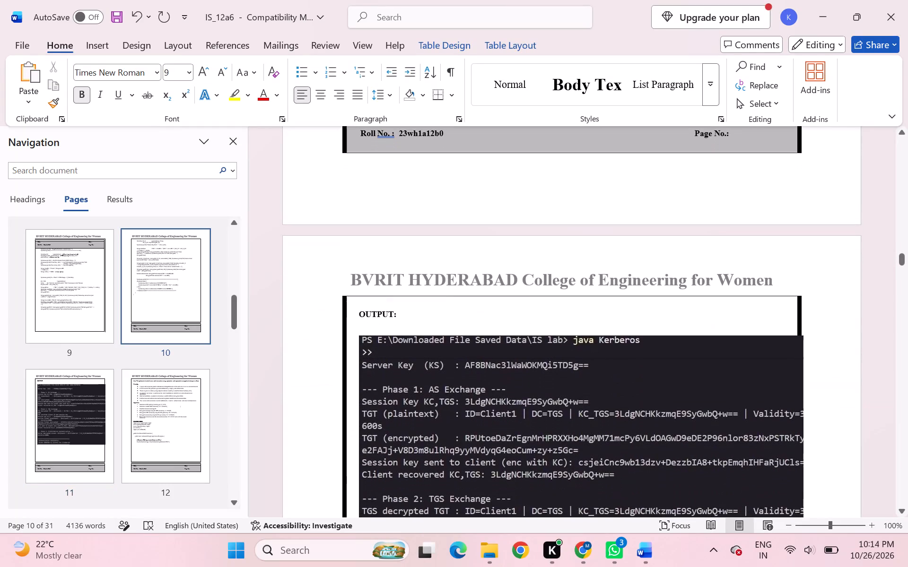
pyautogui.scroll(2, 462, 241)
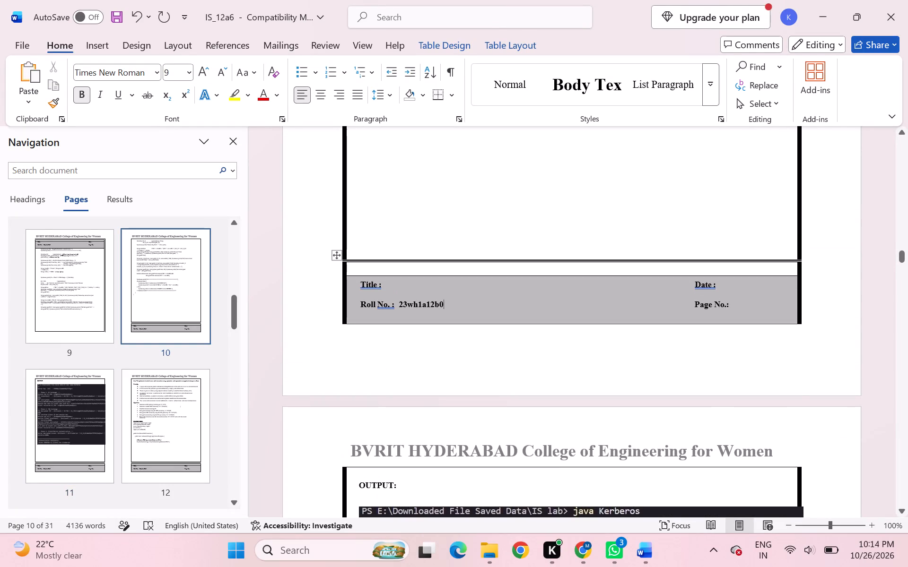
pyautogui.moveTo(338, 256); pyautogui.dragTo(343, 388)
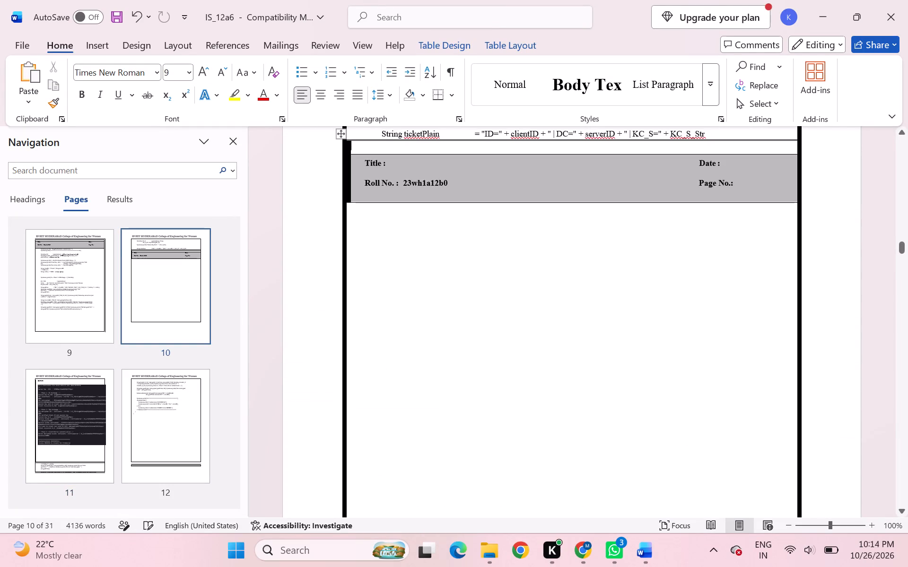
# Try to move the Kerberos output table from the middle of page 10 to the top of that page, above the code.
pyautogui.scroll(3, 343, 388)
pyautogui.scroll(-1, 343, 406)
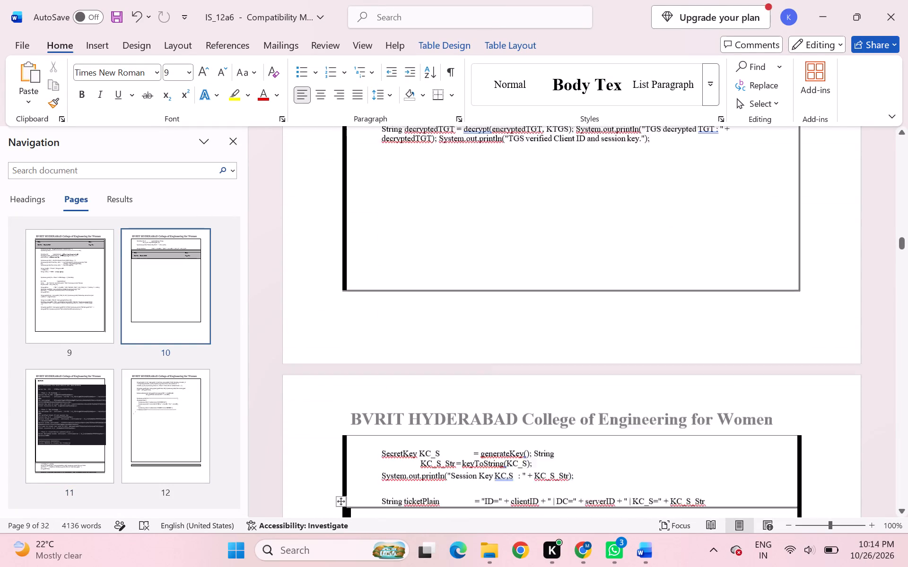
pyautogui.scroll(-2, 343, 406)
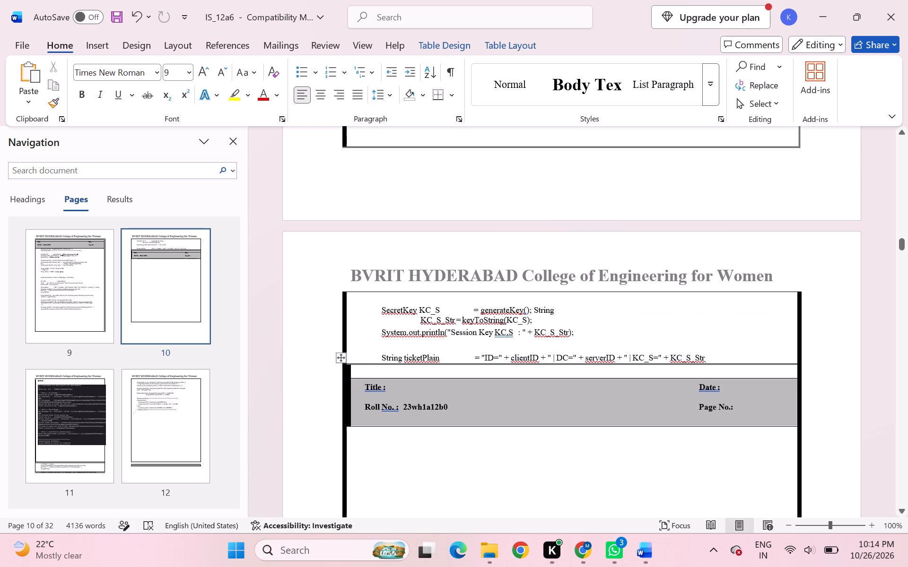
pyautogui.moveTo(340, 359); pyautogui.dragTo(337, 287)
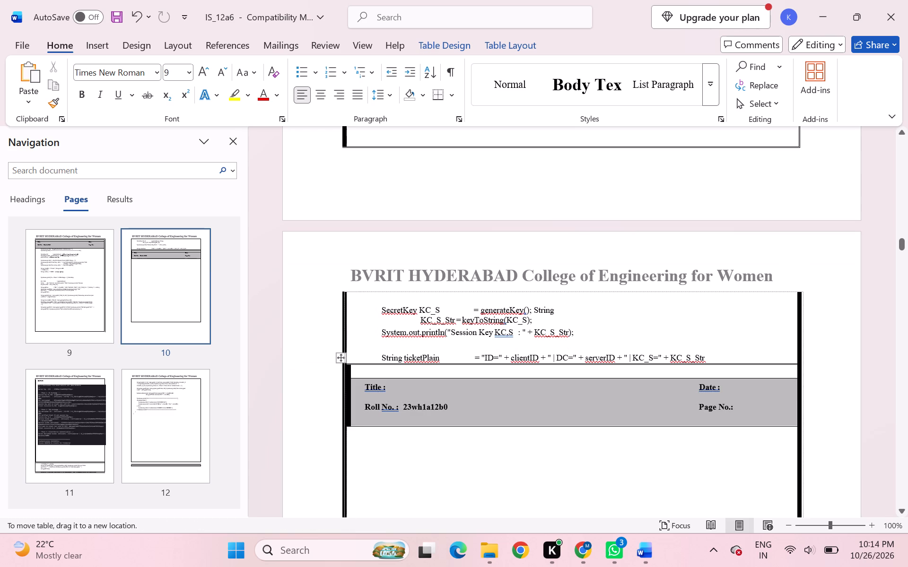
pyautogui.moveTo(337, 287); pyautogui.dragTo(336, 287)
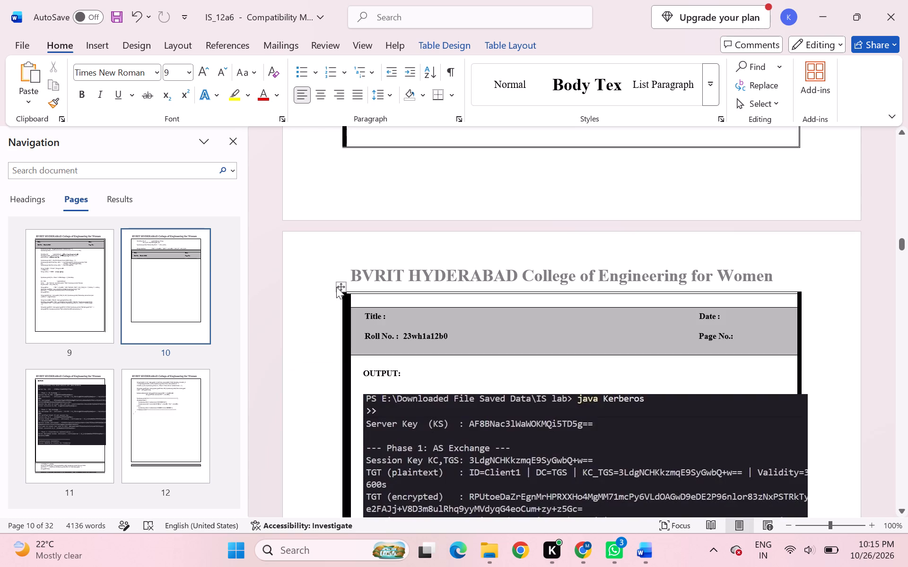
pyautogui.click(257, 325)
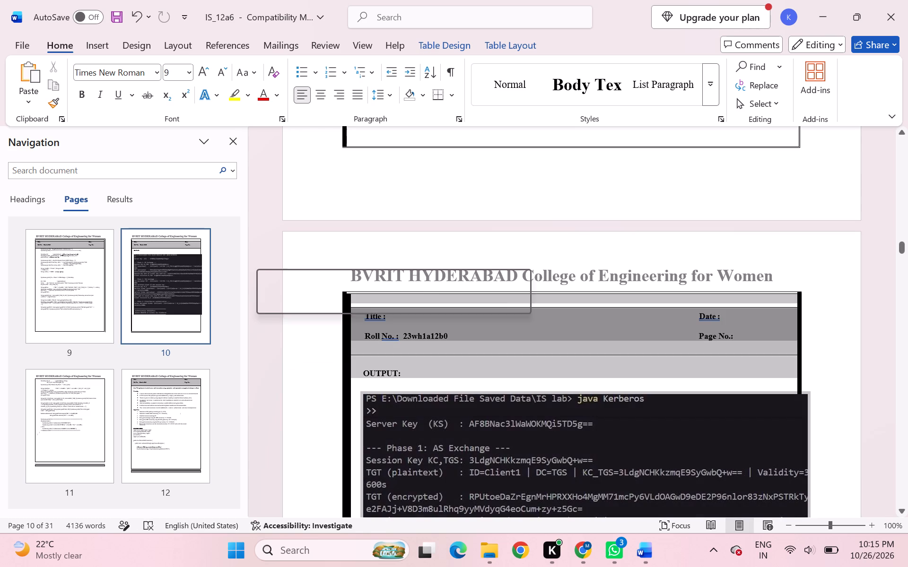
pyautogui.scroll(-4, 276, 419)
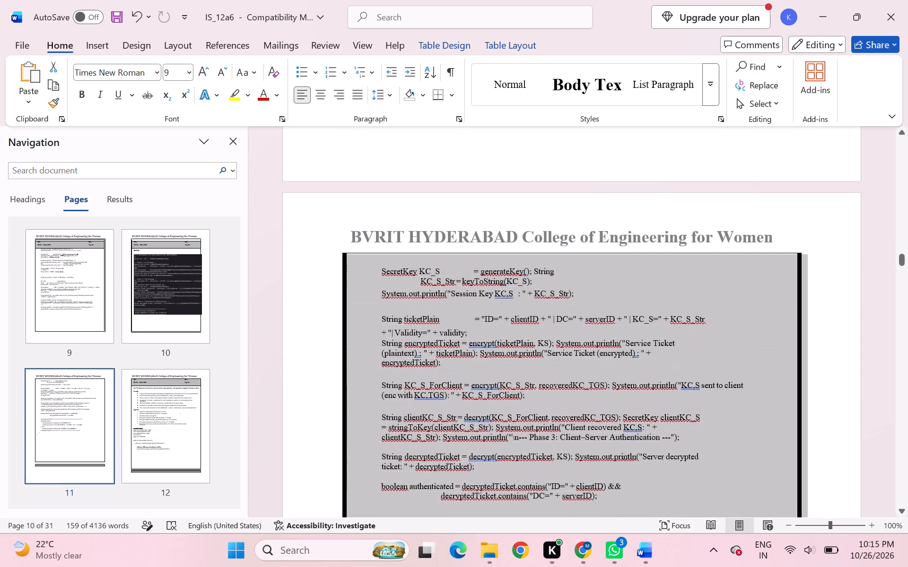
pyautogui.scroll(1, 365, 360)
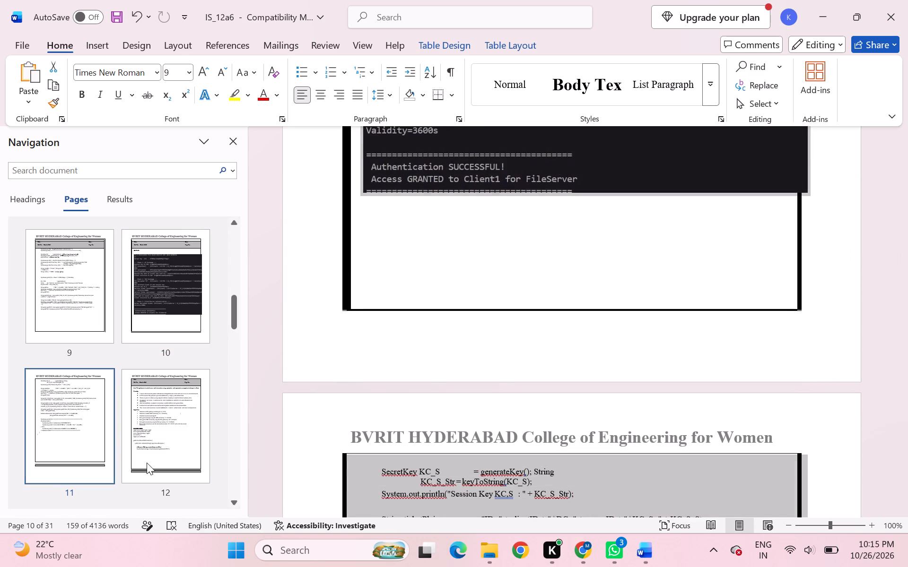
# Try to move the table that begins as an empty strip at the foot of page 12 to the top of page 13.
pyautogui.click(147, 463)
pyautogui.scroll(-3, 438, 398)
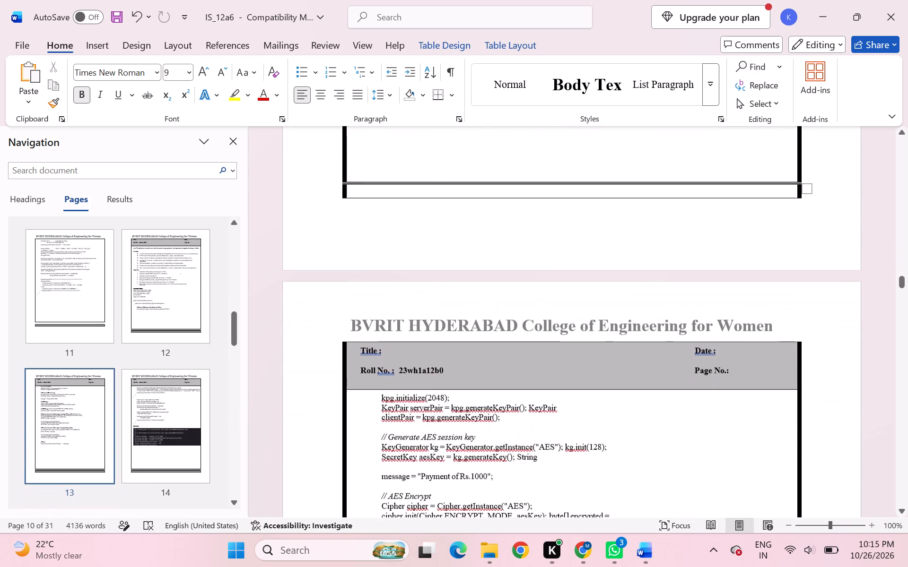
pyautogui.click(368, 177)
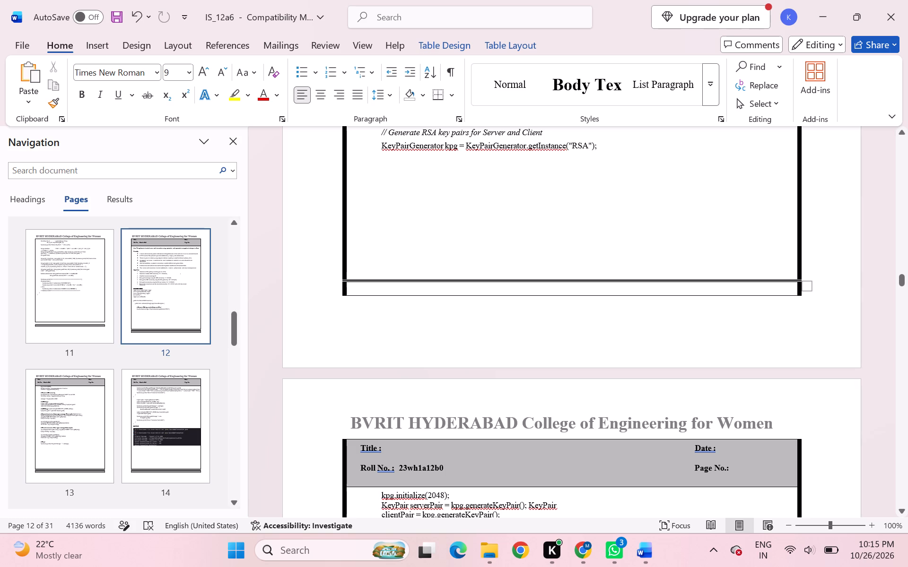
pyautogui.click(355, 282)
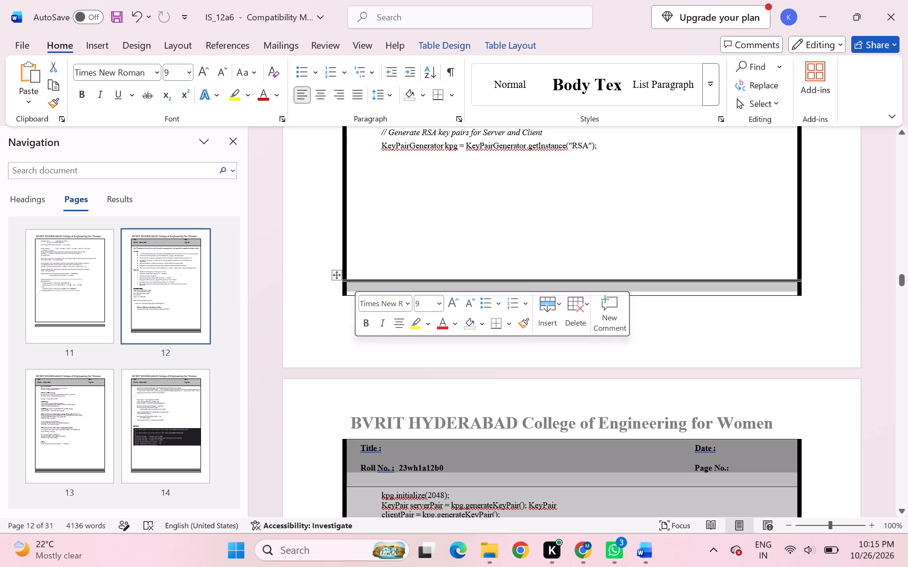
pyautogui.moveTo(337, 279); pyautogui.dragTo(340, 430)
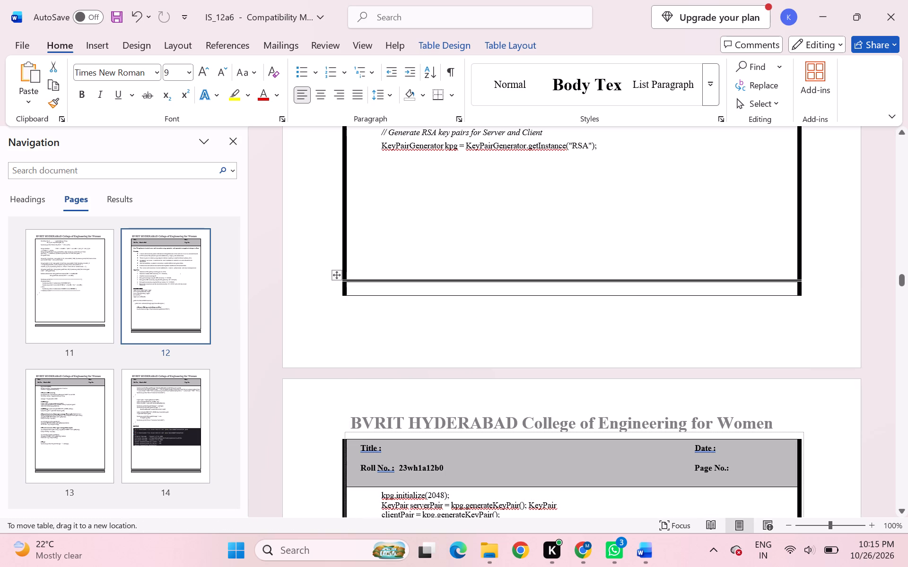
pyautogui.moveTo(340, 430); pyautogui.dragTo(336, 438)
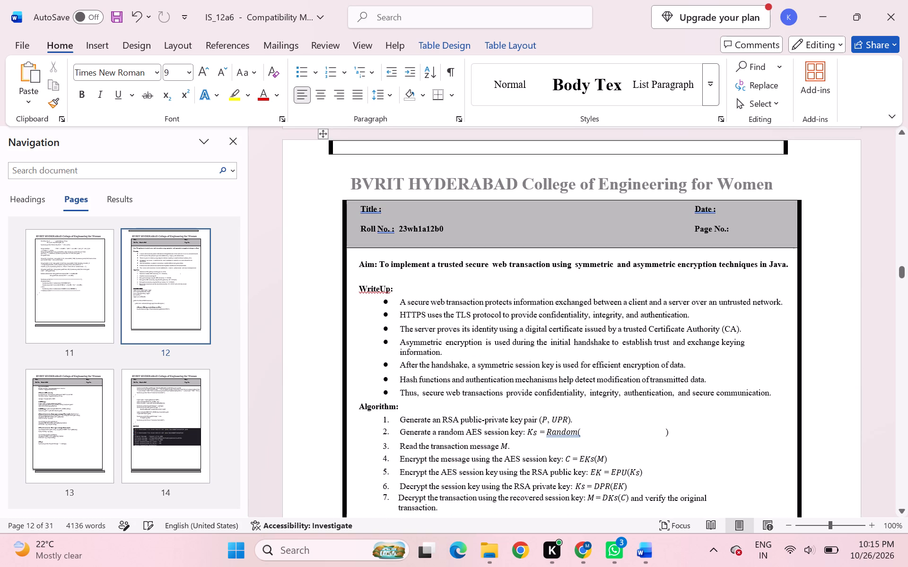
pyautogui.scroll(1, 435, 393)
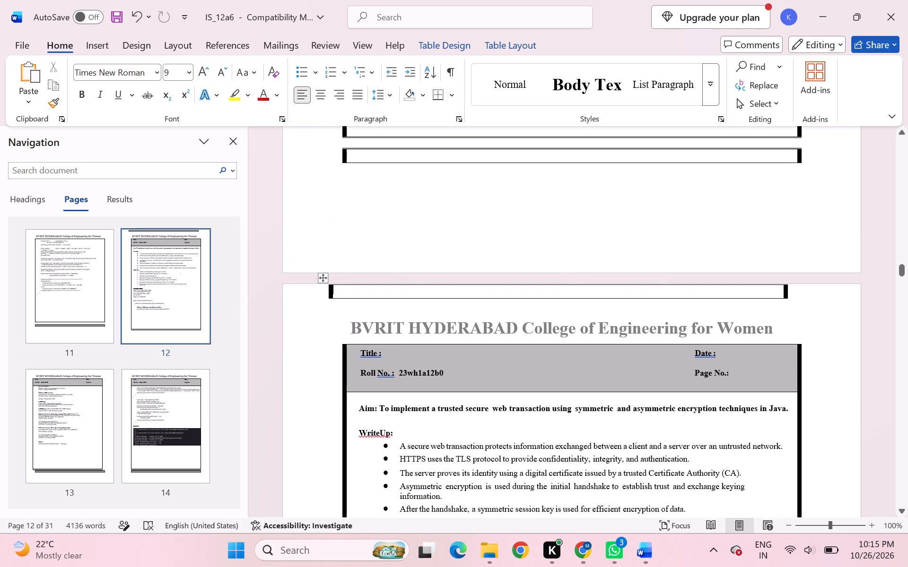
# Undo the three table moves, the deletion of header-only page 10, and the preceding adjustment of the output picture on page 5.
pyautogui.hotkey('ctrl', 'z')
pyautogui.hotkey('ctrl', 'z')
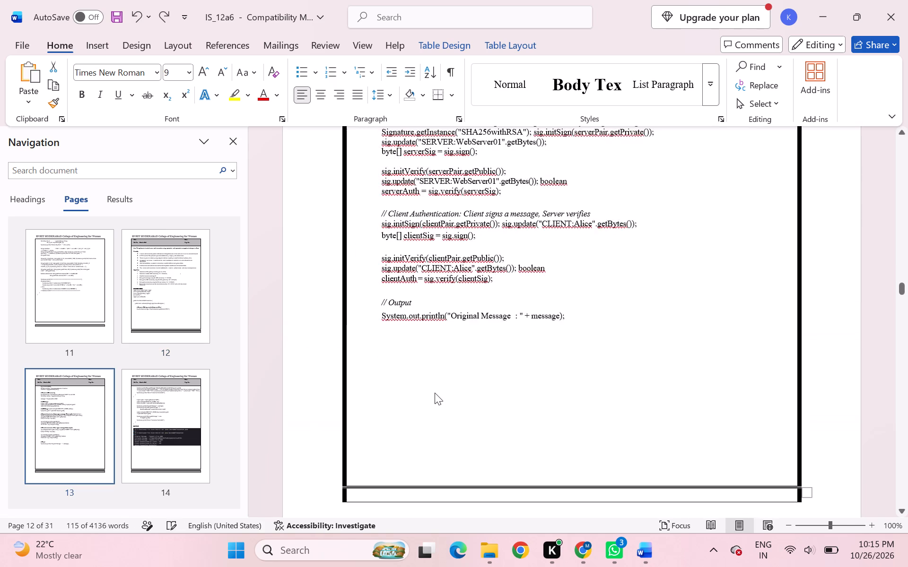
pyautogui.hotkey('ctrl', 'z')
pyautogui.hotkey('ctrl', 'z')
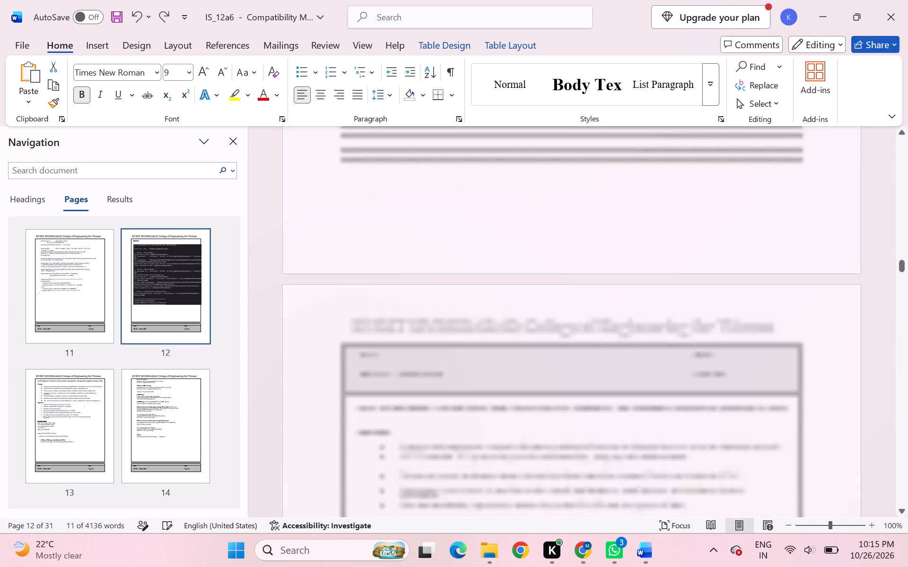
pyautogui.hotkey('ctrl', 'z')
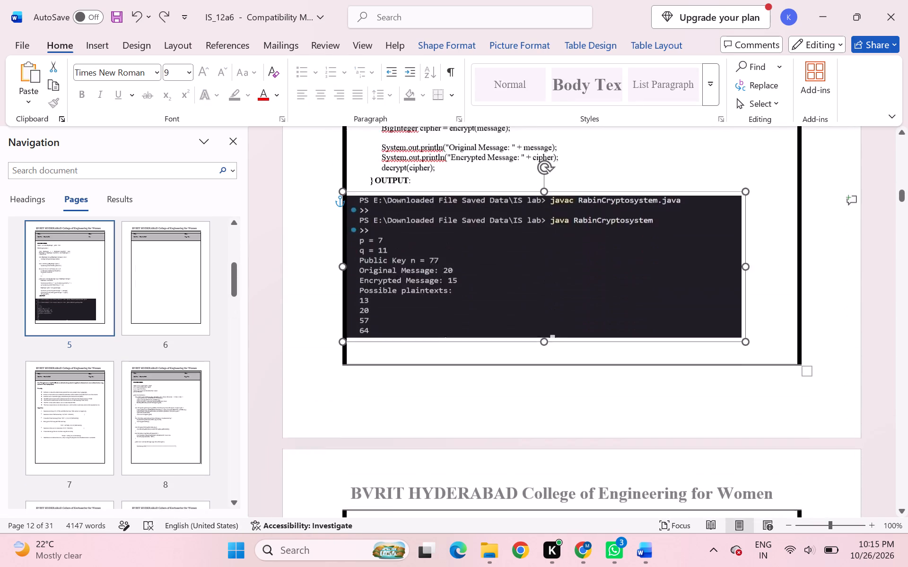
# Shift the RabinCryptosystem output picture on page 5 slightly to the right beneath the OUTPUT heading, inside the page frame.
pyautogui.scroll(1, 553, 384)
pyautogui.moveTo(521, 348); pyautogui.dragTo(548, 347)
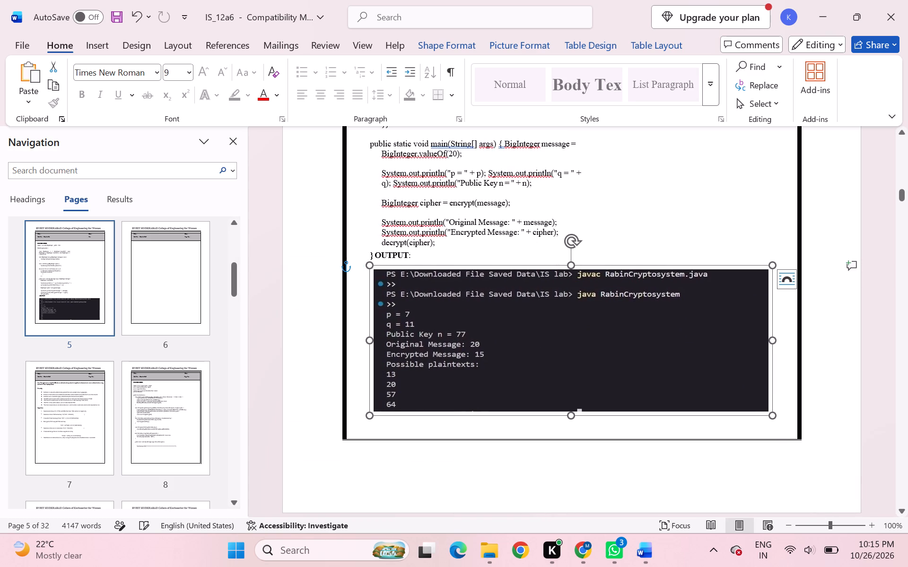
# Delete the empty page 6 along with its Title and Roll No. header table.
pyautogui.scroll(-2, 437, 422)
pyautogui.click(369, 284)
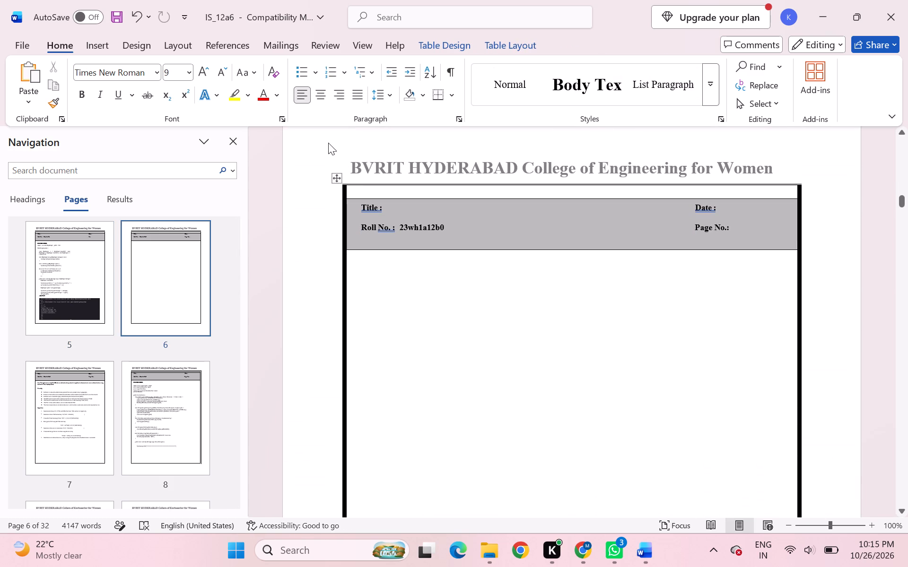
pyautogui.moveTo(316, 143); pyautogui.dragTo(535, 531)
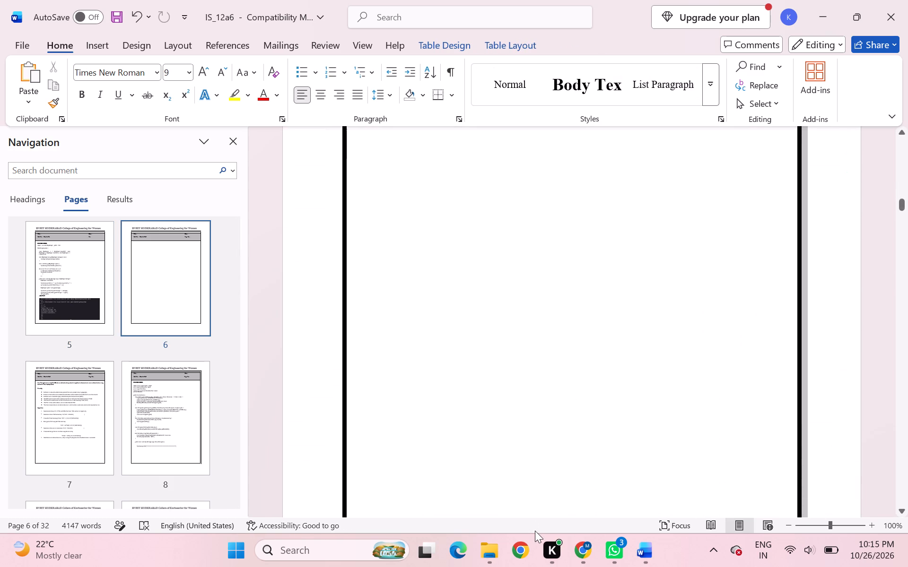
pyautogui.moveTo(535, 531); pyautogui.dragTo(751, 439)
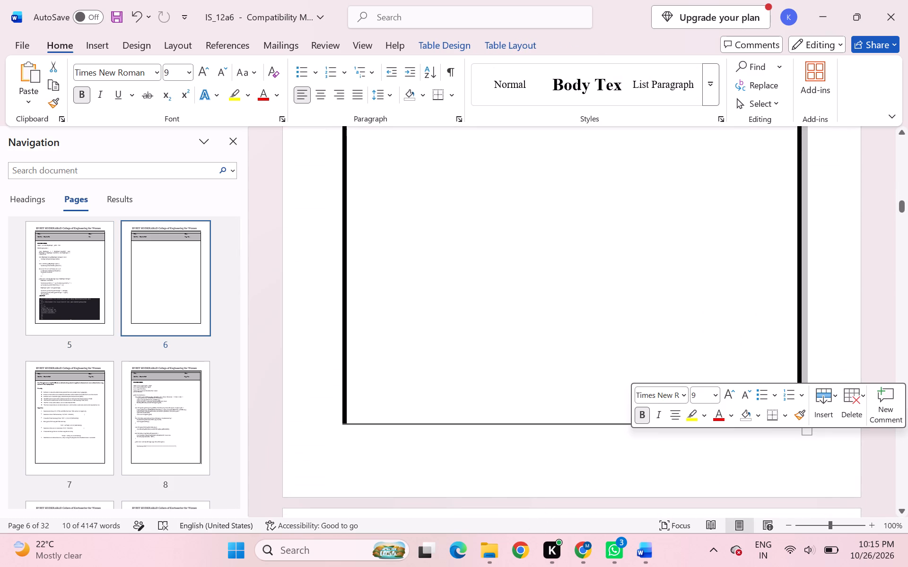
pyautogui.press('BackSpace')
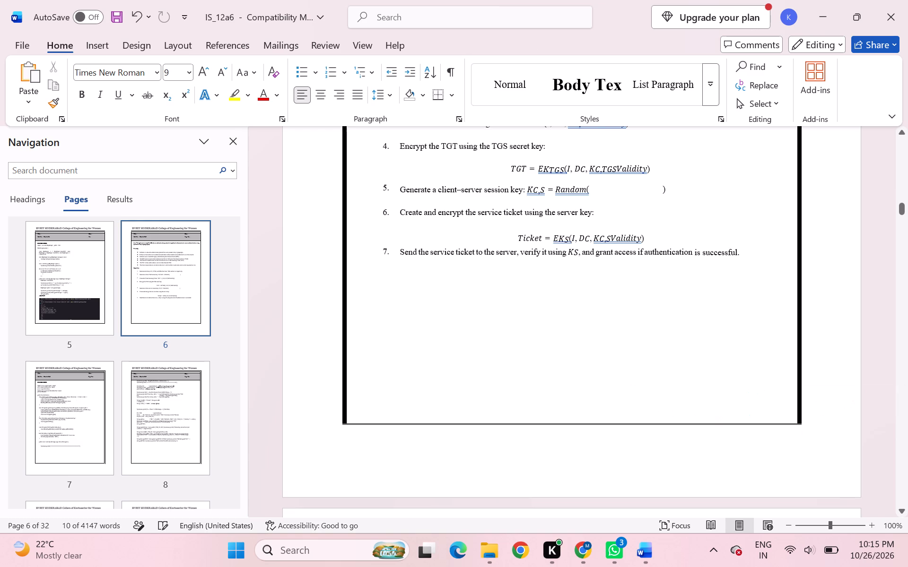
# Examine the Kerberos code pages and the page thumbnails for remaining header-only pages and misplaced header tables.
pyautogui.scroll(-4, 666, 340)
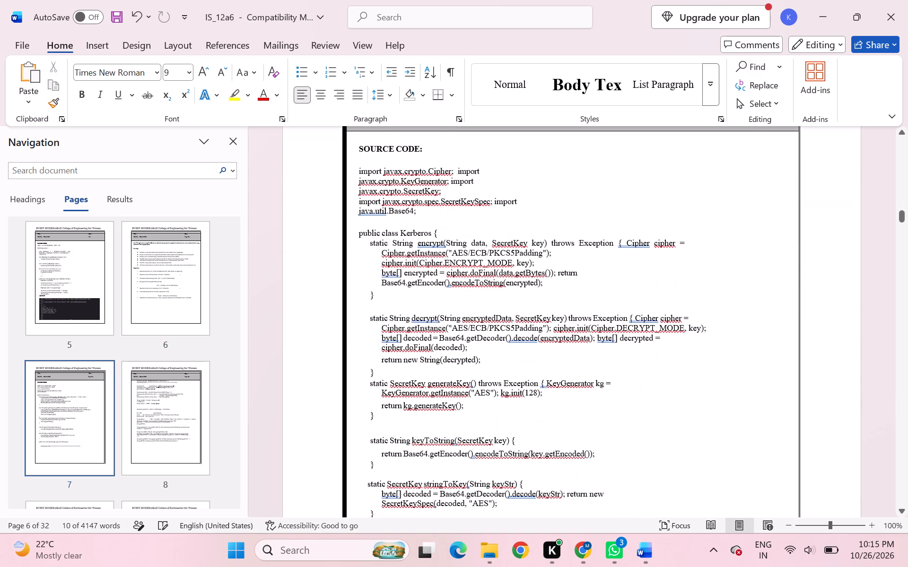
pyautogui.scroll(5, 666, 340)
pyautogui.scroll(-4, 666, 340)
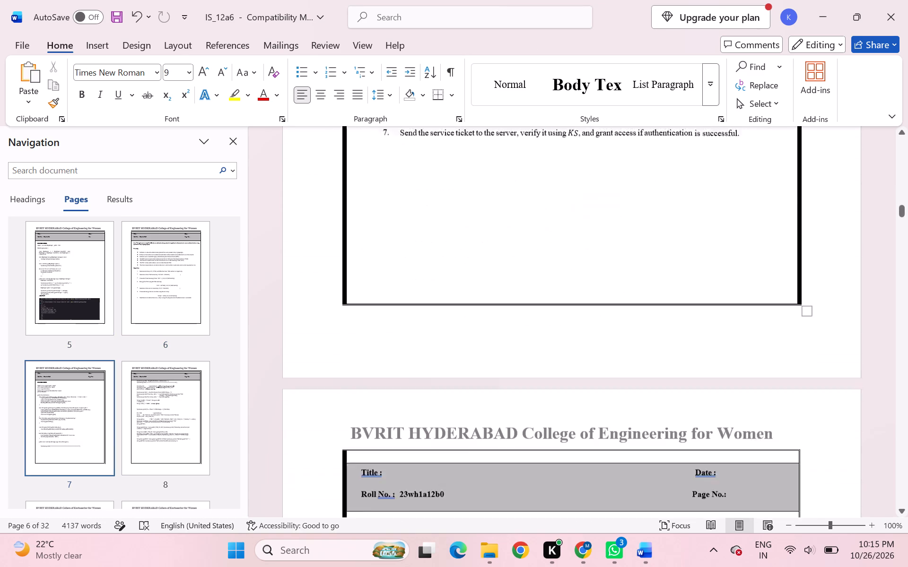
pyautogui.scroll(-7, 666, 340)
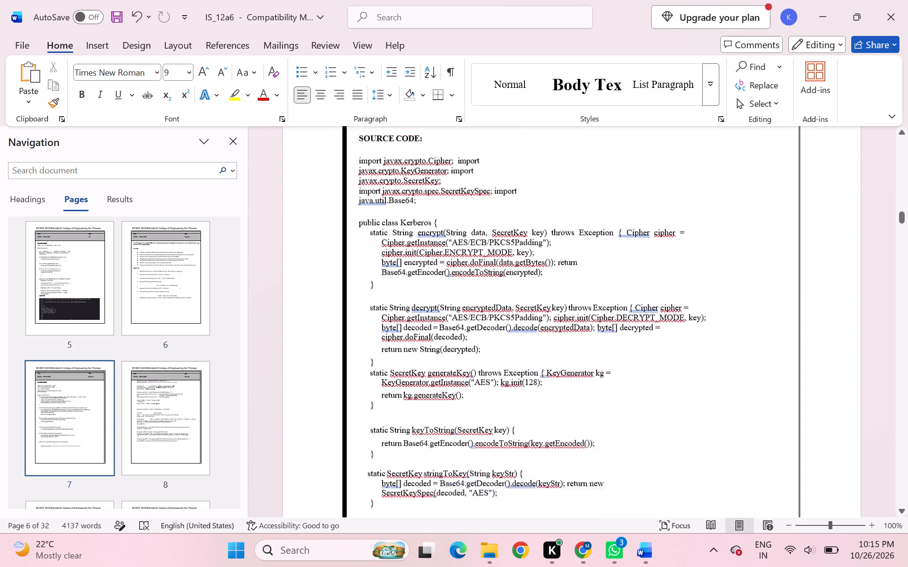
pyautogui.scroll(-5, 666, 340)
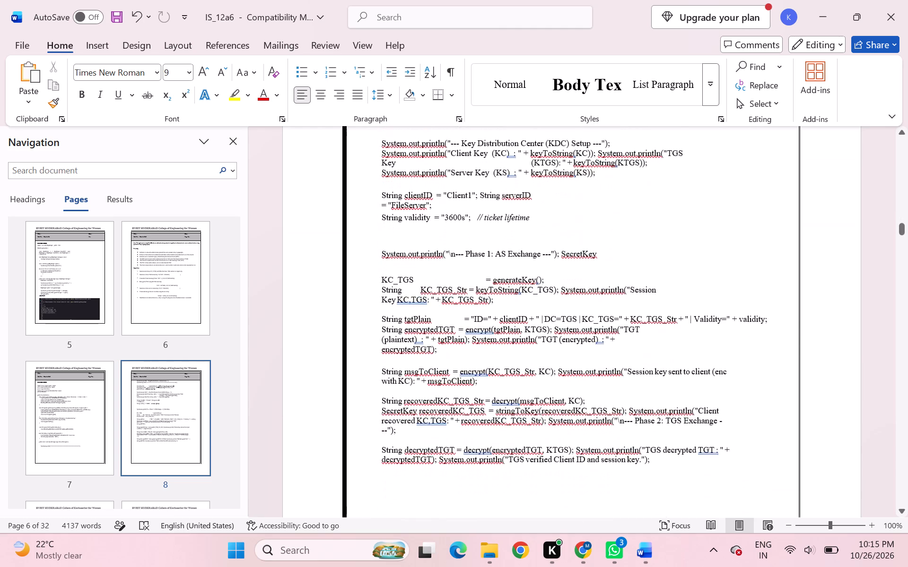
pyautogui.scroll(-4, 666, 340)
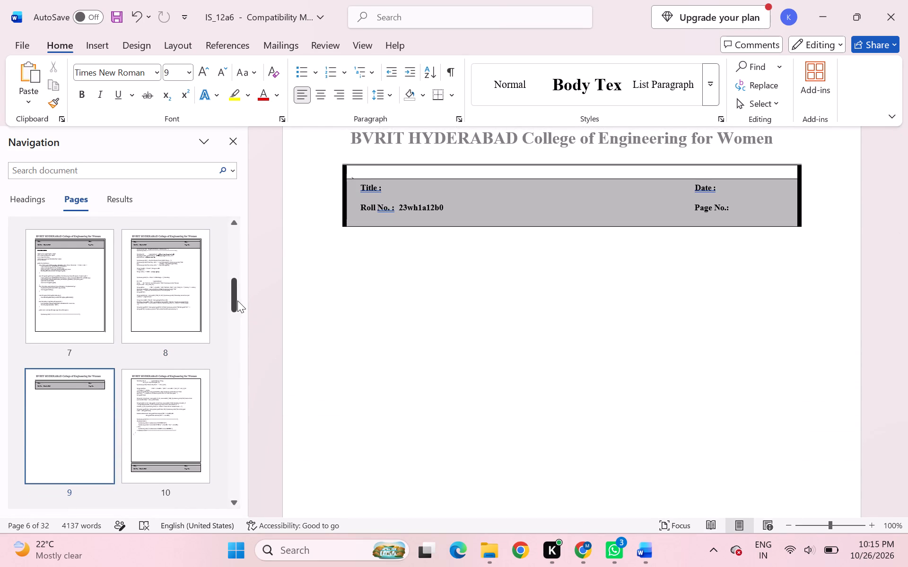
pyautogui.moveTo(236, 300); pyautogui.dragTo(241, 343)
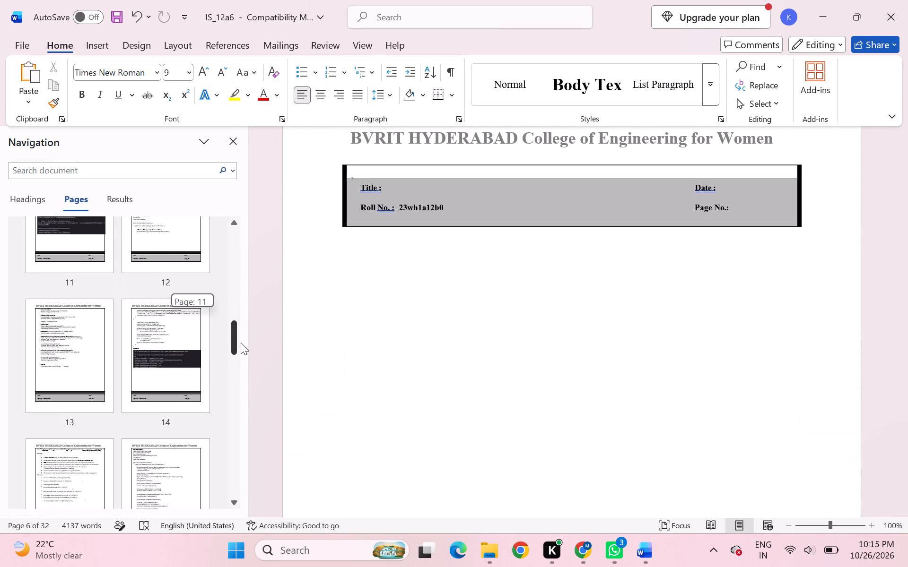
pyautogui.moveTo(241, 343); pyautogui.dragTo(234, 290)
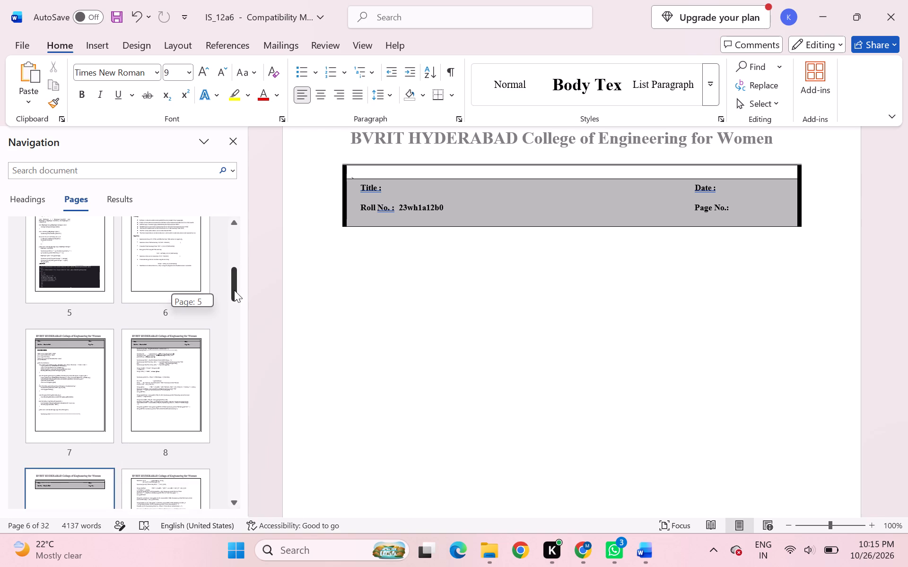
pyautogui.moveTo(234, 290); pyautogui.dragTo(234, 287)
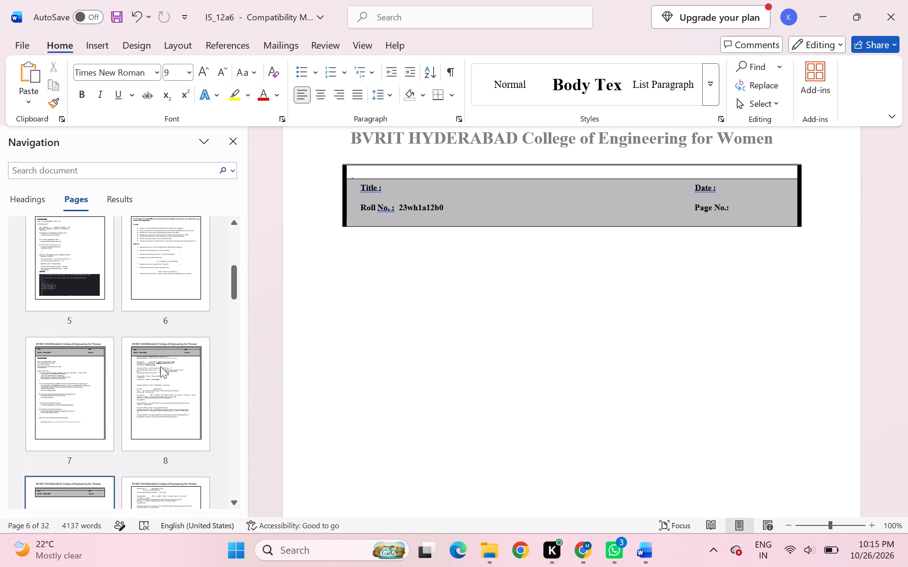
pyautogui.scroll(1, 160, 366)
pyautogui.moveTo(232, 293); pyautogui.dragTo(238, 321)
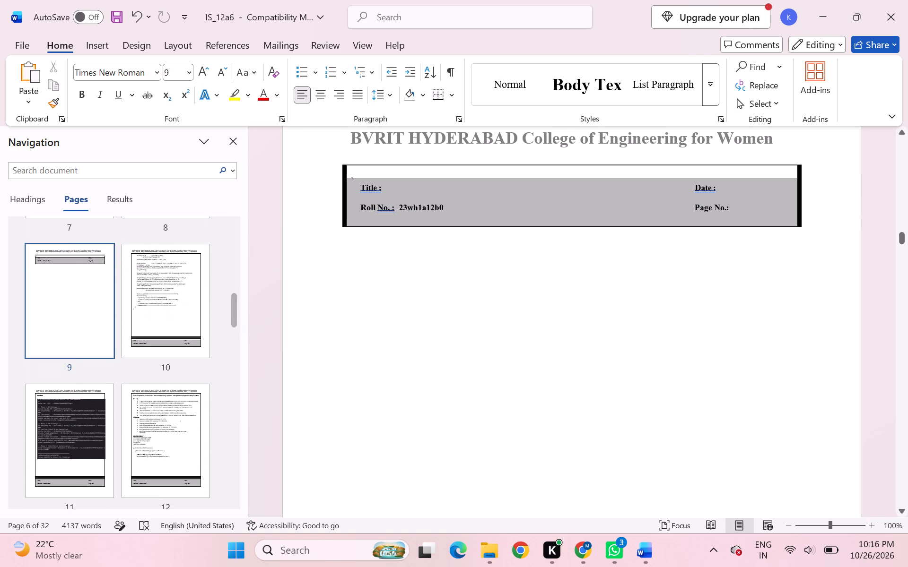
# Undo the last deletion of a Title and Roll No. header table.
pyautogui.click(419, 308)
pyautogui.hotkey('ctrl', 'z')
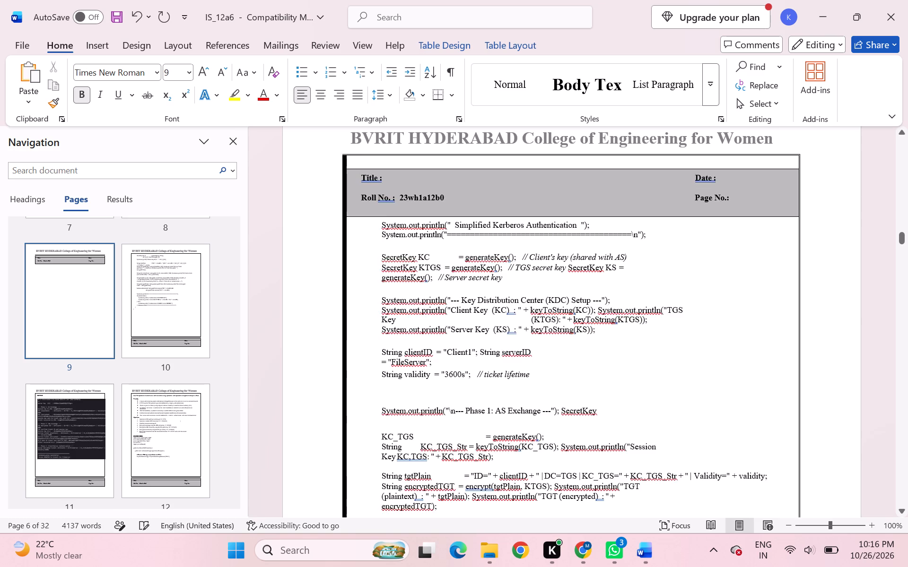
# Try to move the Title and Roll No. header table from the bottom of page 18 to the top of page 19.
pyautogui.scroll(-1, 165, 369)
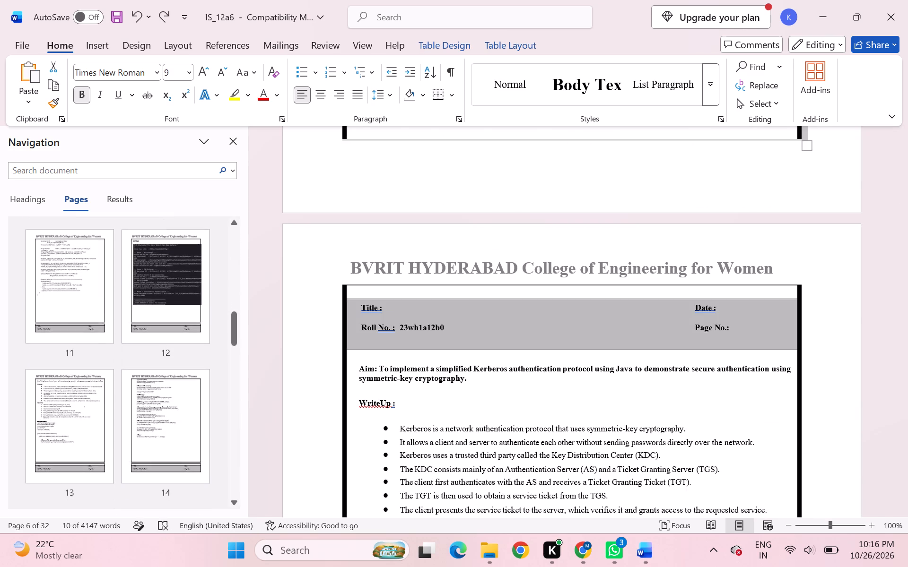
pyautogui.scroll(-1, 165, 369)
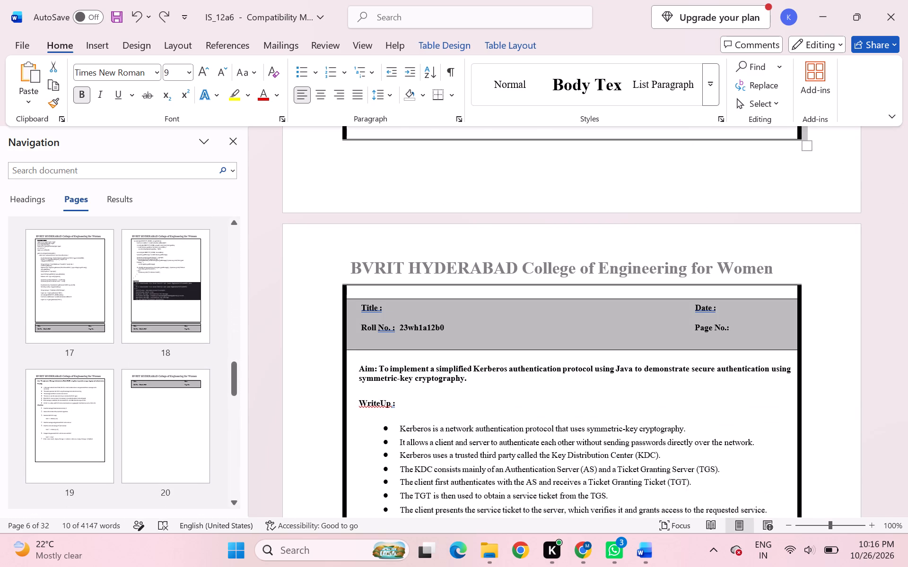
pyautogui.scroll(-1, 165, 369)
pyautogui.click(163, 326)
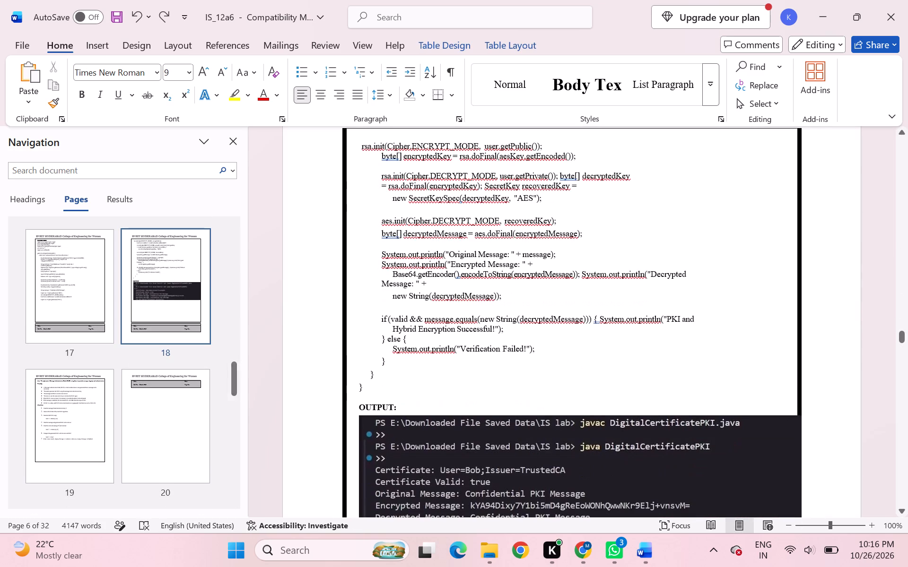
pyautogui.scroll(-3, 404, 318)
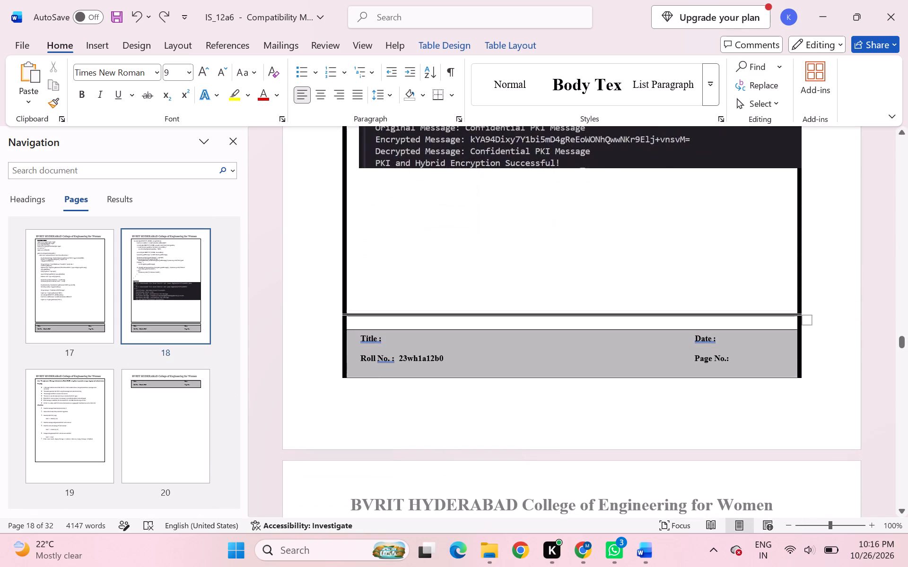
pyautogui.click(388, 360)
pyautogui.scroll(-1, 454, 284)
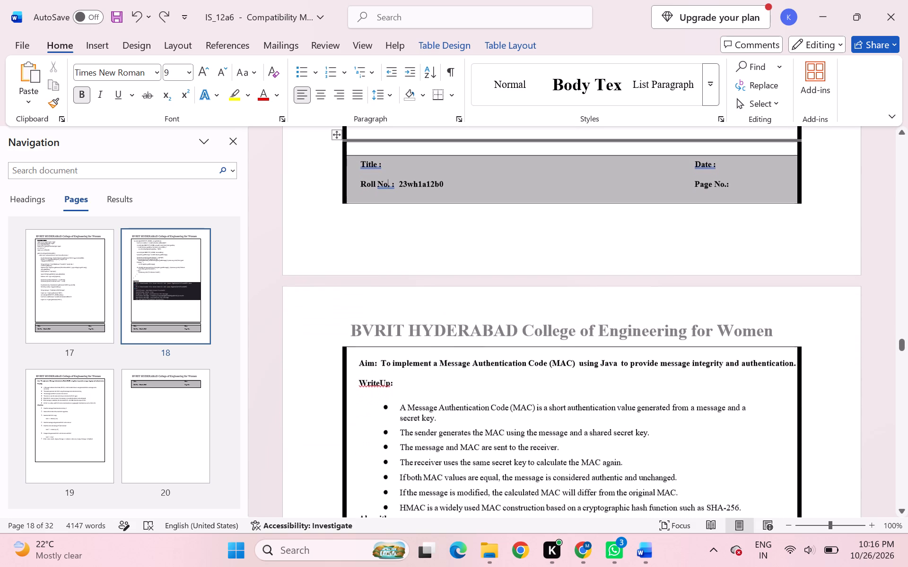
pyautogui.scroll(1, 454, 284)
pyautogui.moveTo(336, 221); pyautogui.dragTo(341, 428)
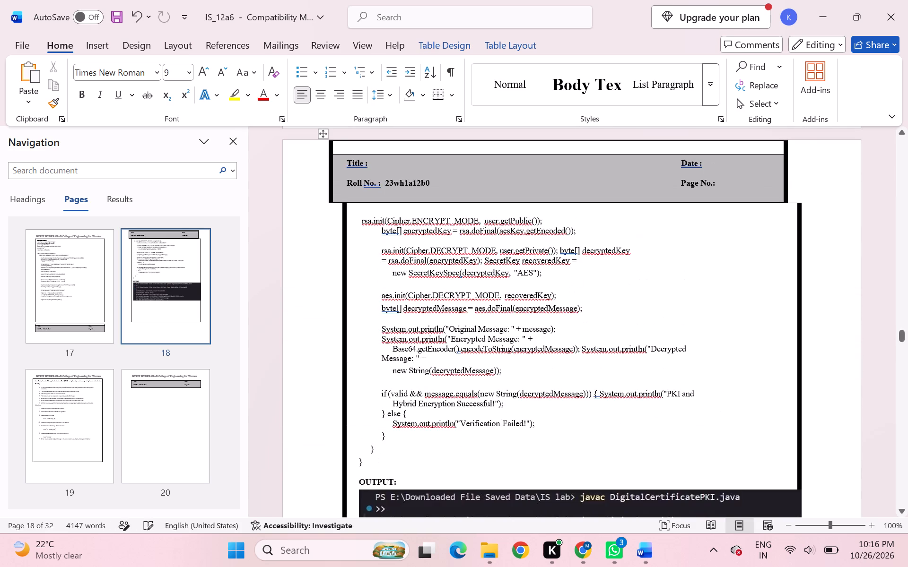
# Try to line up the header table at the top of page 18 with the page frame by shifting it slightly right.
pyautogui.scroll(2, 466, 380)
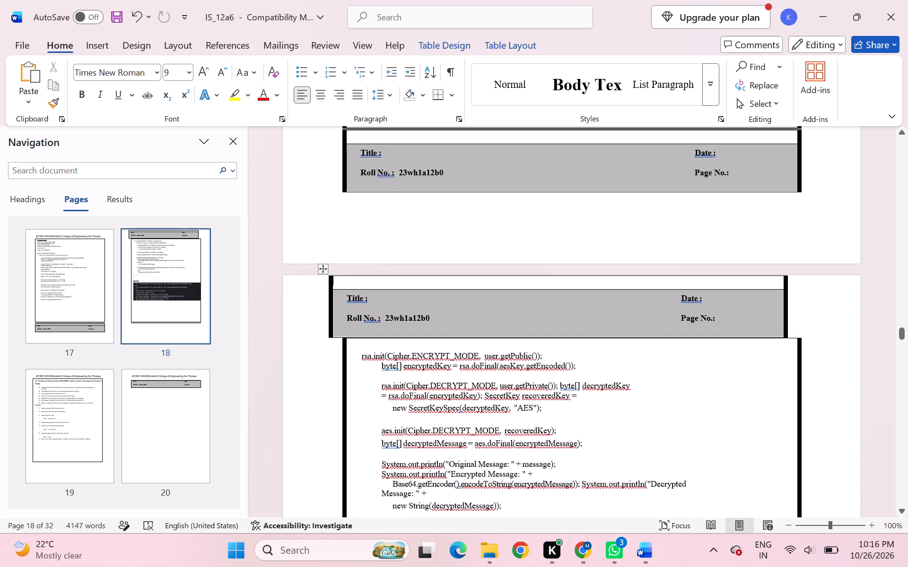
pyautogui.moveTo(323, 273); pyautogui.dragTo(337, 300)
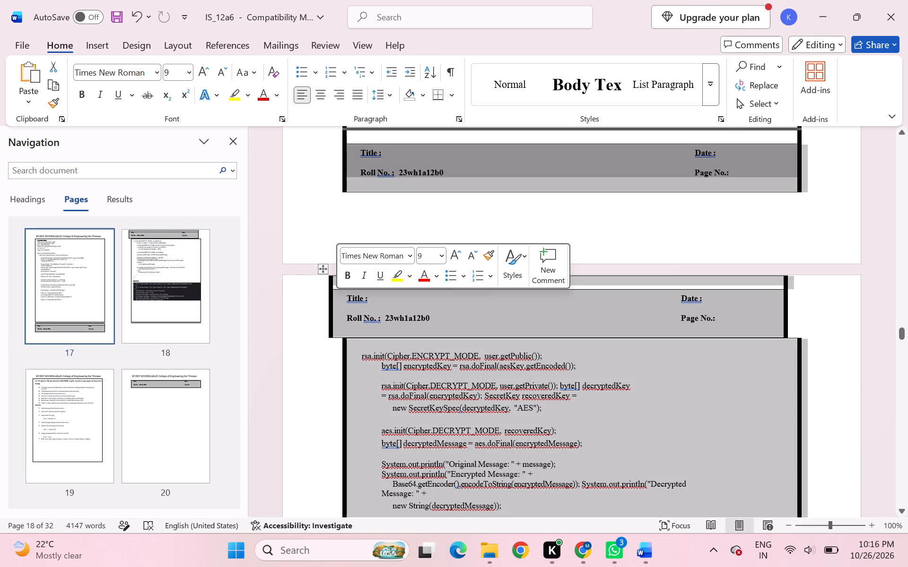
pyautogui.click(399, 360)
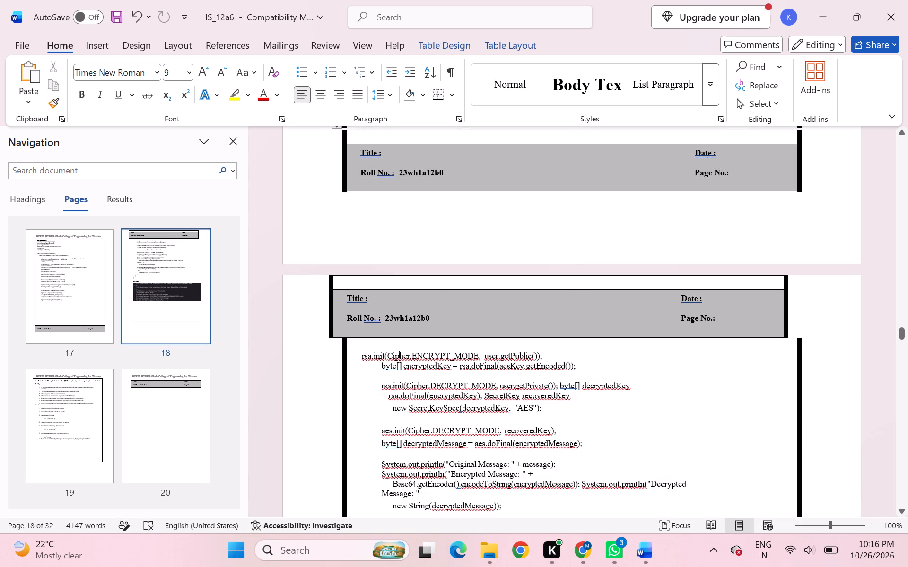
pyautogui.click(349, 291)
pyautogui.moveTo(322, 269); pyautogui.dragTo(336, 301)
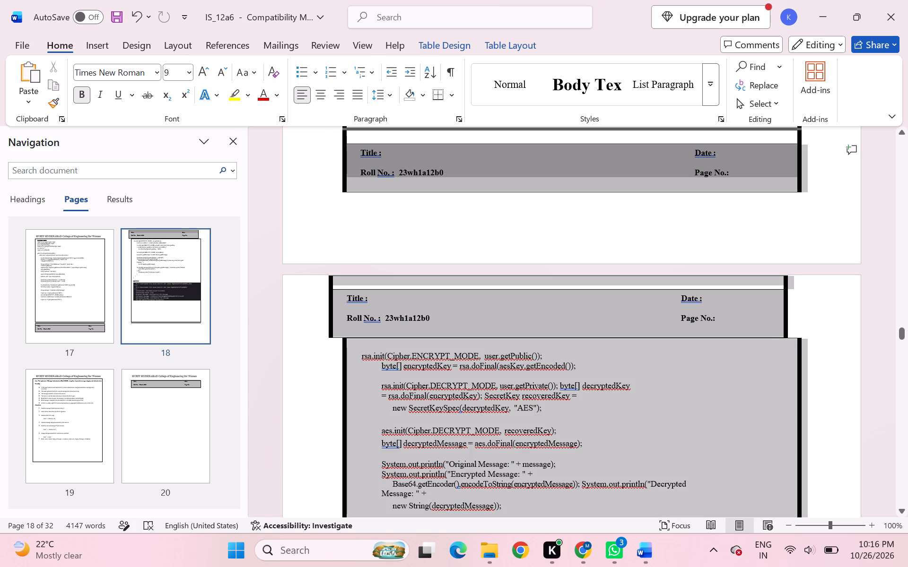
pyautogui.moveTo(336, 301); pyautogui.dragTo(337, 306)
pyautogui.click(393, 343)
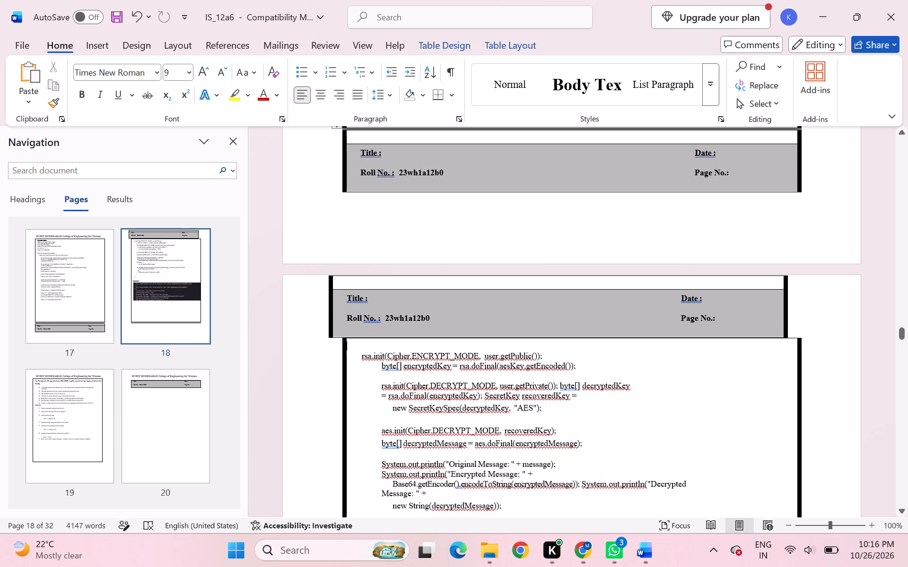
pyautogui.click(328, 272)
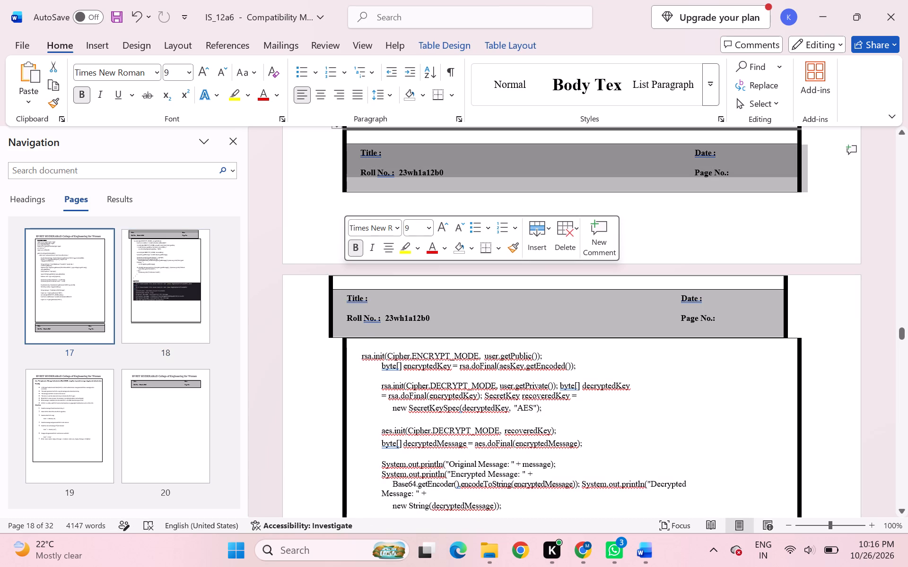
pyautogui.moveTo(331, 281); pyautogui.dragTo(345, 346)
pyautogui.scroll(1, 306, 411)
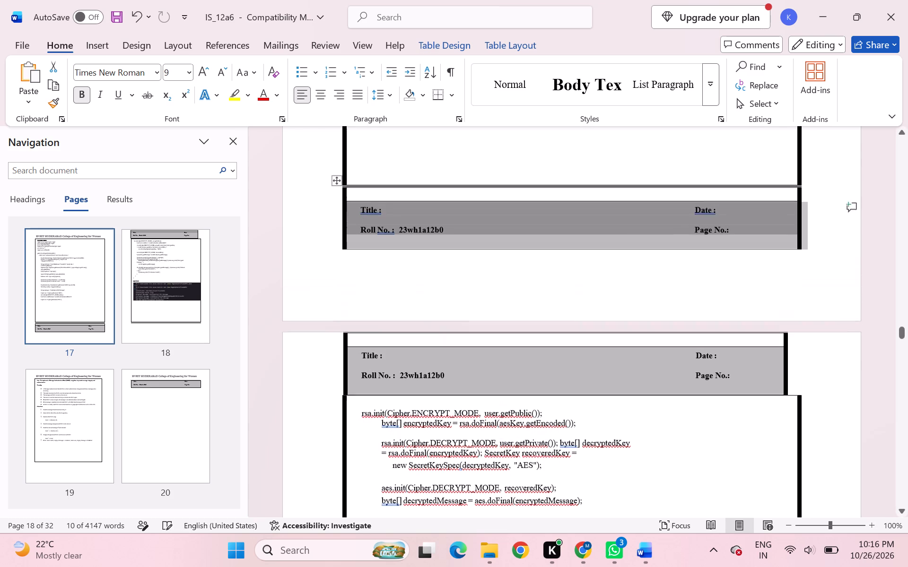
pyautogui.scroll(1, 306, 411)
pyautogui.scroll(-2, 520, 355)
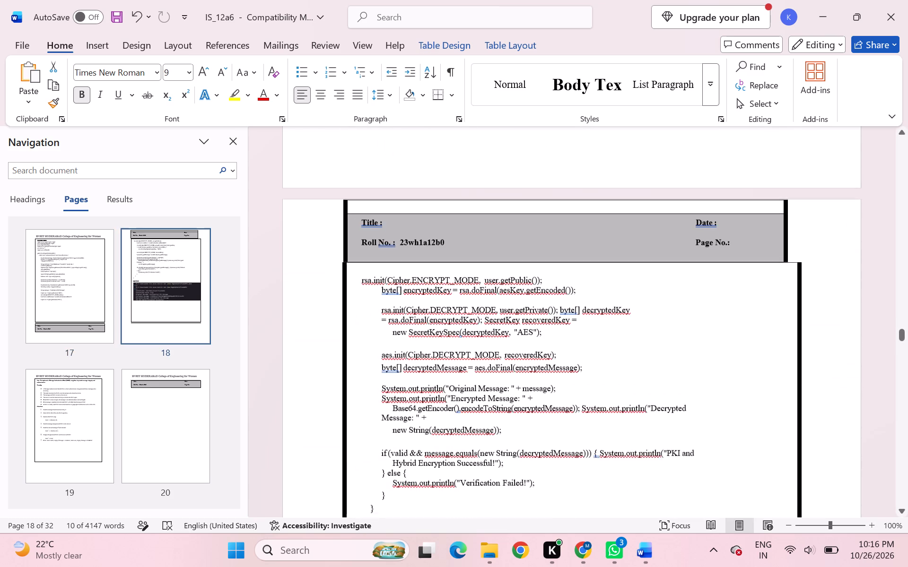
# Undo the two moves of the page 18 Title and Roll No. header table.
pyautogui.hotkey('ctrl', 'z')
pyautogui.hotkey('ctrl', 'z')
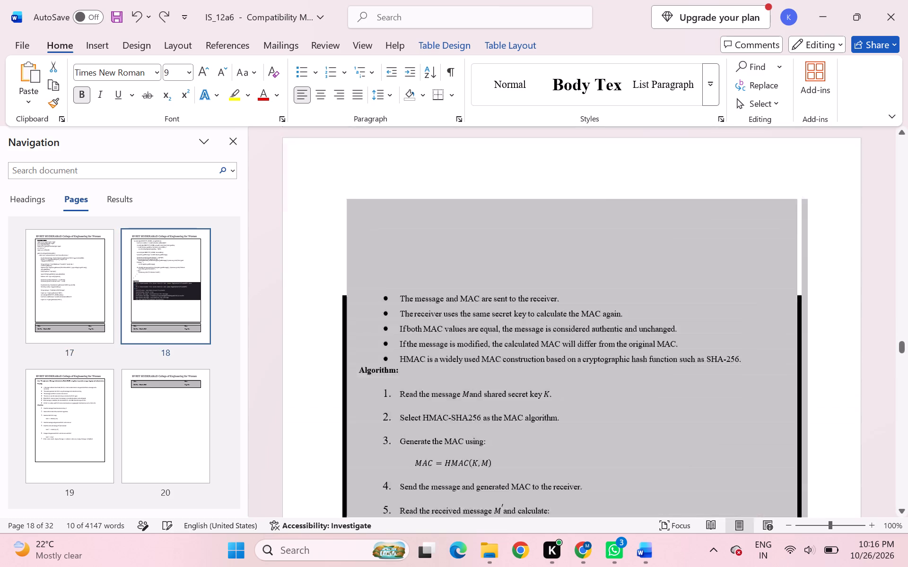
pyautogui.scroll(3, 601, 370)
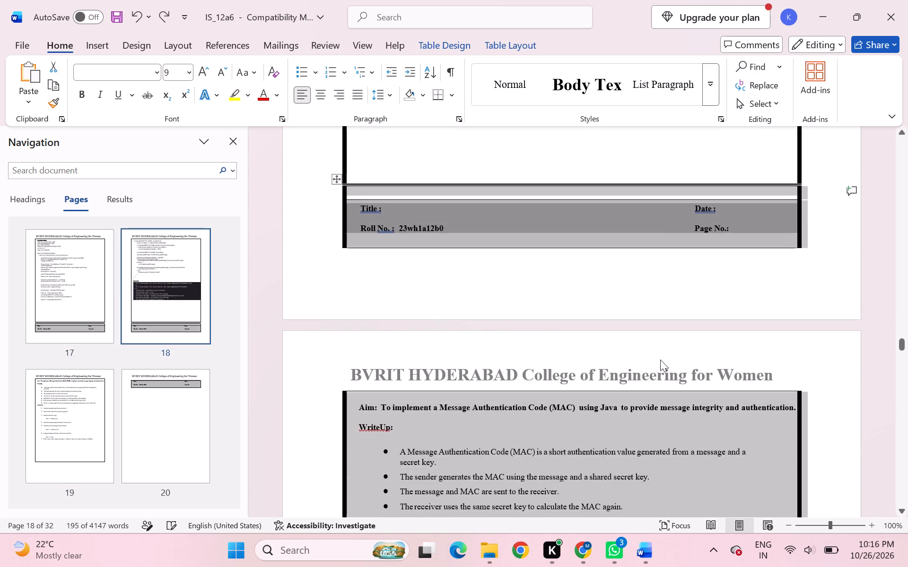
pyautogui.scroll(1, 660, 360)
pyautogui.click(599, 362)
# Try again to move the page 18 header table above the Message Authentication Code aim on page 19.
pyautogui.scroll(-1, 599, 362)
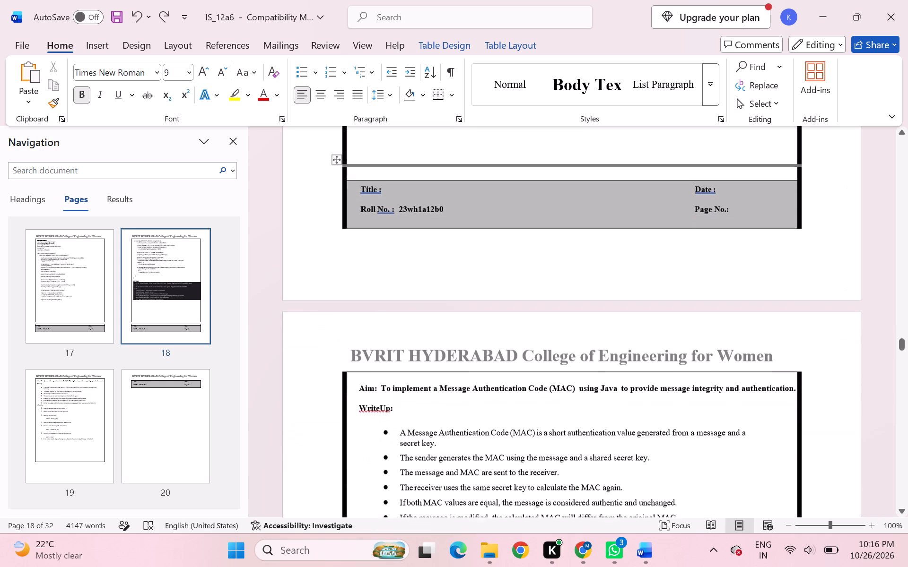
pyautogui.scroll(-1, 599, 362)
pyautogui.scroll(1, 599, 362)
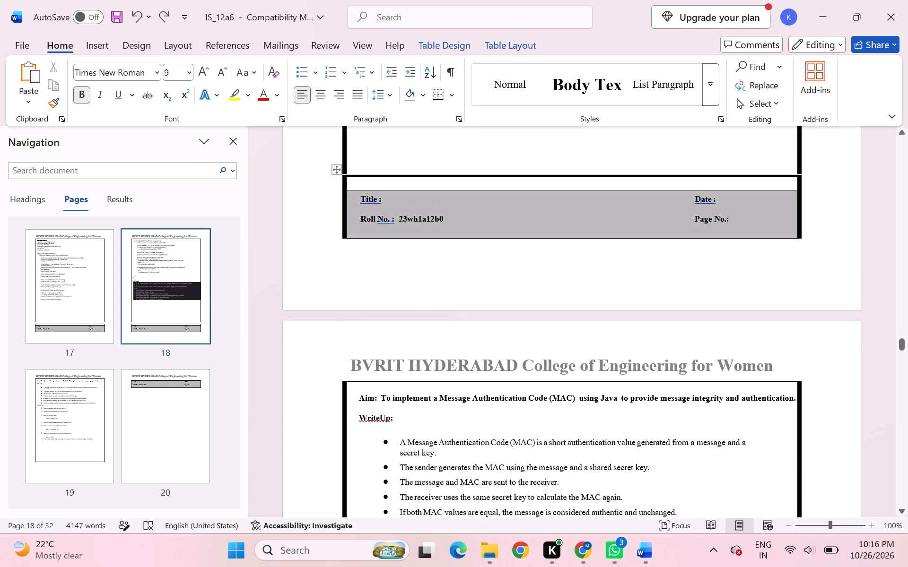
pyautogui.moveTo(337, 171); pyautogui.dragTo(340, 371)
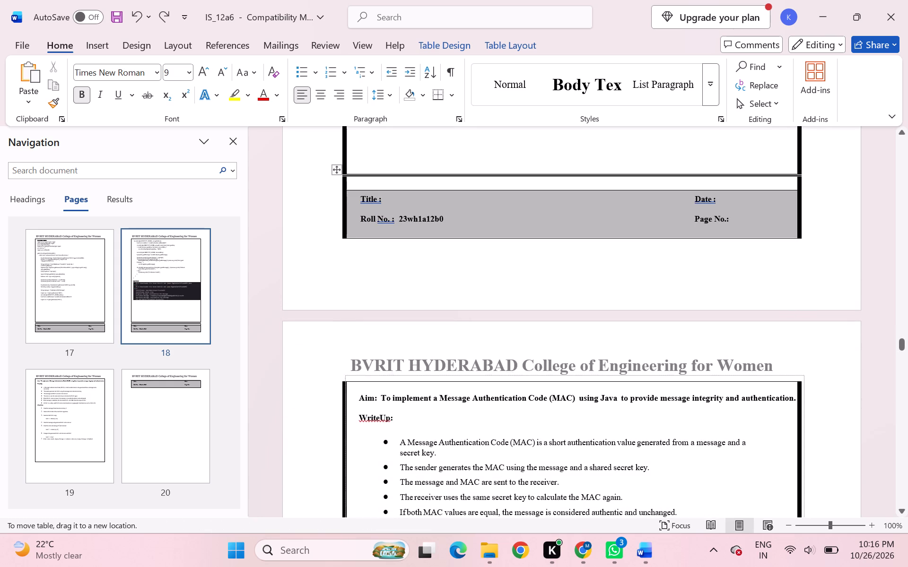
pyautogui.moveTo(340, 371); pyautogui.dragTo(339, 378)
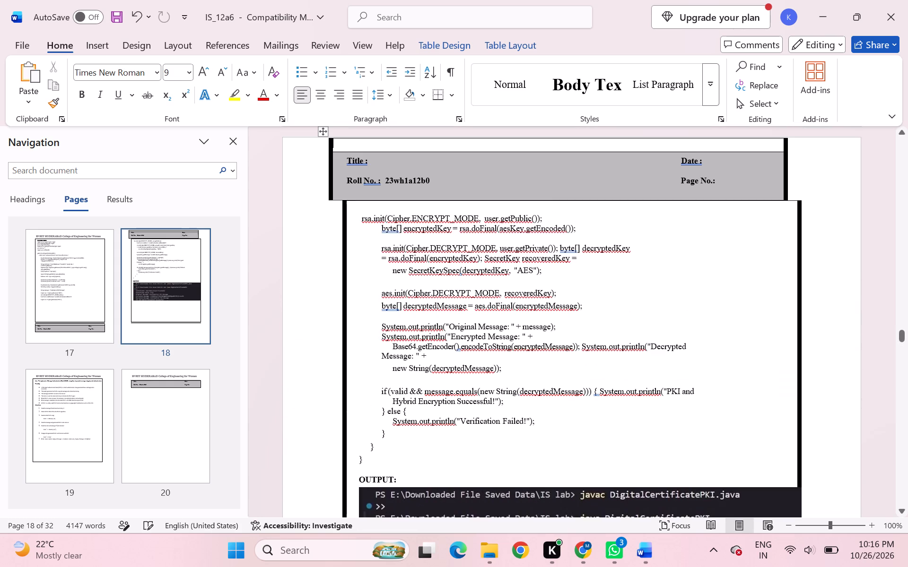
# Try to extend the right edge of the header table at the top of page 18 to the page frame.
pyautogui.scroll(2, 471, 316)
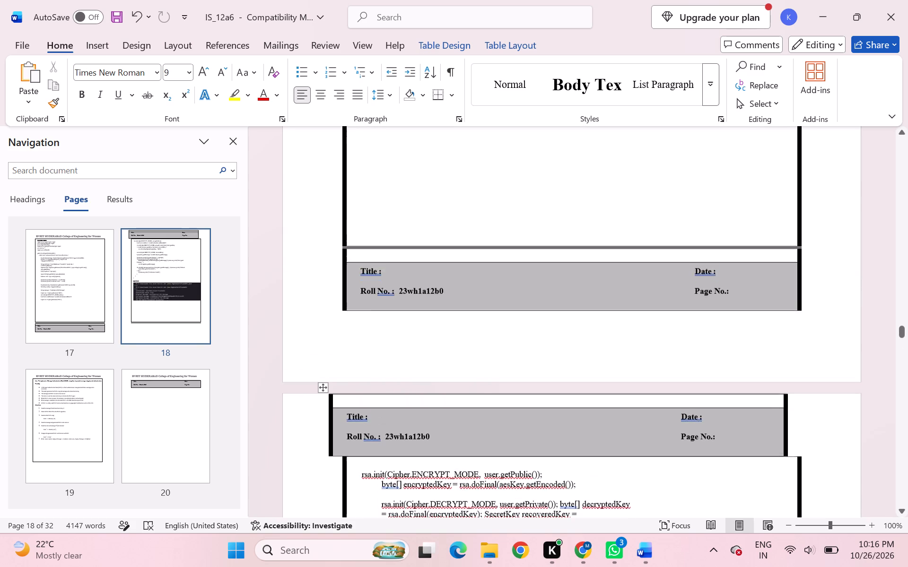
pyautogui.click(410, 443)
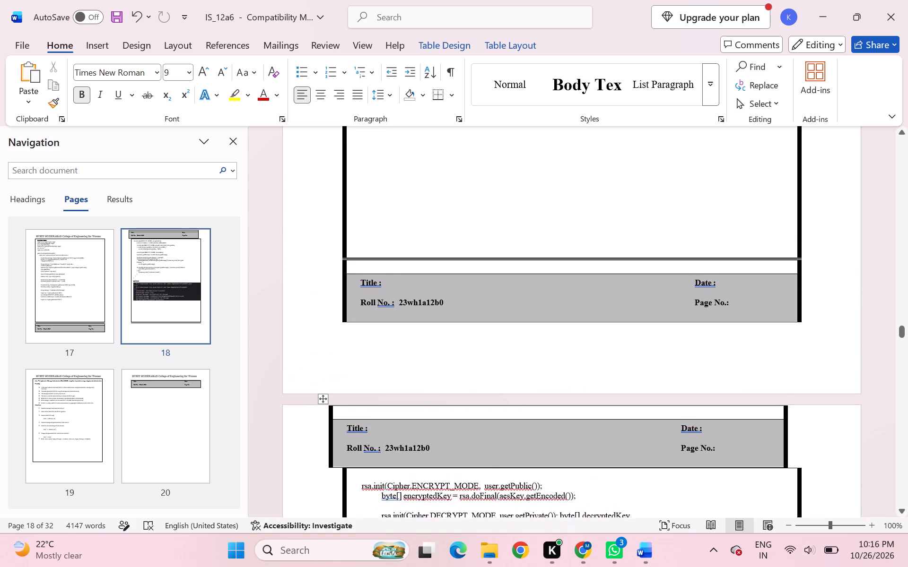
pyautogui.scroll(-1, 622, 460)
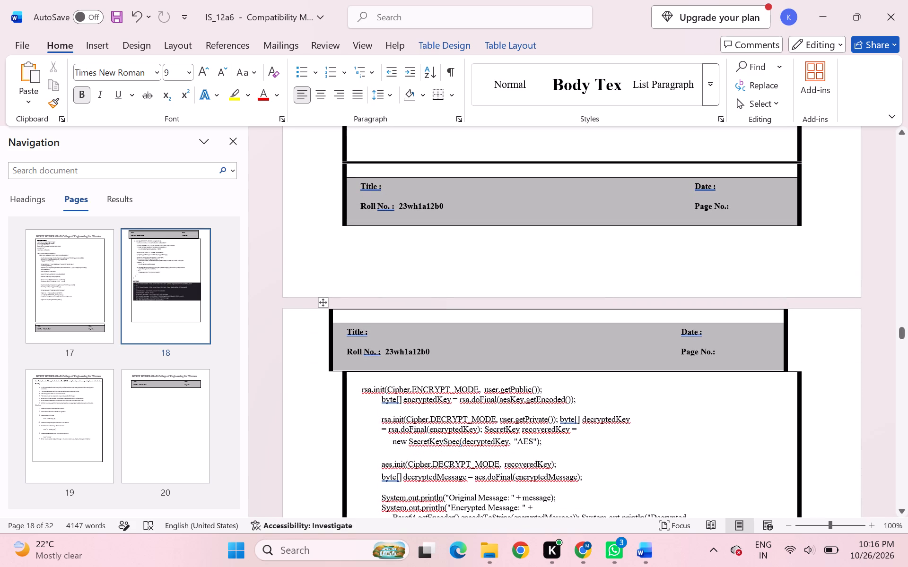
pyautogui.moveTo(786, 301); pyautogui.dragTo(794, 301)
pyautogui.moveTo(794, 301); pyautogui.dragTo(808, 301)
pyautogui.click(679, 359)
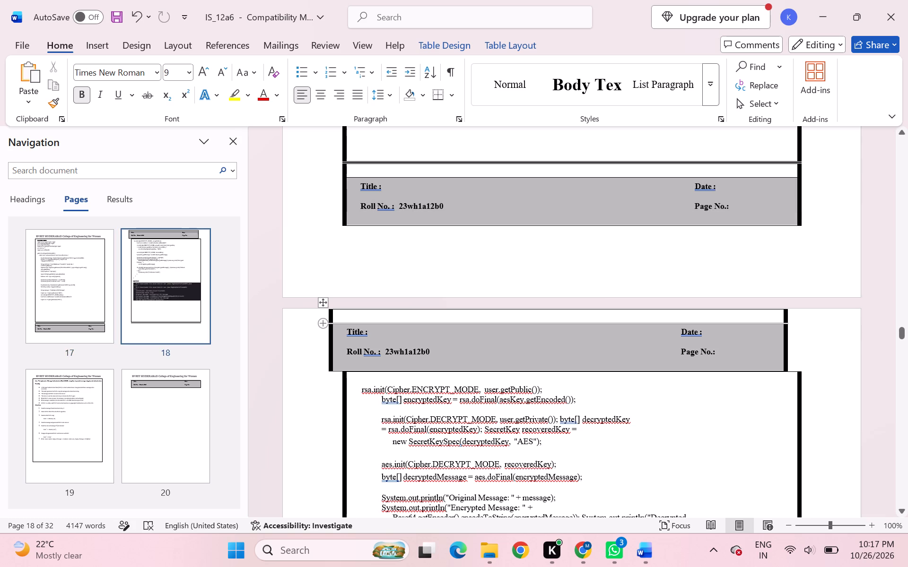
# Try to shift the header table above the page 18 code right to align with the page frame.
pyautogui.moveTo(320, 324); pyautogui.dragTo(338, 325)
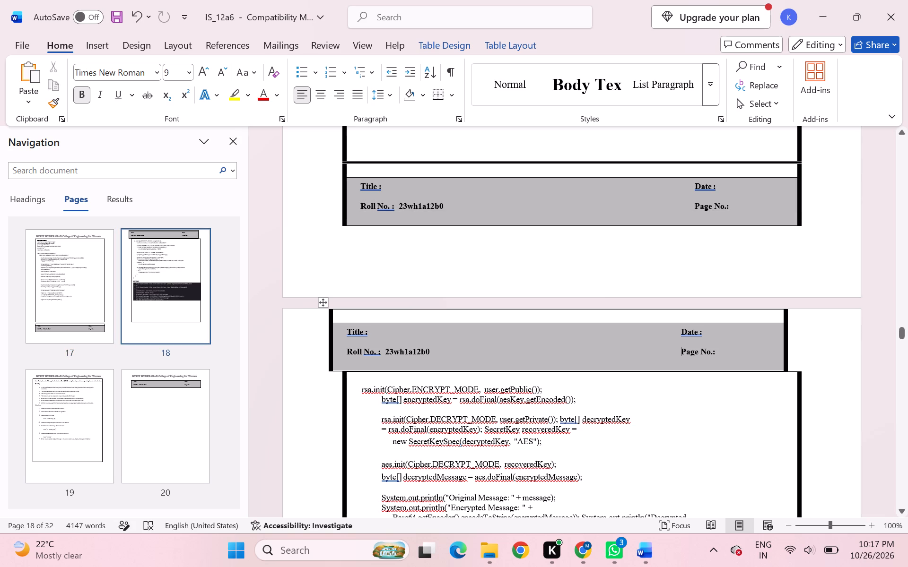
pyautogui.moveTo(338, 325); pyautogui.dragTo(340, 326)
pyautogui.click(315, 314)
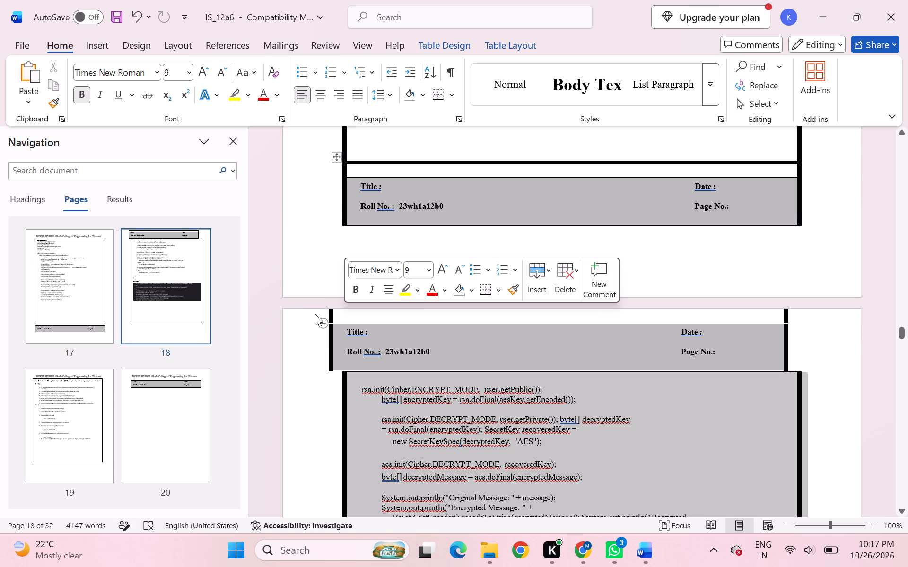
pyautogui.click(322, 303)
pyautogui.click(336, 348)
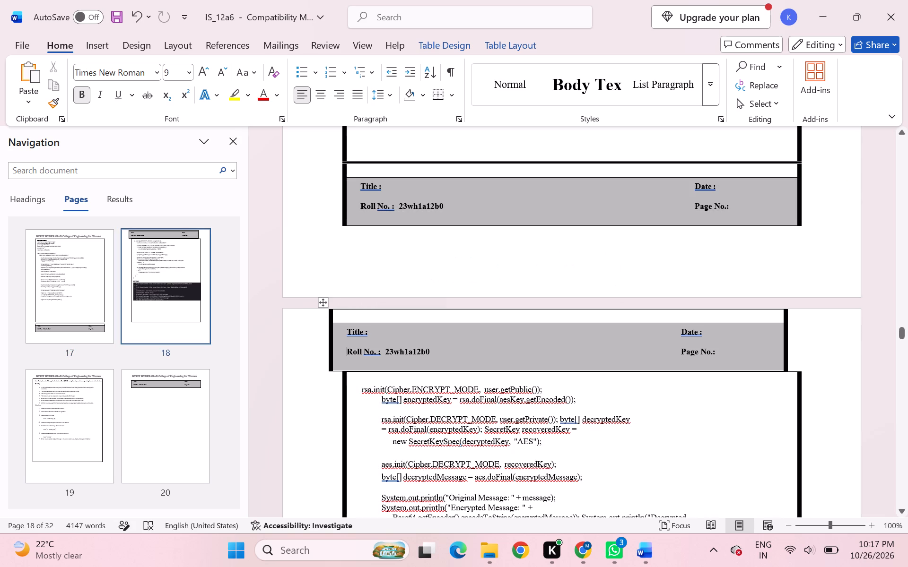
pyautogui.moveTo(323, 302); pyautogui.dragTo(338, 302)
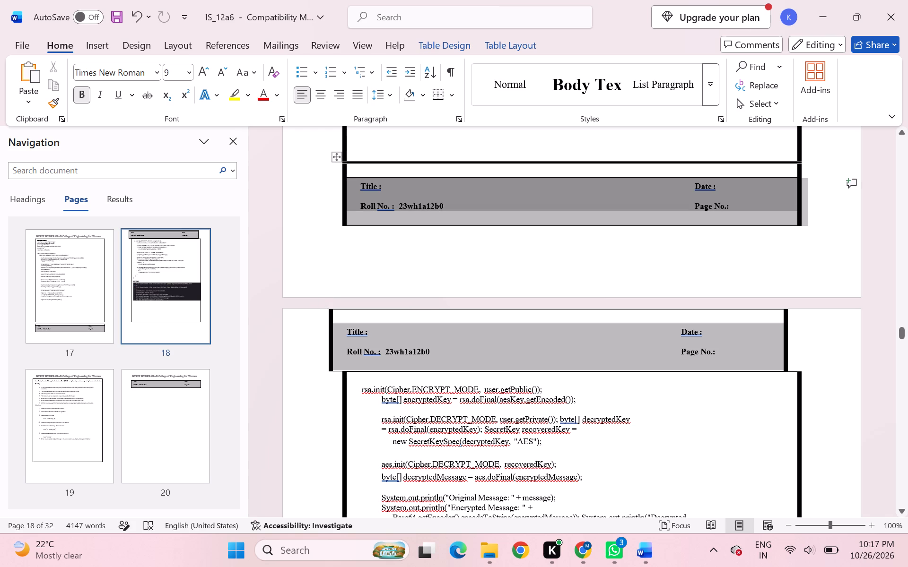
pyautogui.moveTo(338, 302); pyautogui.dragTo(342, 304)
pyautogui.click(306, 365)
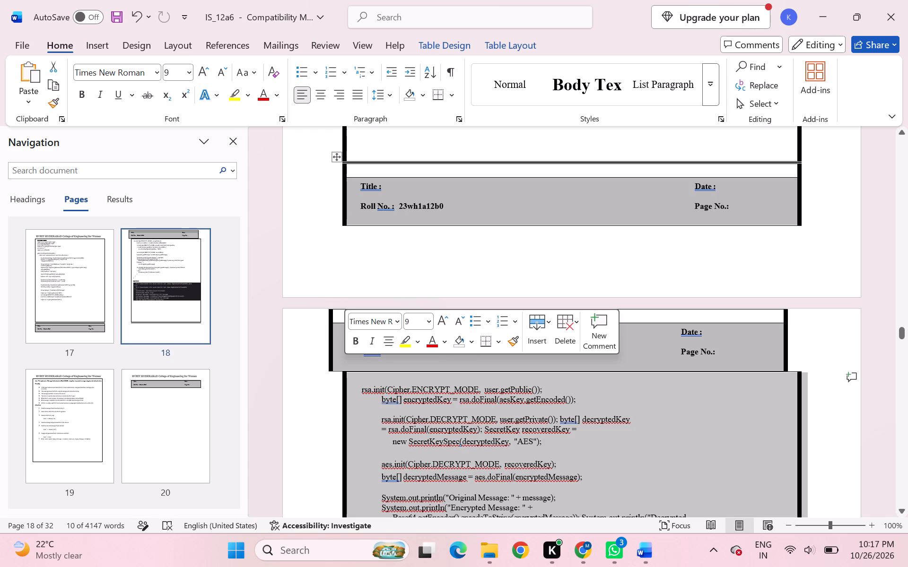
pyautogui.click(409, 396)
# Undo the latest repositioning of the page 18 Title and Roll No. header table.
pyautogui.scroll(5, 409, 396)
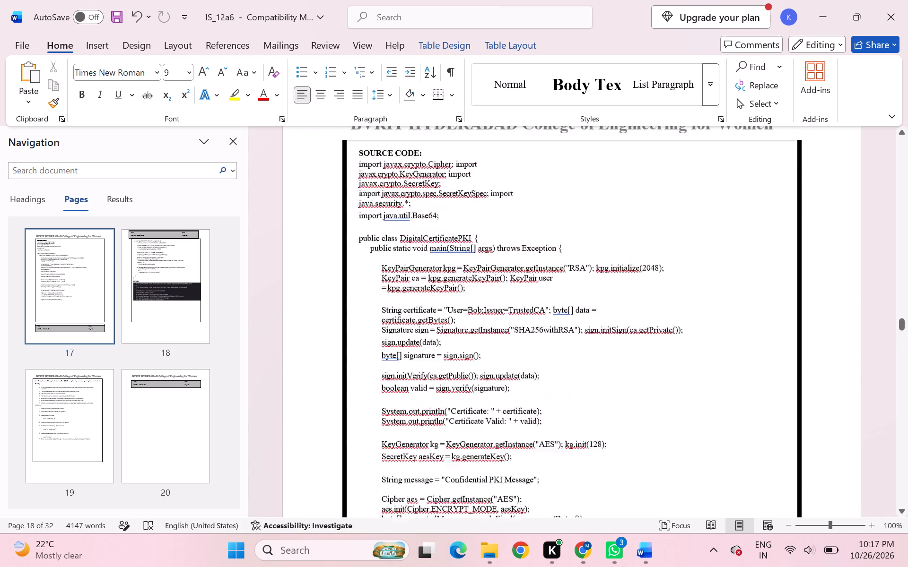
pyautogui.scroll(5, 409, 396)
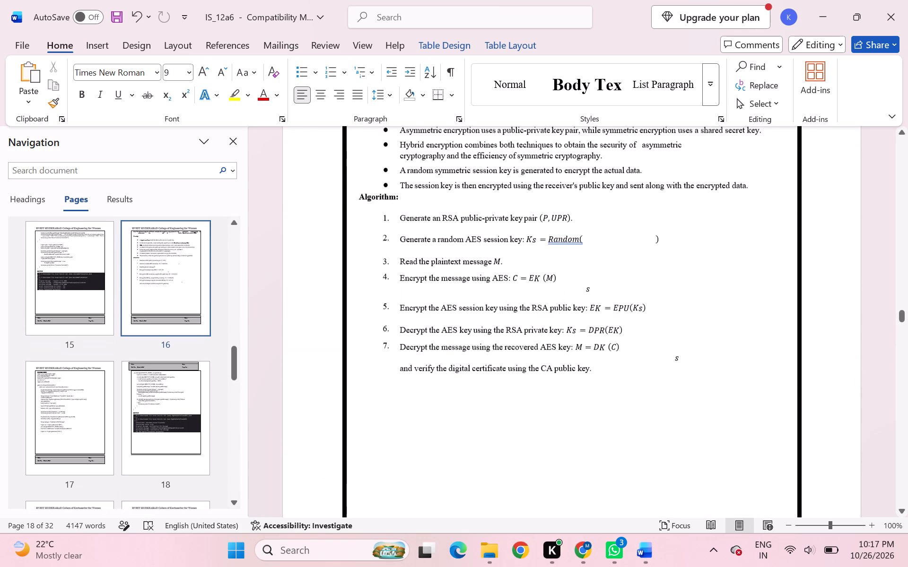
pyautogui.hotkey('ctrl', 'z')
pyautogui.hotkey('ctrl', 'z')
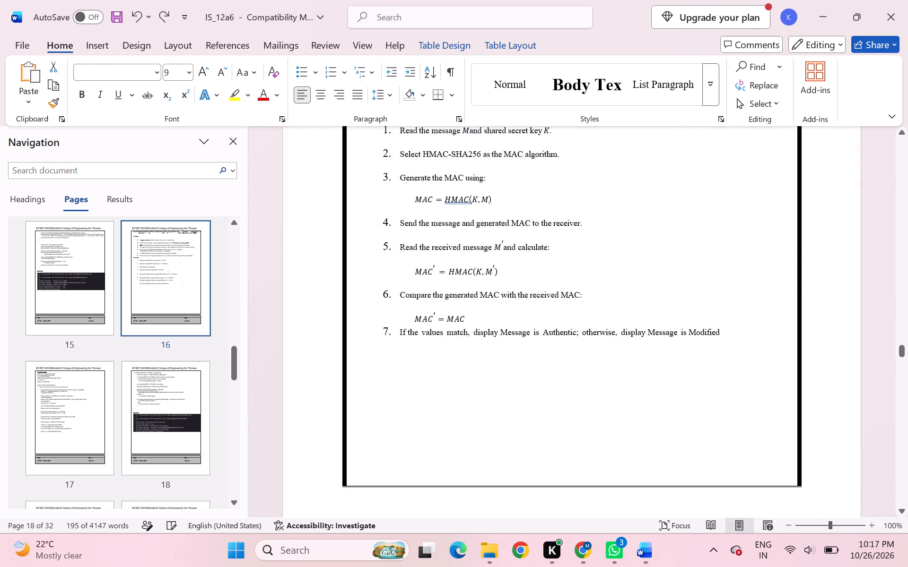
# Undo one more earlier edit, the one by the RSA code's OUTPUT heading on page 5.
pyautogui.hotkey('ctrl', 'z')
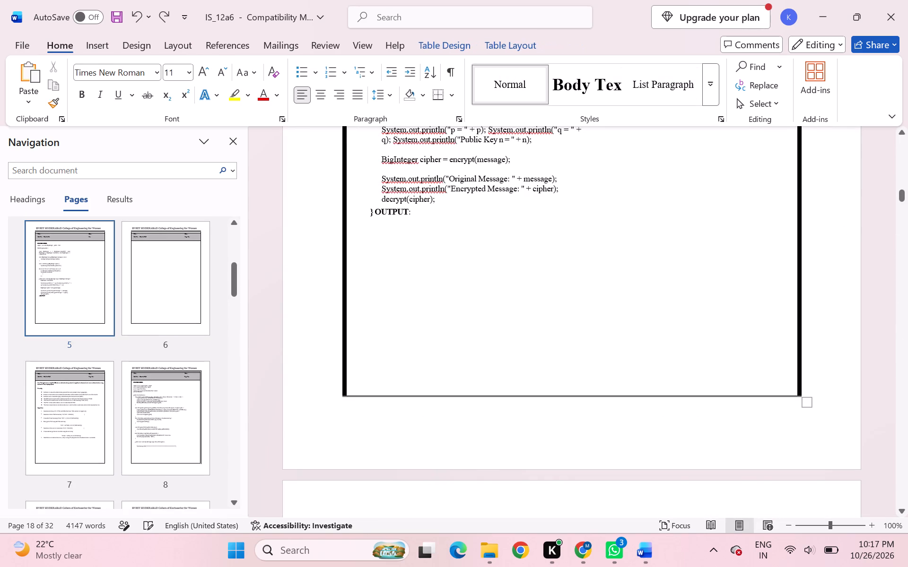
# Delete the header-only table on page 6, between the RSA code and the Kerberos authentication aim.
pyautogui.scroll(-11, 445, 313)
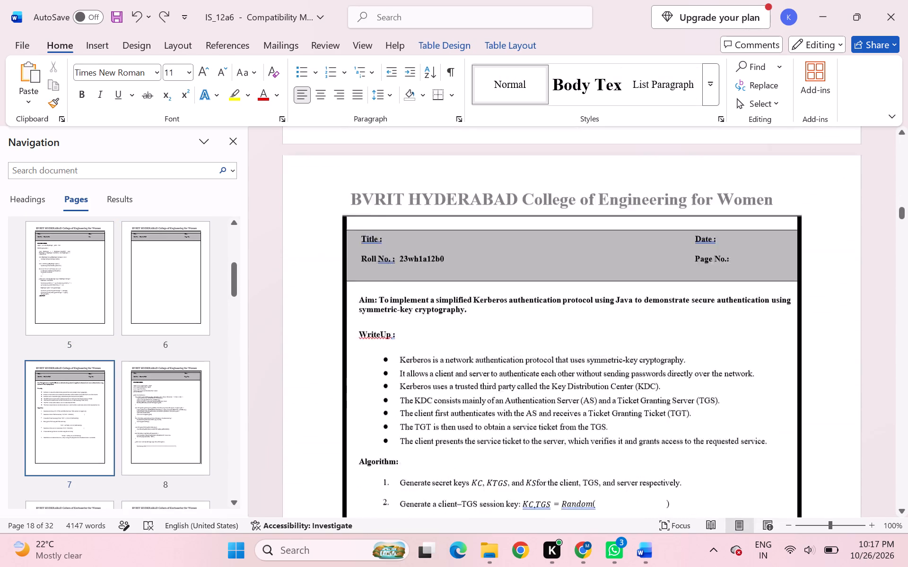
pyautogui.scroll(-6, 445, 313)
pyautogui.scroll(2, 445, 313)
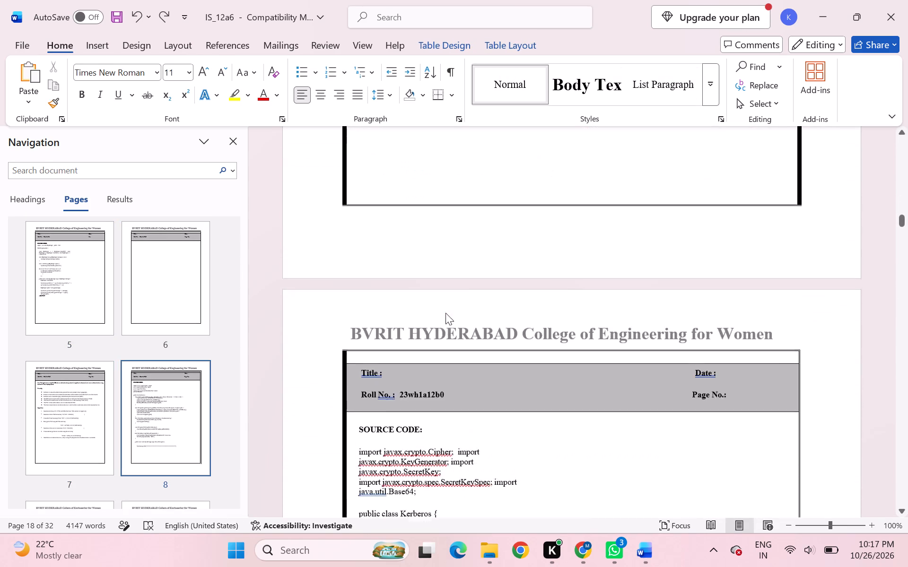
pyautogui.scroll(2, 445, 313)
pyautogui.scroll(1, 161, 273)
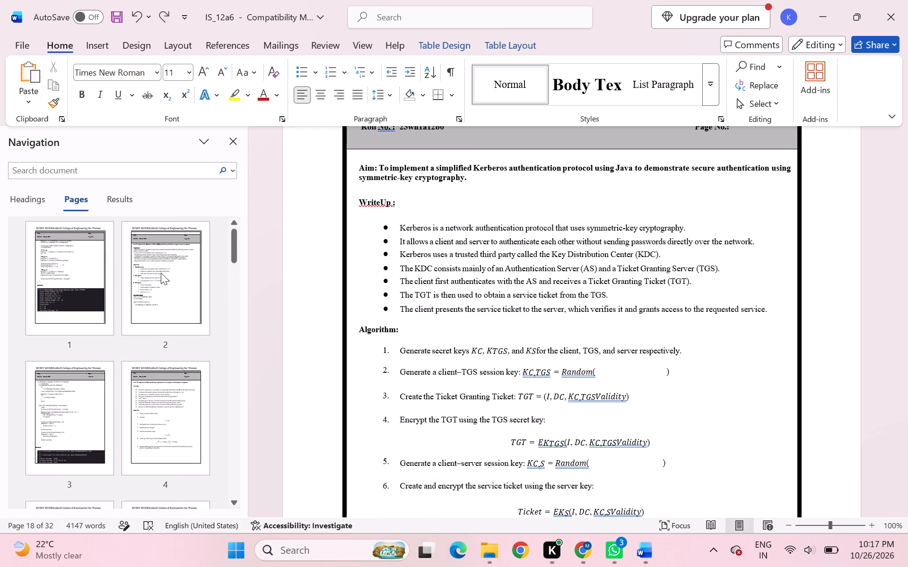
pyautogui.scroll(1, 161, 273)
pyautogui.scroll(-1, 161, 273)
pyautogui.scroll(2, 161, 273)
pyautogui.scroll(-2, 161, 273)
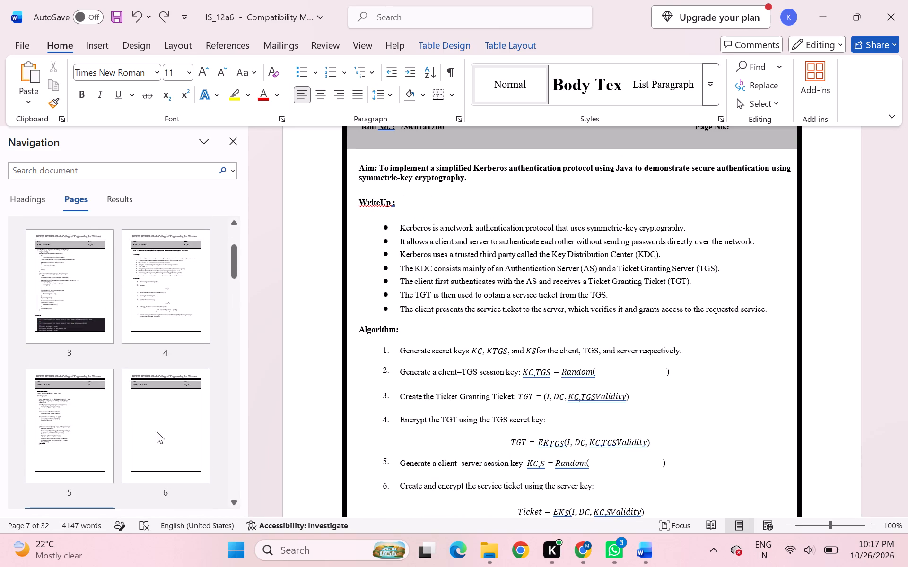
pyautogui.click(157, 431)
pyautogui.click(439, 290)
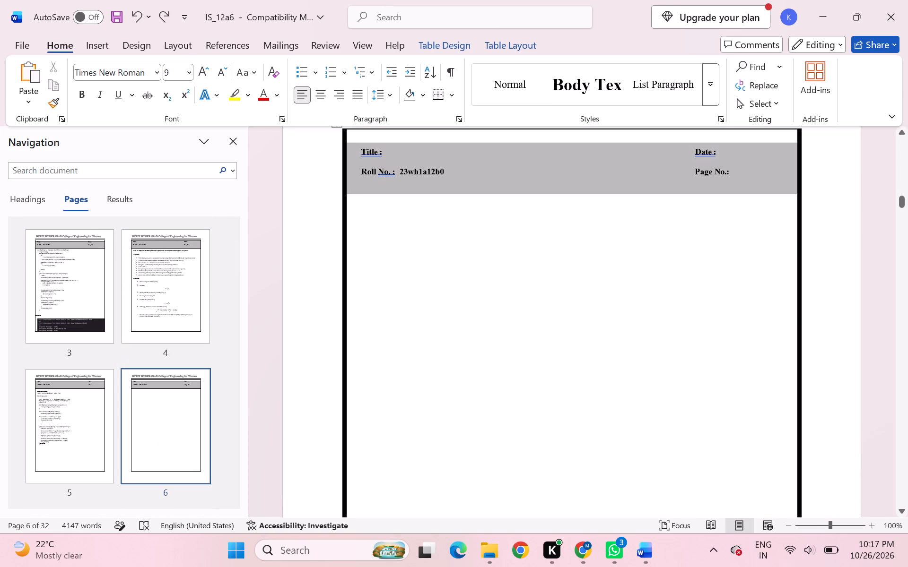
pyautogui.press('BackSpace')
pyautogui.press('BackSpace')
pyautogui.press('BackSpace')
pyautogui.press('BackSpace')
pyautogui.scroll(1, 428, 269)
pyautogui.moveTo(309, 194); pyautogui.dragTo(476, 514)
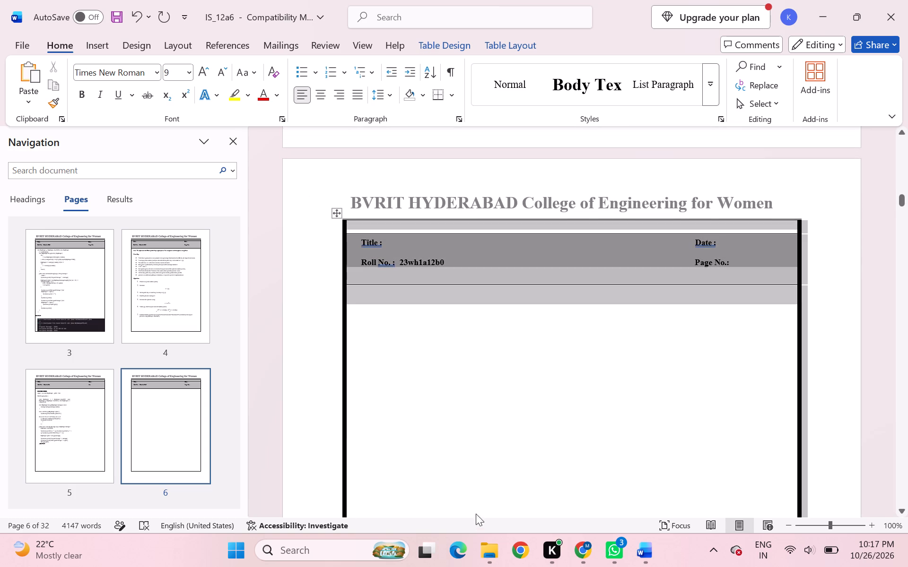
pyautogui.moveTo(476, 514); pyautogui.dragTo(735, 361)
pyautogui.press('BackSpace')
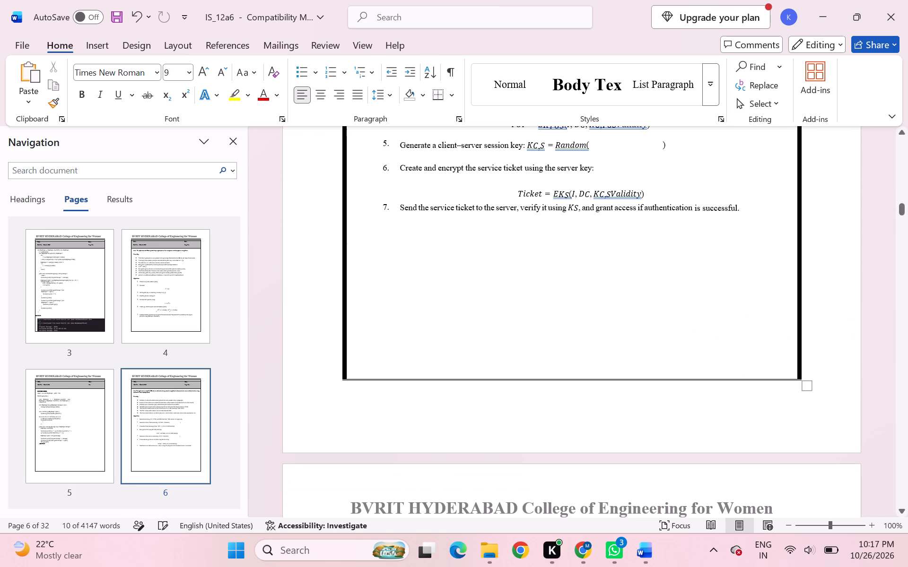
# Examine the Kerberos pages 6 to 10 for header tables left alone on a page or misplaced.
pyautogui.scroll(-2, 205, 301)
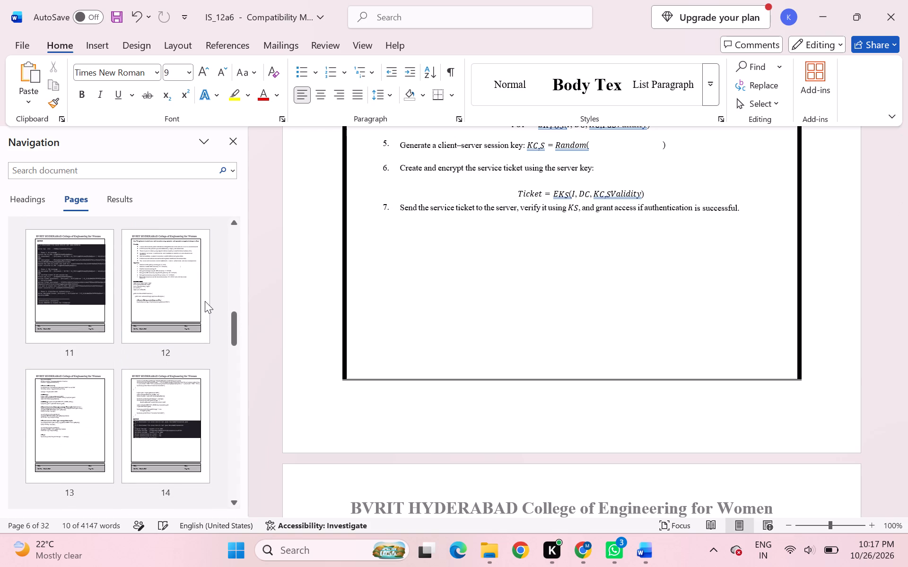
pyautogui.scroll(1, 205, 301)
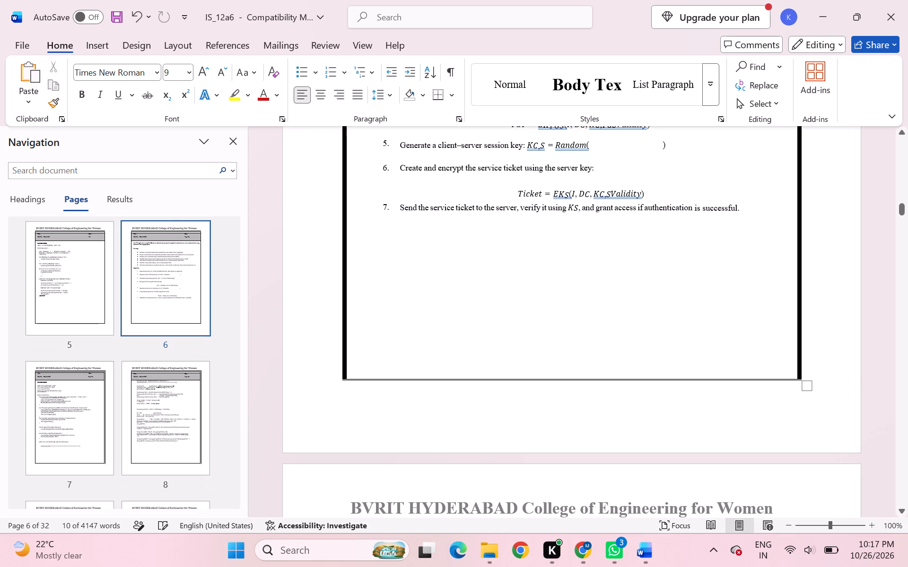
pyautogui.scroll(1, 559, 310)
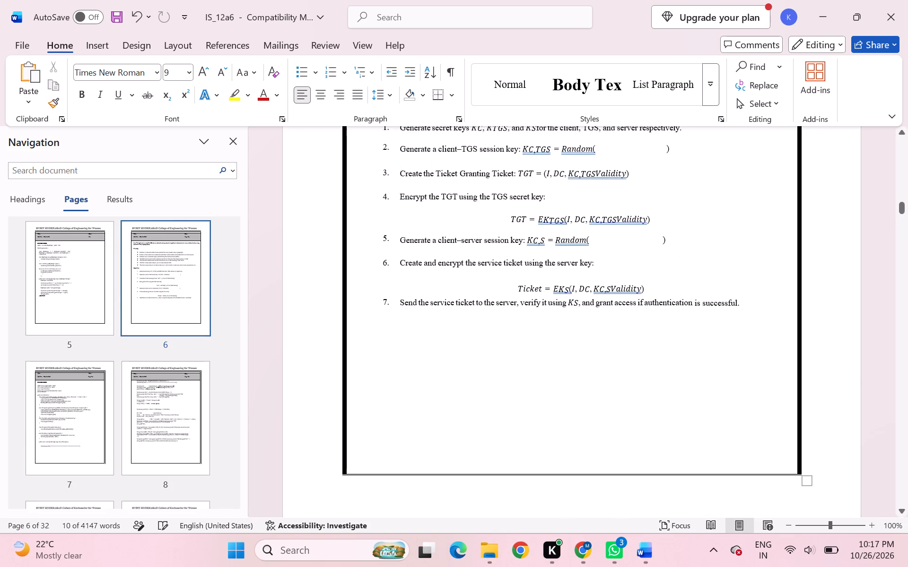
pyautogui.scroll(-8, 559, 310)
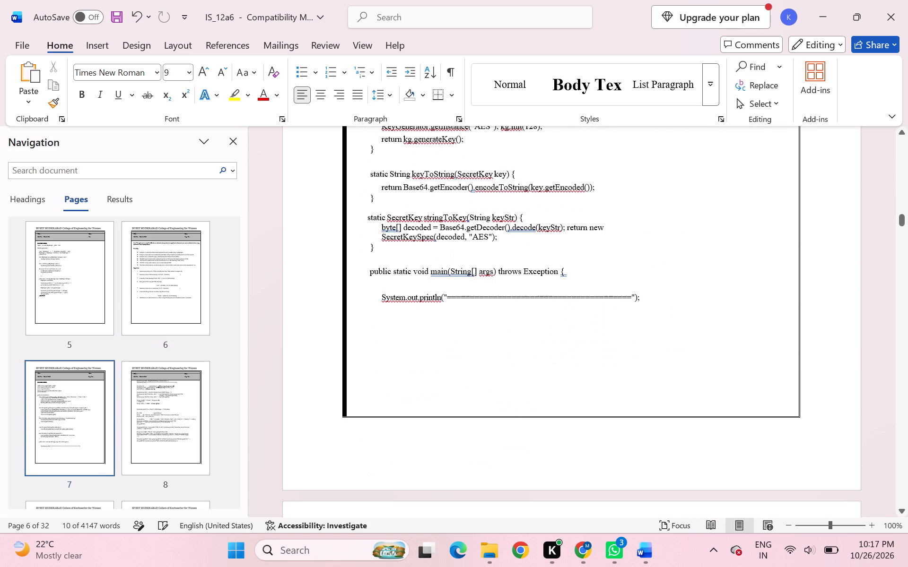
pyautogui.scroll(2, 559, 310)
pyautogui.scroll(-2, 559, 310)
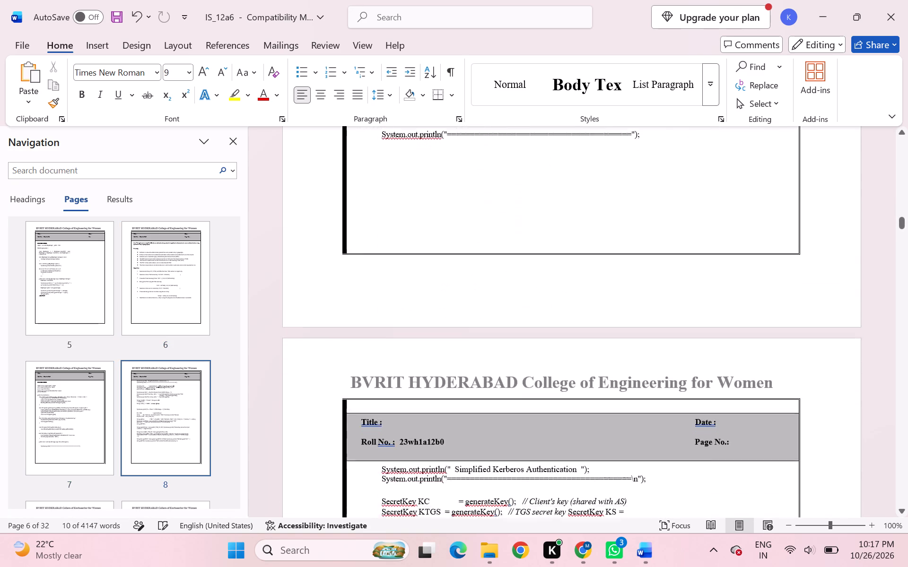
pyautogui.scroll(-4, 559, 310)
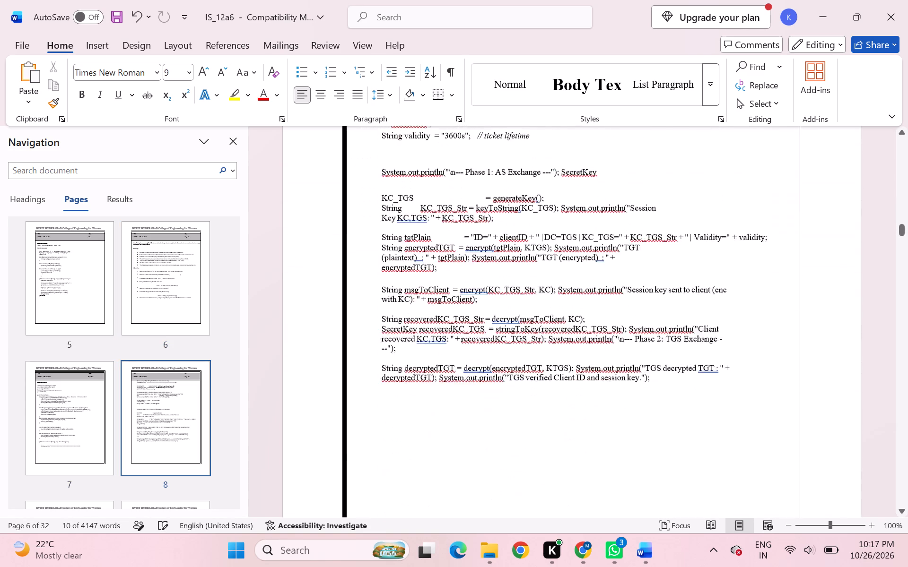
pyautogui.scroll(-5, 559, 304)
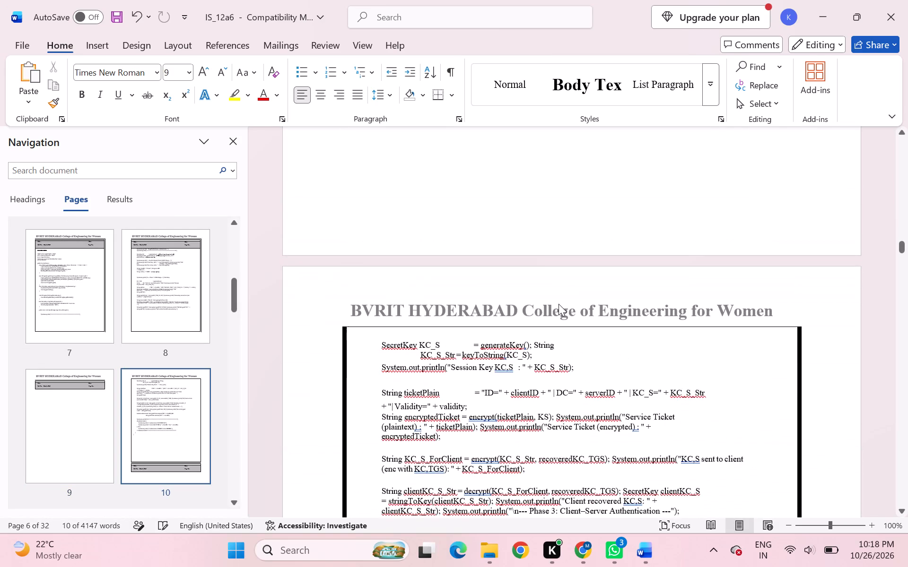
pyautogui.scroll(5, 559, 304)
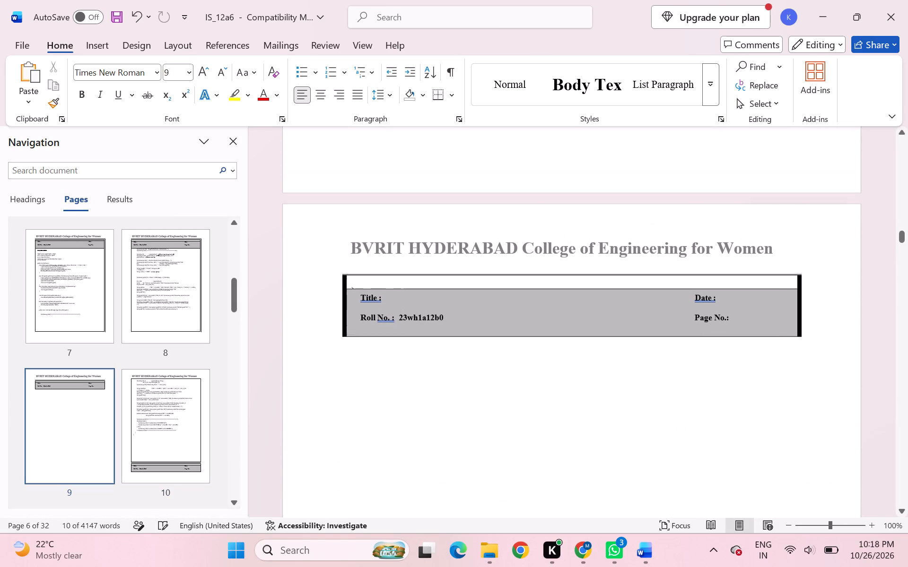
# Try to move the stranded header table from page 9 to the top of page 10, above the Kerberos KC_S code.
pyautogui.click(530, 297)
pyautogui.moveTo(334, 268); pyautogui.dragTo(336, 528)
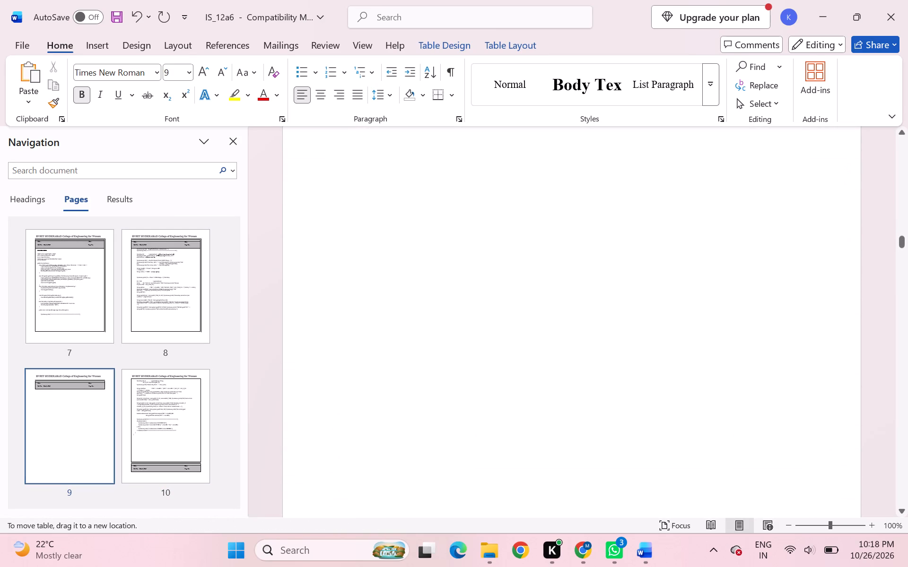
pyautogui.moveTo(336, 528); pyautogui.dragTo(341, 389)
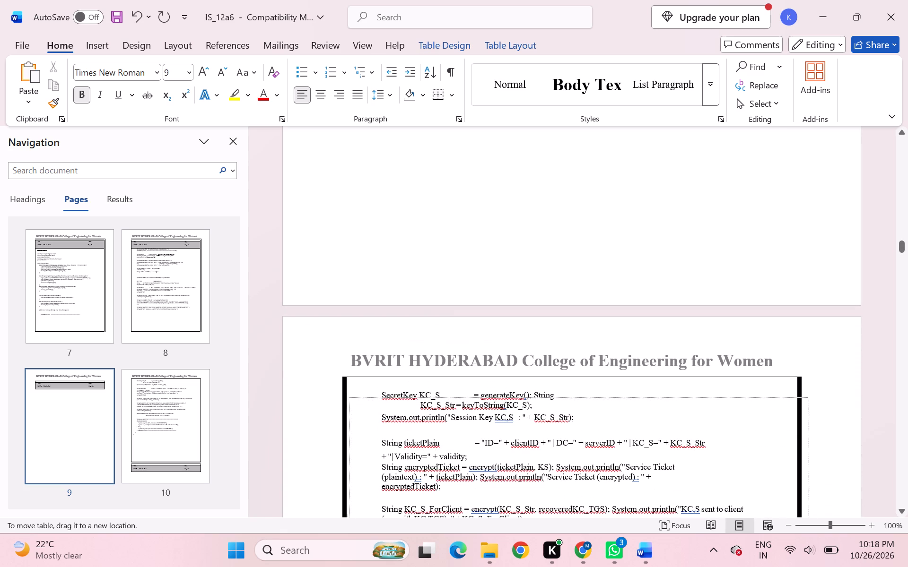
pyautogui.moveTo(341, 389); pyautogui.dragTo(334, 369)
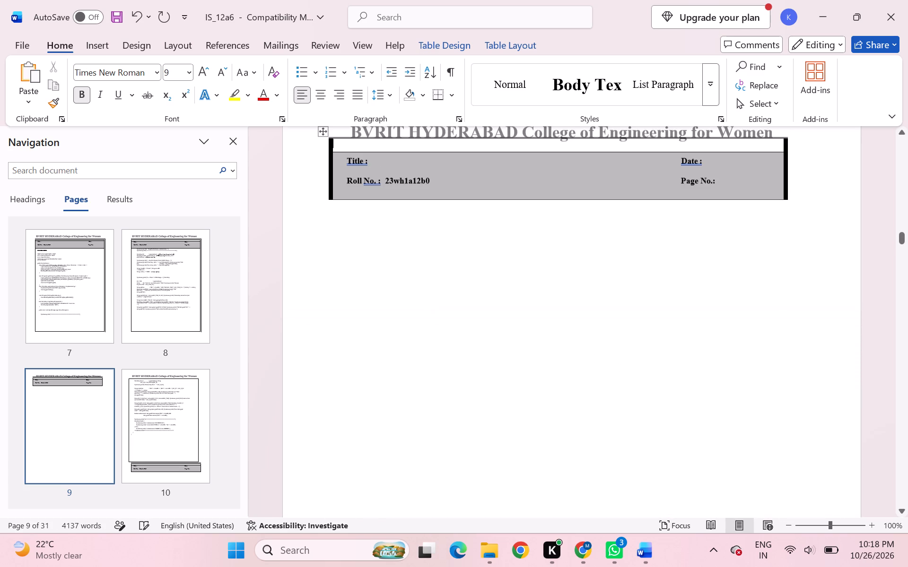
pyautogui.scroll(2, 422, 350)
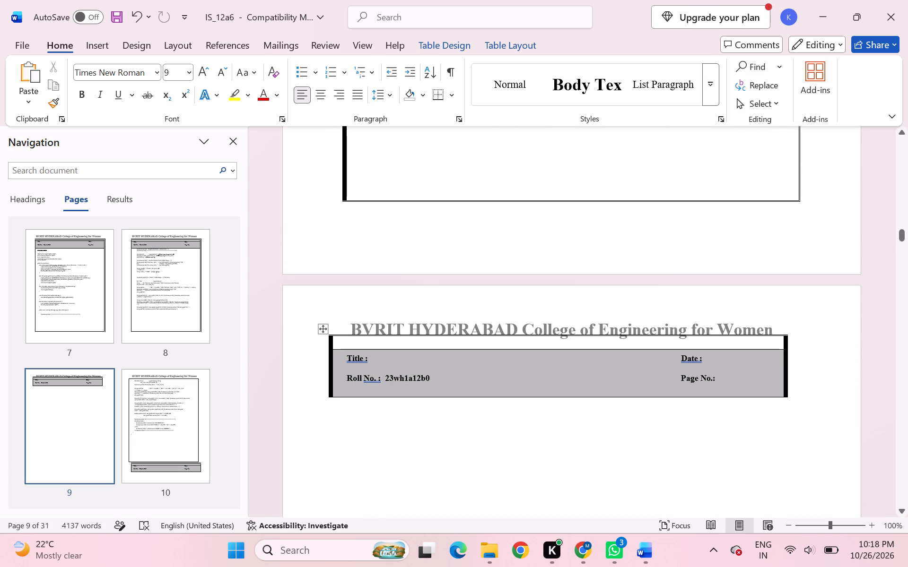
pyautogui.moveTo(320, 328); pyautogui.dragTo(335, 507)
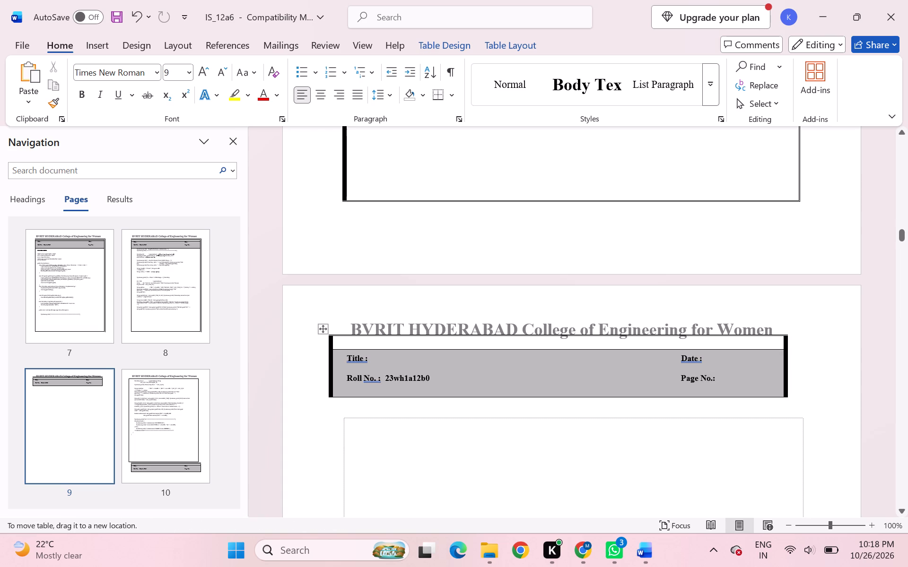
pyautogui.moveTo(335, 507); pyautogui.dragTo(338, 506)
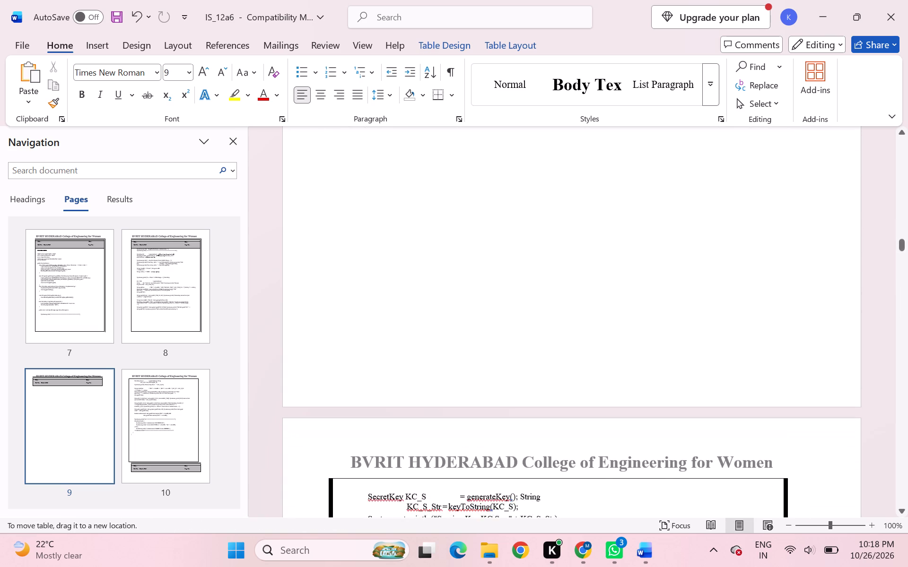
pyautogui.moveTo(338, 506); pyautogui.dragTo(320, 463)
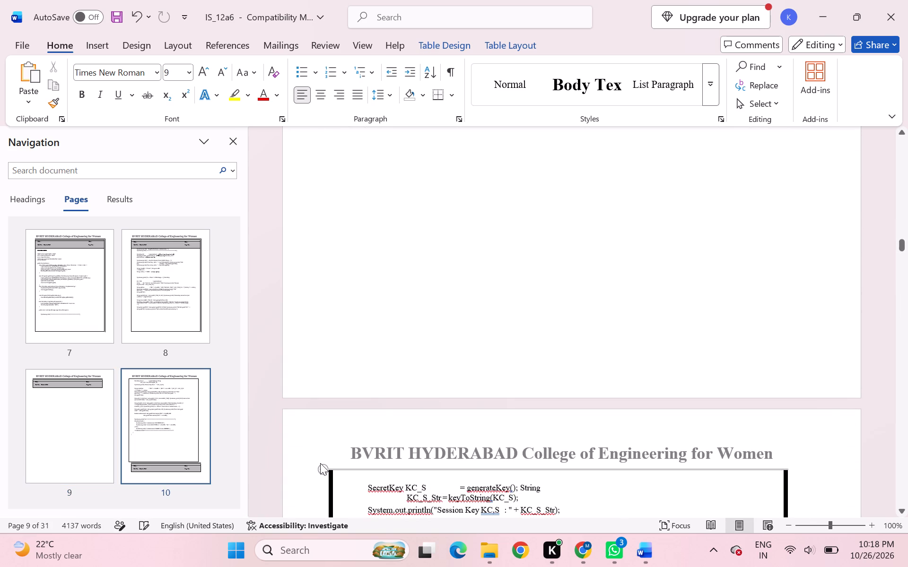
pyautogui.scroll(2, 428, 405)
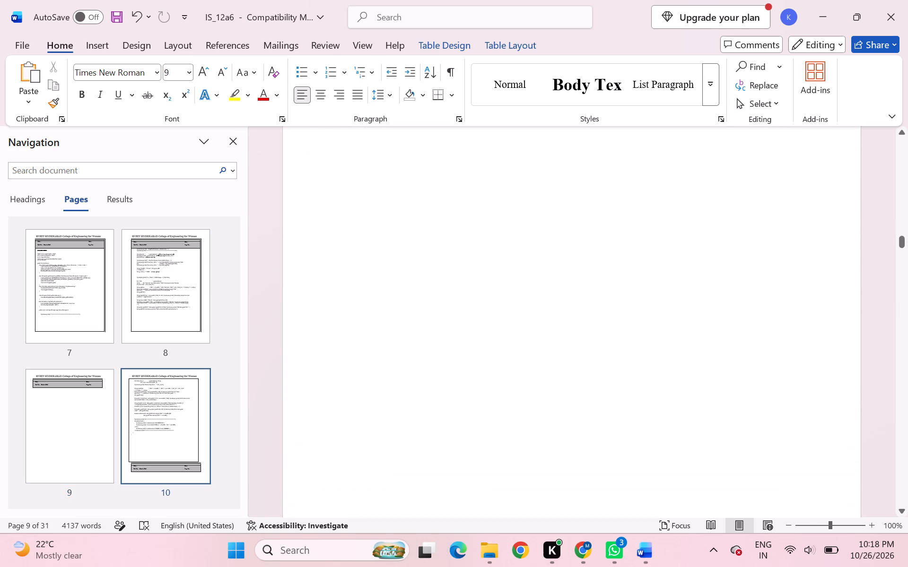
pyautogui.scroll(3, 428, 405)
# Cut both header tables at the top of page 9: first the one continuing the Kerberos code, then the one holding its output.
pyautogui.click(419, 376)
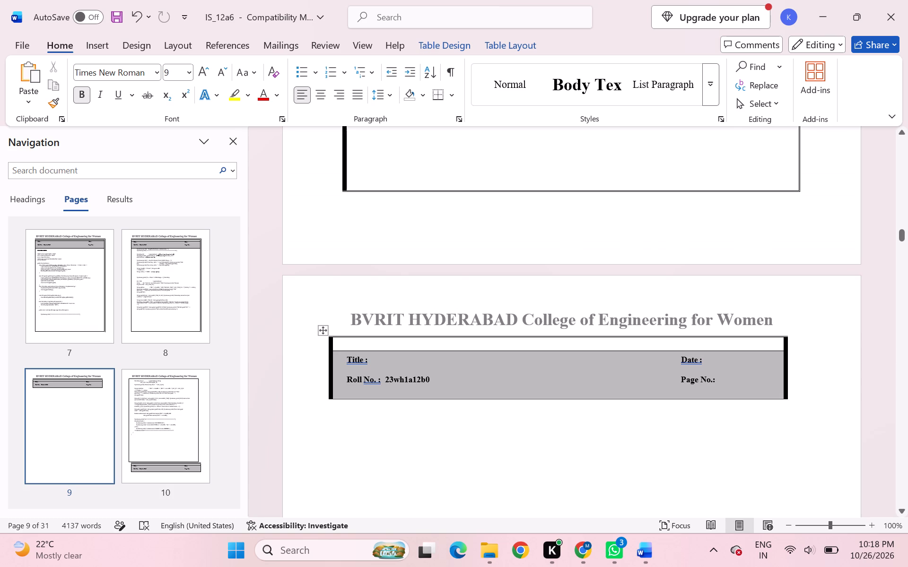
pyautogui.click(323, 332)
pyautogui.hotkey('ctrl', 'x')
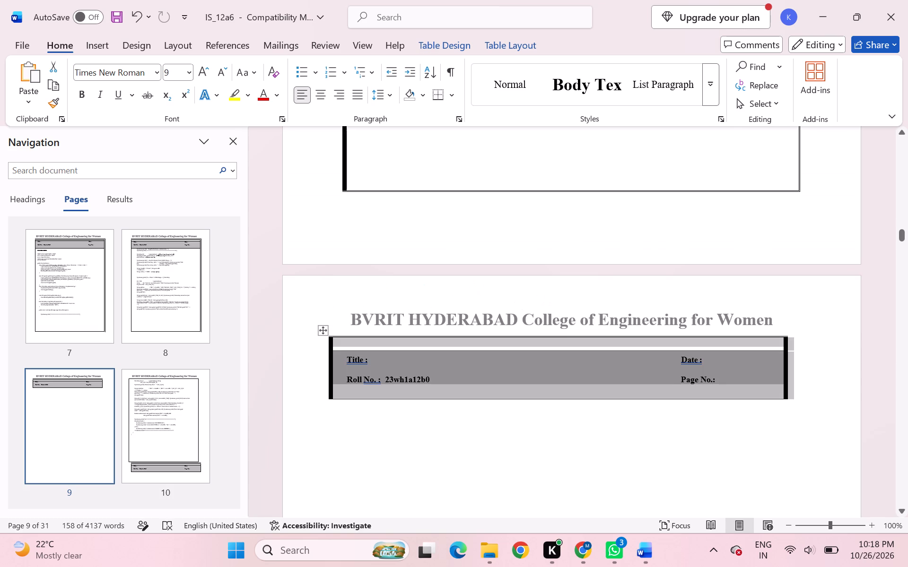
pyautogui.click(335, 351)
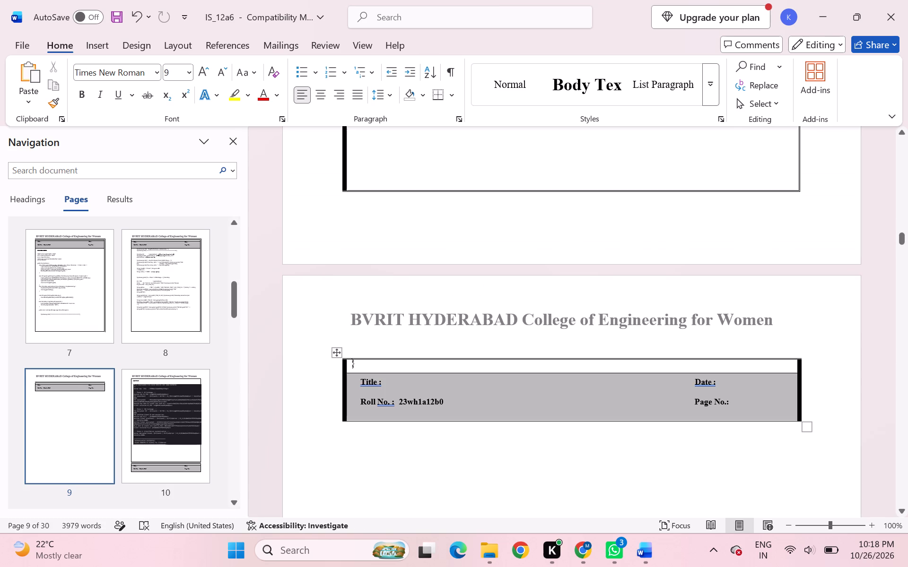
pyautogui.hotkey('ctrl', 'x')
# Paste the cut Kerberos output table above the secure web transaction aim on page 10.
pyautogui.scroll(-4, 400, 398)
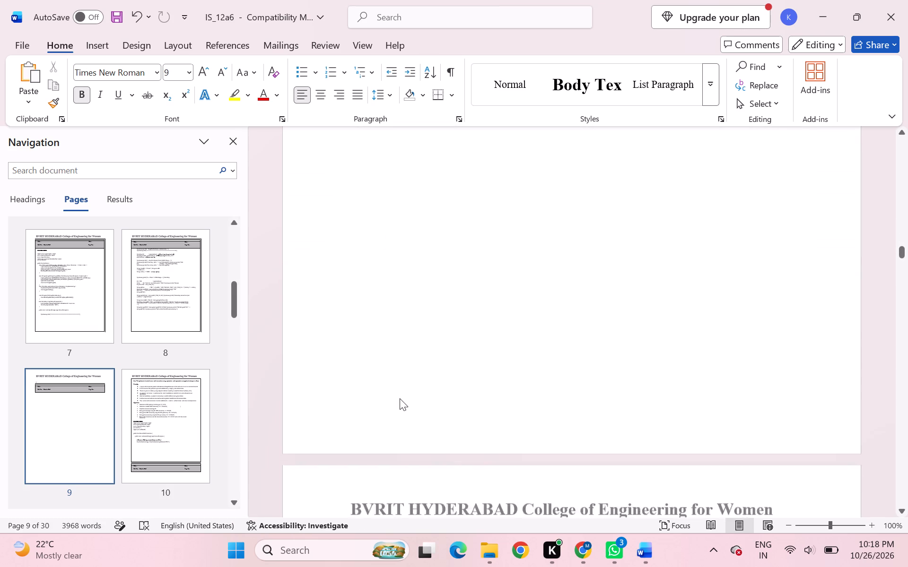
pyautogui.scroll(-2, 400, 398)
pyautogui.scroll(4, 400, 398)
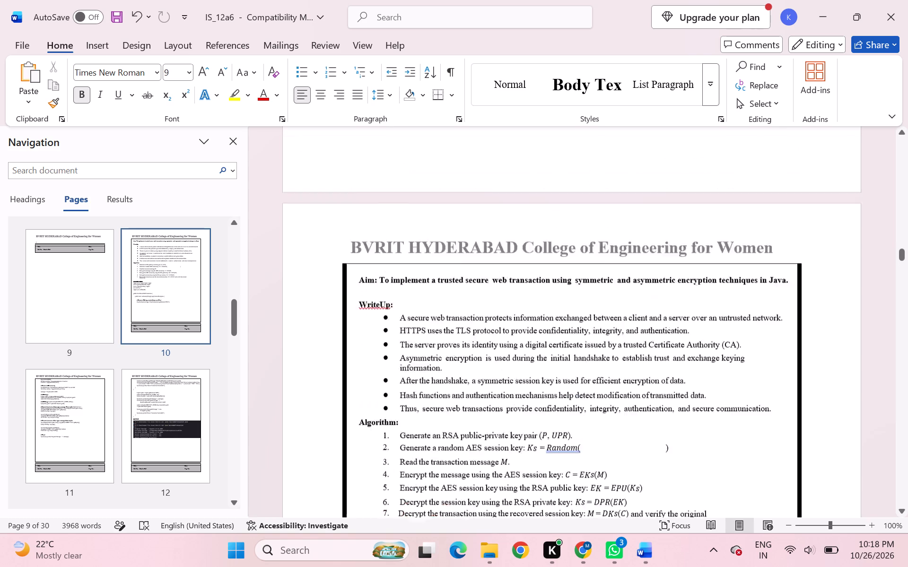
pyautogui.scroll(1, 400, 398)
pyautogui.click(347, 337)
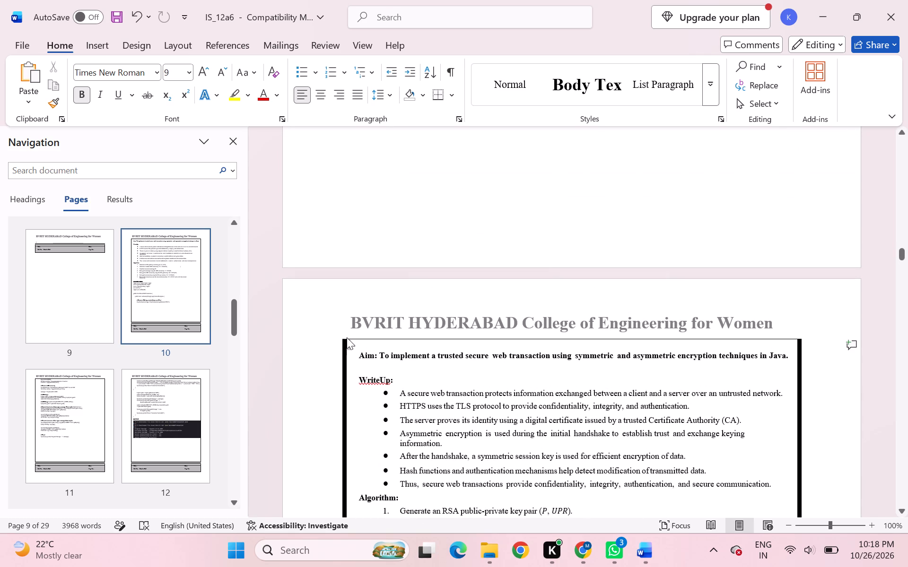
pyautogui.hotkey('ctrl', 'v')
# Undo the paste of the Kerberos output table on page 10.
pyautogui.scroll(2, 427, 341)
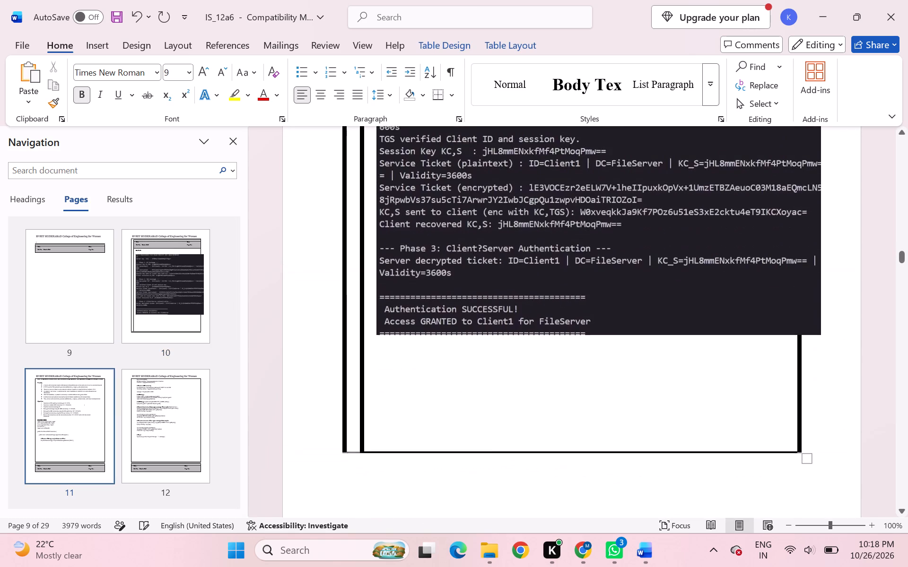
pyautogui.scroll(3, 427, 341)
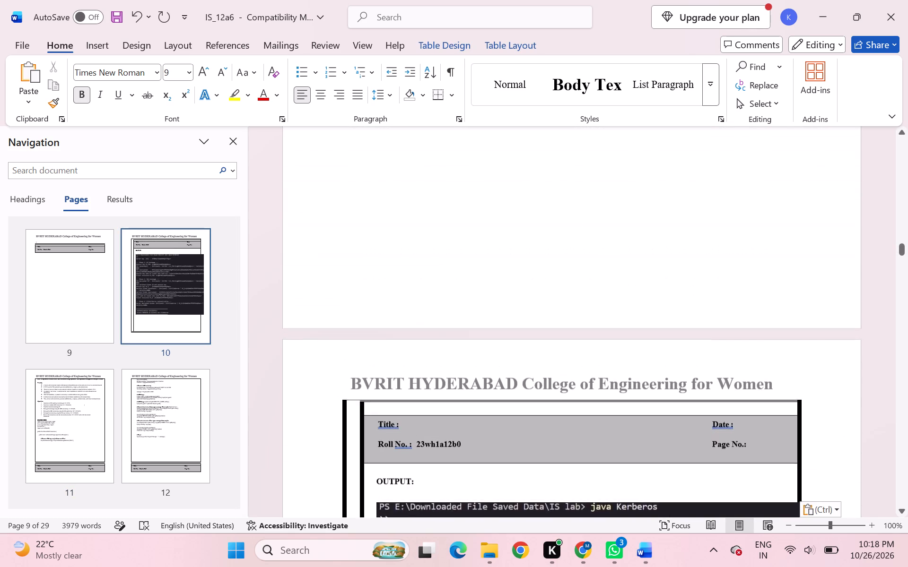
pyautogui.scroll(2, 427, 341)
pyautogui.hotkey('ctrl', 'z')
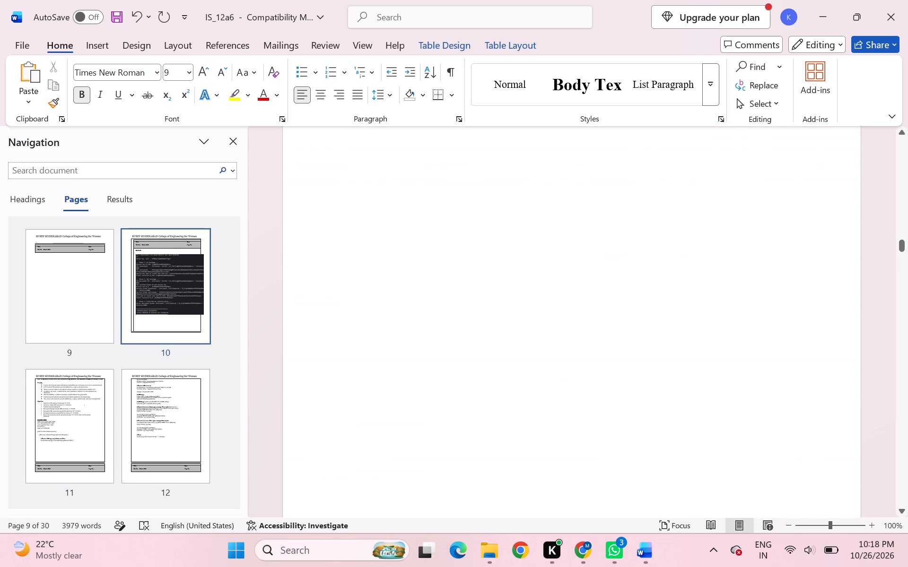
# Undo both cuts of the header tables for the Kerberos output and the KC_S code.
pyautogui.hotkey('ctrl', 'z')
pyautogui.scroll(1, 427, 341)
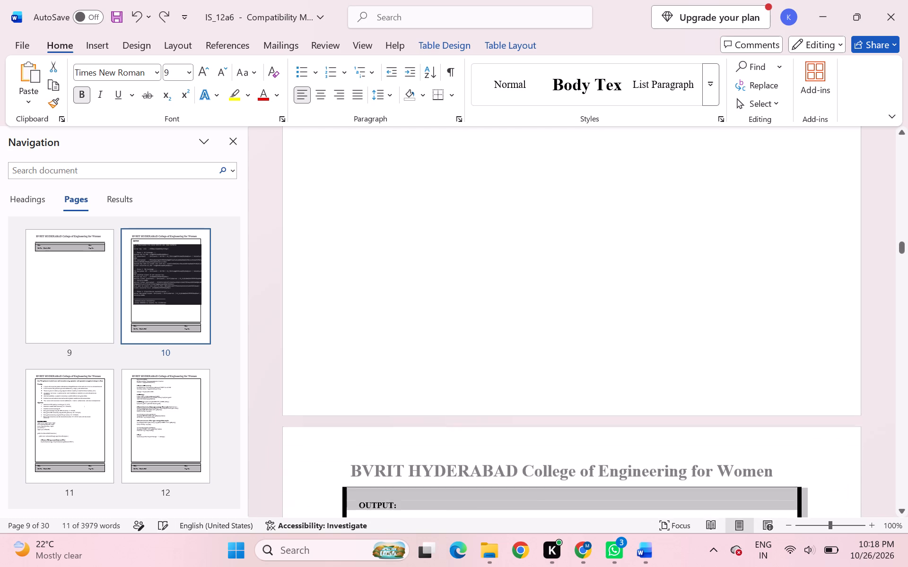
pyautogui.scroll(3, 427, 341)
pyautogui.hotkey('ctrl', 'z')
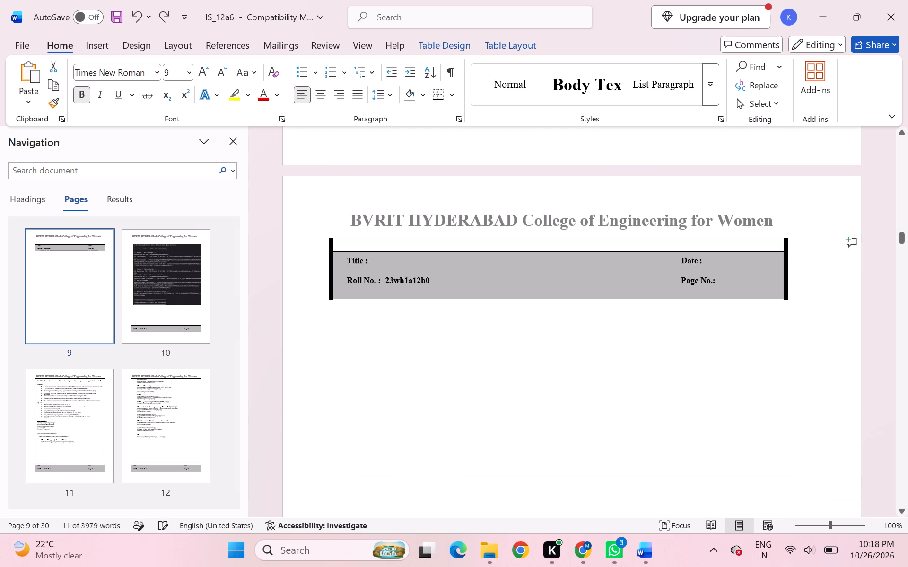
# Examine the Kerberos section on pages 6 to 10, focusing on the header table stranded on page 9.
pyautogui.scroll(2, 427, 341)
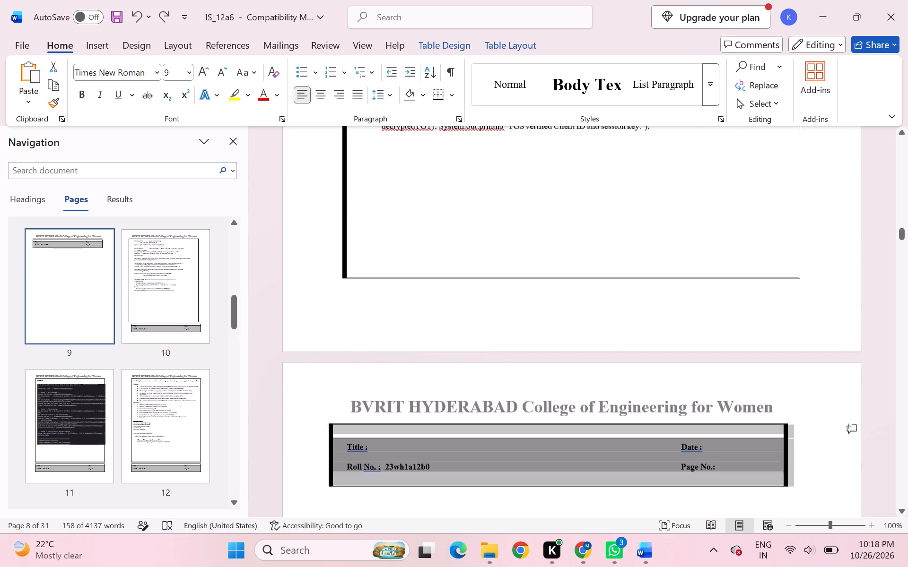
pyautogui.scroll(4, 427, 341)
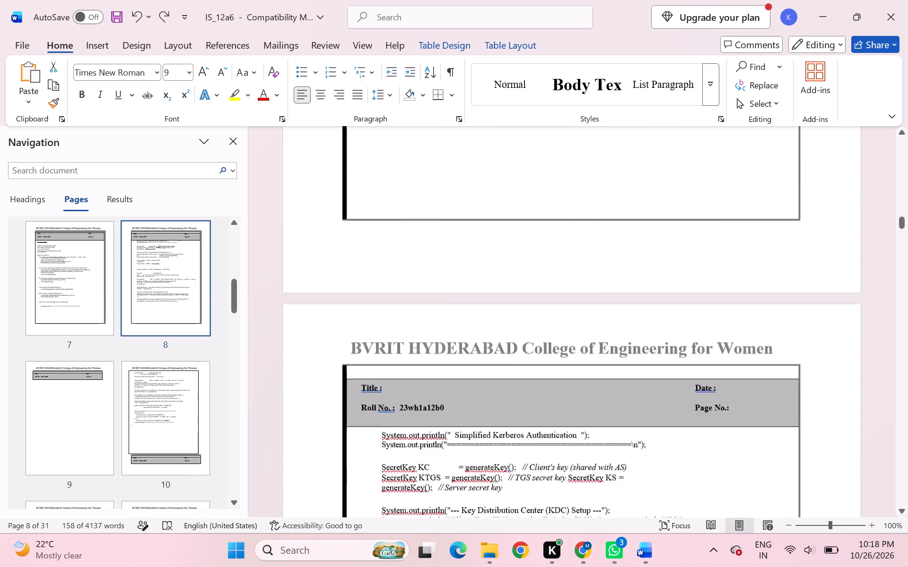
pyautogui.scroll(4, 427, 341)
pyautogui.scroll(-1, 427, 341)
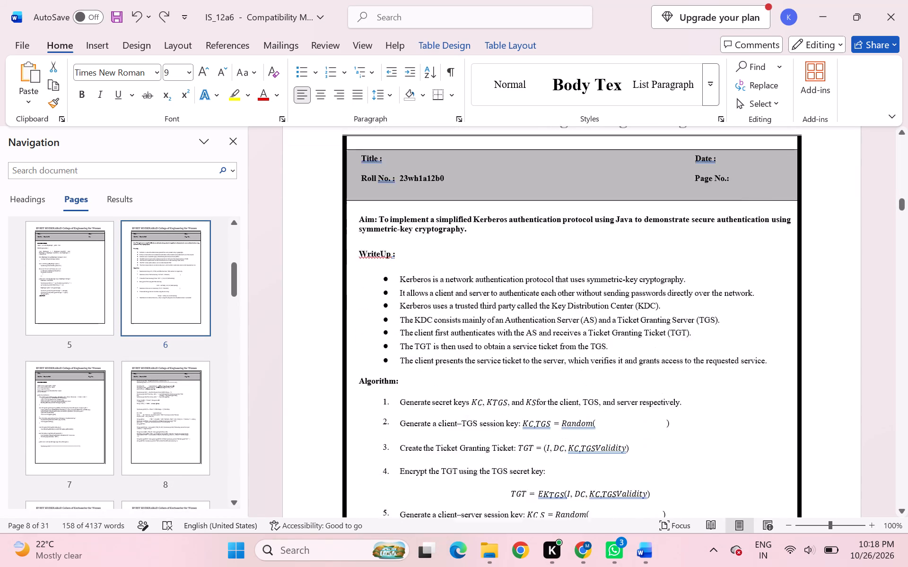
pyautogui.scroll(-2, 427, 341)
pyautogui.scroll(-1, 123, 338)
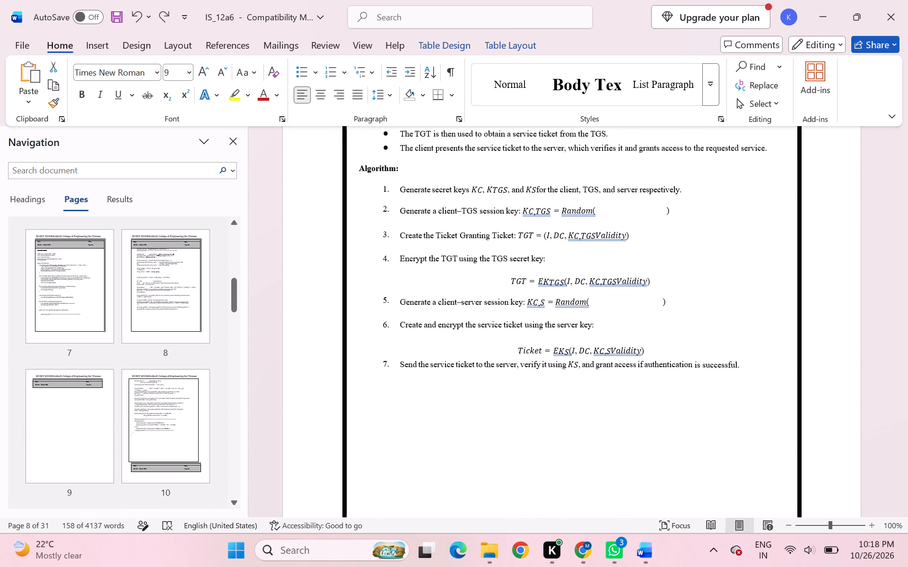
pyautogui.click(66, 422)
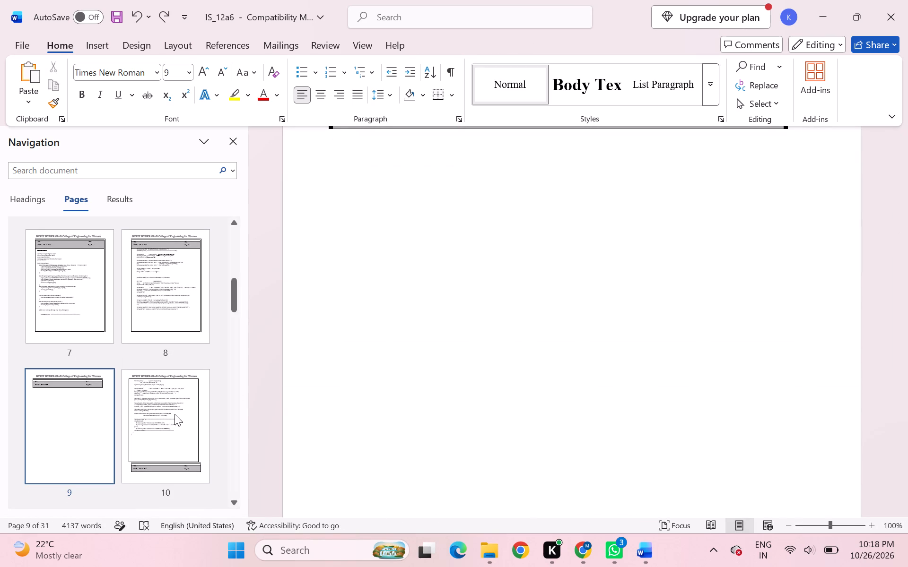
pyautogui.click(161, 406)
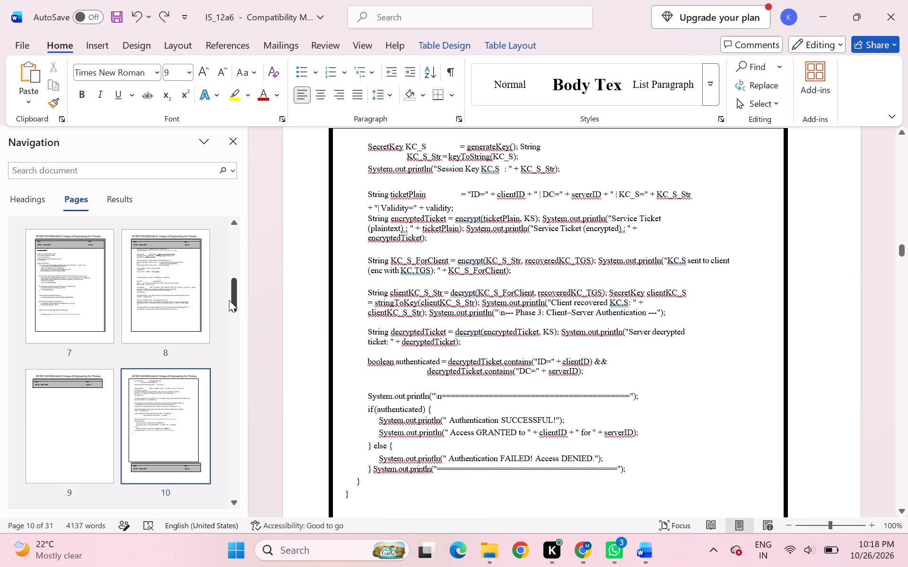
pyautogui.moveTo(230, 300); pyautogui.dragTo(238, 305)
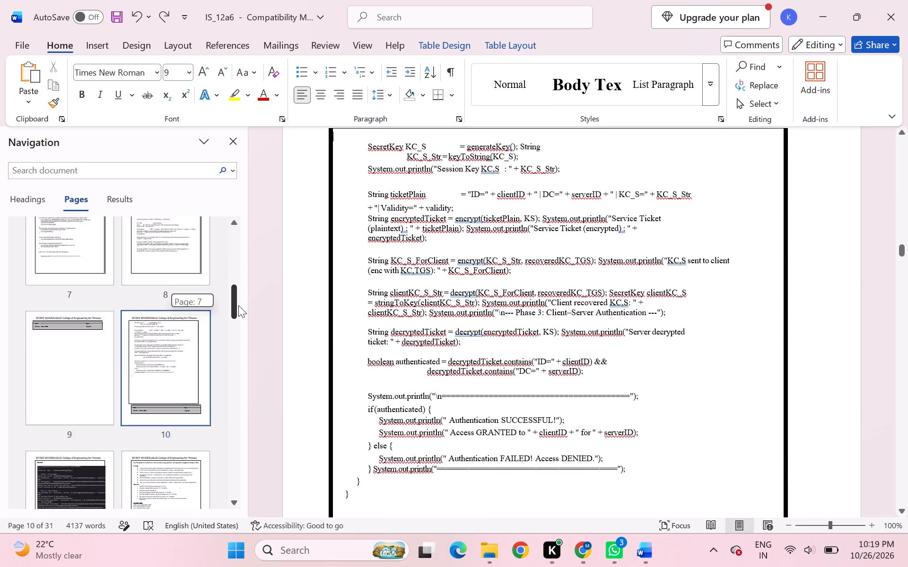
pyautogui.moveTo(238, 305); pyautogui.dragTo(238, 304)
pyautogui.scroll(6, 451, 326)
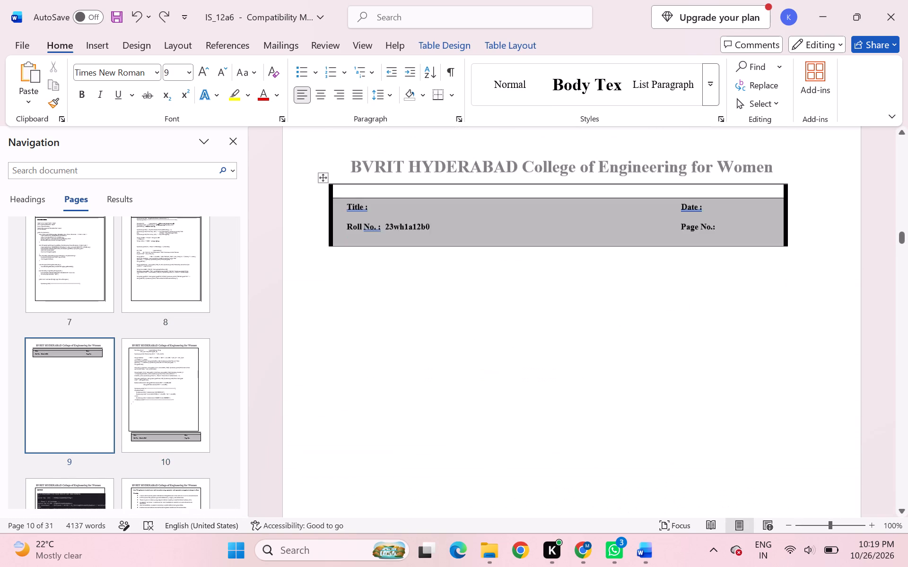
pyautogui.scroll(5, 451, 326)
pyautogui.scroll(-4, 451, 326)
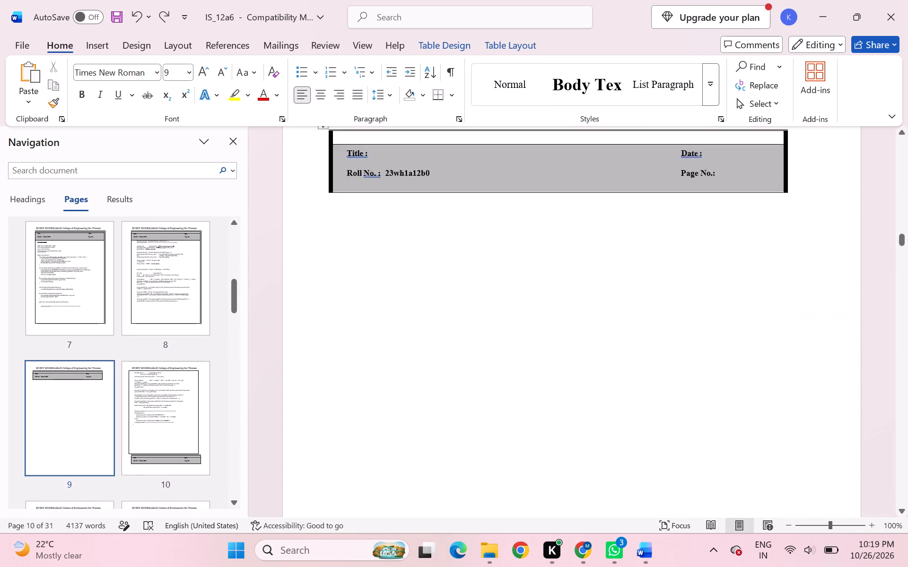
pyautogui.scroll(-6, 451, 326)
# Remove the empty paragraph below the header table on page 9 to join it with the KC_S code table.
pyautogui.scroll(2, 451, 326)
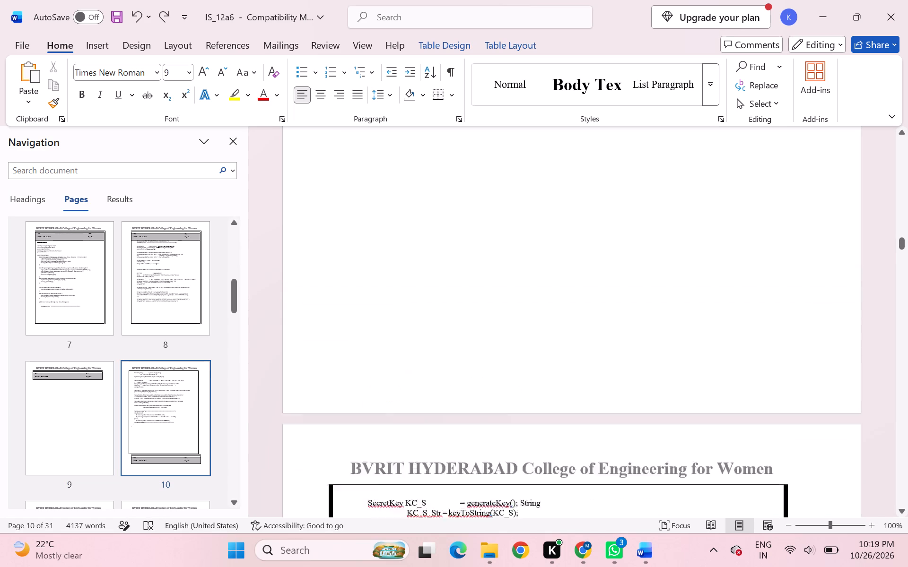
pyautogui.scroll(2, 451, 326)
pyautogui.click(423, 367)
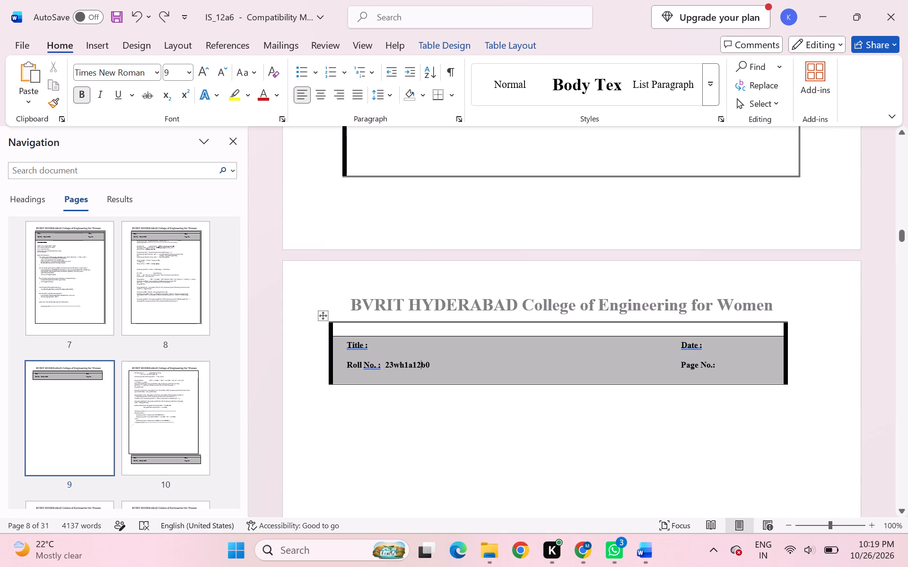
pyautogui.moveTo(360, 301); pyautogui.dragTo(459, 495)
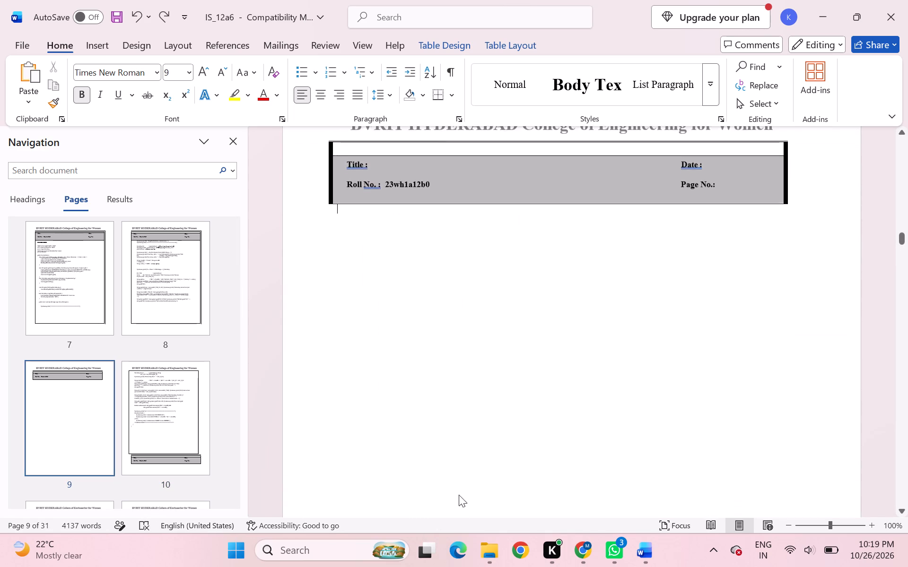
pyautogui.moveTo(459, 495); pyautogui.dragTo(587, 404)
pyautogui.press('BackSpace')
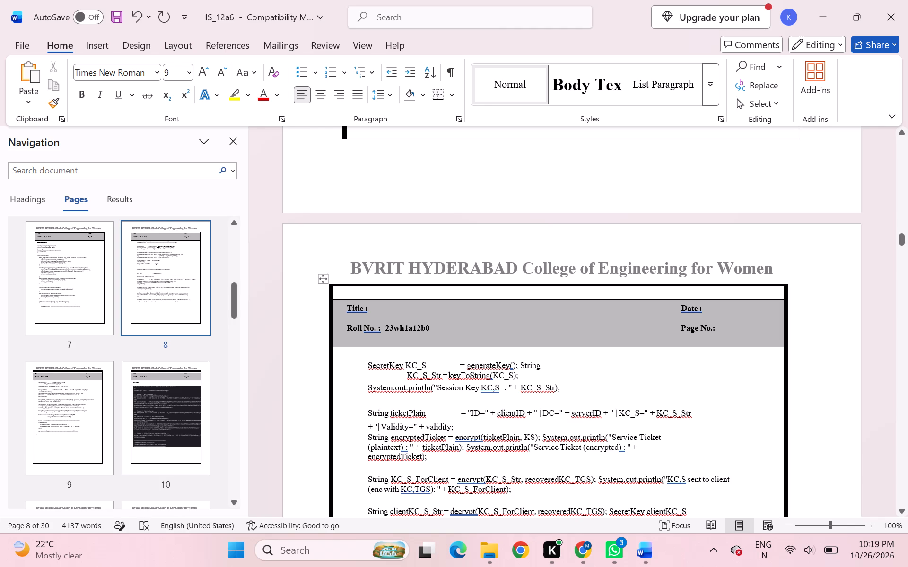
# Review the page layout of the remaining experiments and the Kerberos code and output on pages 7 to 10.
pyautogui.hscroll(3, 207, 324)
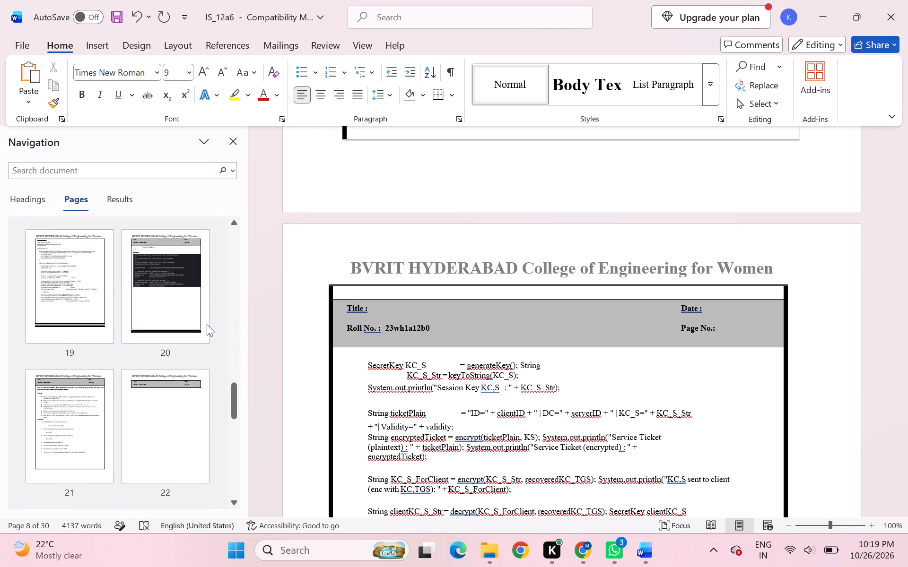
pyautogui.hscroll(1, 207, 324)
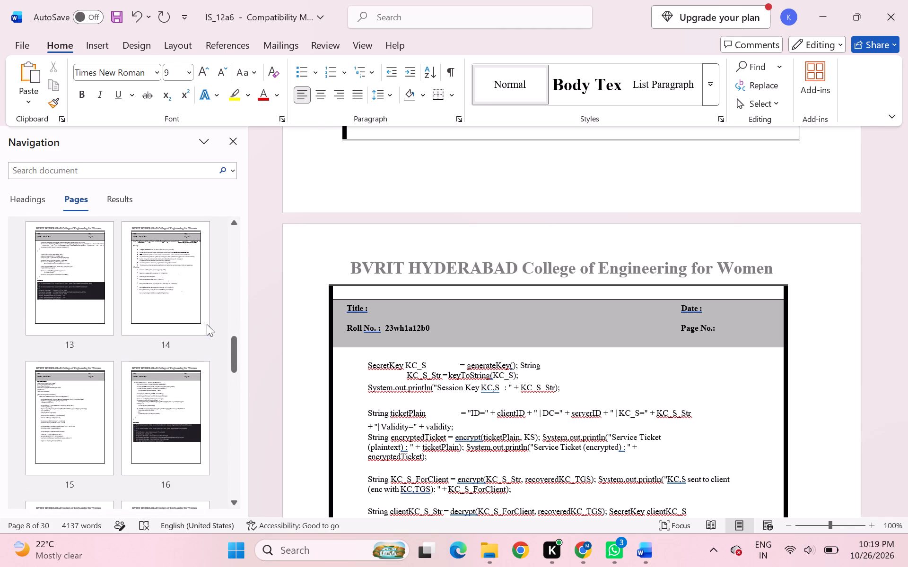
pyautogui.scroll(1, 176, 324)
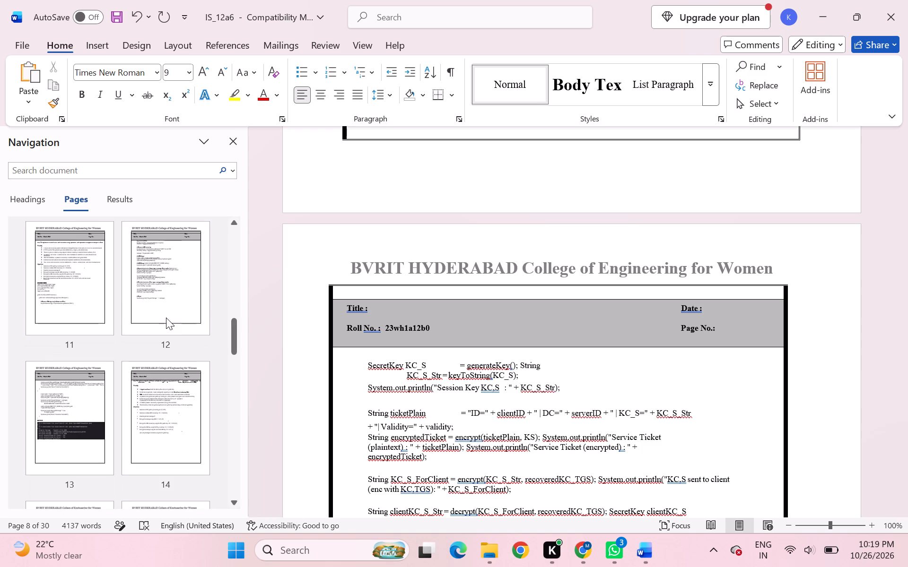
pyautogui.scroll(3, 163, 313)
pyautogui.click(77, 449)
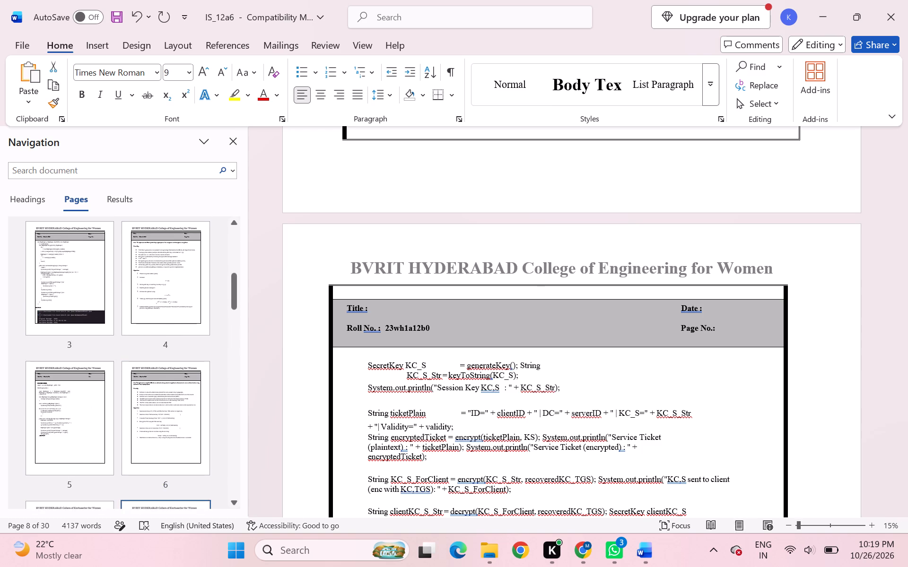
pyautogui.scroll(-5, 354, 429)
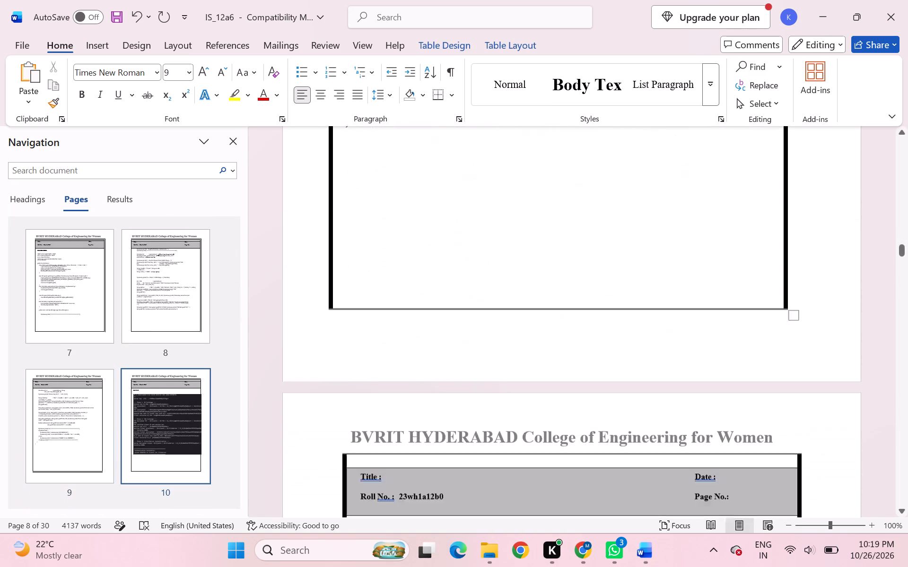
pyautogui.scroll(-6, 354, 429)
pyautogui.scroll(4, 354, 429)
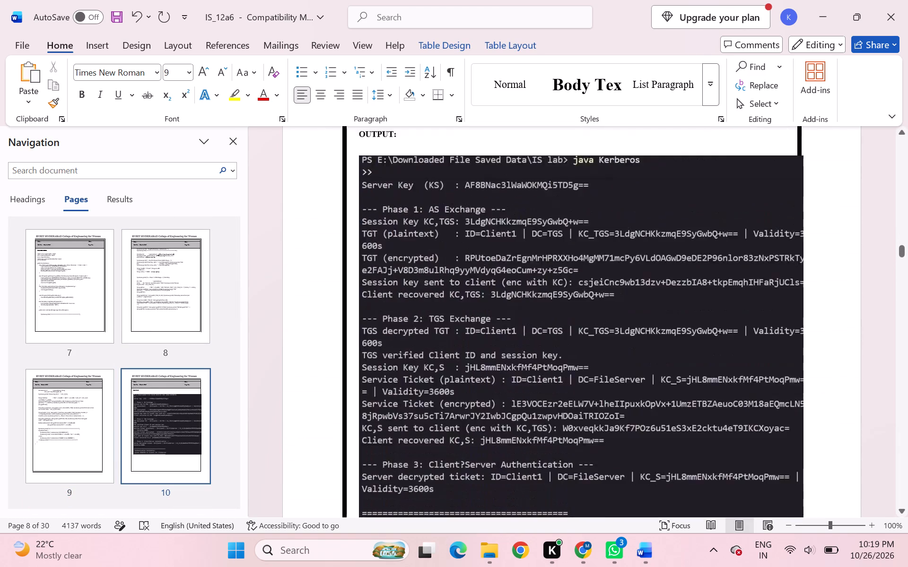
pyautogui.scroll(8, 354, 429)
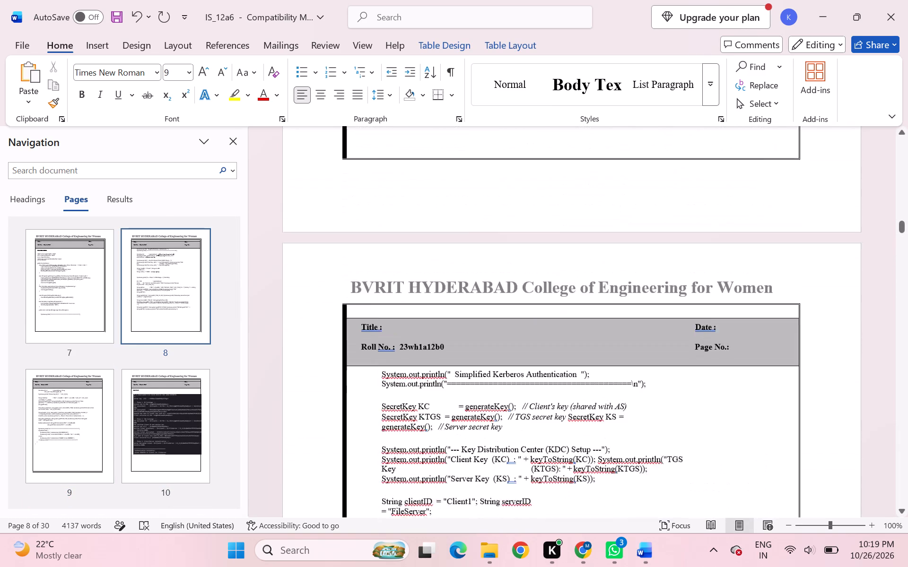
pyautogui.scroll(4, 354, 429)
# Delete the "Simplified Kerberos Authentication" print line and the separator print line below it at the start of page 8's code.
pyautogui.scroll(-2, 354, 429)
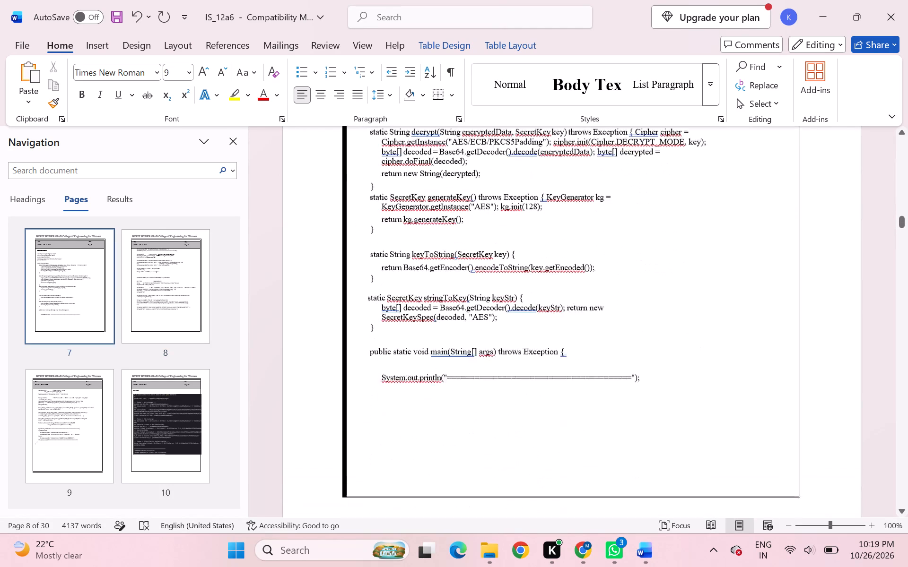
pyautogui.scroll(-3, 354, 429)
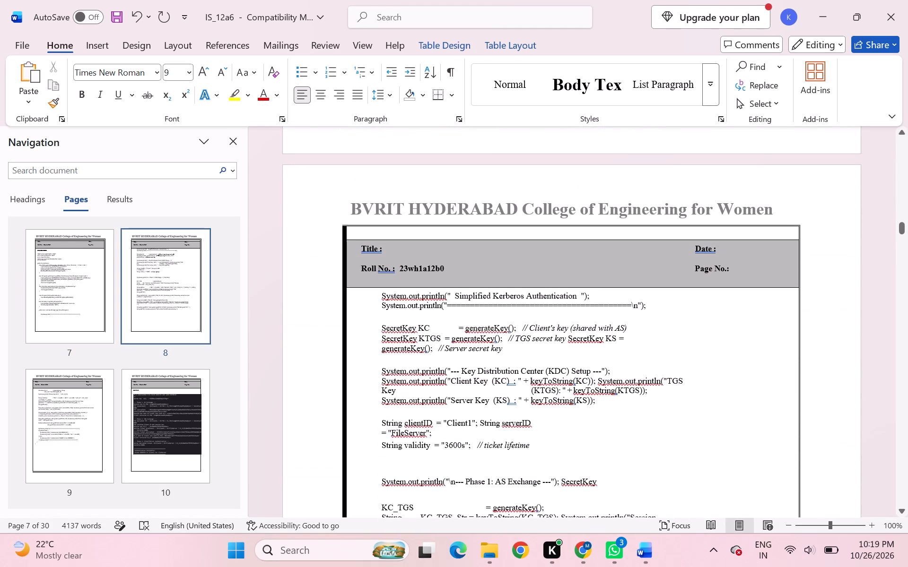
pyautogui.moveTo(380, 298); pyautogui.dragTo(645, 302)
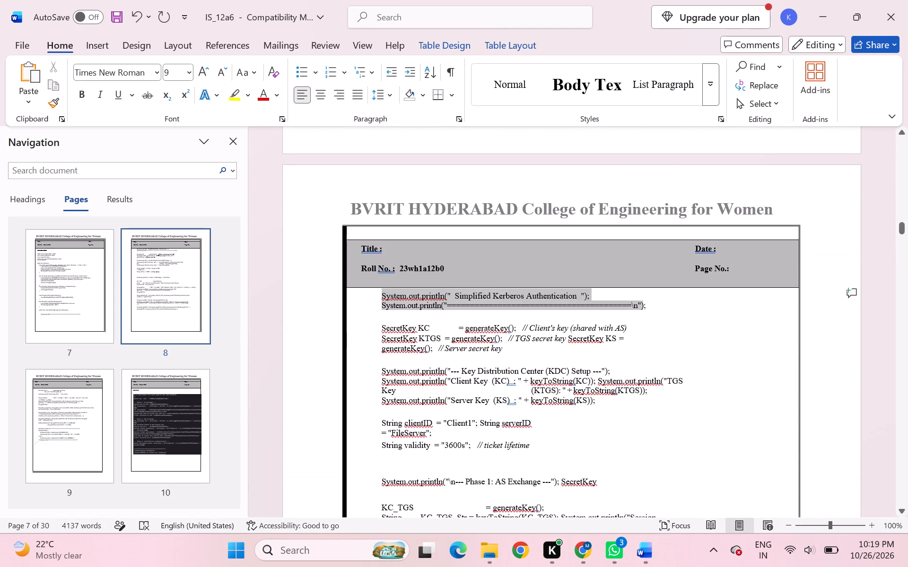
pyautogui.moveTo(645, 302); pyautogui.dragTo(659, 308)
pyautogui.press('BackSpace')
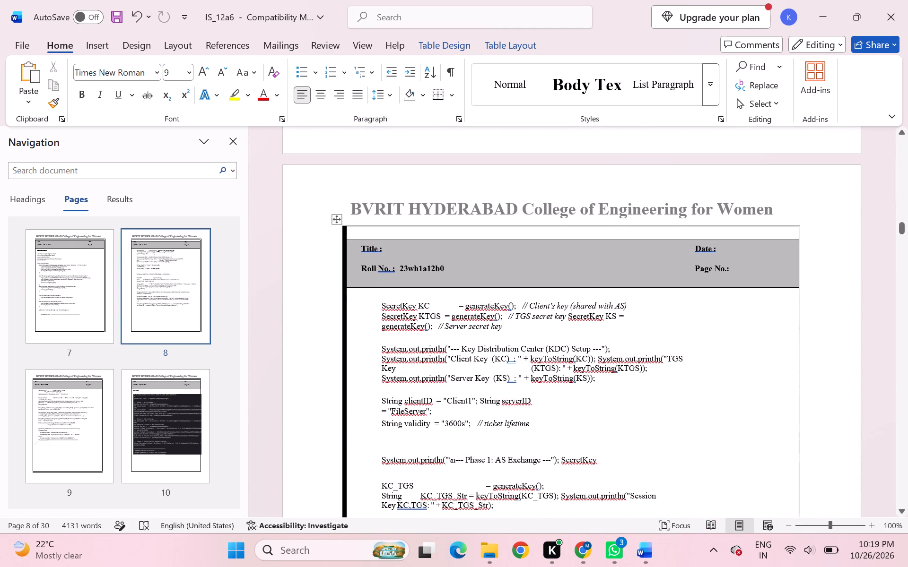
# Delete the clientID, serverID and validity declarations on page 8, along with the blank lines around the "Phase 1: AS Exchange" print.
pyautogui.scroll(-1, 494, 353)
pyautogui.moveTo(379, 299); pyautogui.dragTo(539, 343)
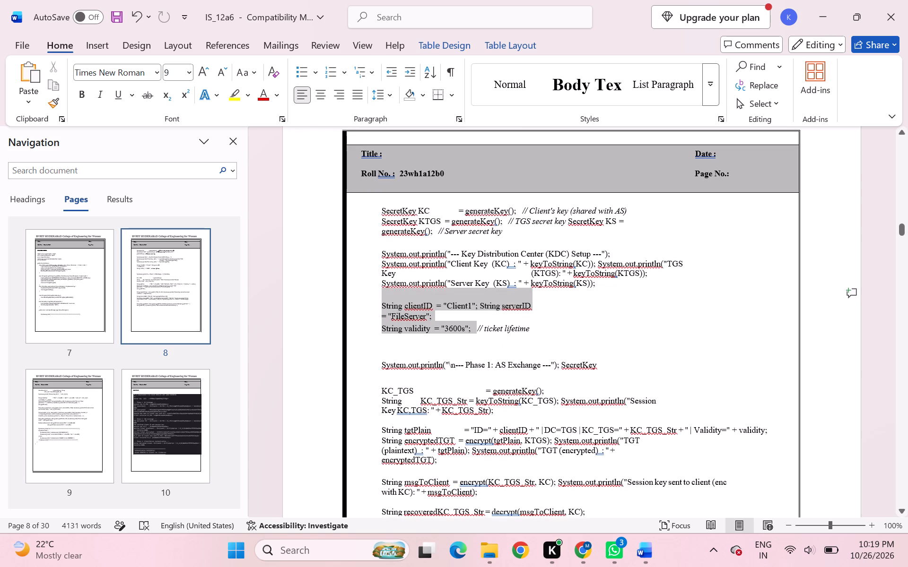
pyautogui.moveTo(539, 343); pyautogui.dragTo(542, 343)
pyautogui.press('BackSpace')
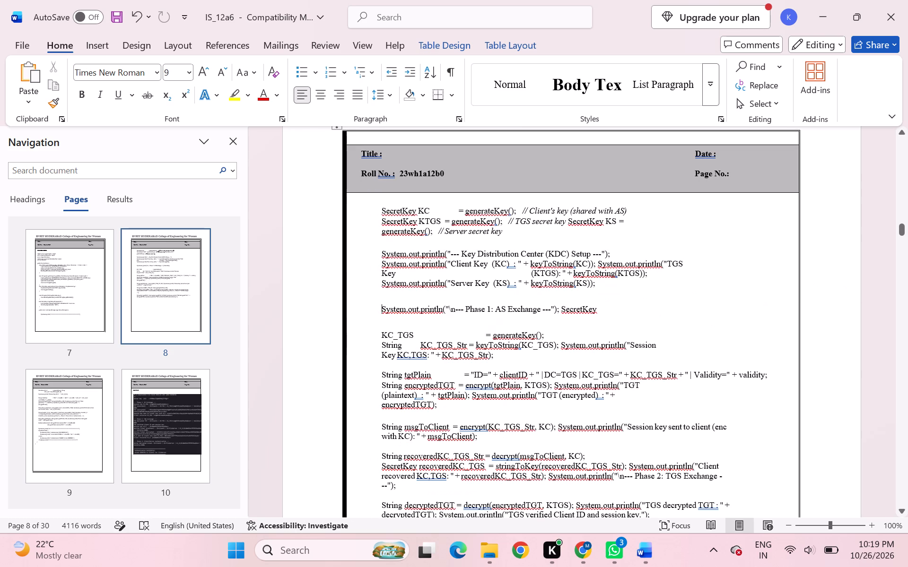
pyautogui.press('BackSpace')
pyautogui.press('BackSpace')
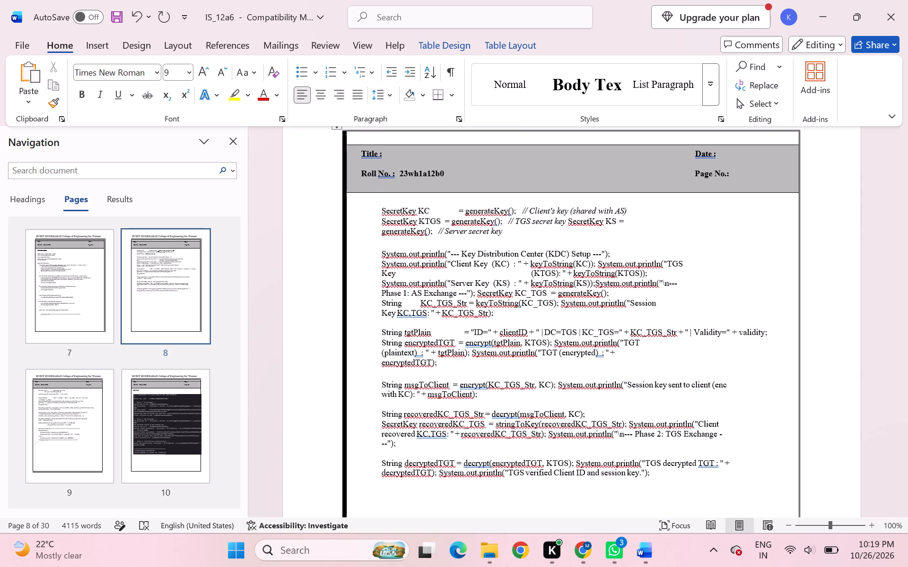
# Cut all the remaining Kerberos code from page 8, from the SecretKey KC declaration through the "TGS verified Client ID" print line.
pyautogui.scroll(-3, 589, 337)
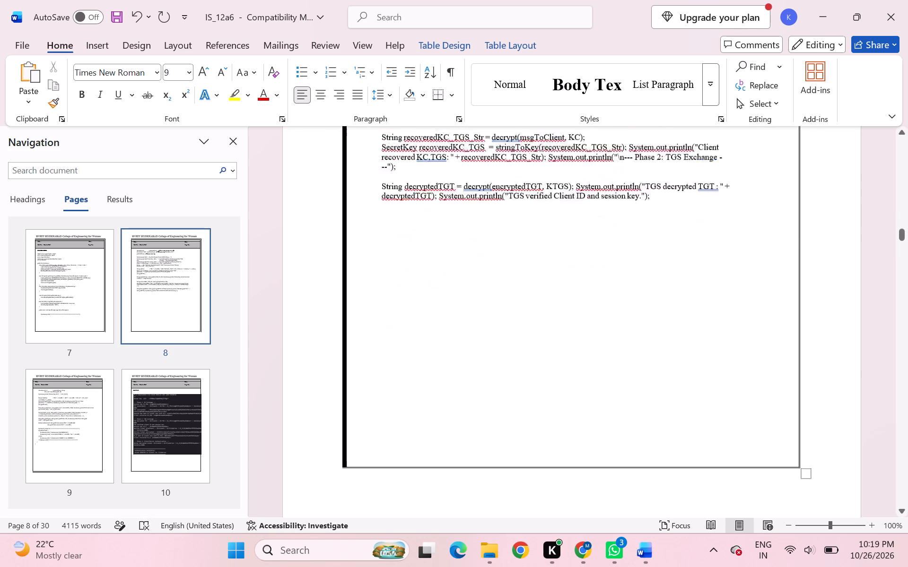
pyautogui.scroll(-6, 589, 337)
pyautogui.scroll(1, 589, 337)
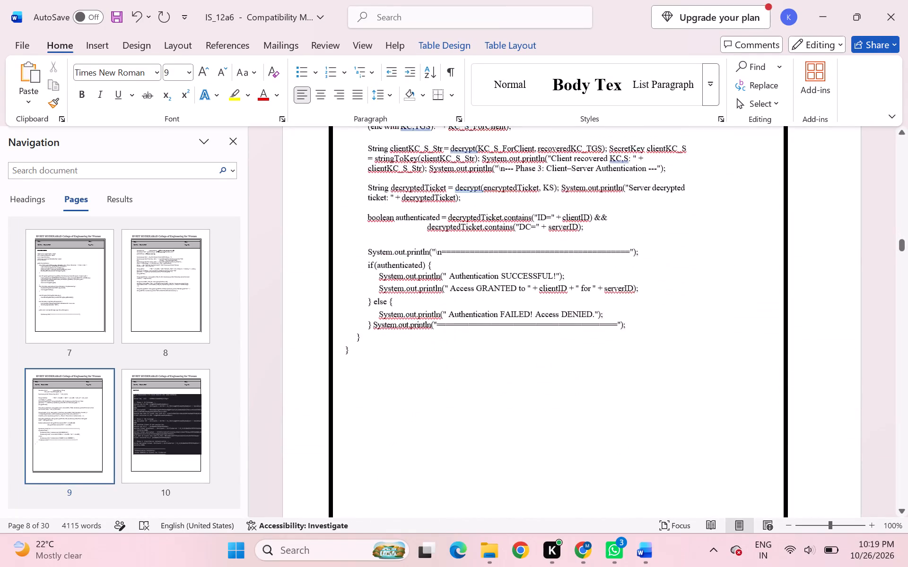
pyautogui.scroll(7, 589, 337)
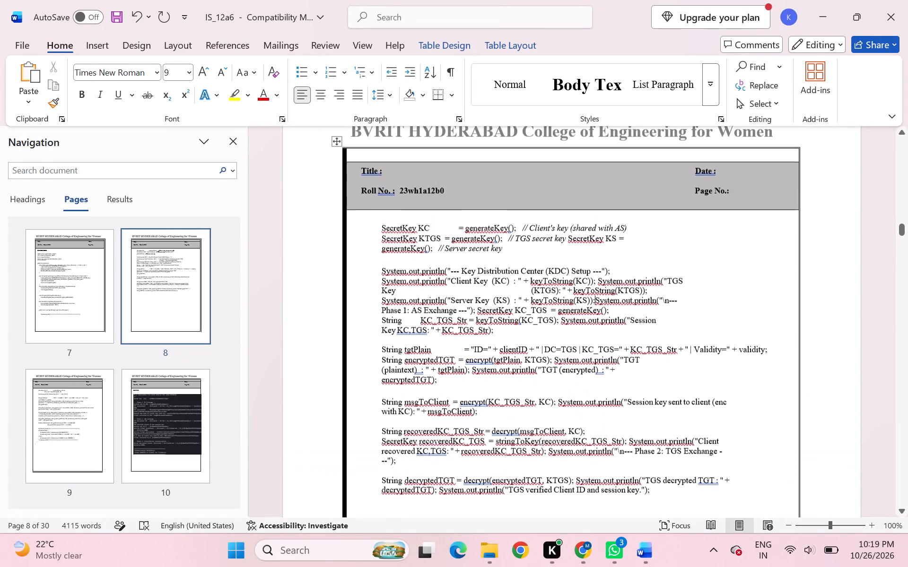
pyautogui.moveTo(654, 492); pyautogui.dragTo(390, 247)
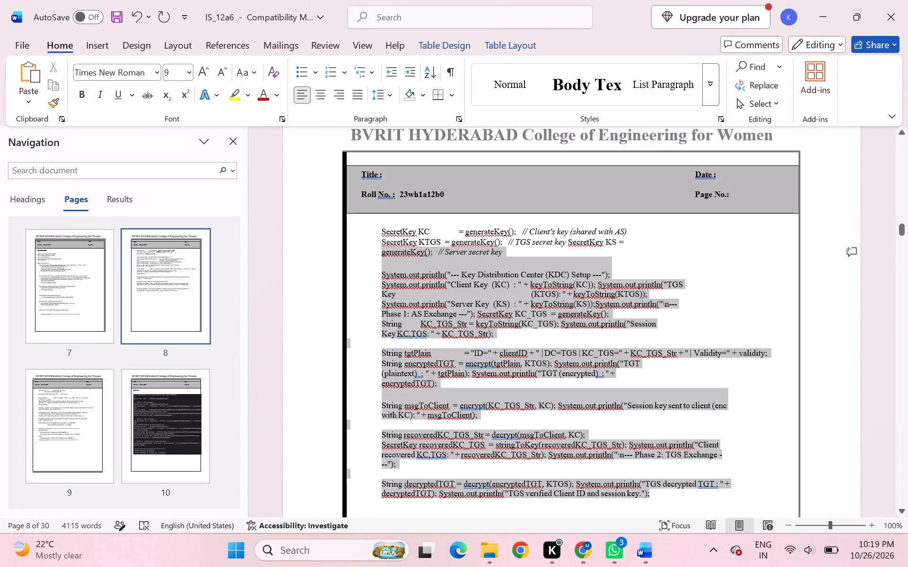
pyautogui.moveTo(390, 247); pyautogui.dragTo(379, 232)
pyautogui.hotkey('ctrl', 'x')
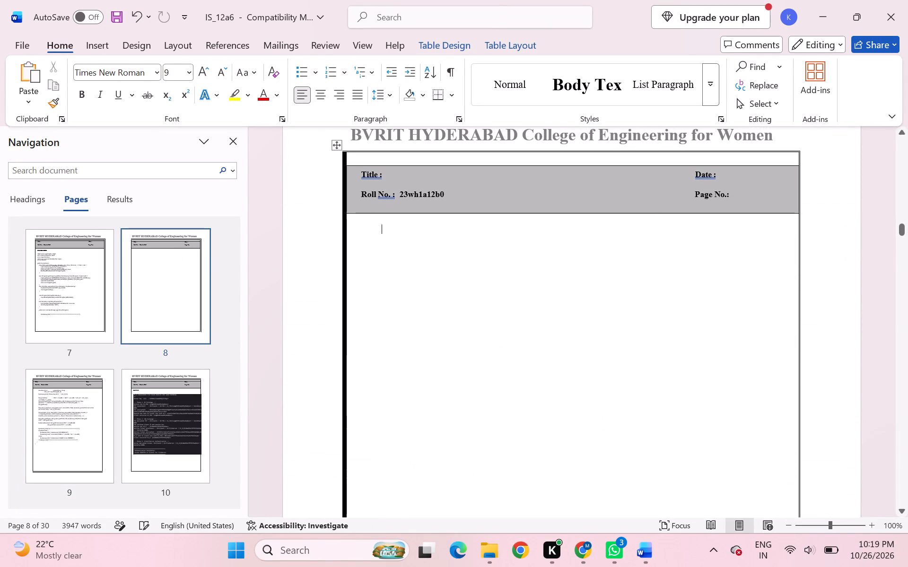
pyautogui.scroll(4, 496, 295)
pyautogui.scroll(-1, 496, 295)
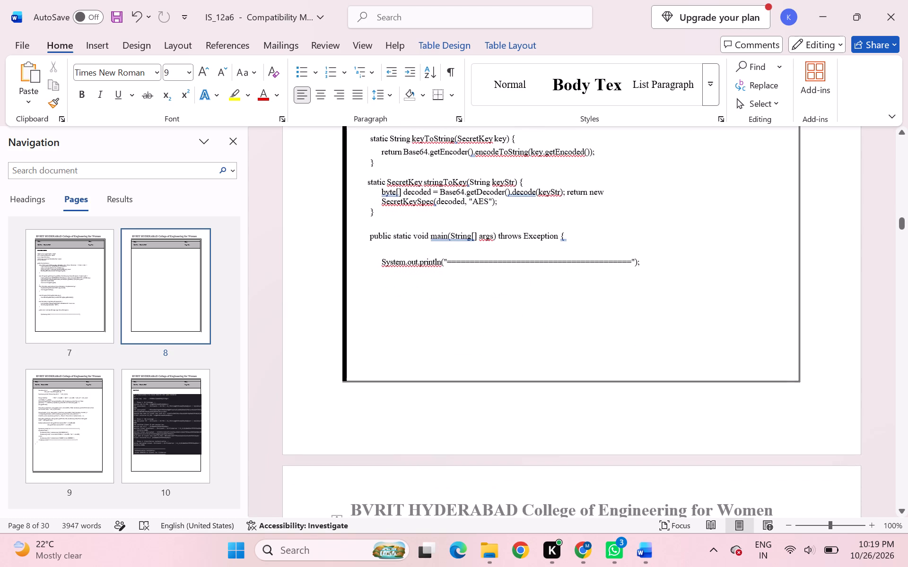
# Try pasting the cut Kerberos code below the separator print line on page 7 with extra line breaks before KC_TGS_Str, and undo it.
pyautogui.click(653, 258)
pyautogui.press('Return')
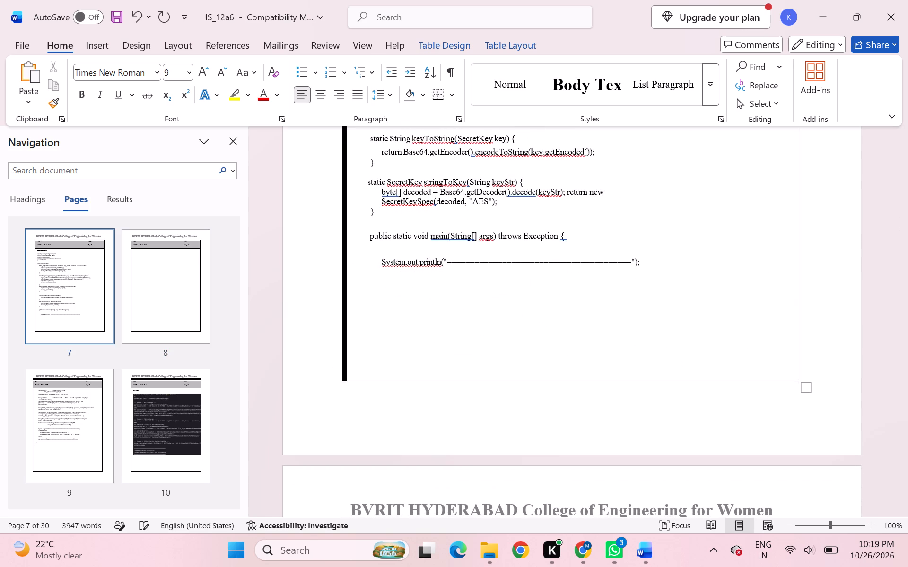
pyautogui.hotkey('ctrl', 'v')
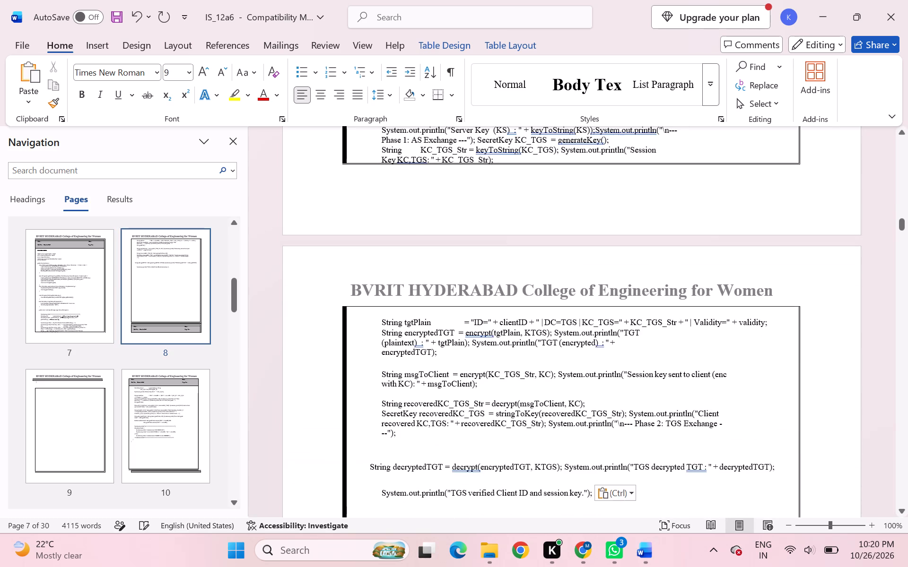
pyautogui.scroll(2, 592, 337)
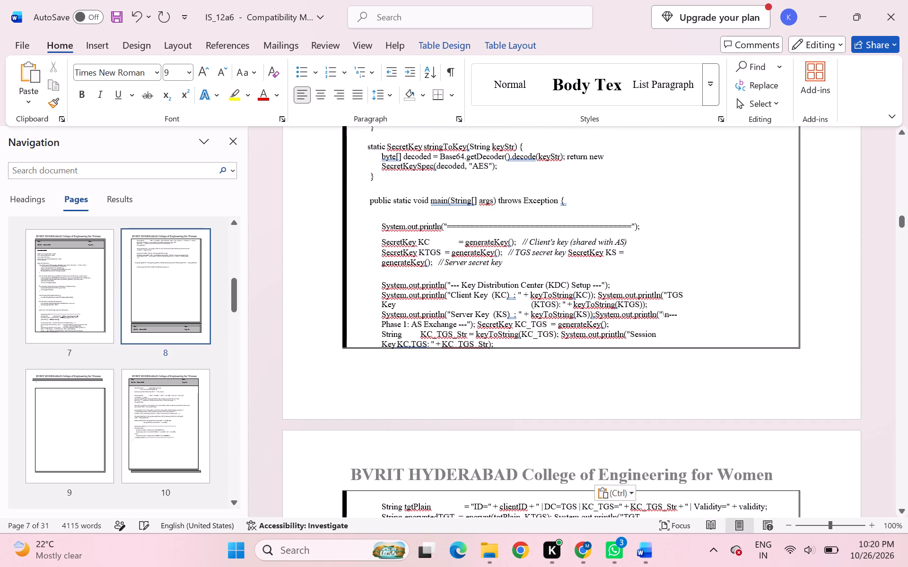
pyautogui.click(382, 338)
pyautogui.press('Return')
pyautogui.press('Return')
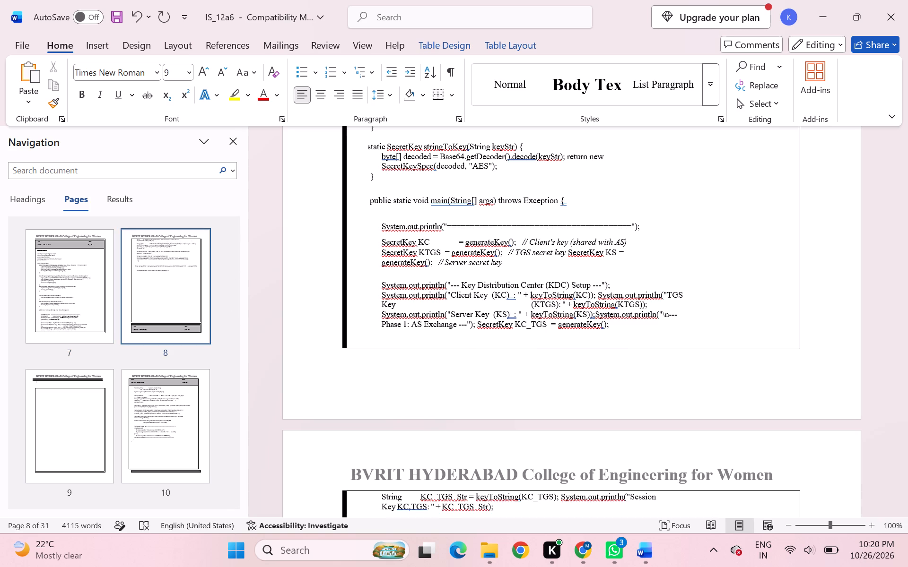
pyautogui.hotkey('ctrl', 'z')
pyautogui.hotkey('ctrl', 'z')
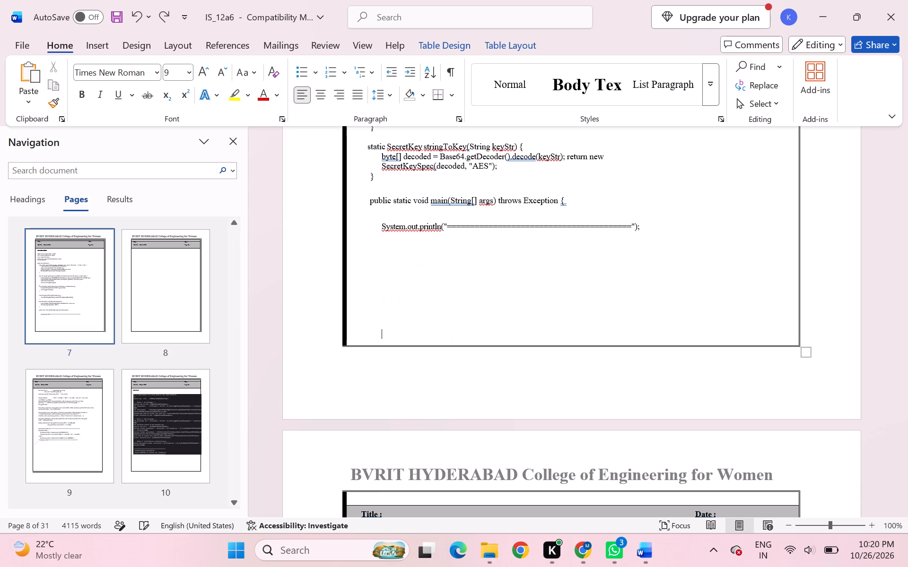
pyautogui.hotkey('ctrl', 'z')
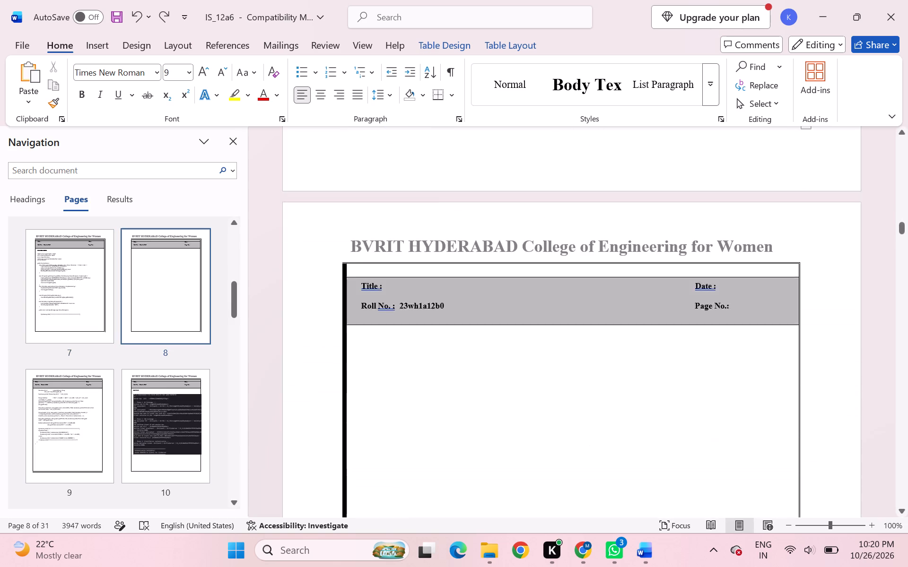
# Delete the emptied header-only table on page 8 so the KC_S session key code takes its place.
pyautogui.scroll(-4, 479, 298)
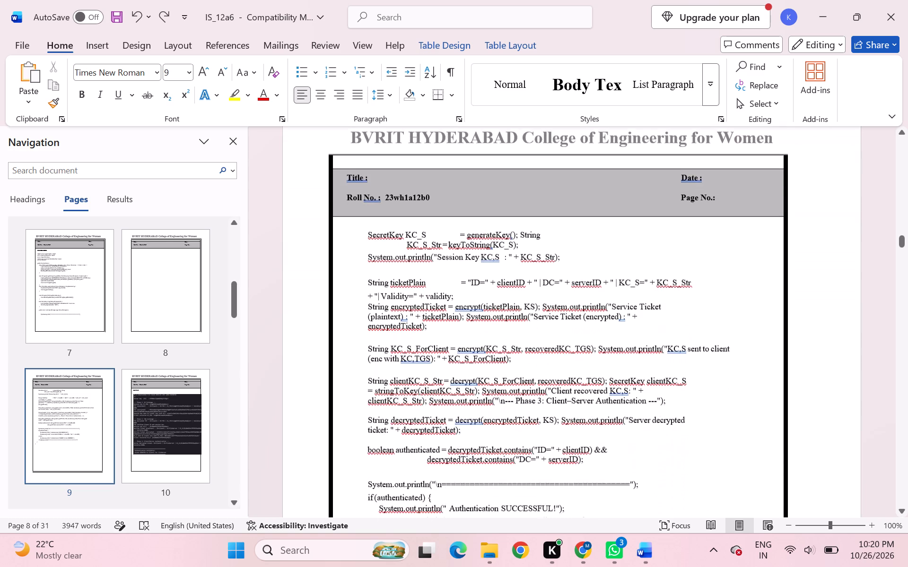
pyautogui.scroll(5, 479, 298)
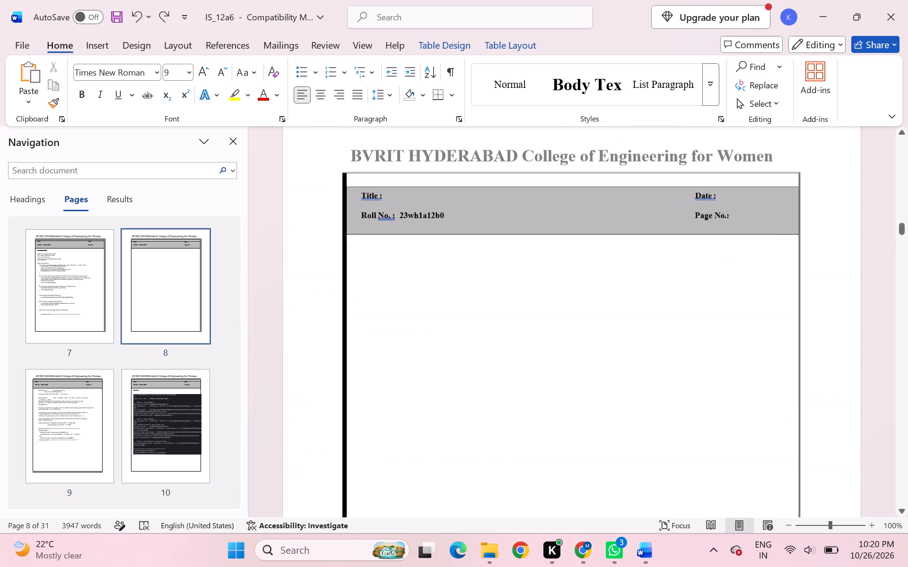
pyautogui.moveTo(325, 154); pyautogui.dragTo(859, 548)
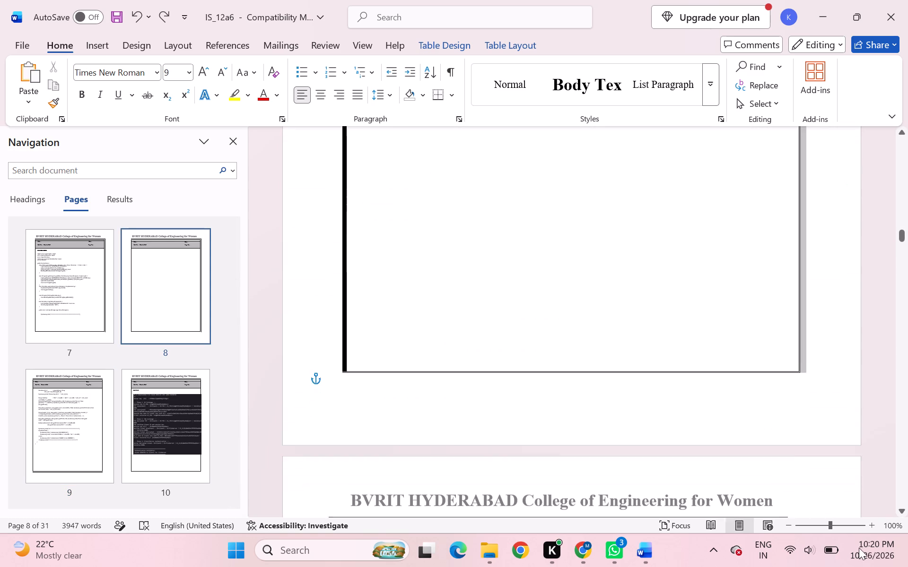
pyautogui.moveTo(859, 548); pyautogui.dragTo(803, 354)
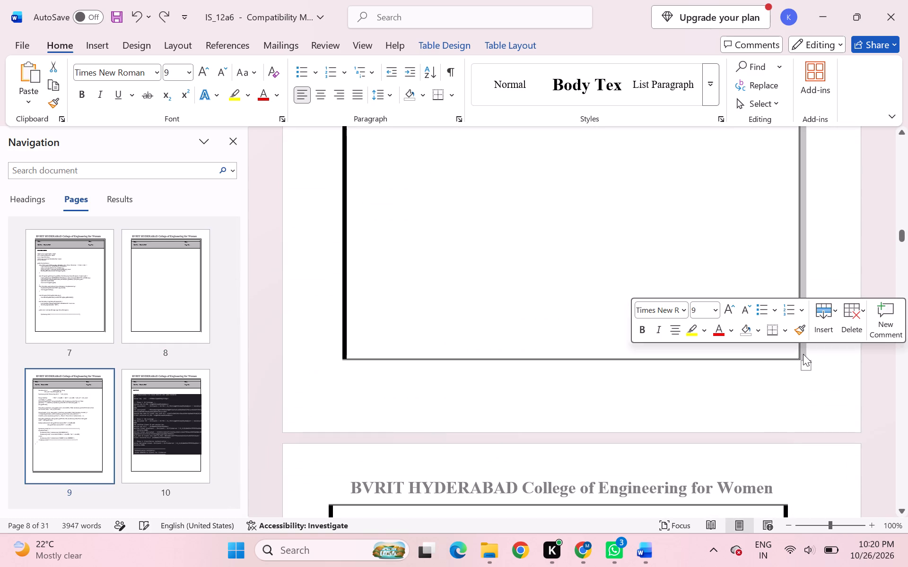
pyautogui.press('BackSpace')
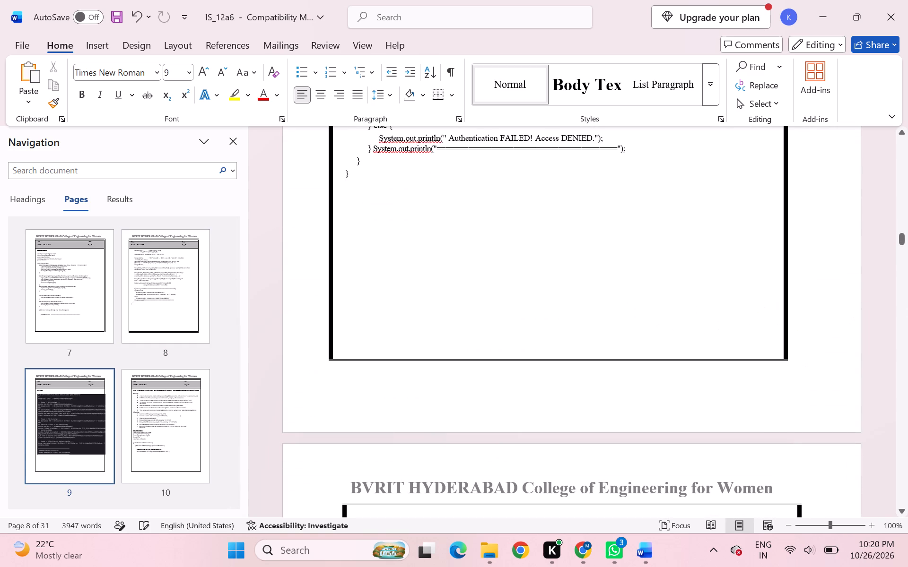
# Delete the whole keyToString method from the Kerberos code on page 7.
pyautogui.scroll(2, 682, 281)
pyautogui.scroll(-5, 682, 281)
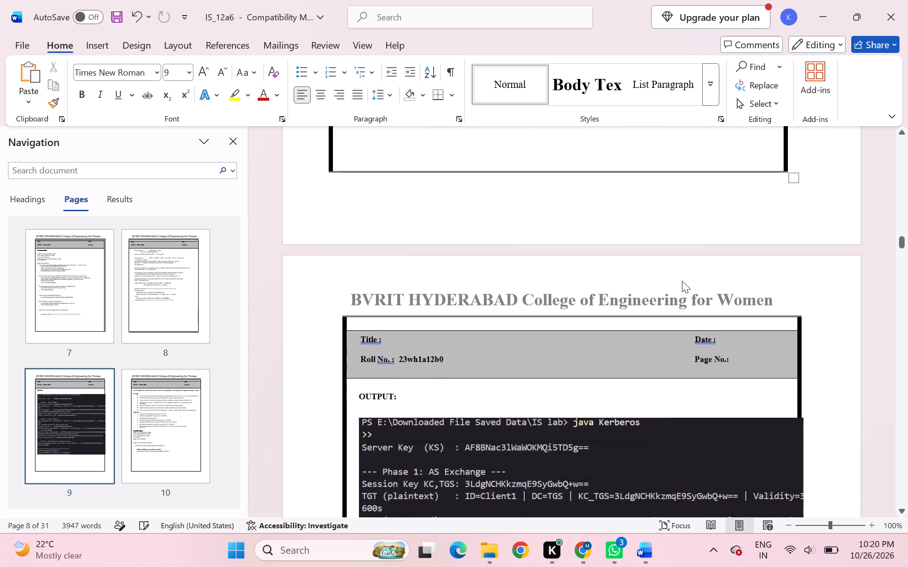
pyautogui.scroll(3, 682, 281)
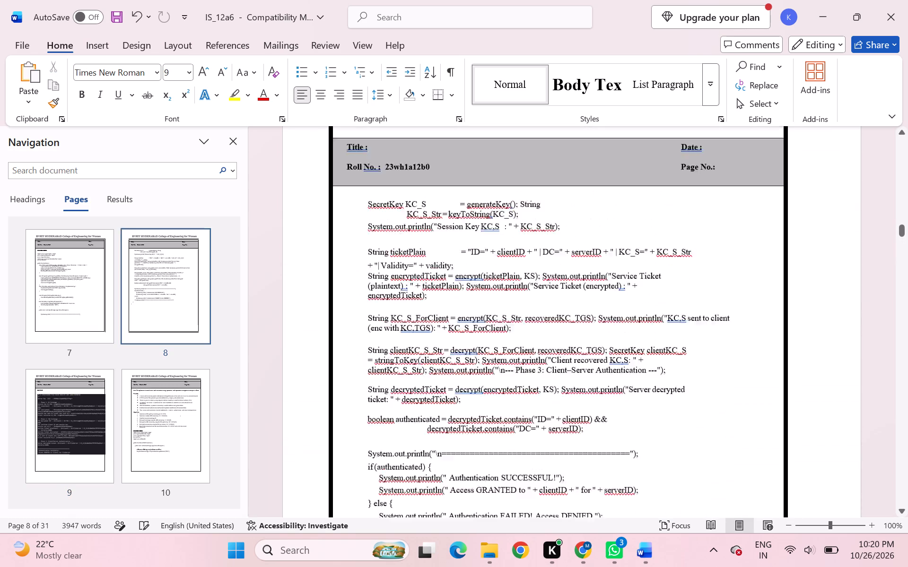
pyautogui.scroll(4, 682, 281)
pyautogui.scroll(-1, 682, 281)
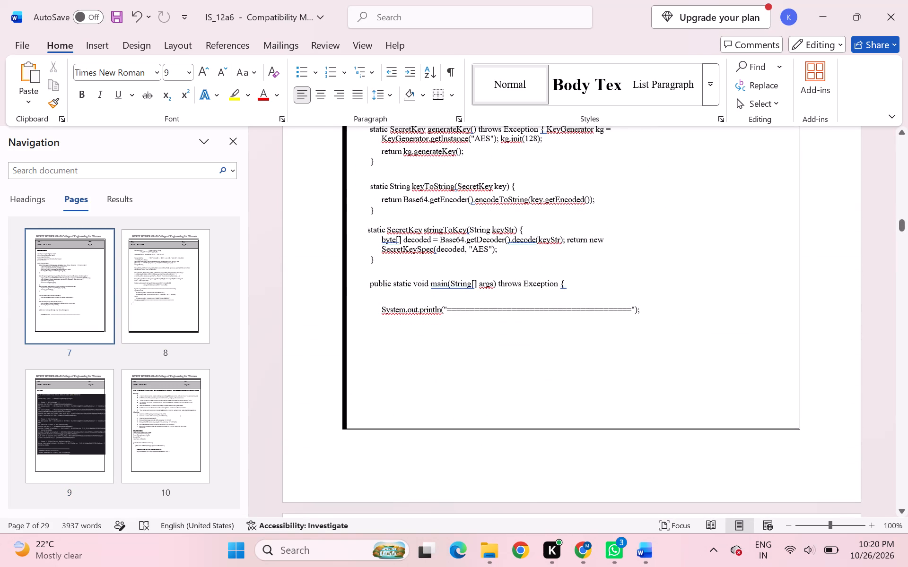
pyautogui.moveTo(366, 173); pyautogui.dragTo(378, 205)
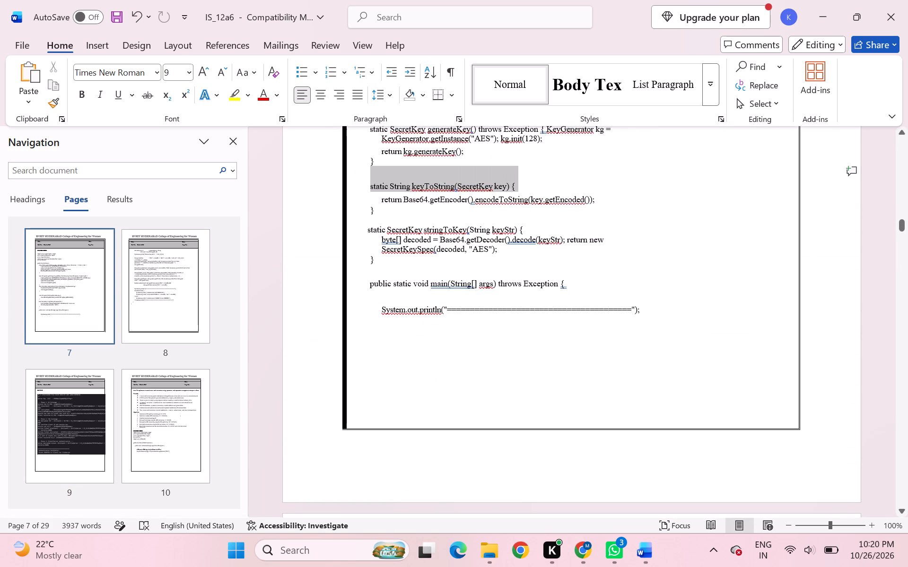
pyautogui.moveTo(378, 205); pyautogui.dragTo(380, 210)
pyautogui.press('BackSpace')
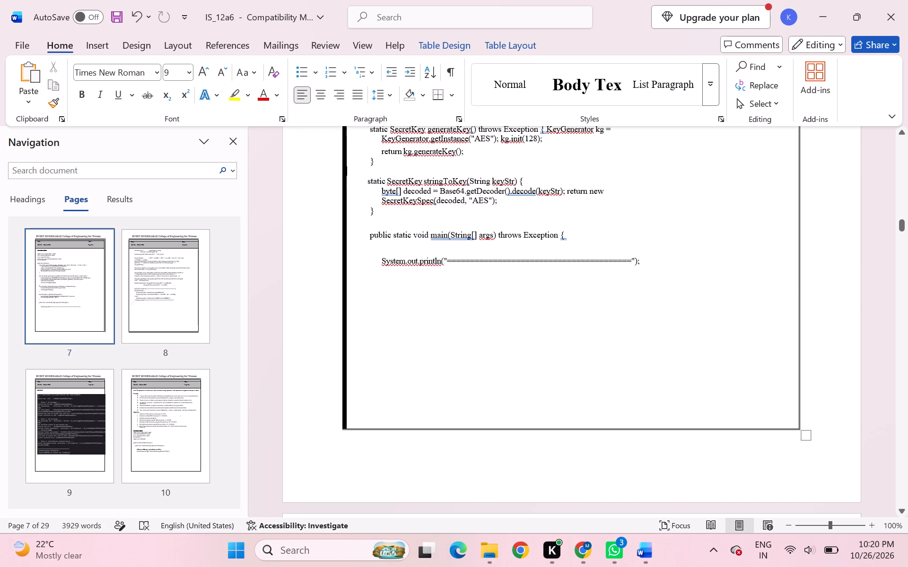
# Add a new line below the separator print line in the main method on page 7.
pyautogui.scroll(-1, 432, 285)
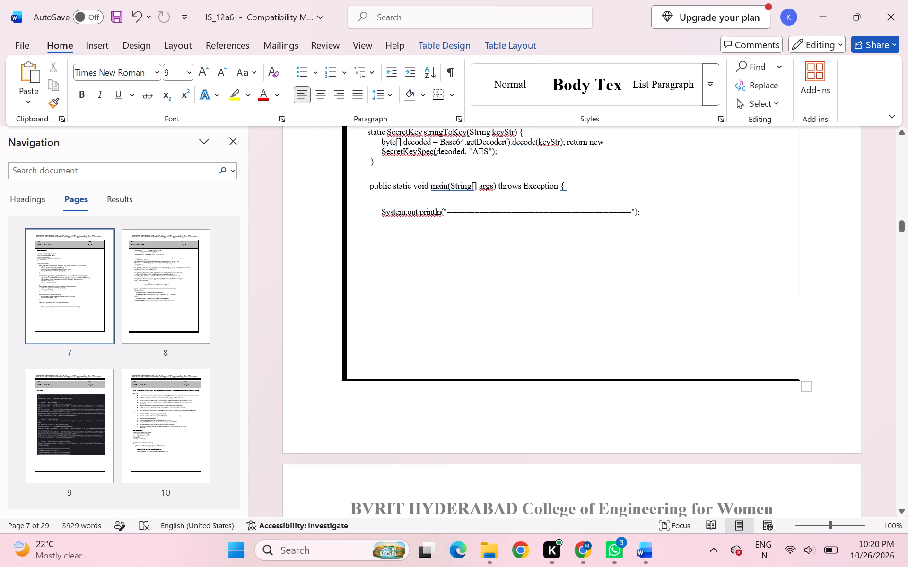
pyautogui.click(652, 214)
pyautogui.press('Return')
# Delete the KC_S and KC_S_Str declarations and the "Session Key KC,S" print line at the start of page 8's code.
pyautogui.scroll(-1, 652, 214)
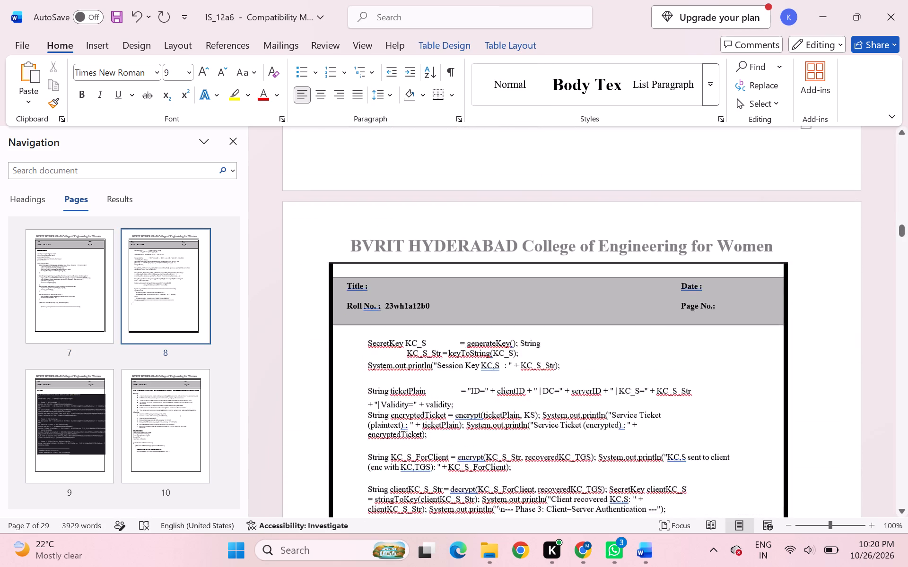
pyautogui.scroll(-1, 652, 214)
pyautogui.moveTo(367, 276); pyautogui.dragTo(578, 296)
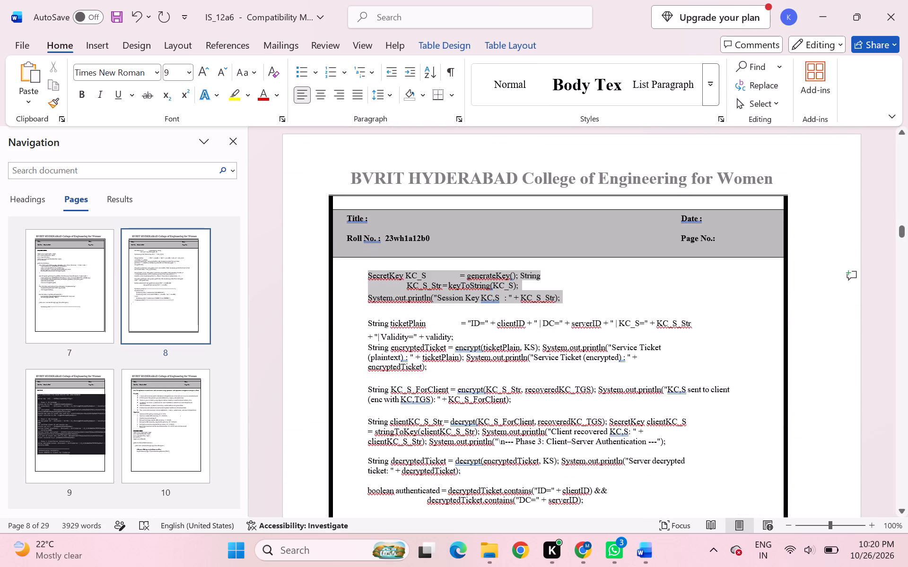
pyautogui.moveTo(578, 296); pyautogui.dragTo(585, 292)
pyautogui.press('BackSpace')
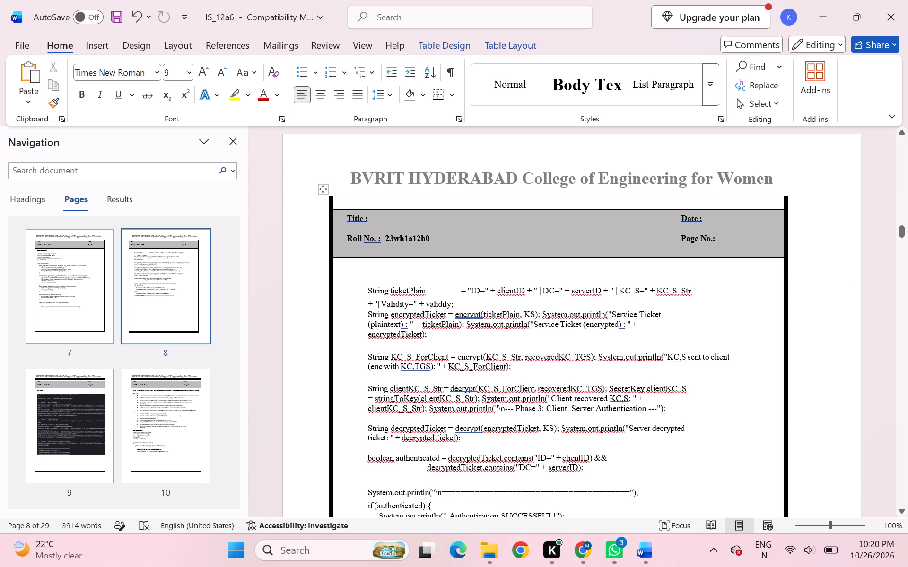
# Move the ticketPlain and encryptedTicket code with its Service Ticket print lines from page 8 to below the separator line on page 7.
pyautogui.moveTo(367, 290); pyautogui.dragTo(431, 333)
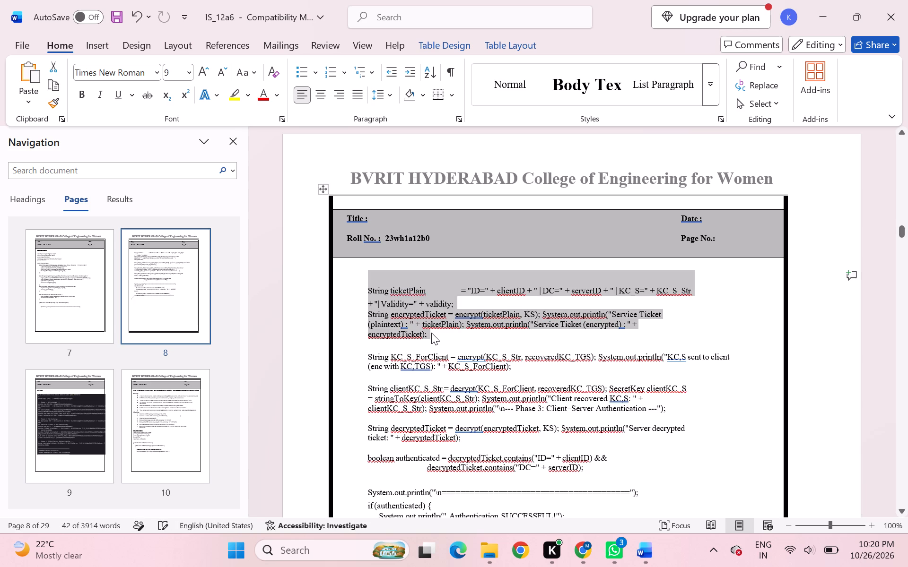
pyautogui.hotkey('ctrl', 'x')
pyautogui.scroll(3, 431, 333)
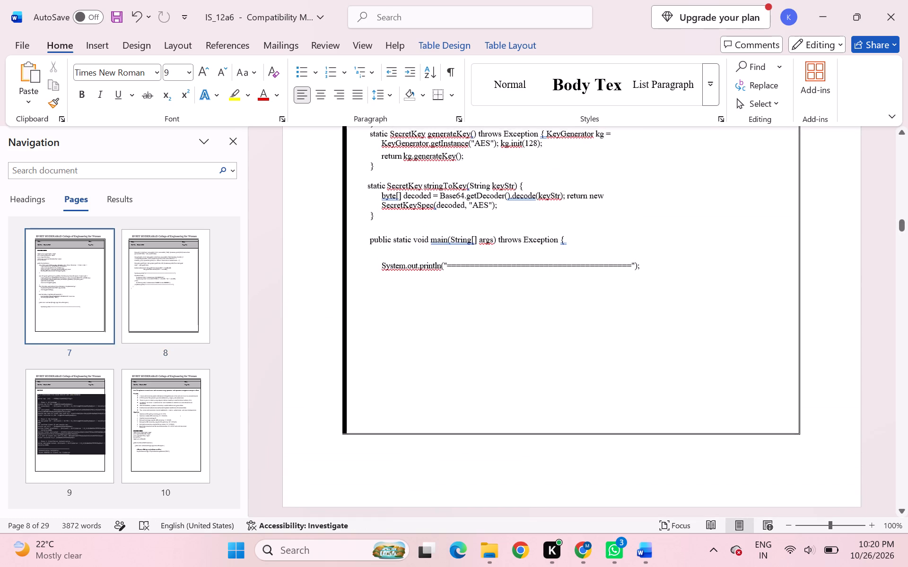
pyautogui.click(373, 299)
pyautogui.hotkey('ctrl', 'v')
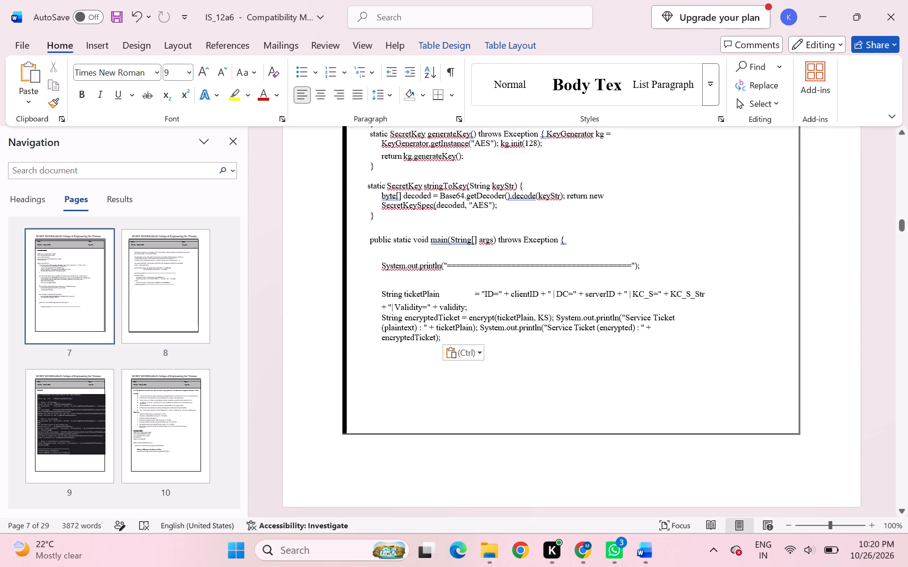
# Move the KC_S_ForClient declaration and its print statement from page 8 to page 7, spaced below the encryptedTicket code.
pyautogui.scroll(-3, 455, 328)
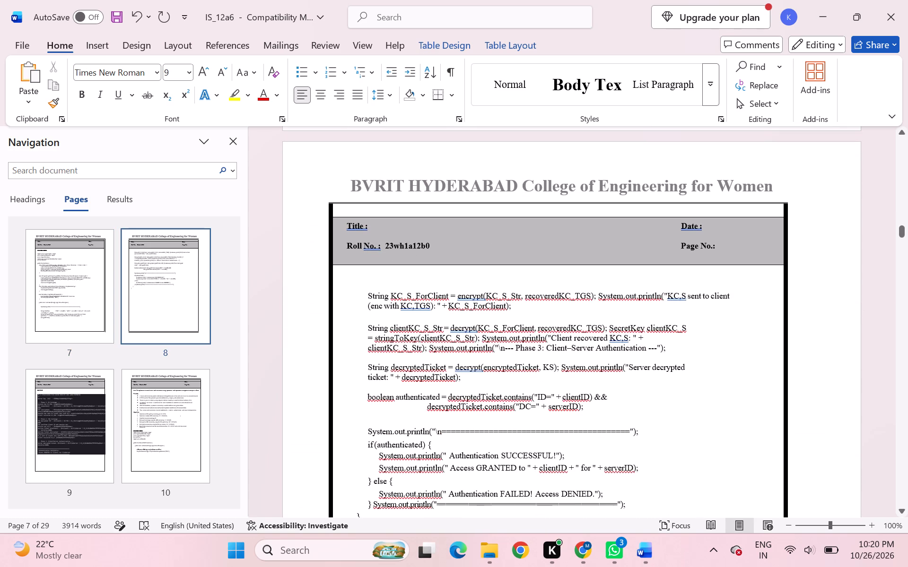
pyautogui.moveTo(366, 295); pyautogui.dragTo(524, 301)
pyautogui.hotkey('ctrl', 'x')
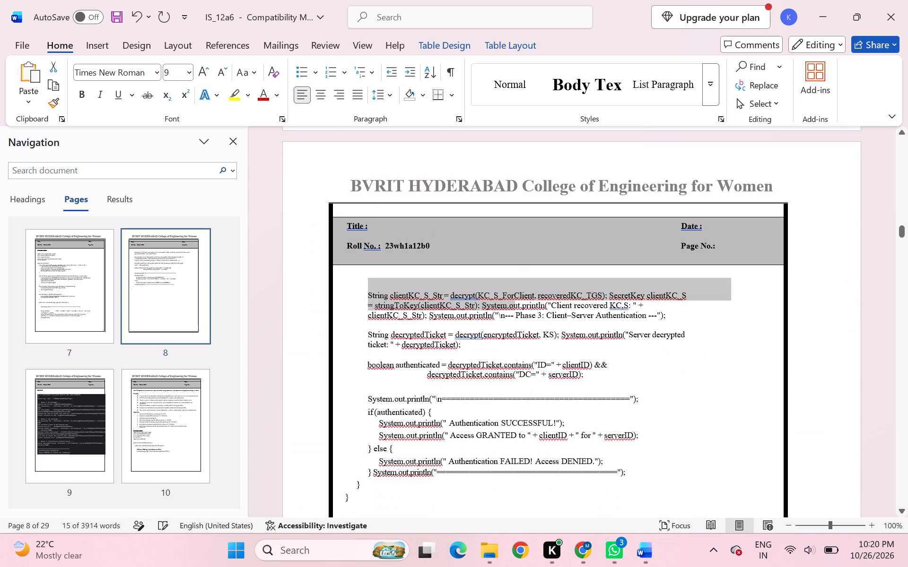
pyautogui.scroll(3, 524, 301)
pyautogui.click(450, 396)
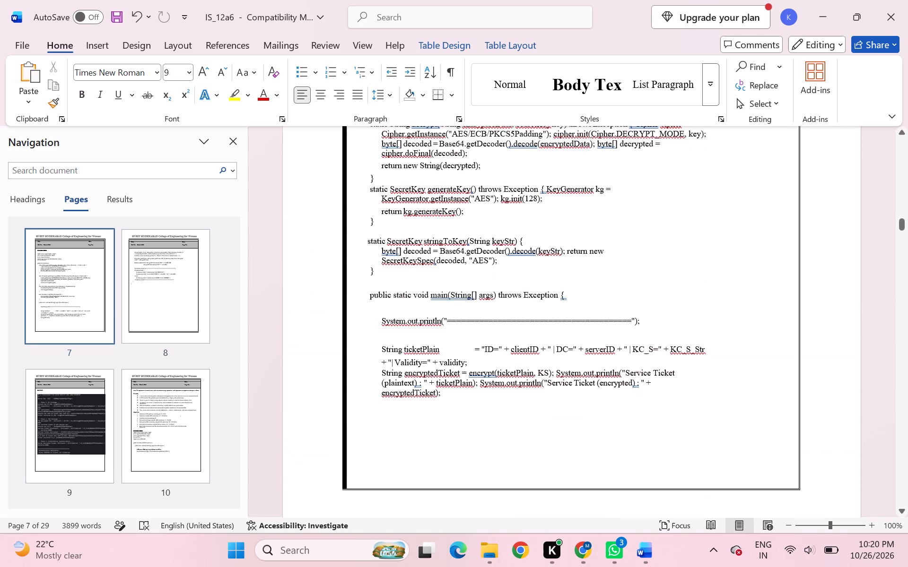
pyautogui.press('Return')
pyautogui.press('Return')
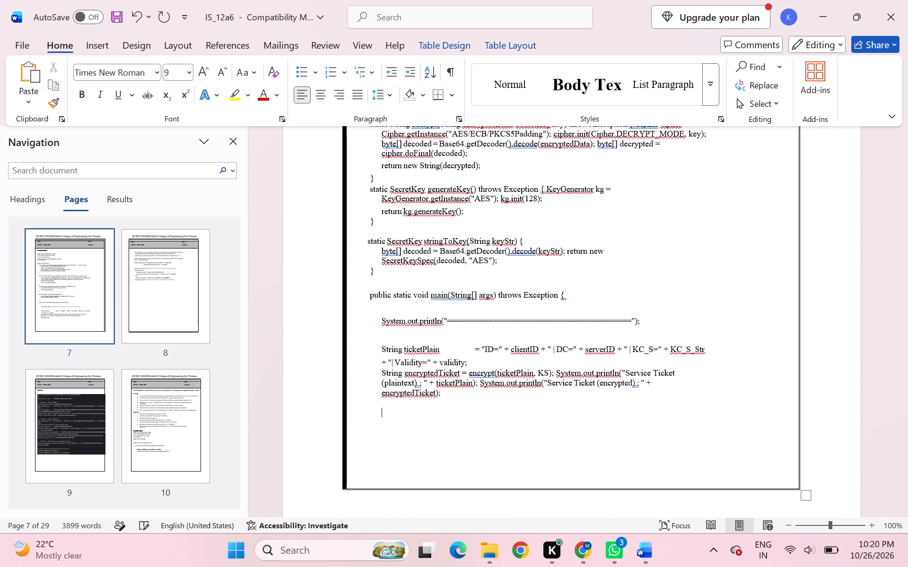
pyautogui.hotkey('ctrl', 'v')
# Remove the indentation of the clientKC_S_Str paragraph at the start of page 8's code.
pyautogui.scroll(-2, 487, 423)
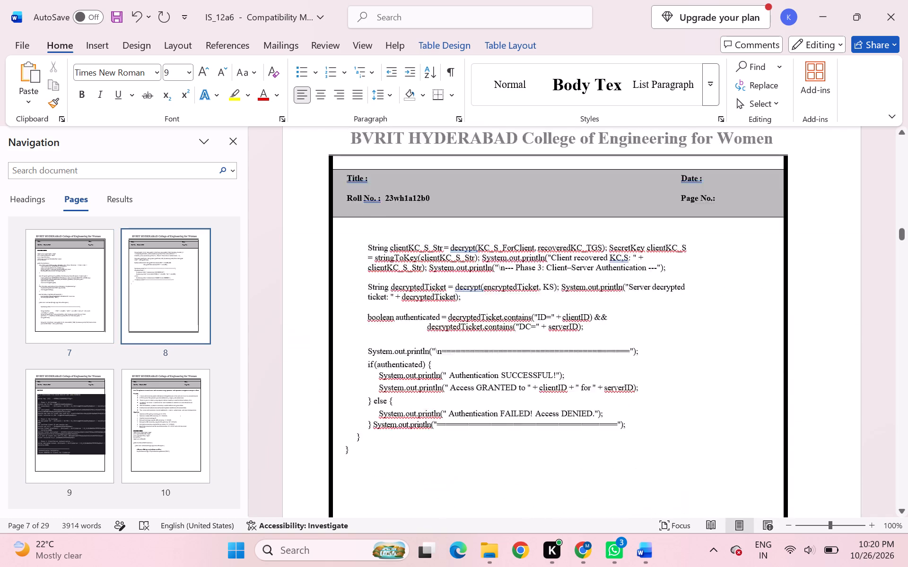
pyautogui.scroll(-2, 487, 423)
pyautogui.scroll(1, 487, 423)
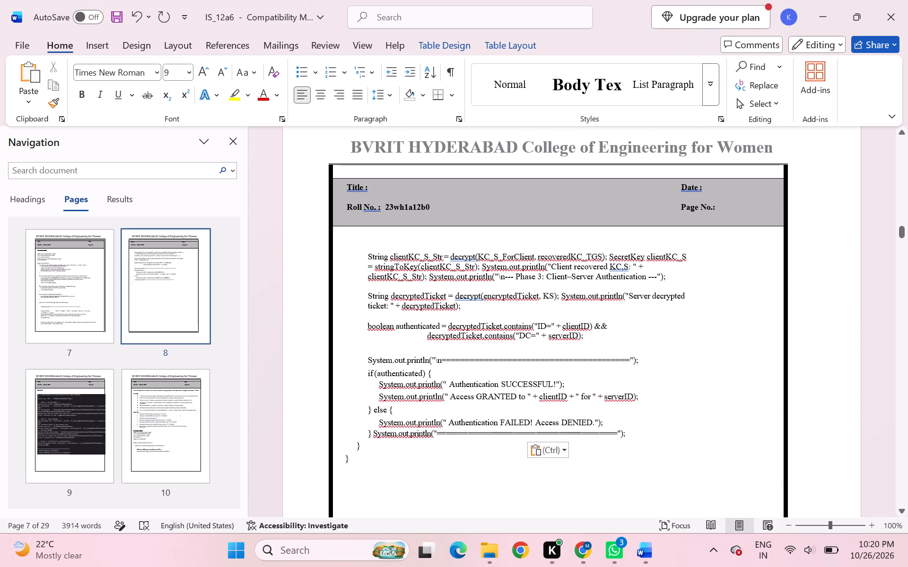
pyautogui.click(369, 256)
pyautogui.press('BackSpace')
pyautogui.press('BackSpace')
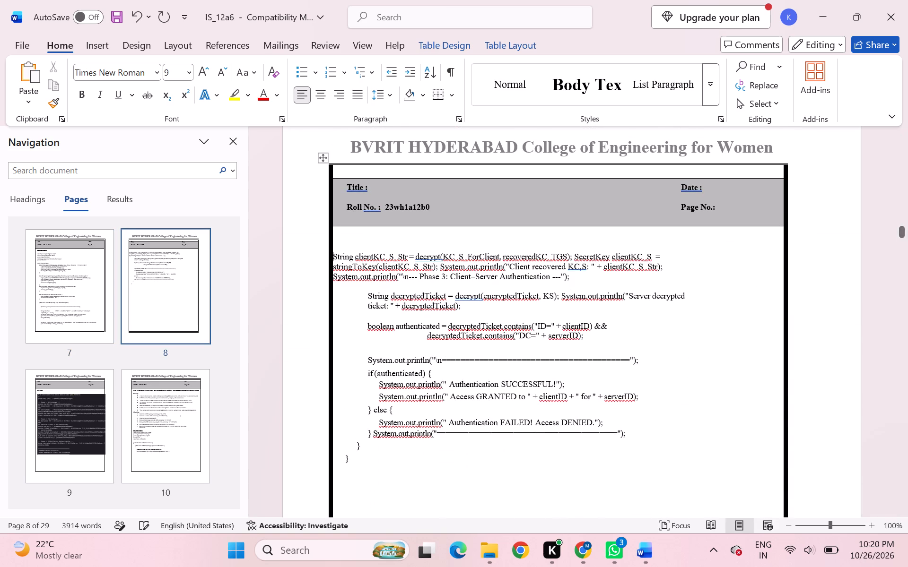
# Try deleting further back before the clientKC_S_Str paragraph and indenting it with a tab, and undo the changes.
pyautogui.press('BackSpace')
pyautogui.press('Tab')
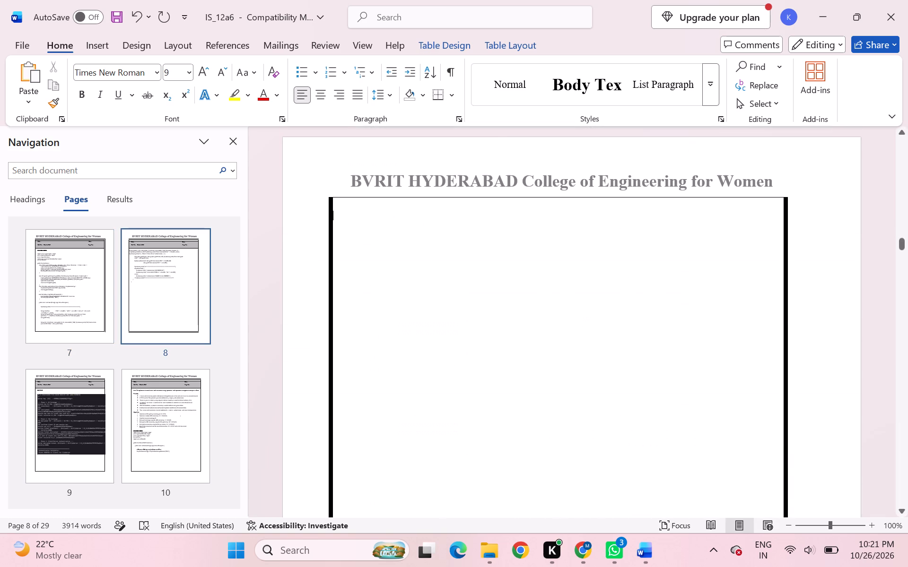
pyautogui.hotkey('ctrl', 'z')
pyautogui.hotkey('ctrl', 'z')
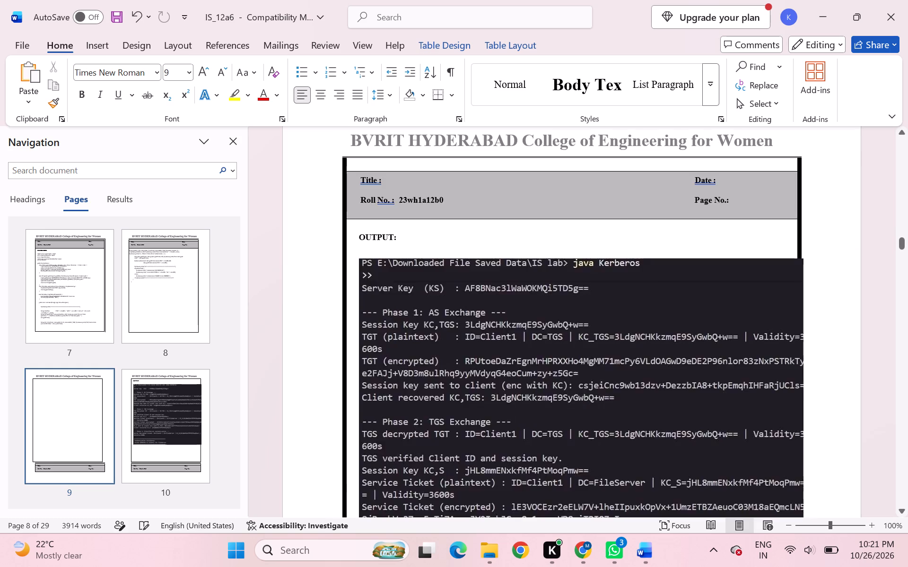
# Insert ten spaces before "String clientKC_S_Str" on page 8 to indent its first line.
pyautogui.scroll(1, 468, 301)
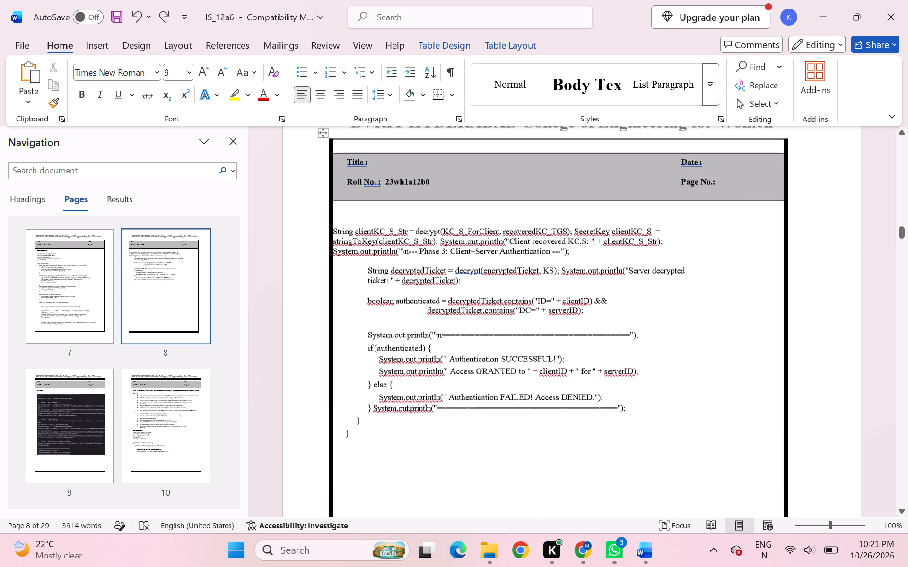
pyautogui.press('space')
pyautogui.press('space')
pyautogui.press('space')
pyautogui.press('space')
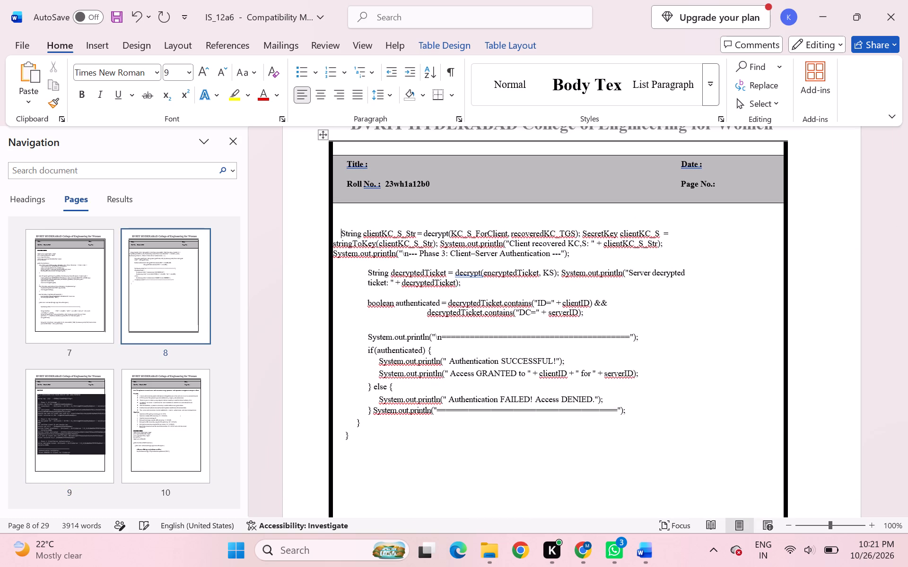
pyautogui.press('space')
pyautogui.press('space')
pyautogui.press('space')
pyautogui.press('space')
pyautogui.press('space')
pyautogui.press('space')
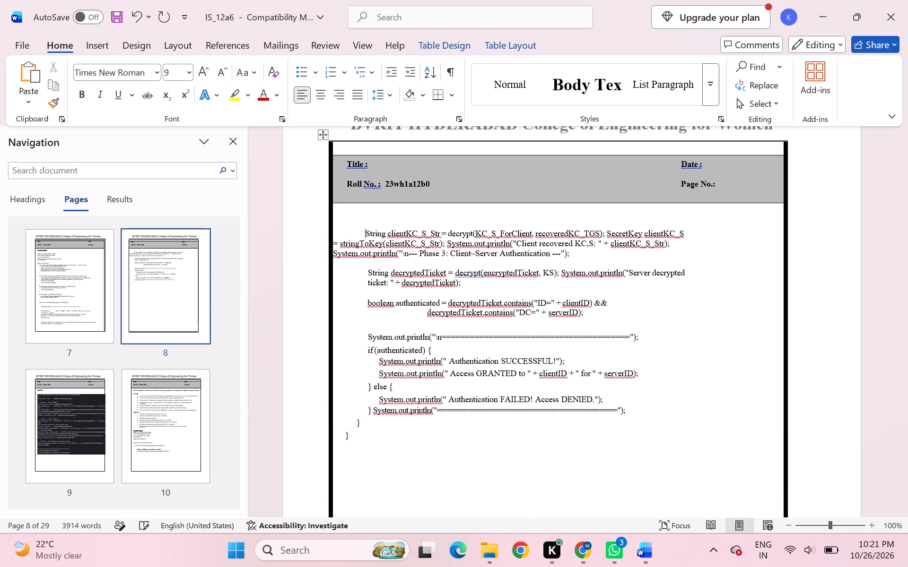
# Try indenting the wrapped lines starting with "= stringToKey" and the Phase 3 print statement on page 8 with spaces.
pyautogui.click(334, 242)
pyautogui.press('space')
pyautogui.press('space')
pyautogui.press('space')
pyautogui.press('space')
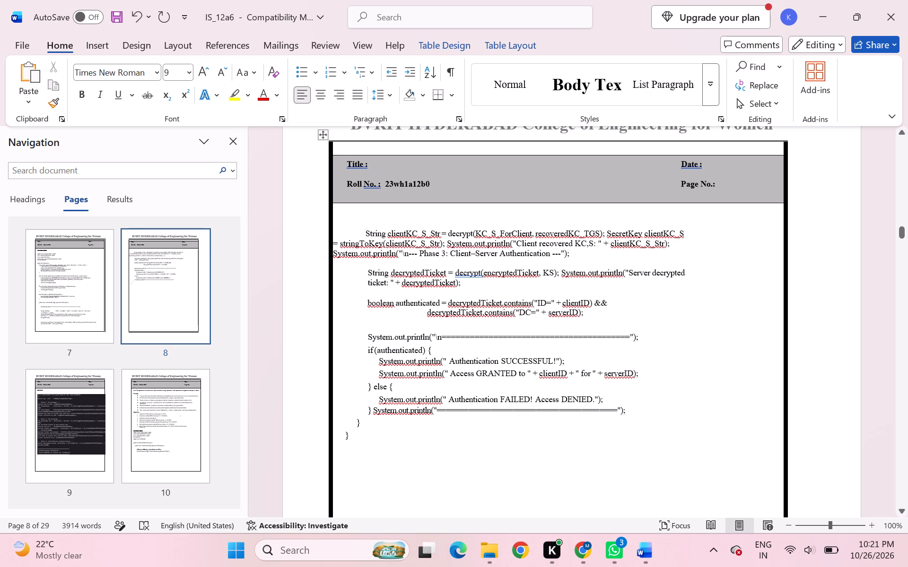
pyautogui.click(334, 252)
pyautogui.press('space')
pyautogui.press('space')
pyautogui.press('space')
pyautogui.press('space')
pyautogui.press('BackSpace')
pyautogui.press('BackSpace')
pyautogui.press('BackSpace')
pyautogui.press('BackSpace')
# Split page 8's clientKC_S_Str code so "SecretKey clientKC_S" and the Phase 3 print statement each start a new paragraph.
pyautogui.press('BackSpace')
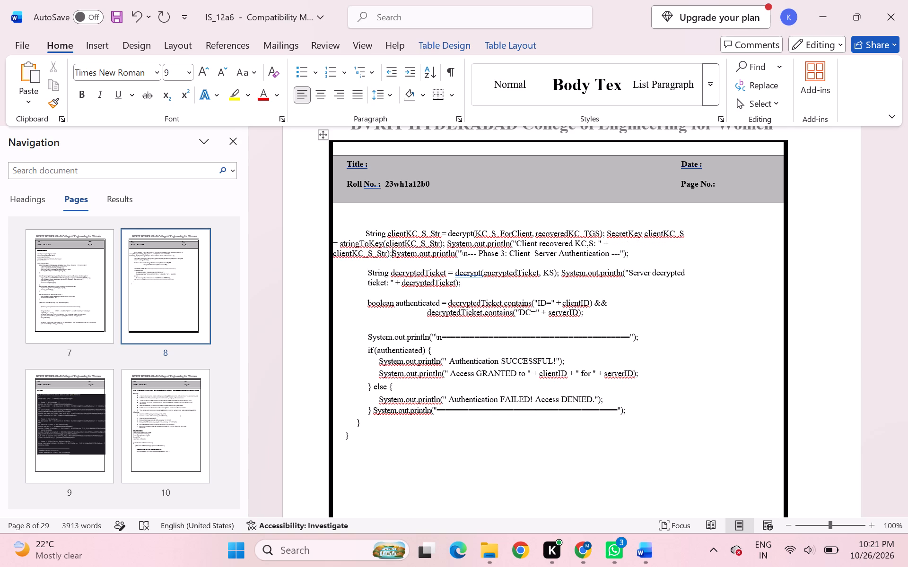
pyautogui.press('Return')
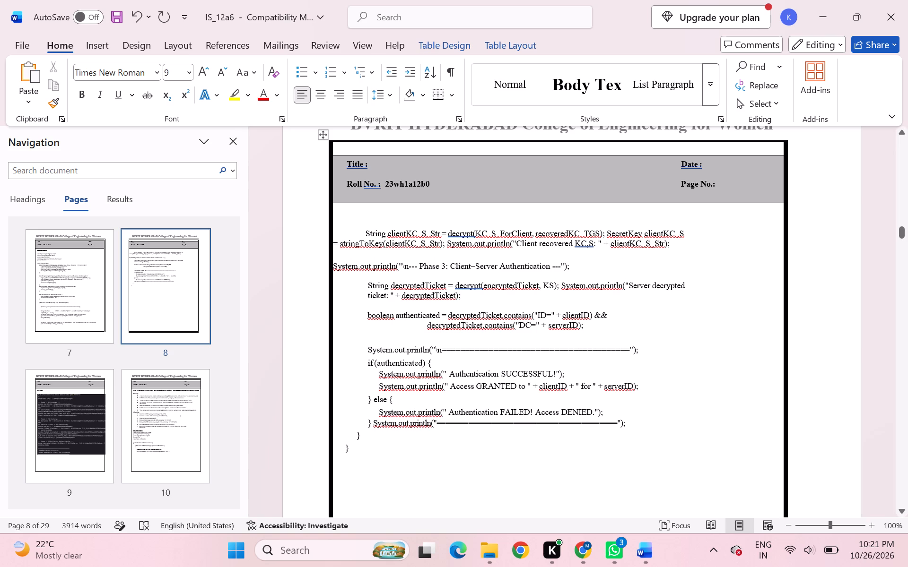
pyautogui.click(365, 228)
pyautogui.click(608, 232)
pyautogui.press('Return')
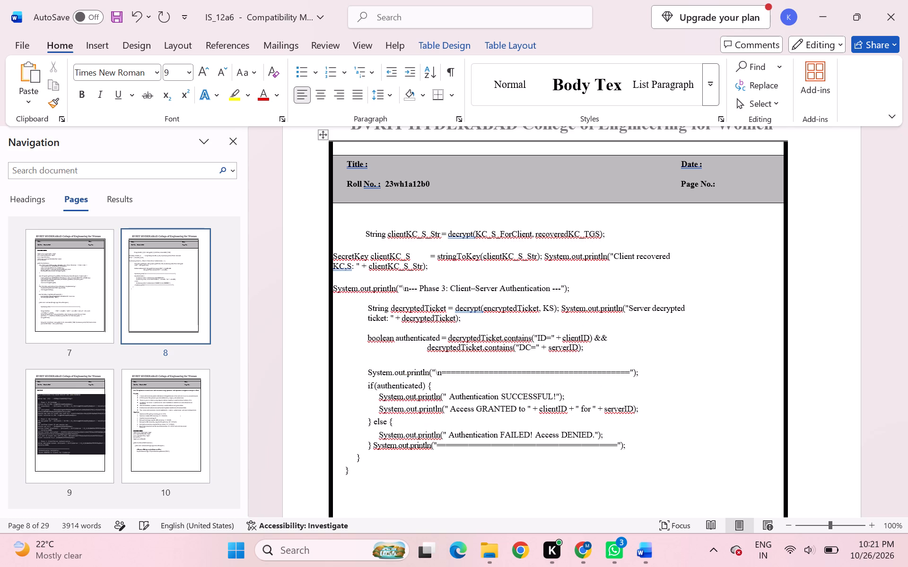
# Remove the leading spaces and the blank line before "String clientKC_S_Str" at the start of page 8's code.
pyautogui.click(364, 232)
pyautogui.press('BackSpace')
pyautogui.press('BackSpace')
pyautogui.press('BackSpace')
pyautogui.press('BackSpace')
pyautogui.press('BackSpace')
pyautogui.press('BackSpace')
pyautogui.press('BackSpace')
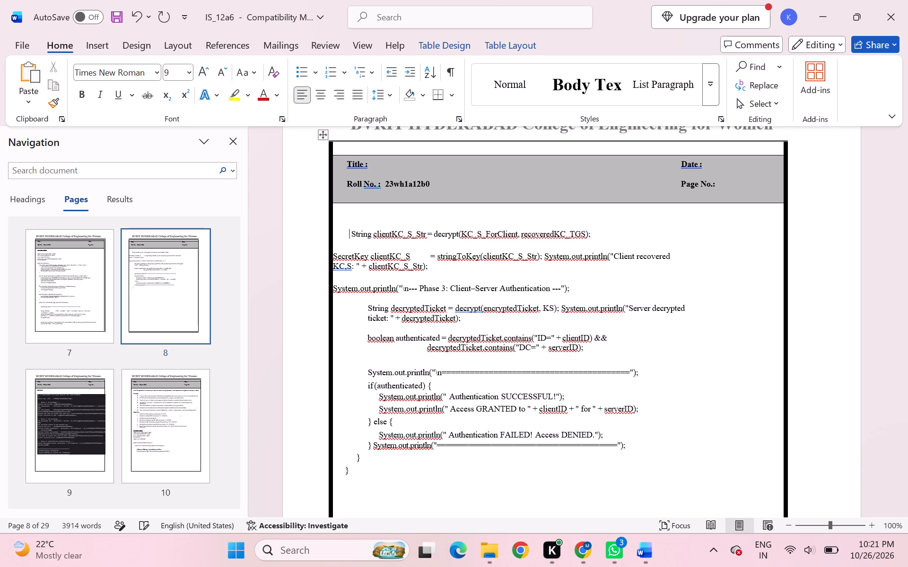
pyautogui.press('BackSpace')
pyautogui.press('BackSpace')
pyautogui.press('BackSpace')
pyautogui.press('BackSpace')
pyautogui.press('BackSpace')
pyautogui.press('Right')
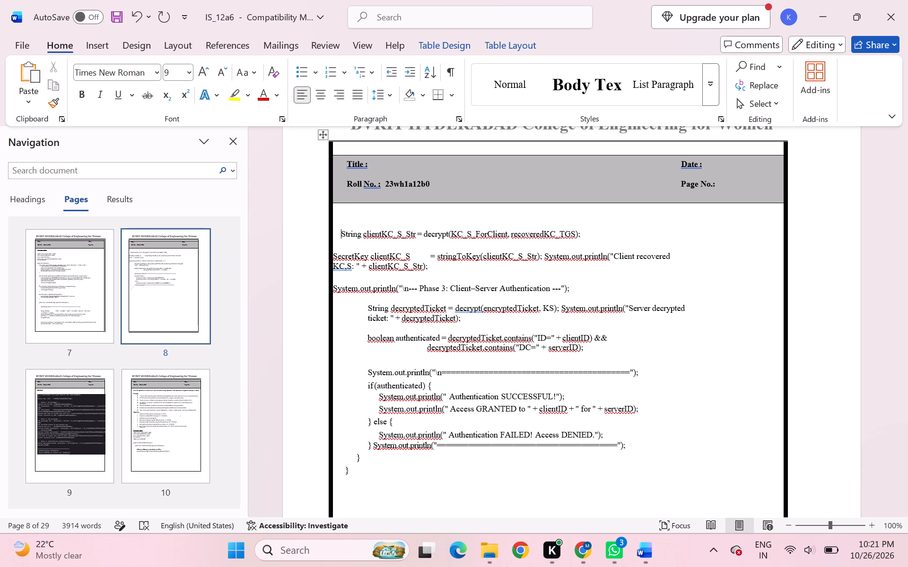
pyautogui.press('BackSpace')
pyautogui.press('BackSpace')
pyautogui.press('BackSpace')
pyautogui.press('BackSpace')
pyautogui.press('BackSpace')
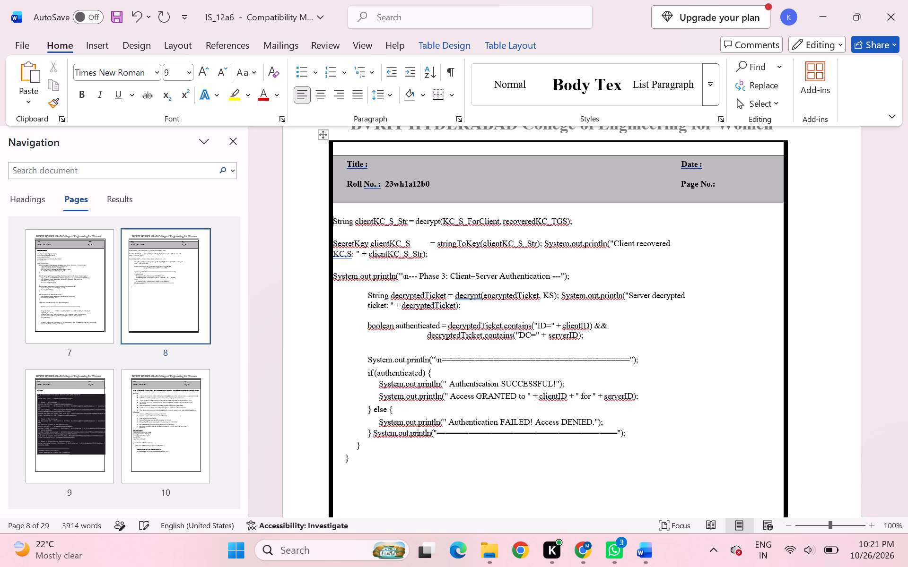
pyautogui.press('BackSpace')
# Move the OUTPUT heading and its Kerberos terminal screenshot from page 9 to below the closing brace on page 8.
pyautogui.scroll(-1, 428, 288)
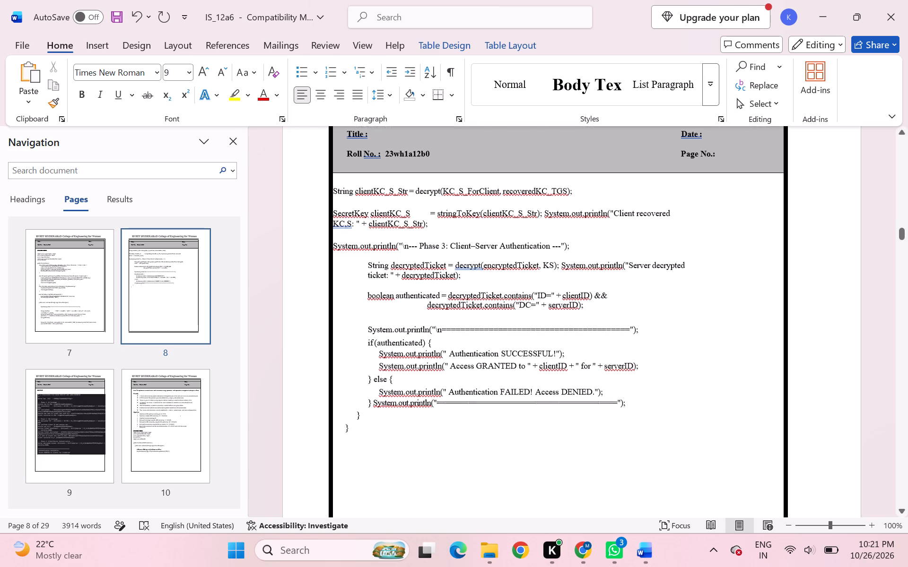
pyautogui.scroll(-5, 428, 288)
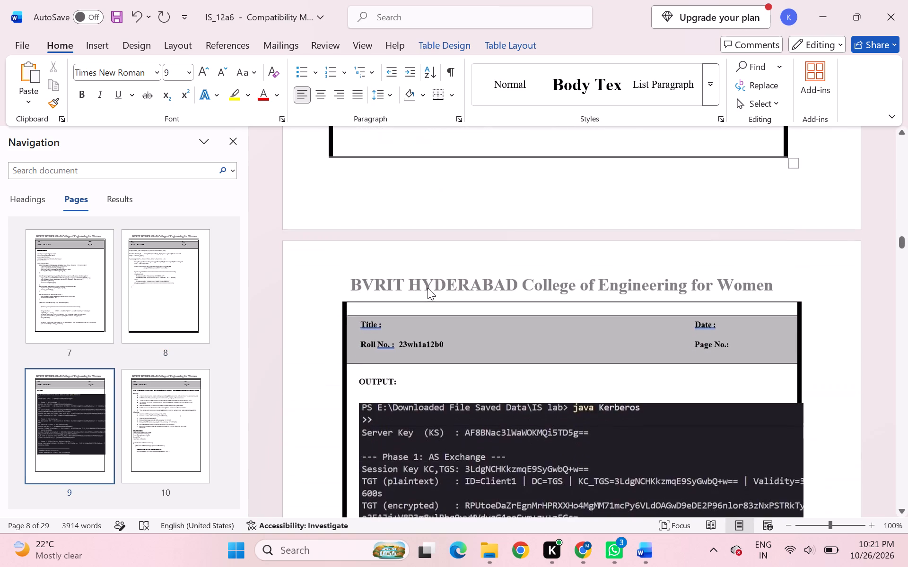
pyautogui.scroll(-1, 428, 288)
pyautogui.moveTo(403, 308); pyautogui.dragTo(352, 300)
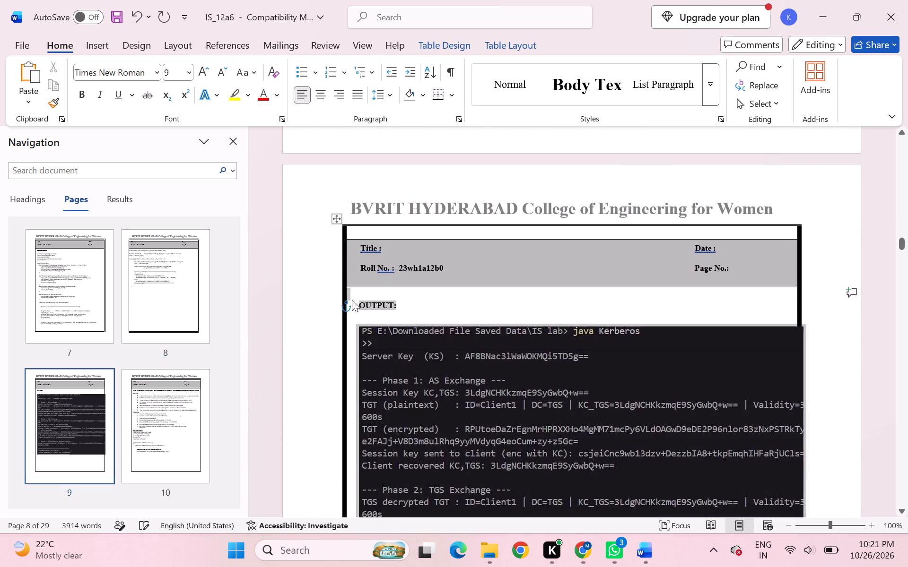
pyautogui.hotkey('ctrl', 'x')
pyautogui.scroll(4, 352, 300)
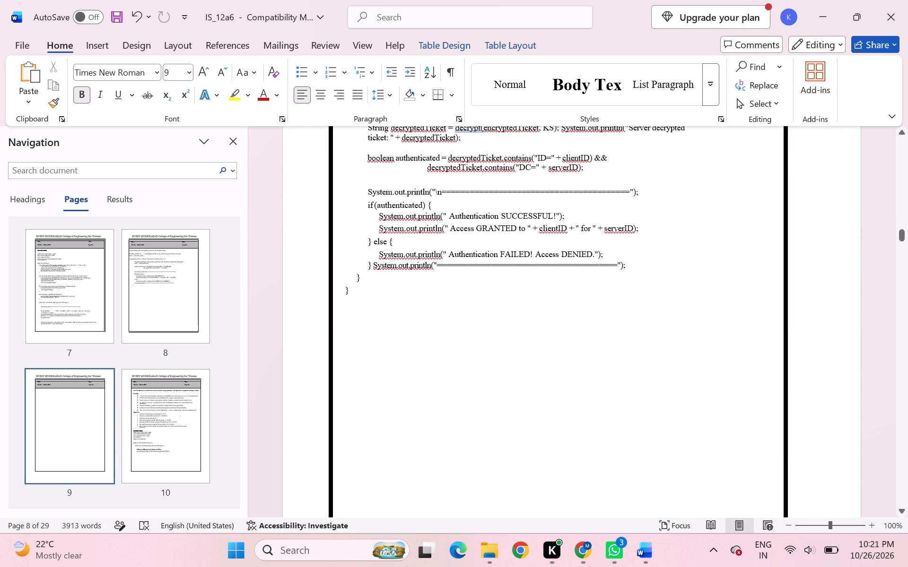
pyautogui.click(356, 318)
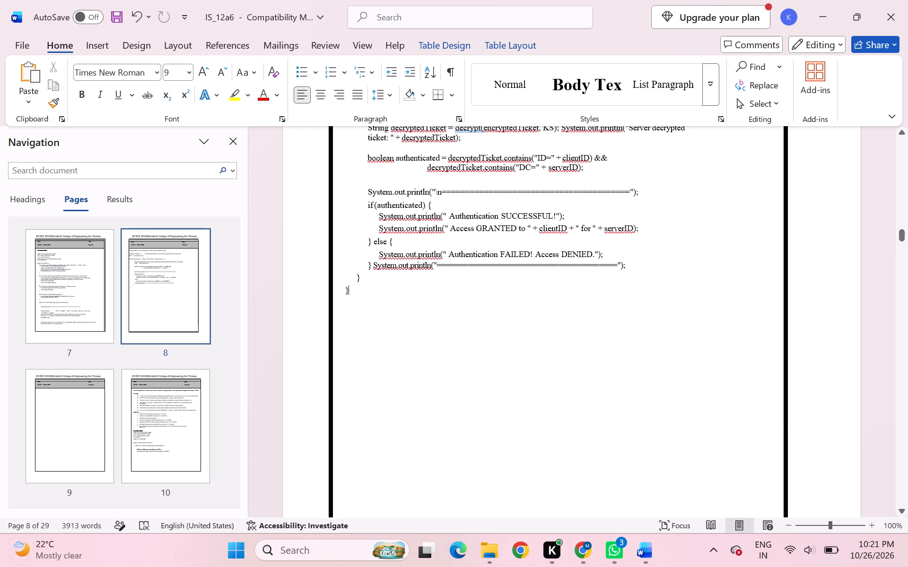
pyautogui.hotkey('ctrl', 'v')
pyautogui.scroll(-1, 475, 350)
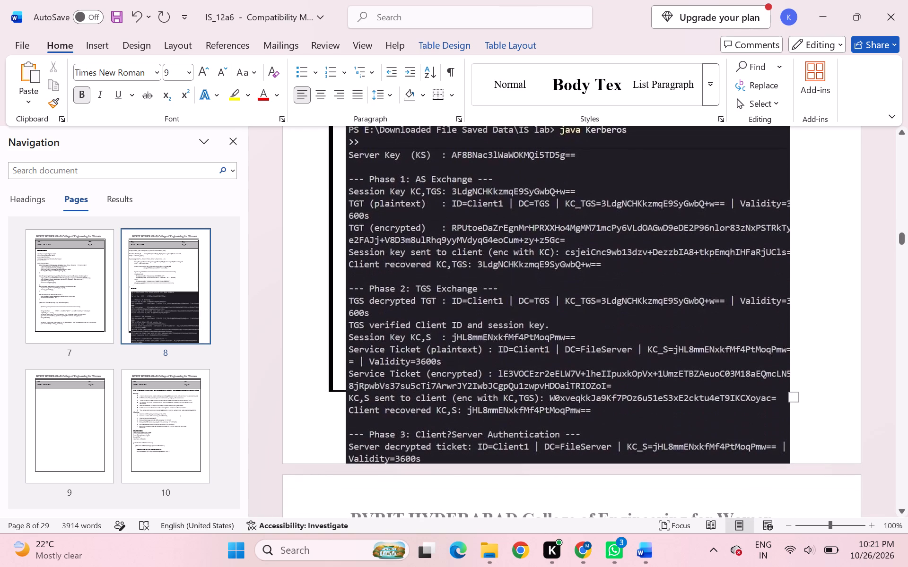
# Delete page 8's opening code from the "String clientKC_S_Str" declaration through the Phase 3: Client–Server Authentication print statement.
pyautogui.click(537, 334)
pyautogui.scroll(6, 537, 334)
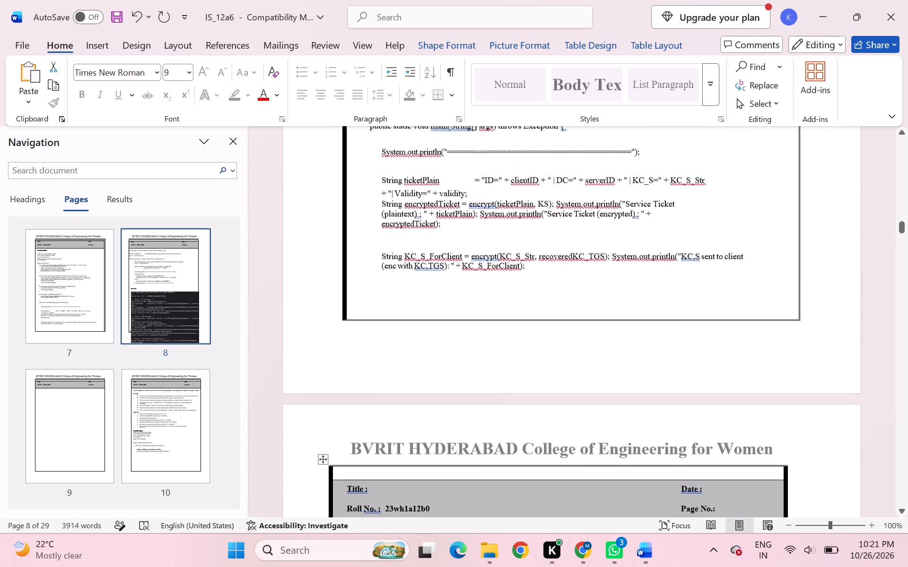
pyautogui.scroll(1, 537, 334)
pyautogui.scroll(-3, 537, 334)
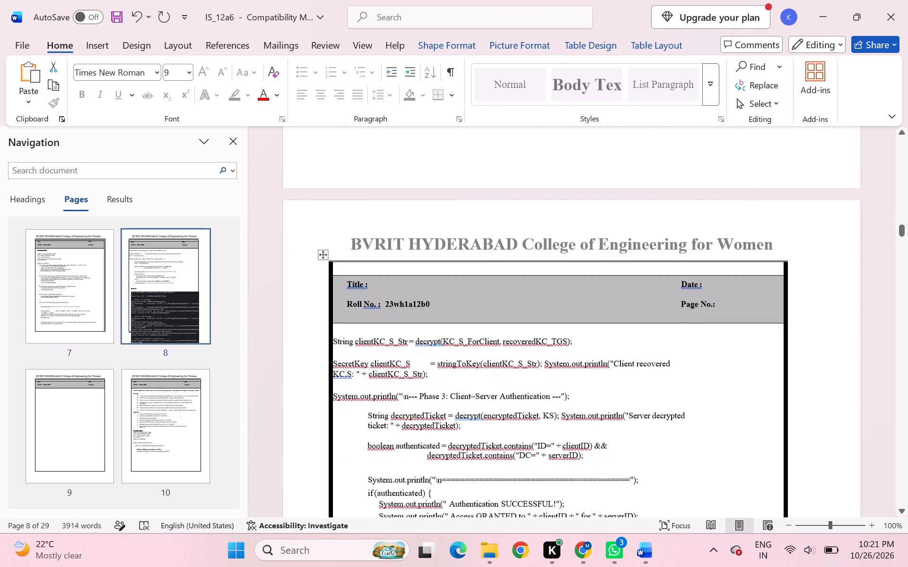
pyautogui.moveTo(574, 395); pyautogui.dragTo(339, 348)
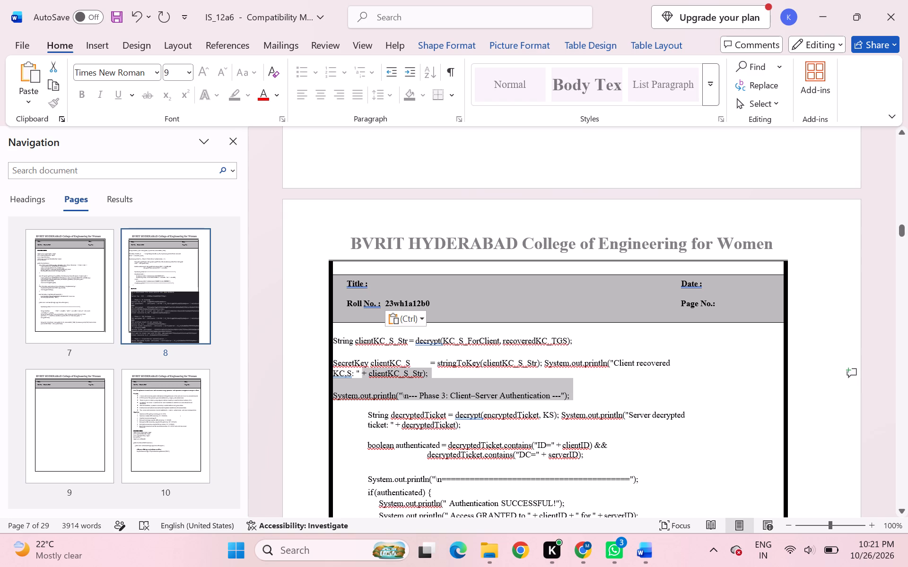
pyautogui.moveTo(339, 348); pyautogui.dragTo(334, 342)
pyautogui.press('BackSpace')
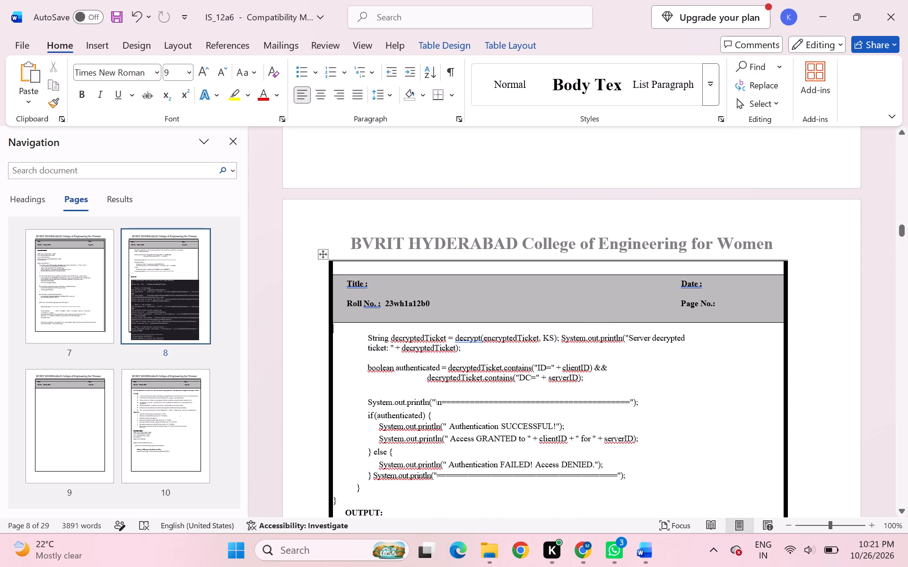
# Narrow the Kerberos output screenshot on page 8 so its right edge fits inside the page border.
pyautogui.scroll(-3, 427, 364)
pyautogui.click(559, 325)
pyautogui.scroll(-1, 559, 325)
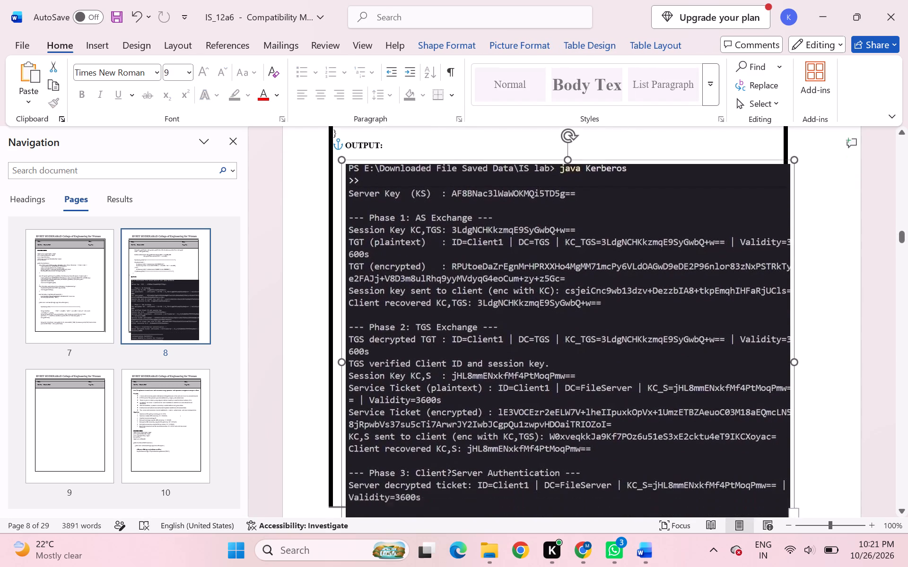
pyautogui.scroll(-1, 559, 325)
pyautogui.moveTo(797, 258); pyautogui.dragTo(776, 259)
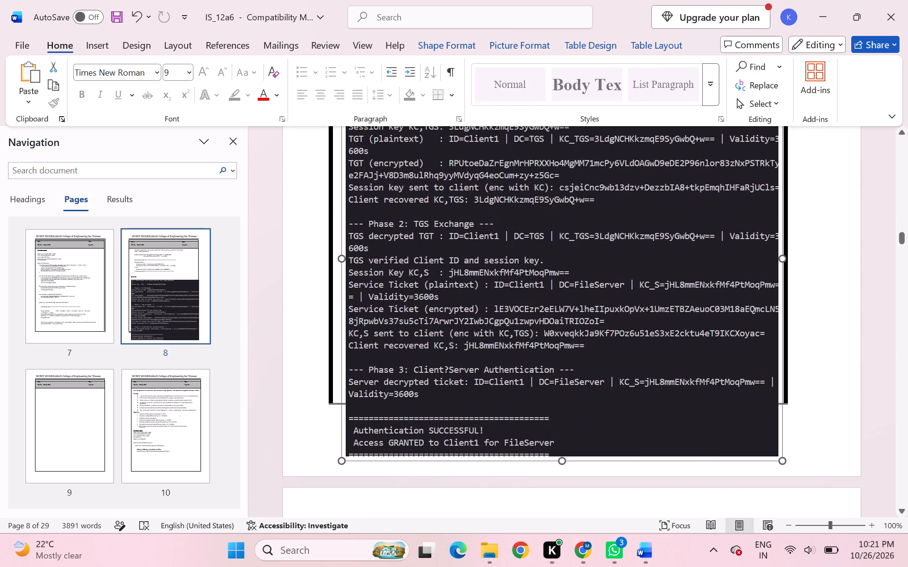
pyautogui.moveTo(776, 259); pyautogui.dragTo(774, 259)
# Reduce the Kerberos output screenshot's height so it sits just below the OUTPUT heading and ends above page 8's bottom border.
pyautogui.scroll(1, 698, 306)
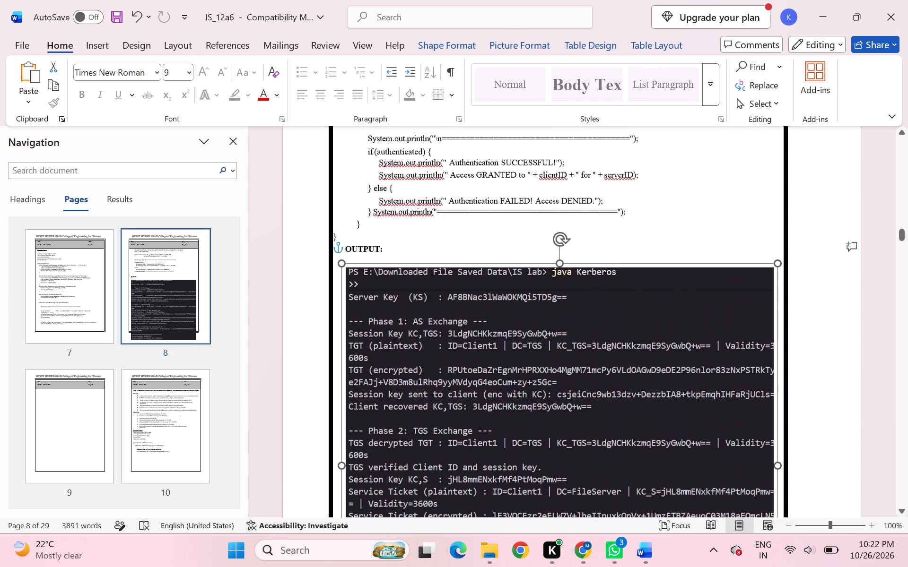
pyautogui.moveTo(559, 262); pyautogui.dragTo(570, 301)
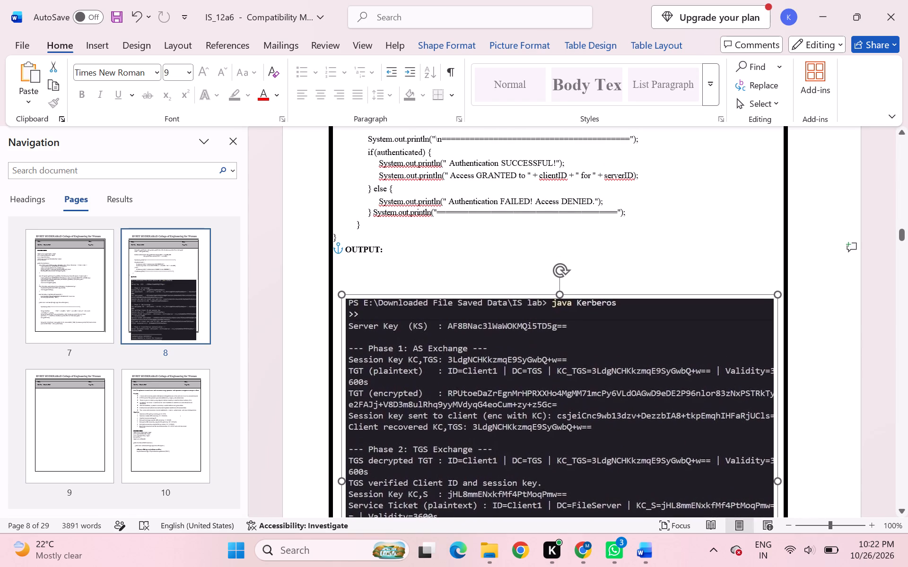
pyautogui.moveTo(570, 301); pyautogui.dragTo(571, 303)
pyautogui.scroll(-1, 621, 246)
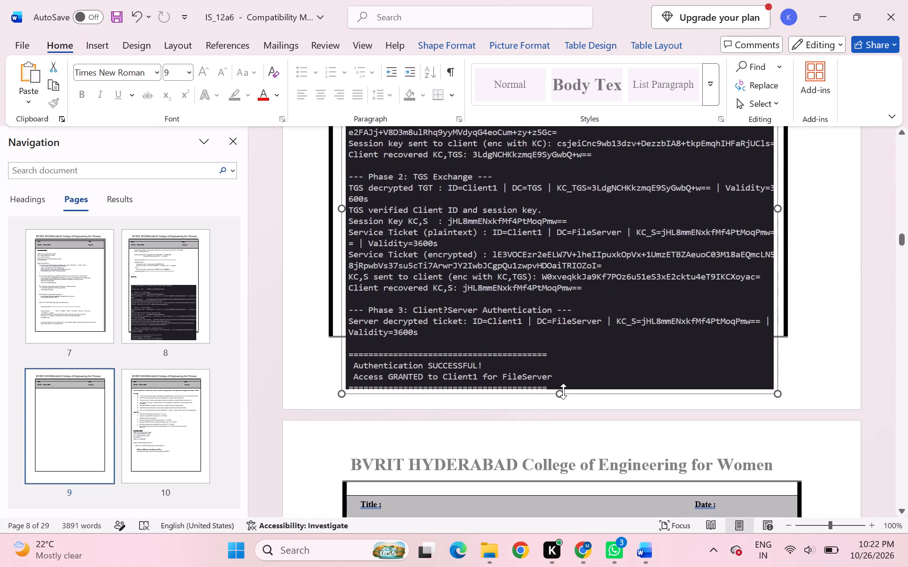
pyautogui.moveTo(563, 391); pyautogui.dragTo(563, 313)
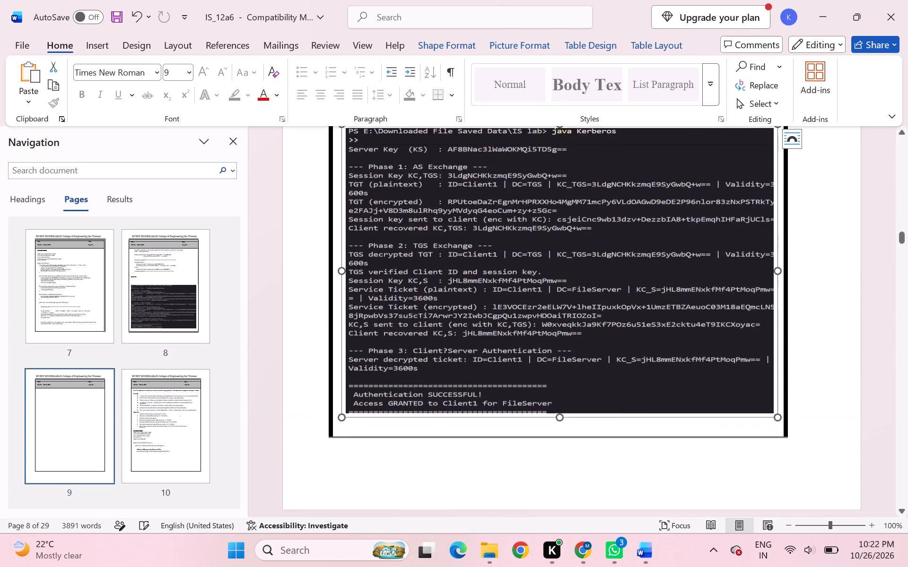
pyautogui.scroll(1, 593, 419)
pyautogui.moveTo(564, 374); pyautogui.dragTo(564, 344)
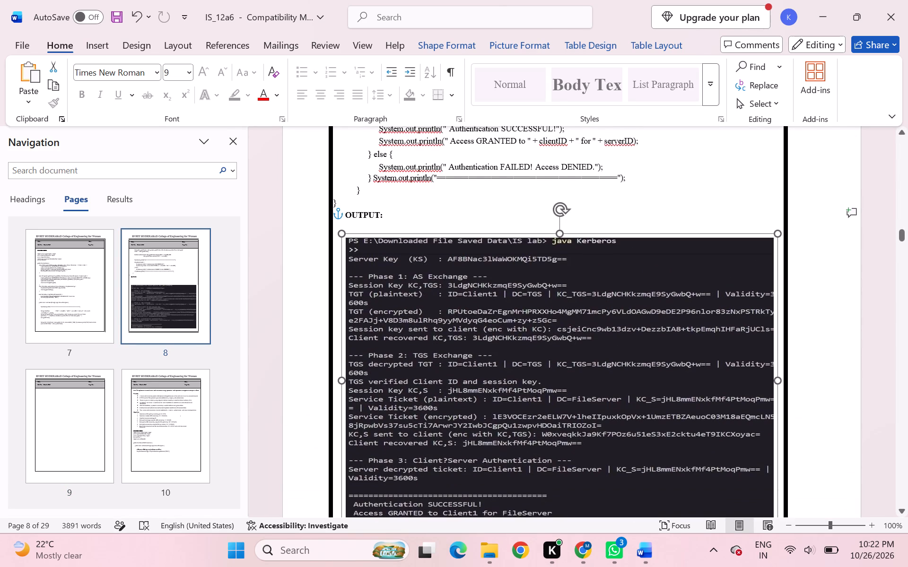
pyautogui.moveTo(564, 344); pyautogui.dragTo(564, 338)
pyautogui.scroll(-1, 664, 345)
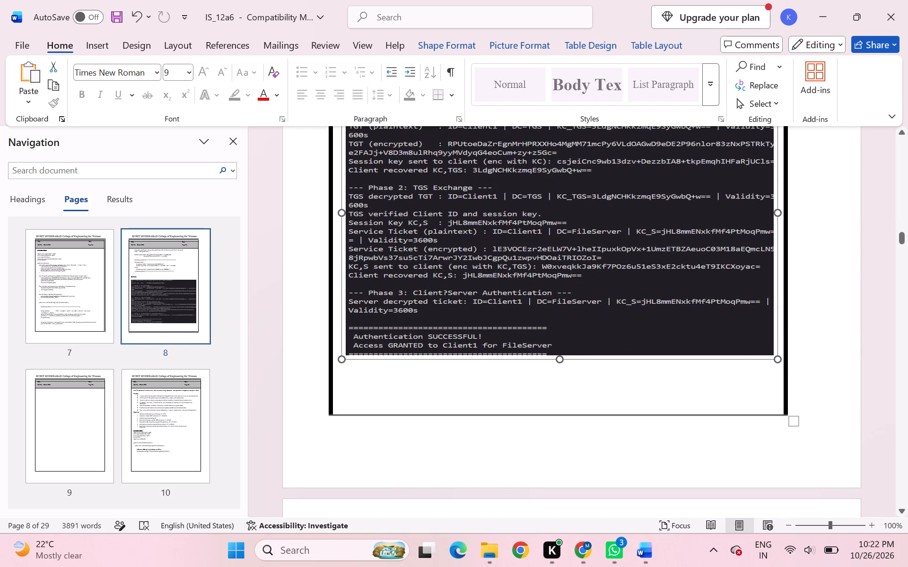
pyautogui.moveTo(561, 358); pyautogui.dragTo(563, 375)
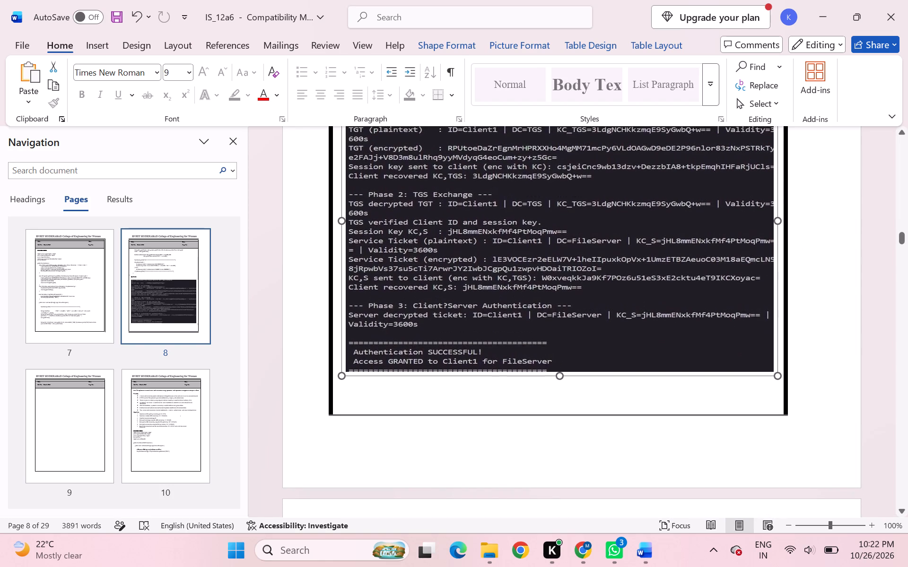
pyautogui.moveTo(563, 375); pyautogui.dragTo(564, 377)
pyautogui.click(808, 359)
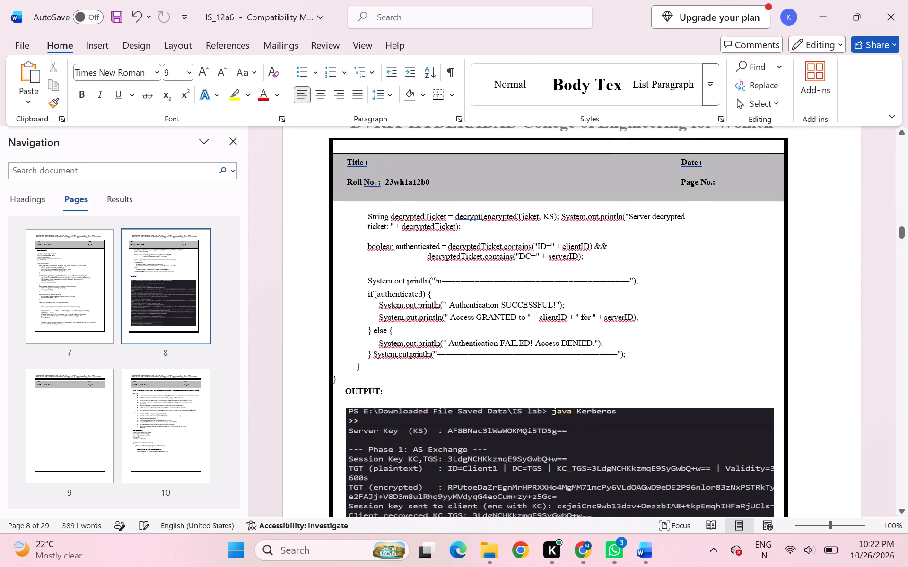
# Delete the header-only page 9 between the Kerberos output page and the secure web transaction experiment.
pyautogui.scroll(-2, 657, 313)
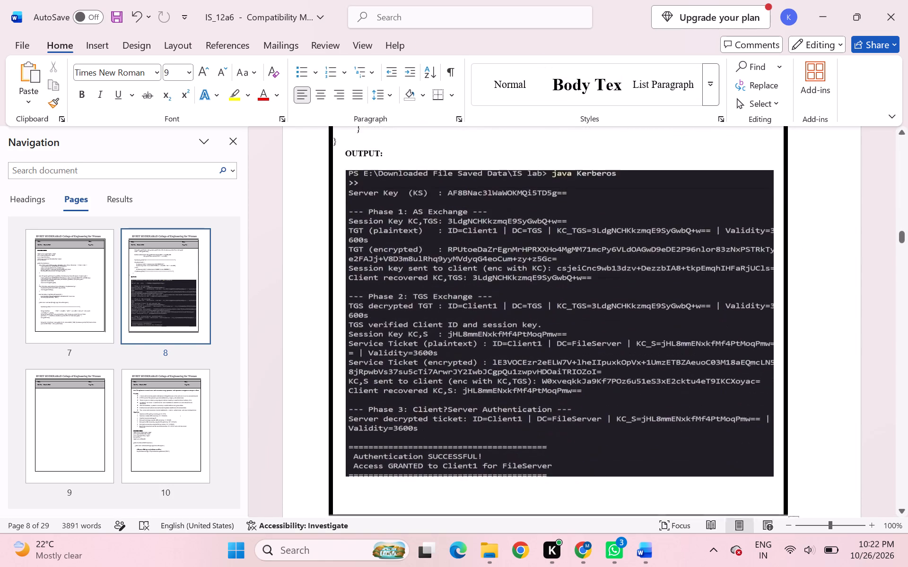
pyautogui.scroll(-5, 657, 313)
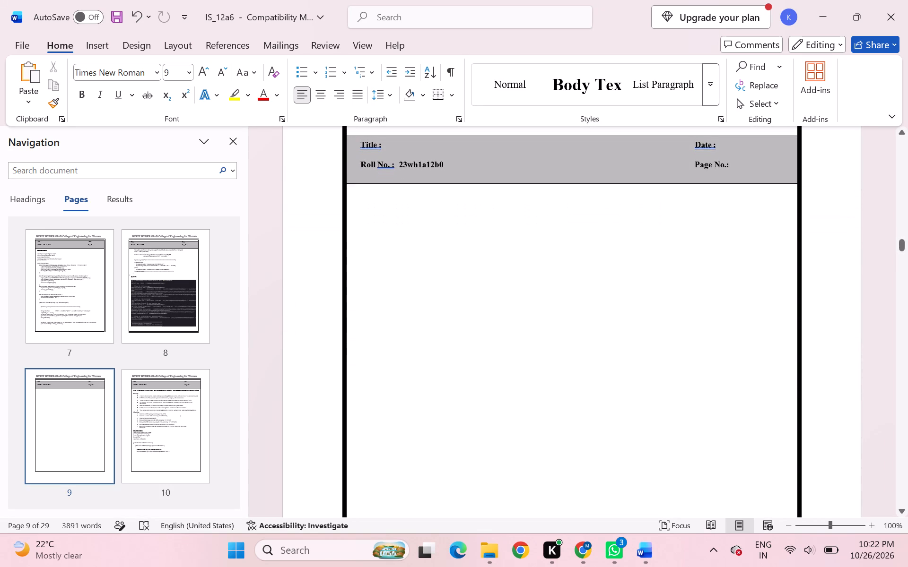
pyautogui.scroll(1, 657, 313)
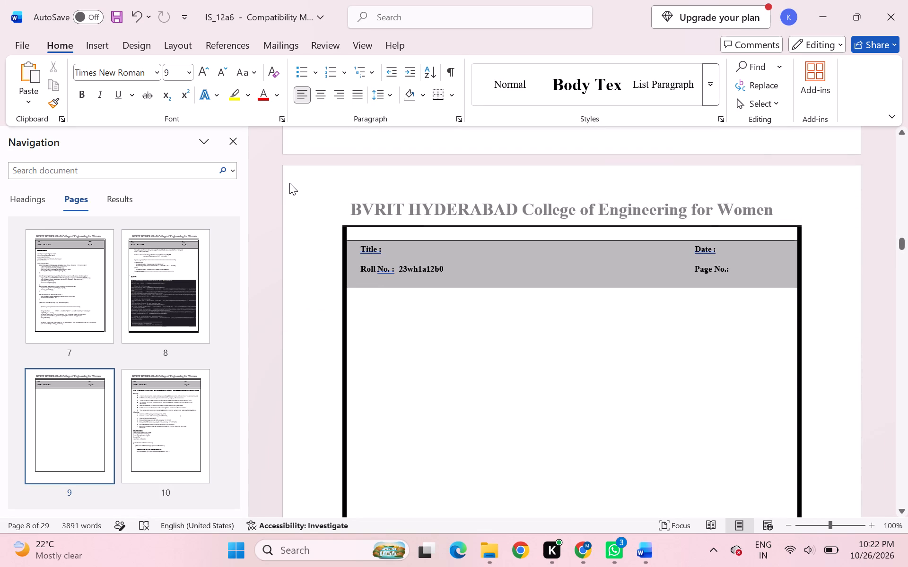
pyautogui.moveTo(288, 179); pyautogui.dragTo(548, 520)
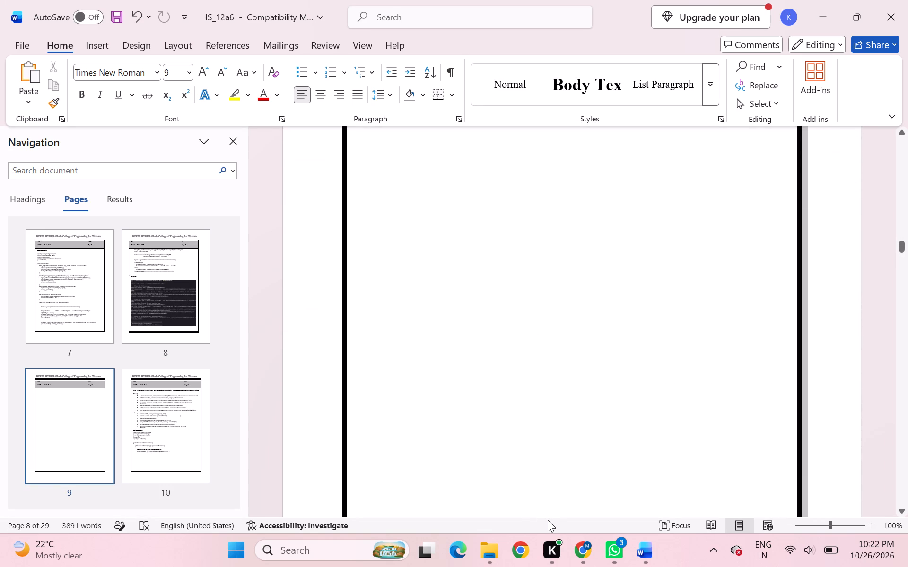
pyautogui.moveTo(548, 520); pyautogui.dragTo(634, 509)
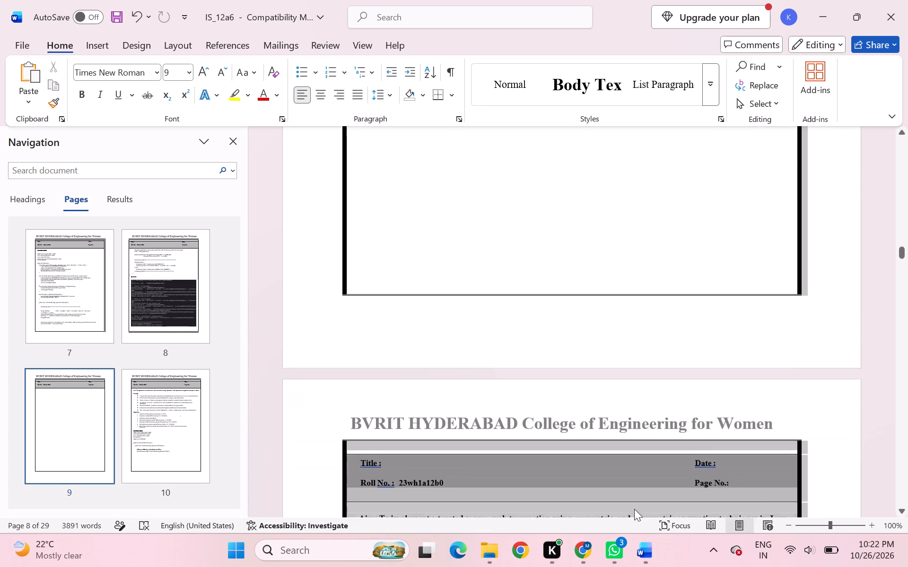
pyautogui.moveTo(634, 509); pyautogui.dragTo(742, 290)
pyautogui.press('BackSpace')
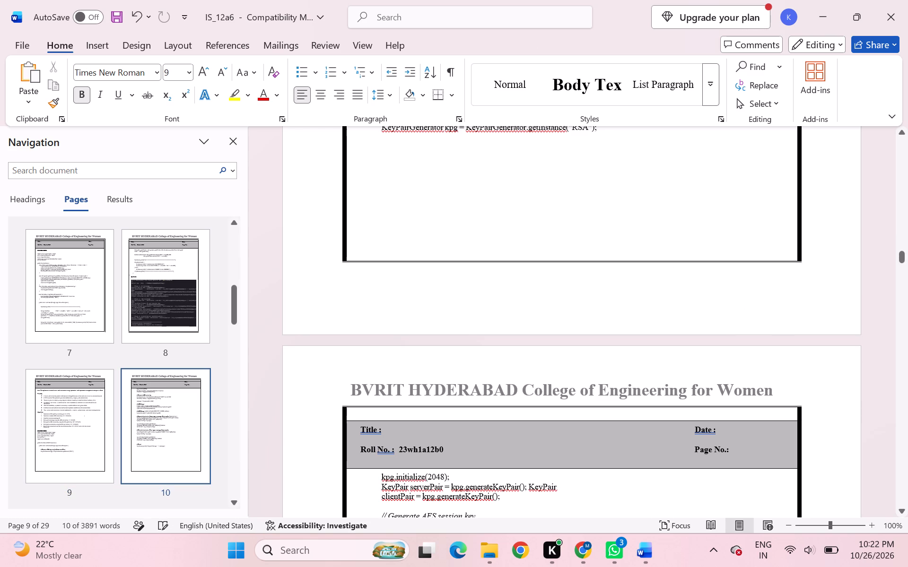
# Move the kpg.initialize(2048), serverPair and clientPair lines from the top of page 10 to below the KeyPairGenerator line on page 9.
pyautogui.scroll(3, 683, 241)
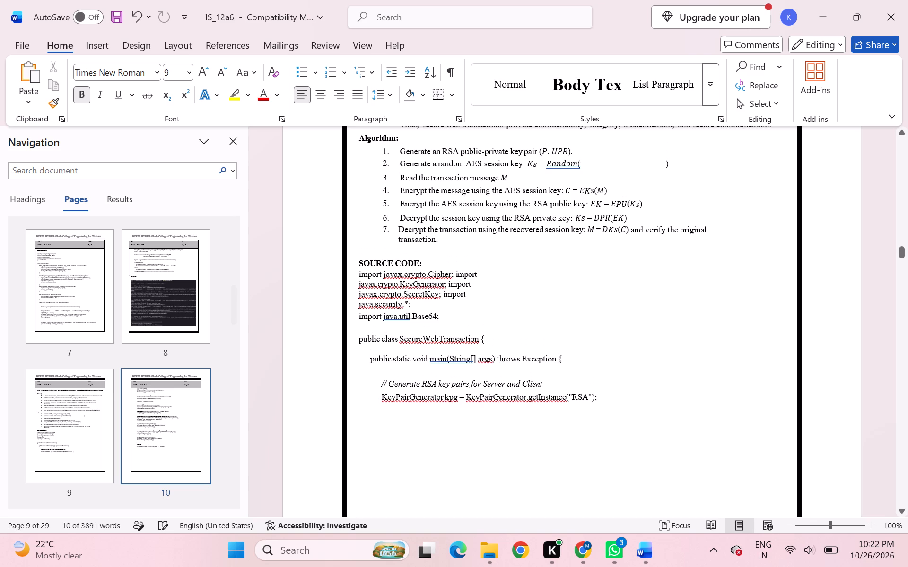
pyautogui.scroll(1, 458, 258)
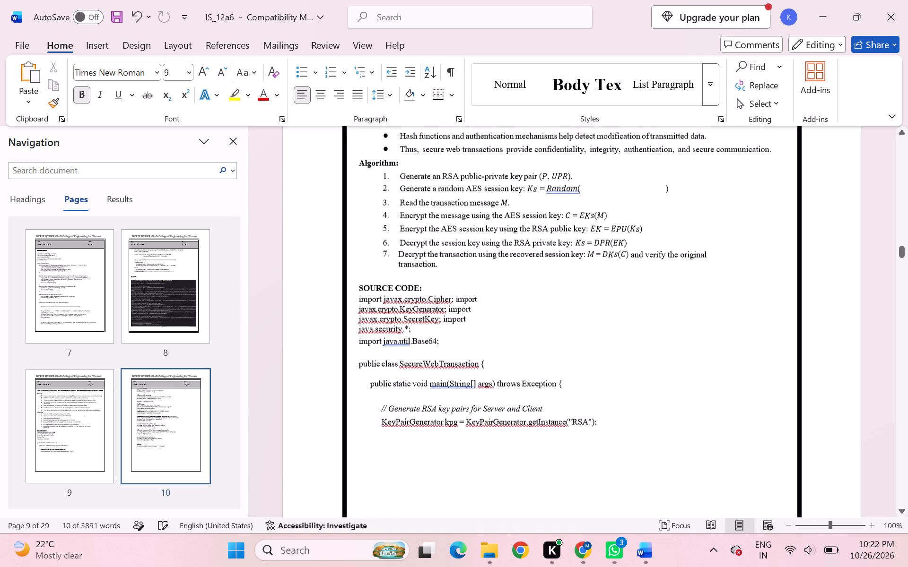
pyautogui.scroll(4, 458, 258)
pyautogui.scroll(-2, 458, 258)
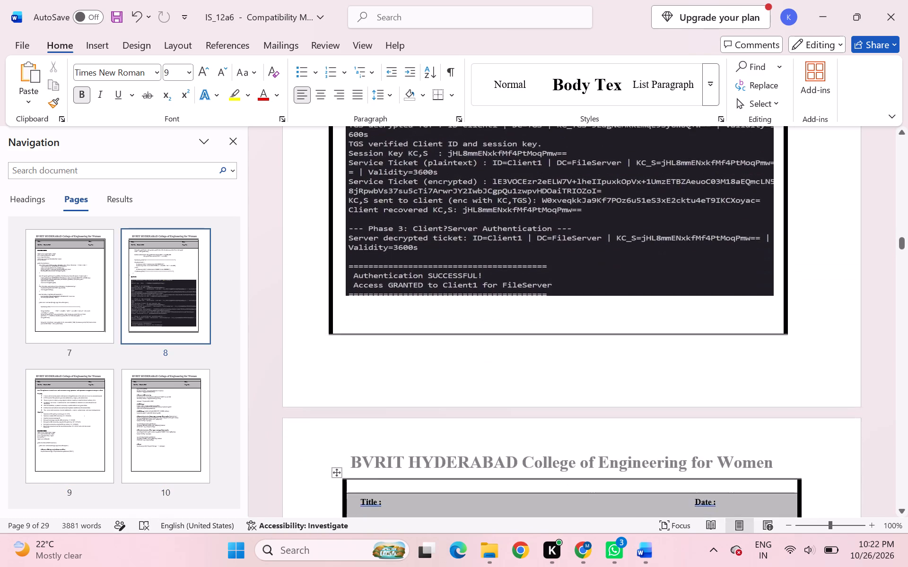
pyautogui.scroll(-4, 458, 258)
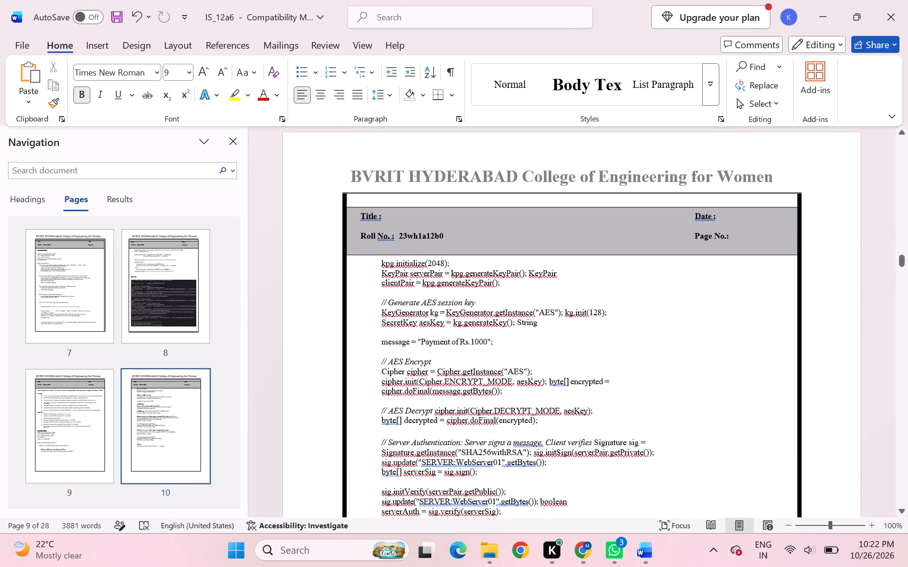
pyautogui.scroll(-2, 458, 258)
pyautogui.scroll(1, 458, 258)
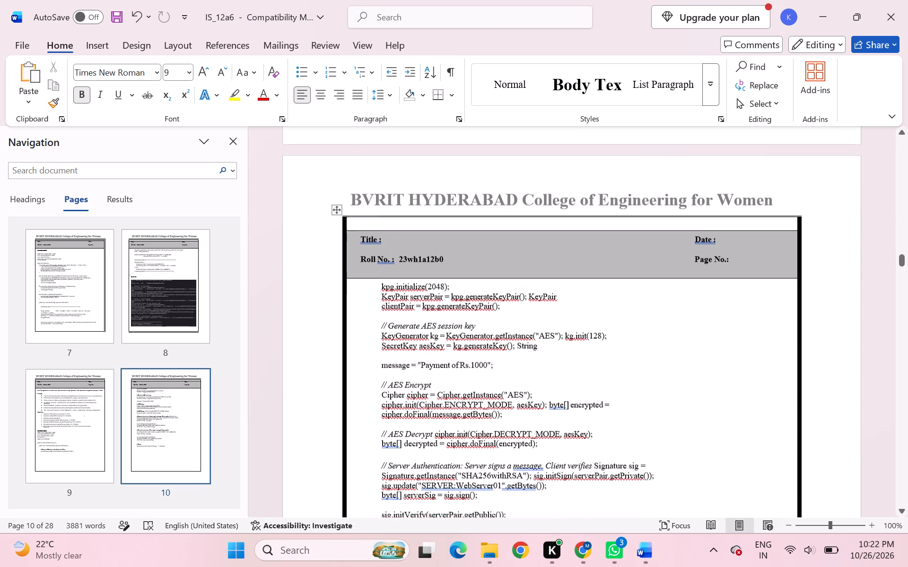
pyautogui.moveTo(381, 290); pyautogui.dragTo(508, 309)
pyautogui.hotkey('ctrl', 'x')
pyautogui.scroll(3, 508, 309)
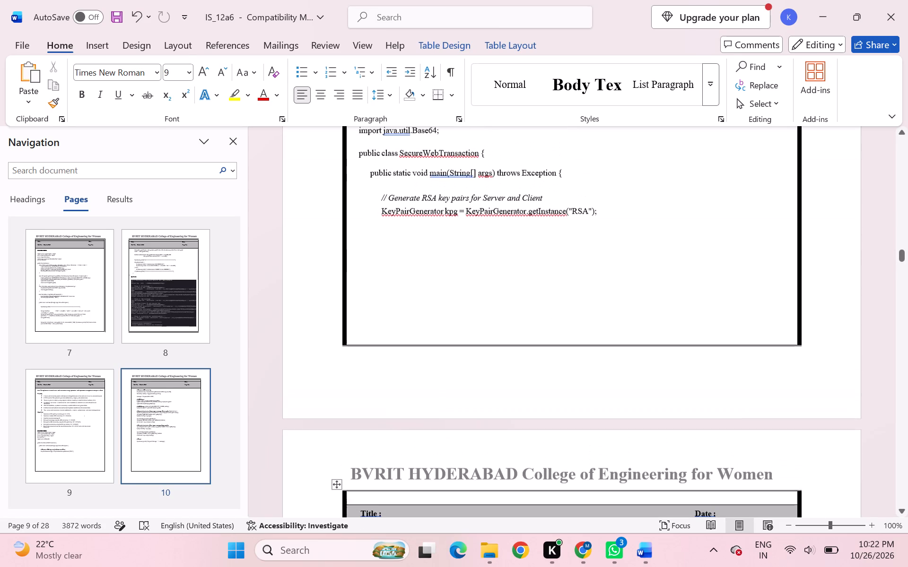
pyautogui.doubleClick(384, 229)
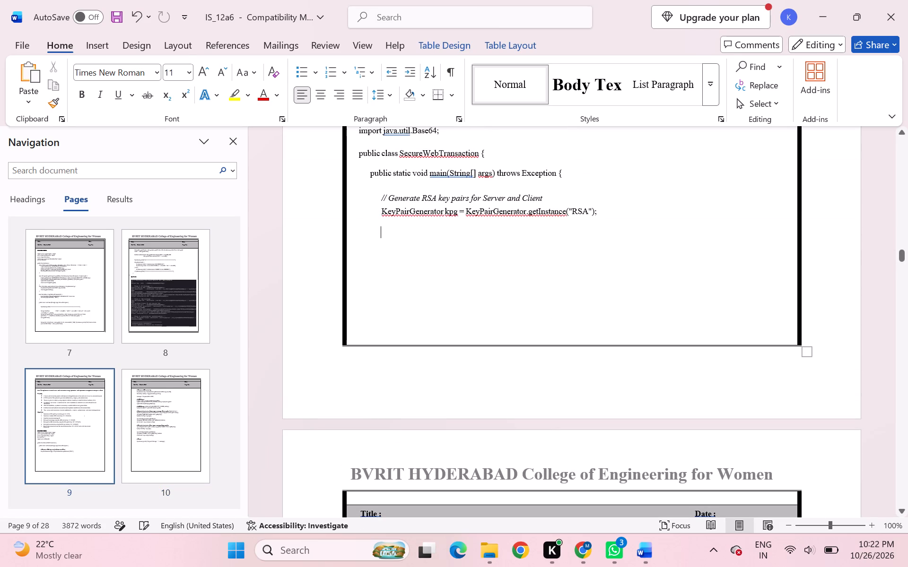
pyautogui.hotkey('ctrl', 'v')
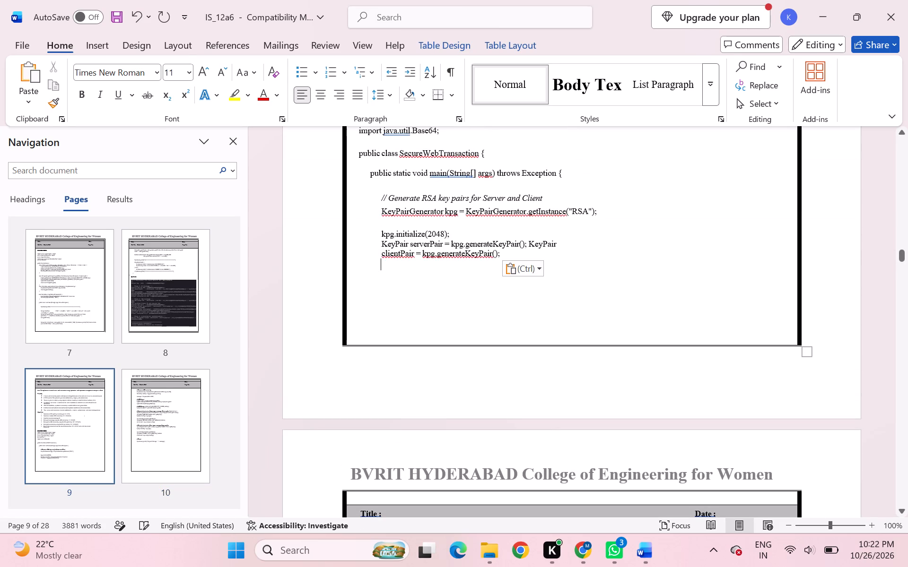
# Delete the "// Generate AES session key" comment at the top of page 10's code.
pyautogui.scroll(-2, 439, 258)
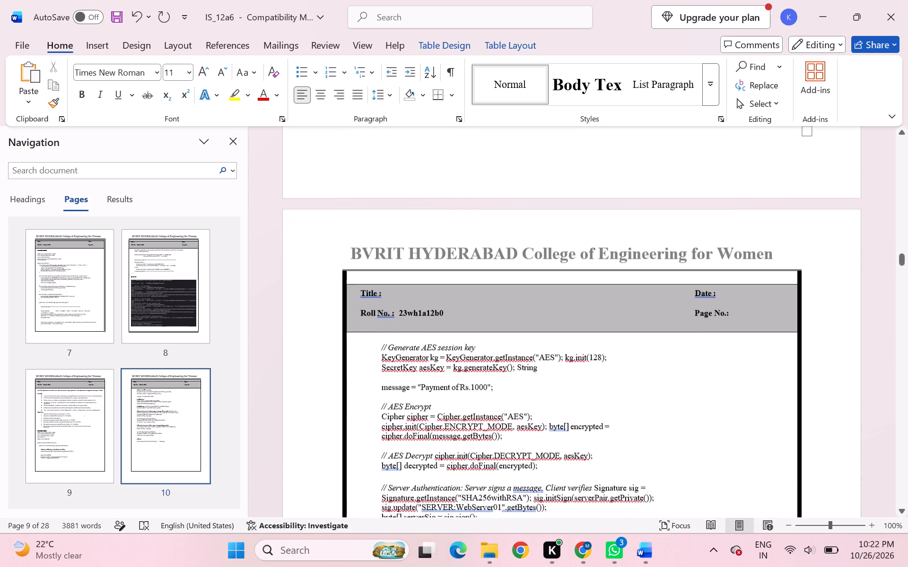
pyautogui.scroll(-1, 439, 258)
pyautogui.moveTo(382, 307); pyautogui.dragTo(472, 301)
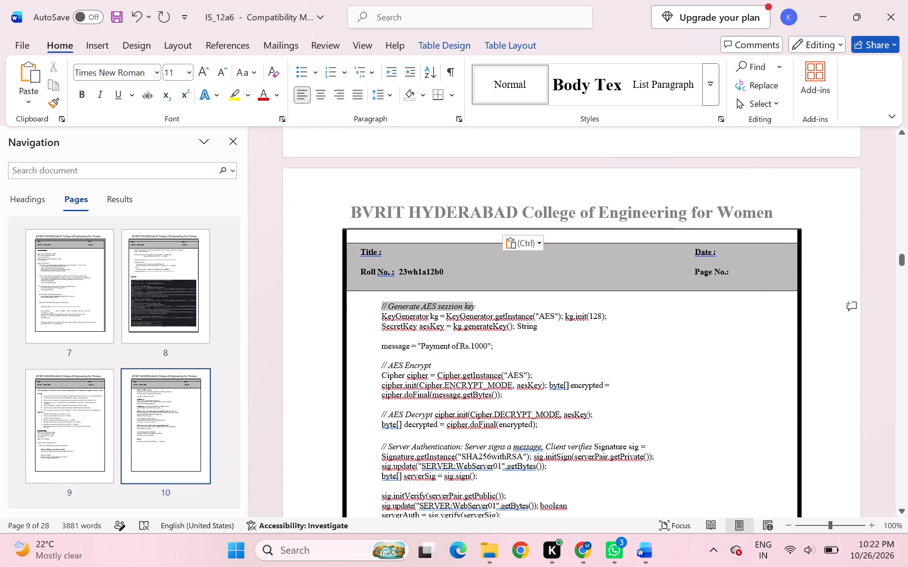
pyautogui.moveTo(472, 301); pyautogui.dragTo(481, 302)
pyautogui.press('BackSpace')
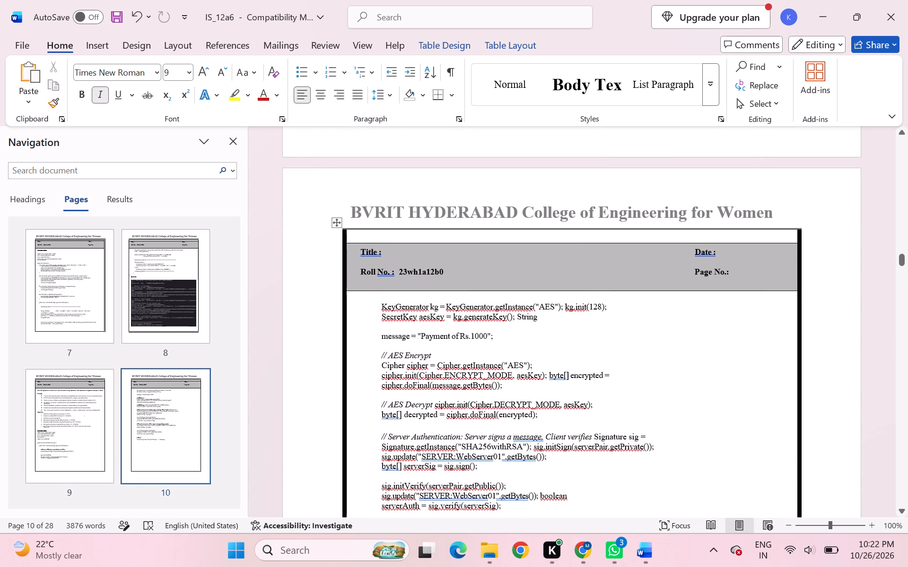
# Break the SecretKey line before "String" so the word joins the message = "Payment of Rs.1000" line on page 10.
pyautogui.moveTo(383, 306); pyautogui.dragTo(535, 321)
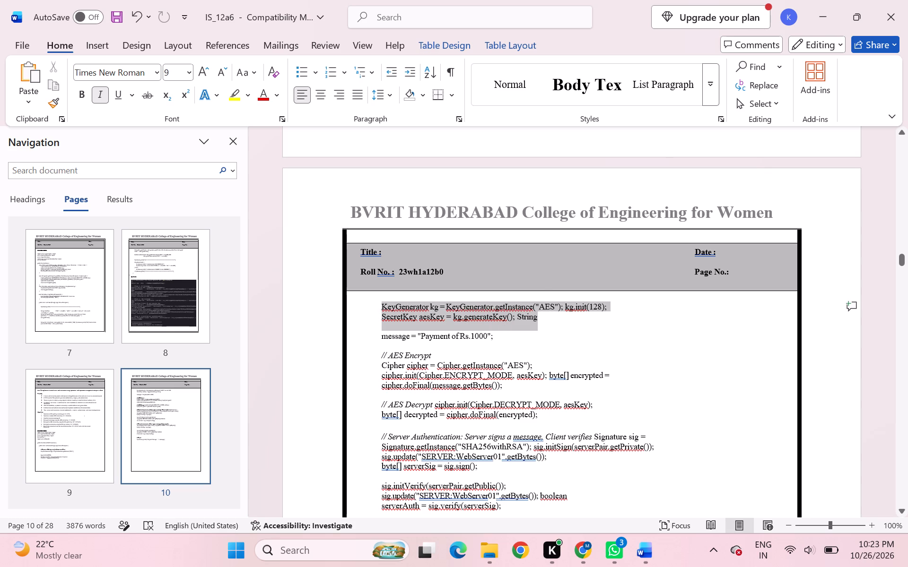
pyautogui.moveTo(535, 321); pyautogui.dragTo(544, 321)
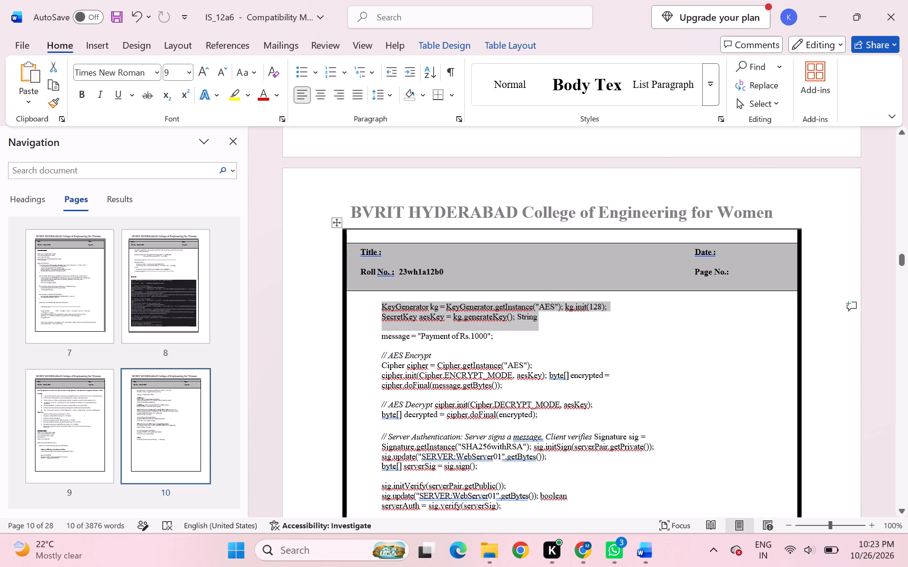
pyautogui.click(531, 323)
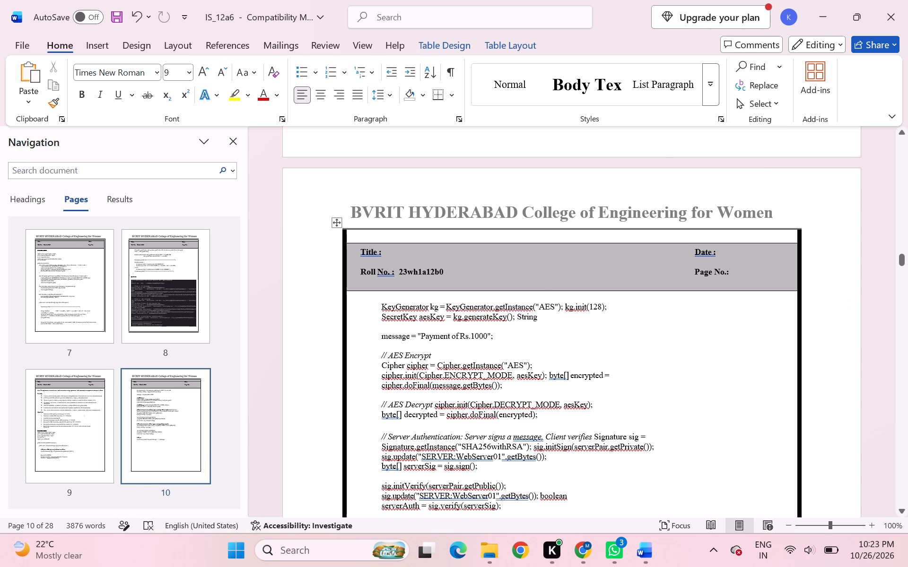
pyautogui.click(516, 316)
pyautogui.press('Return')
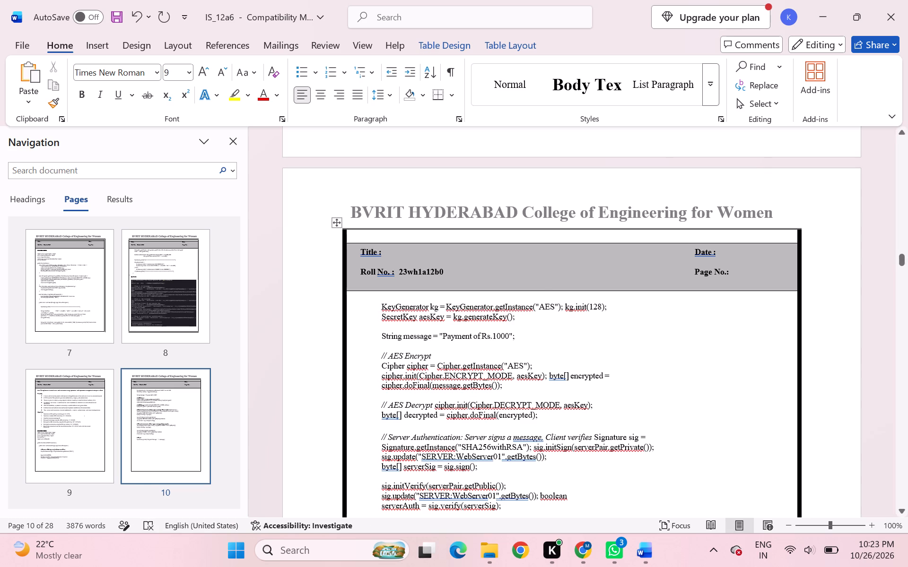
# Move the KeyGenerator, SecretKey and String message lines from the top of page 10 to below the clientPair line on page 9.
pyautogui.moveTo(379, 301); pyautogui.dragTo(537, 336)
pyautogui.hotkey('ctrl', 'x')
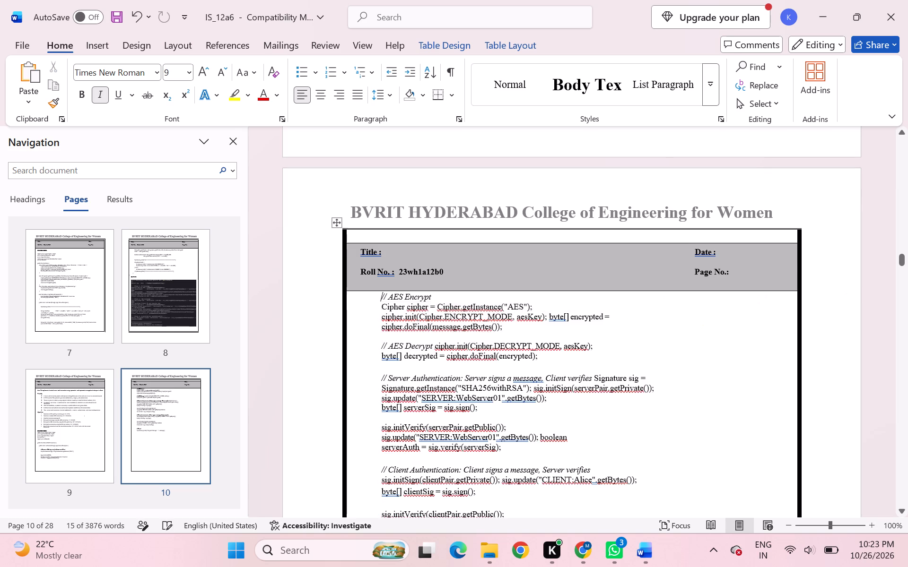
pyautogui.scroll(3, 537, 336)
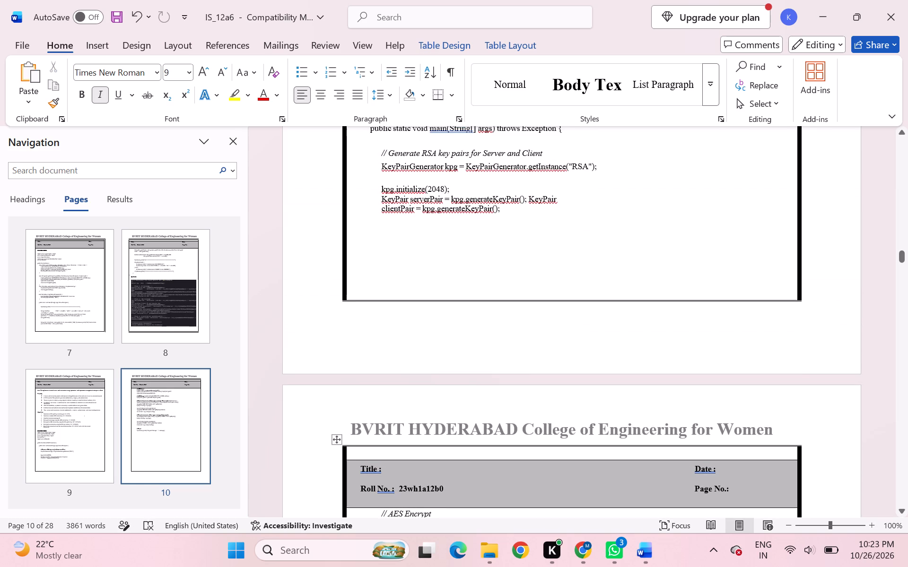
pyautogui.click(507, 202)
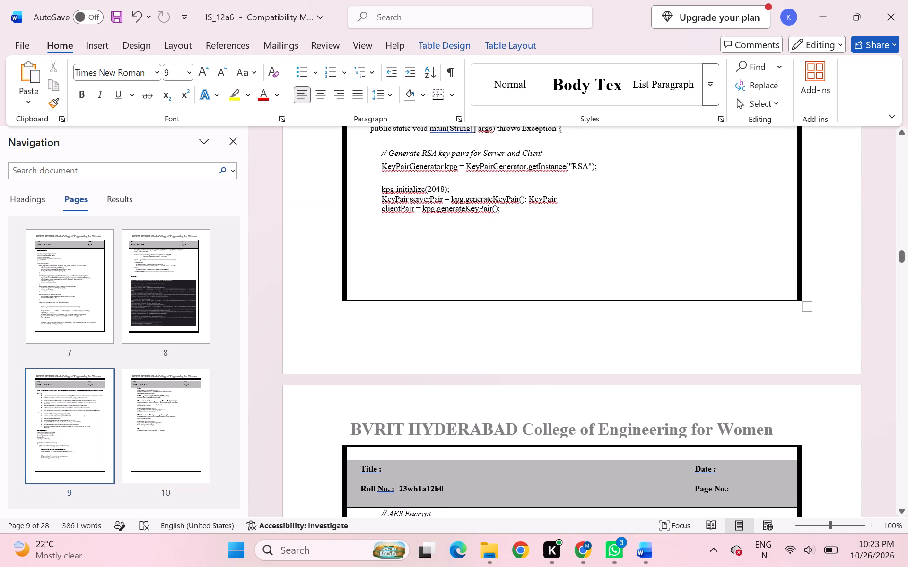
pyautogui.press('Return')
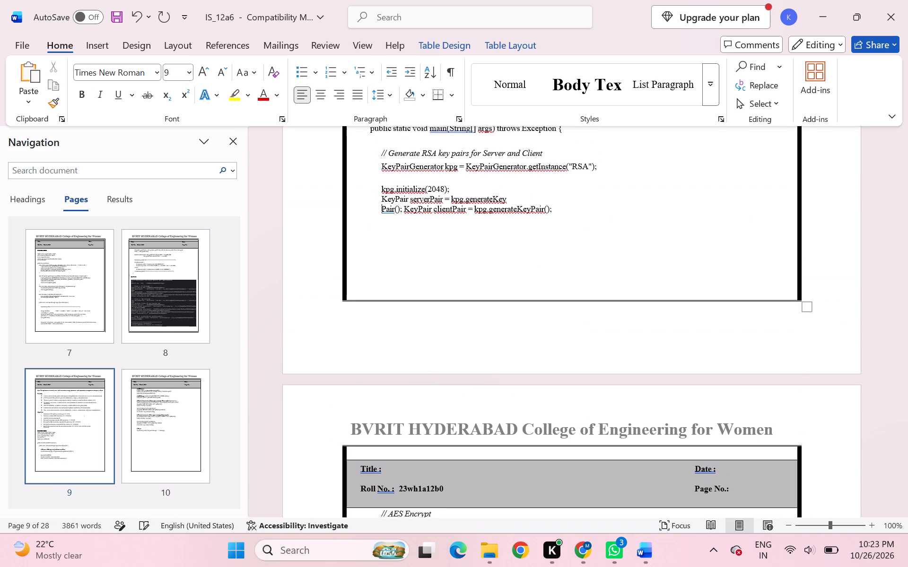
pyautogui.press('BackSpace')
pyautogui.press('BackSpace')
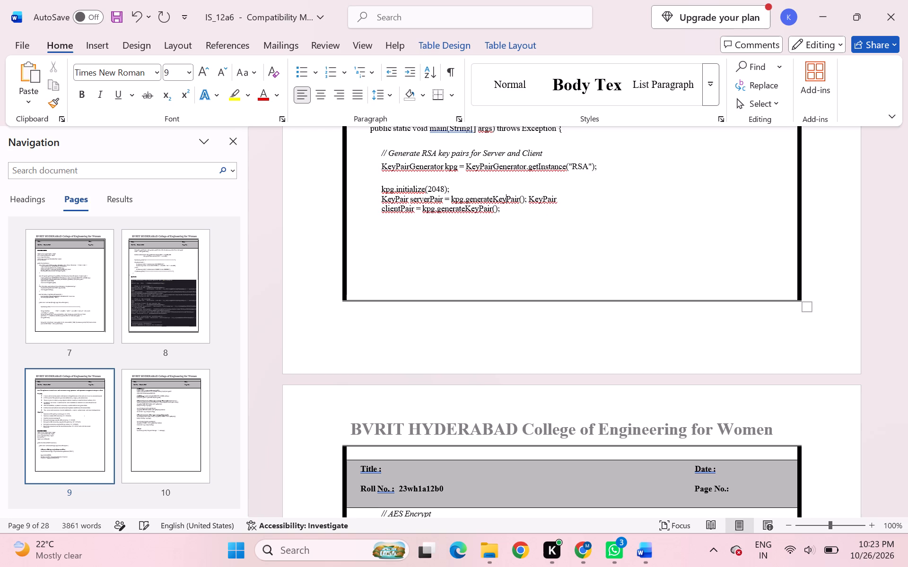
pyautogui.click(508, 205)
pyautogui.press('Return')
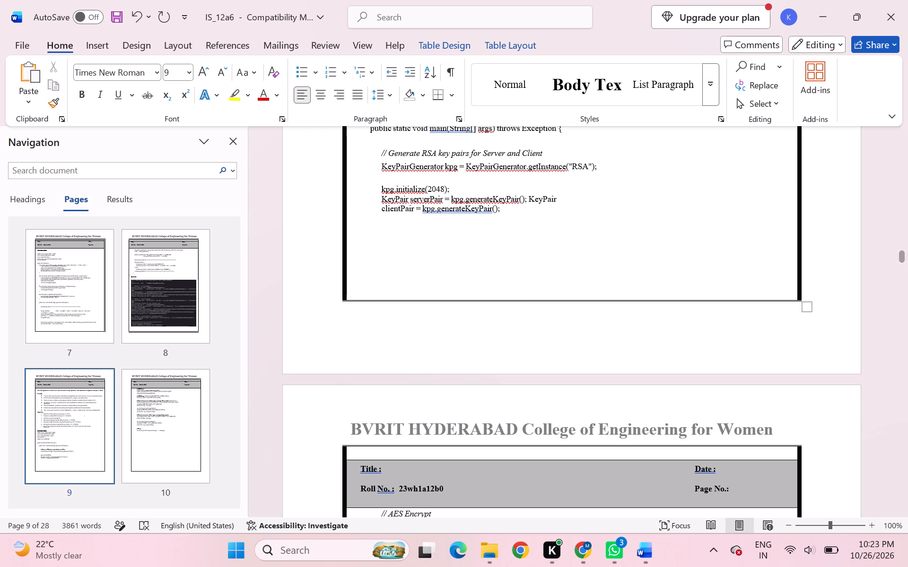
pyautogui.hotkey('ctrl', 'v')
# Delete page 10's server signing code from the "// Server Authentication" comment through the "byte[] serverSig = sig.sign();" line.
pyautogui.scroll(-1, 514, 267)
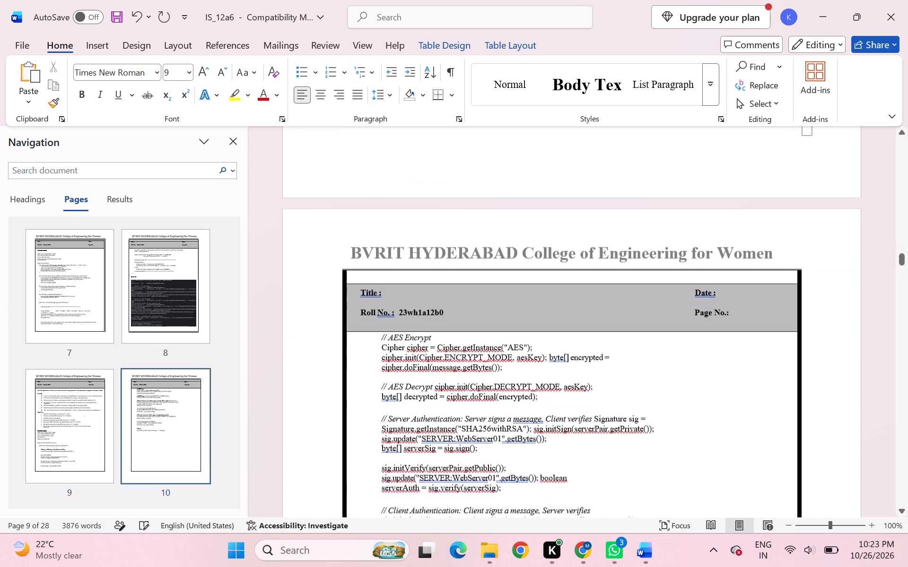
pyautogui.scroll(-6, 514, 267)
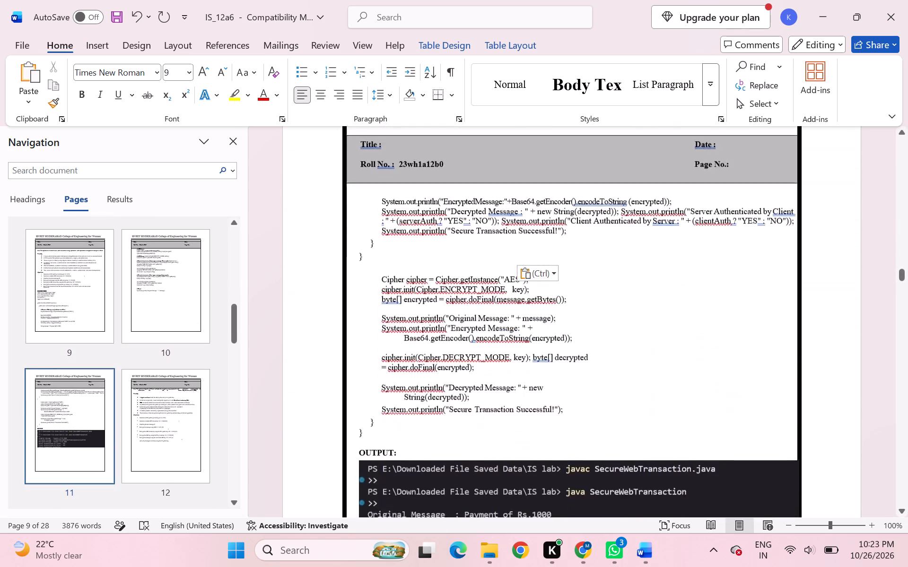
pyautogui.scroll(-2, 514, 267)
pyautogui.scroll(6, 514, 267)
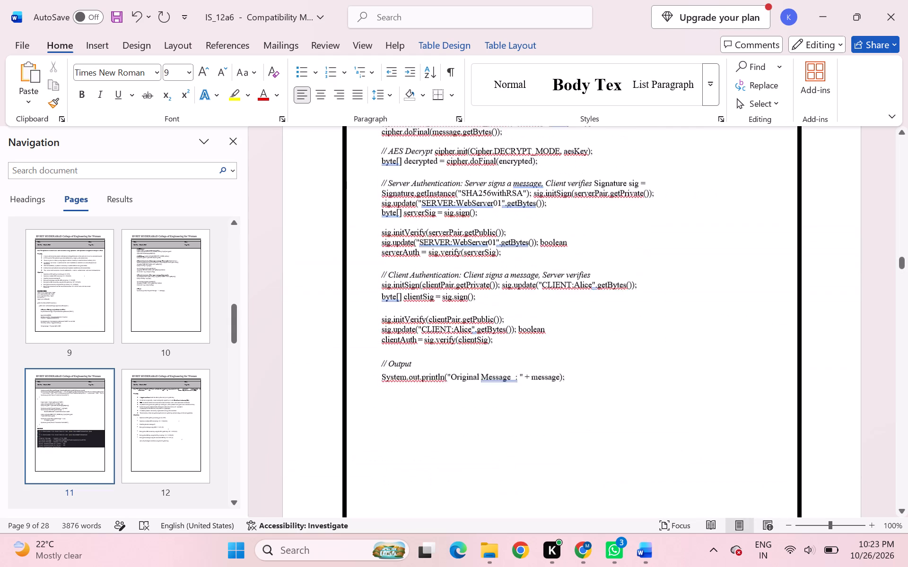
pyautogui.scroll(1, 514, 267)
pyautogui.moveTo(384, 340); pyautogui.dragTo(479, 379)
pyautogui.press('BackSpace')
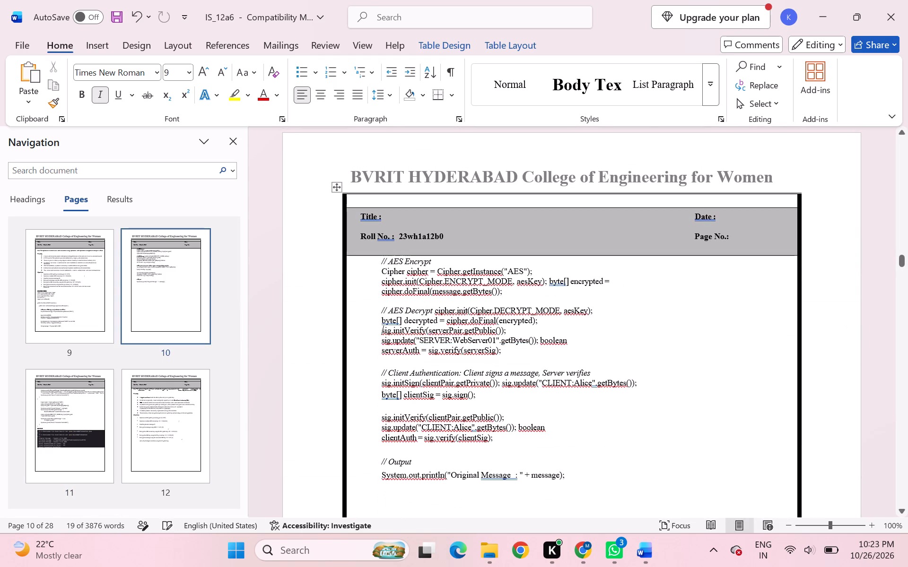
# Delete the cipher.init(Cipher.DECRYPT_MODE, key) and byte[] decrypted lines on page 11, along with the blank lines around them.
pyautogui.scroll(1, 485, 352)
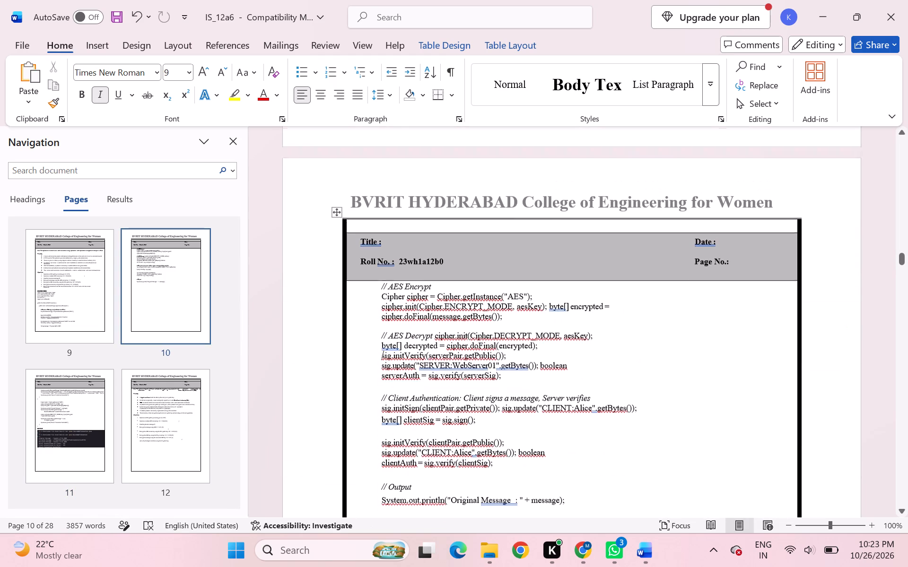
pyautogui.scroll(3, 485, 352)
pyautogui.scroll(-1, 485, 352)
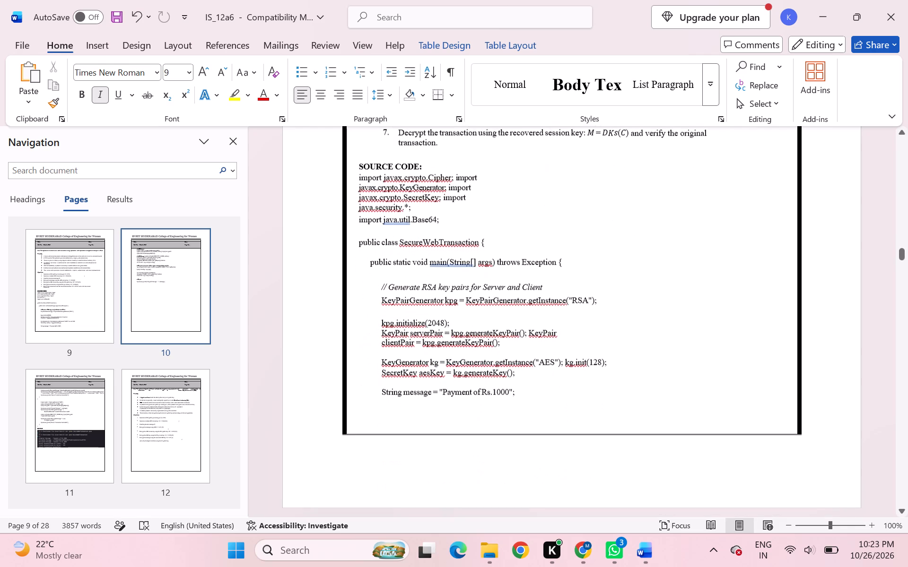
pyautogui.scroll(-4, 485, 352)
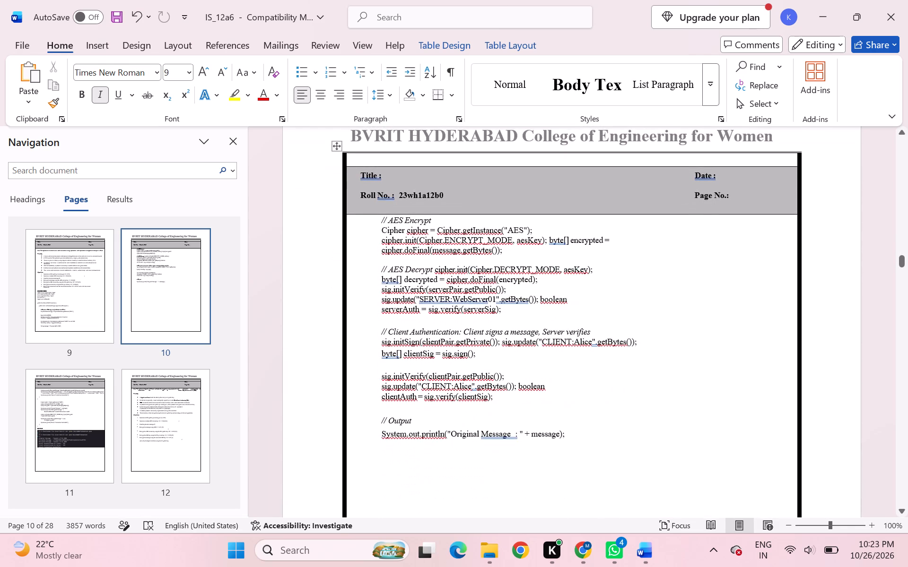
pyautogui.scroll(-4, 458, 350)
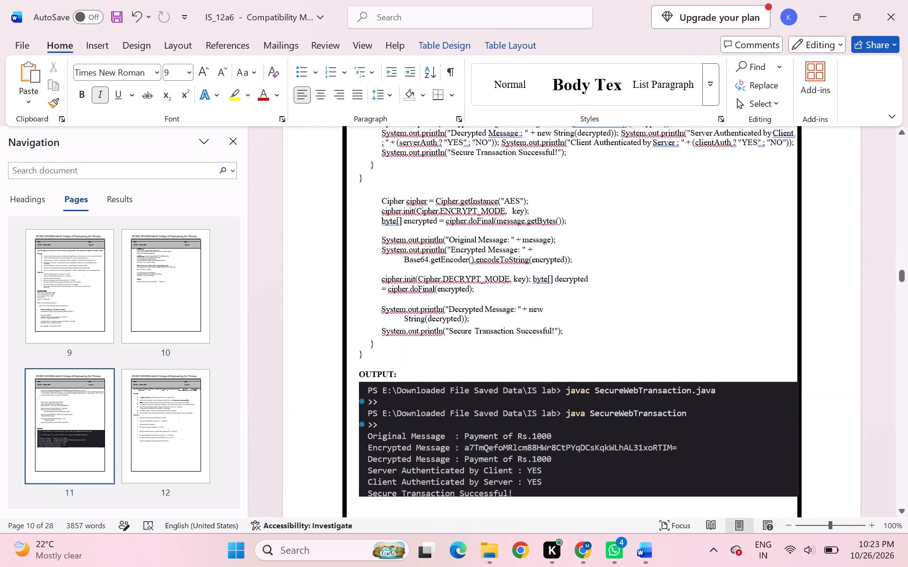
pyautogui.scroll(-2, 458, 350)
pyautogui.scroll(1, 458, 350)
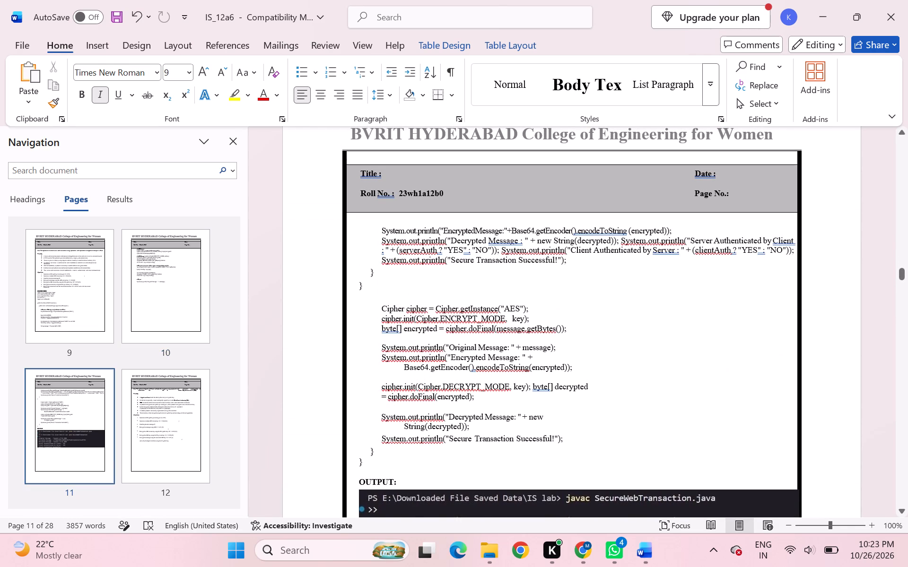
pyautogui.moveTo(379, 383); pyautogui.dragTo(479, 394)
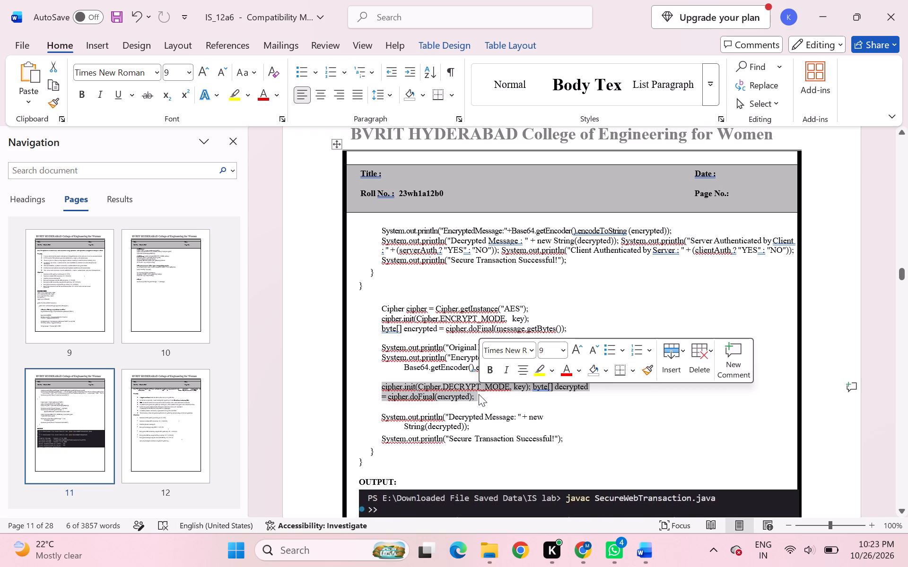
pyautogui.press('BackSpace')
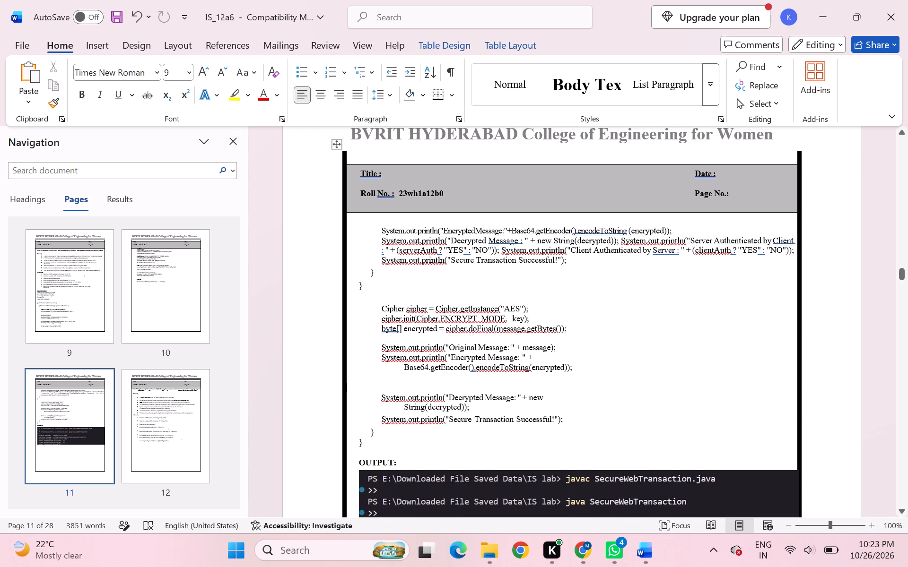
pyautogui.press('BackSpace')
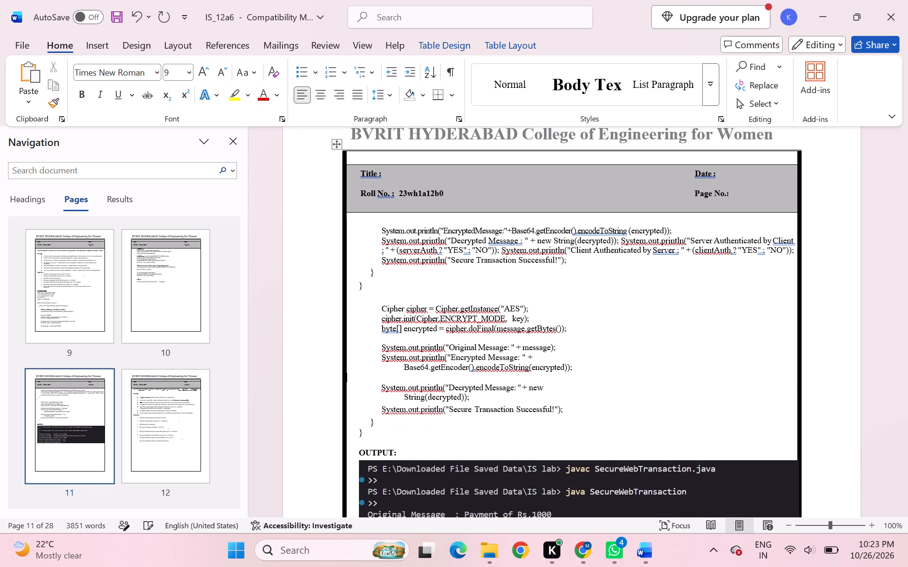
pyautogui.press('BackSpace')
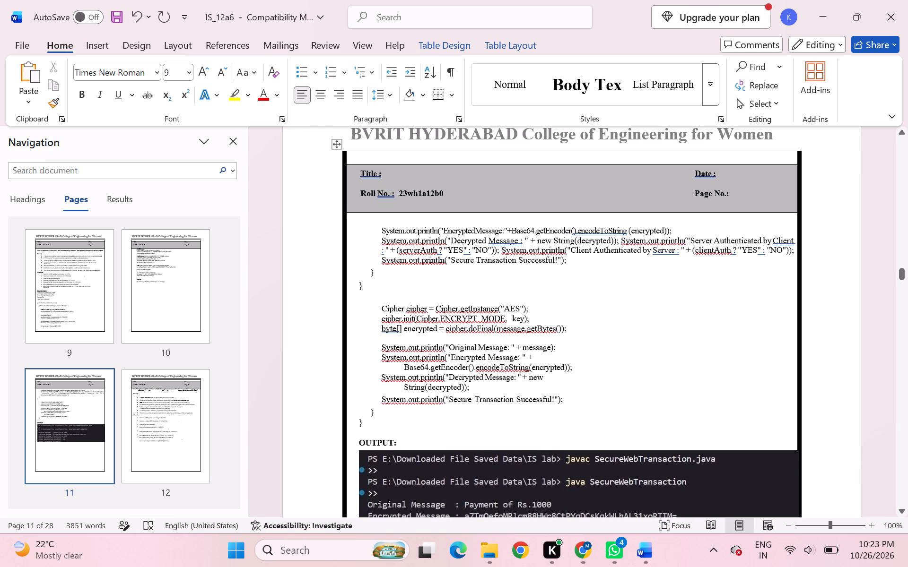
# Cut all the content below the header on page 11, from the EncryptedMessage println line through the OUTPUT heading and screenshot.
pyautogui.click(385, 290)
pyautogui.doubleClick(384, 293)
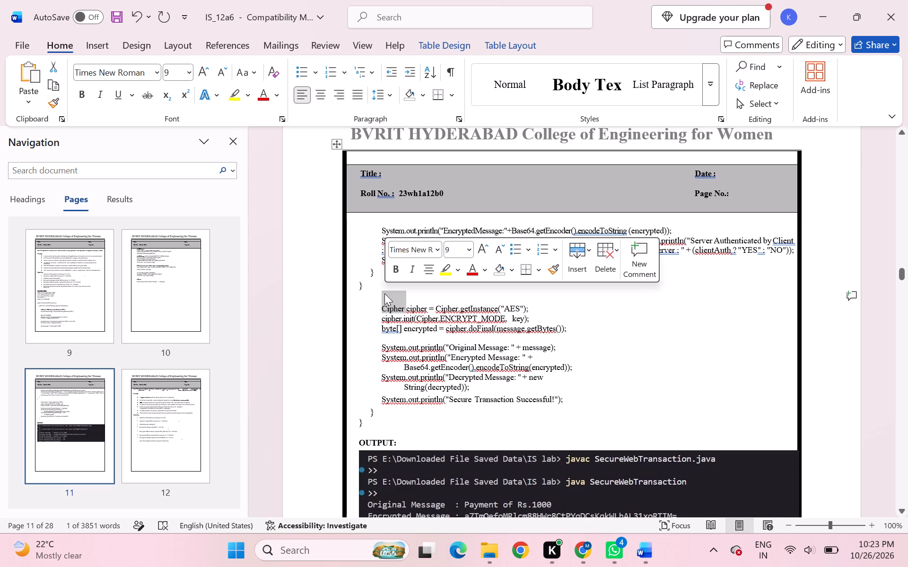
pyautogui.click(380, 306)
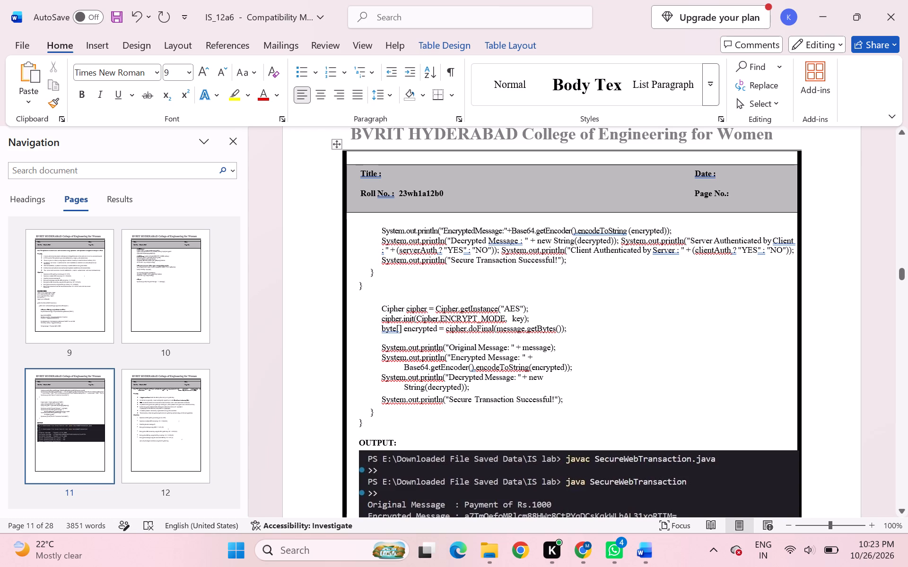
pyautogui.moveTo(379, 229); pyautogui.dragTo(399, 442)
pyautogui.hotkey('ctrl', 'x')
# Delete the "// Output" comment and its blank line above the Original Message println line on page 10.
pyautogui.scroll(2, 399, 442)
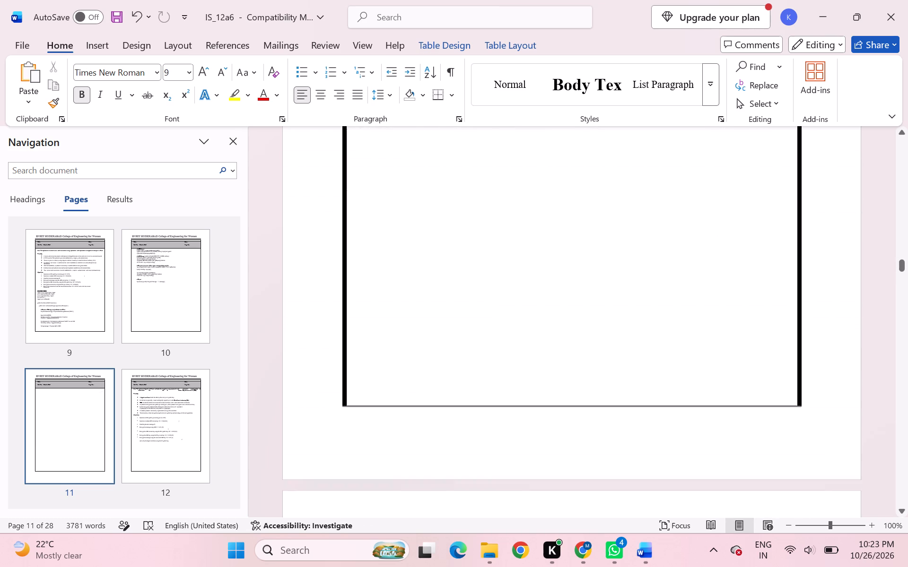
pyautogui.scroll(2, 399, 442)
pyautogui.click(579, 265)
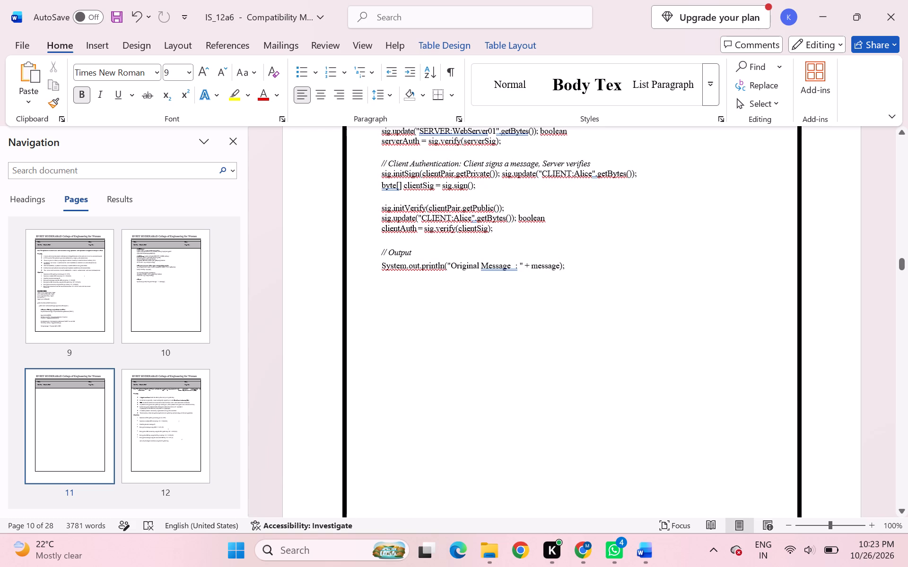
pyautogui.moveTo(416, 253); pyautogui.dragTo(375, 243)
pyautogui.press('BackSpace')
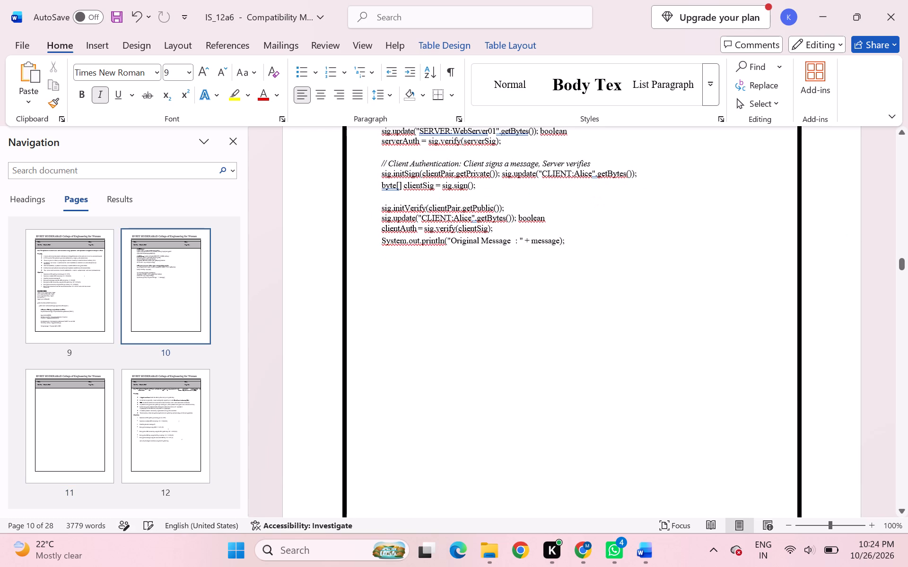
# Delete page 10's "// Client Authentication" comment and the blank line above it, keeping sig.initSign on its own line below serverAuth.
pyautogui.scroll(1, 375, 243)
pyautogui.moveTo(500, 287); pyautogui.dragTo(604, 290)
pyautogui.press('BackSpace')
pyautogui.press('BackSpace')
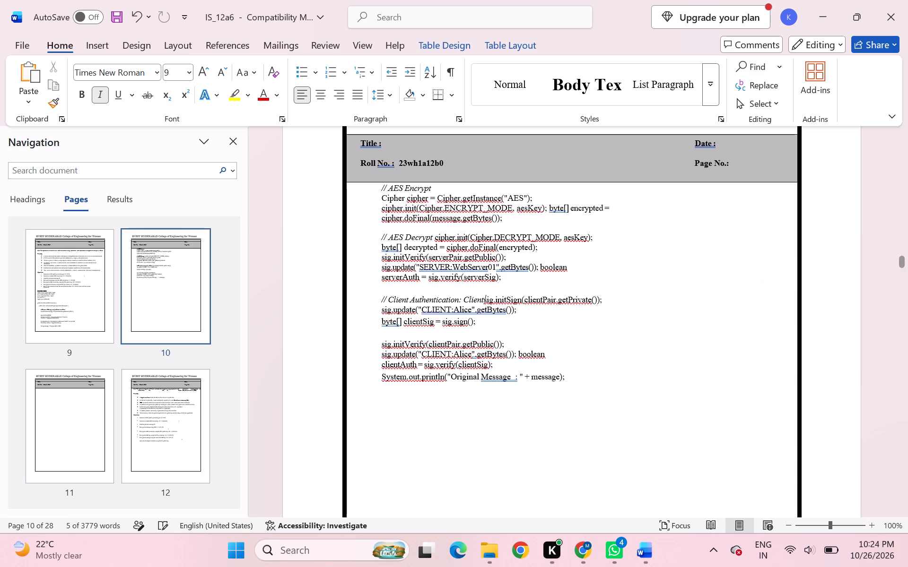
pyautogui.press('BackSpace')
pyautogui.press('BackSpace')
pyautogui.press('BackSpace')
pyautogui.press('BackSpace')
pyautogui.press('BackSpace')
pyautogui.press('BackSpace')
pyautogui.press('BackSpace')
pyautogui.press('BackSpace')
pyautogui.press('BackSpace')
pyautogui.press('BackSpace')
pyautogui.press('BackSpace')
pyautogui.press('BackSpace')
pyautogui.press('BackSpace')
pyautogui.press('BackSpace')
pyautogui.press('BackSpace')
pyautogui.press('BackSpace')
pyautogui.press('BackSpace')
pyautogui.press('BackSpace')
pyautogui.press('BackSpace')
pyautogui.press('BackSpace')
pyautogui.press('BackSpace')
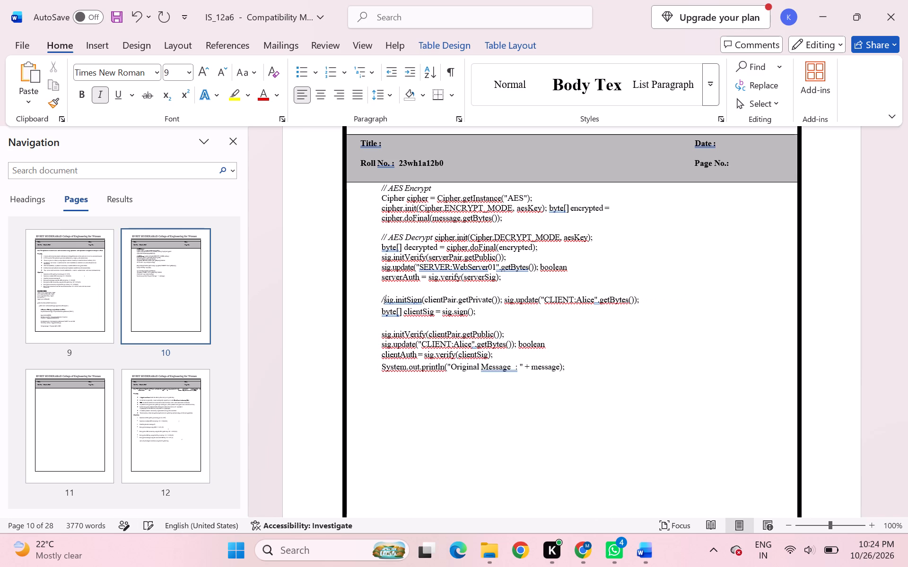
pyautogui.press('BackSpace')
pyautogui.press('BackSpace')
pyautogui.press('BackSpace')
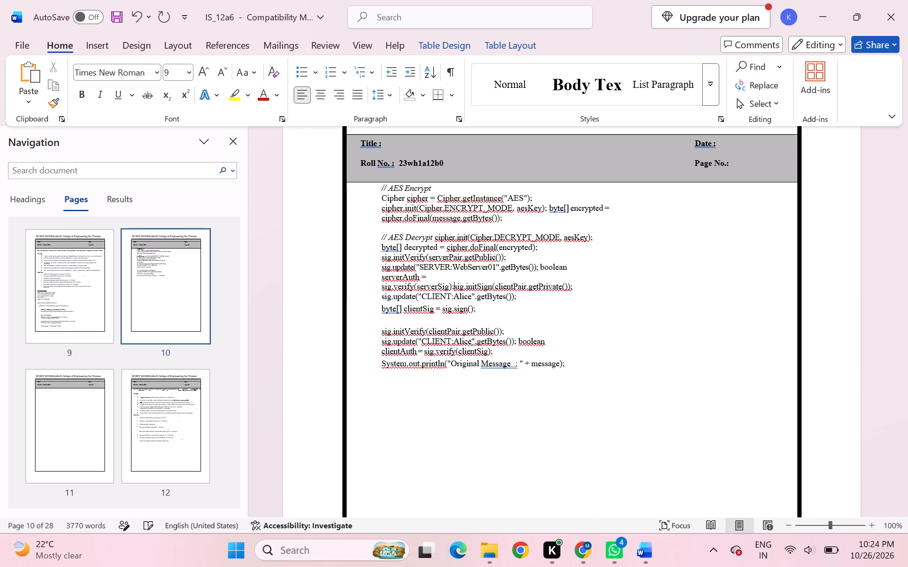
pyautogui.press('Return')
# Paste the cut page 11 code and output on a new line below the Original Message println line on page 10.
pyautogui.scroll(-1, 620, 334)
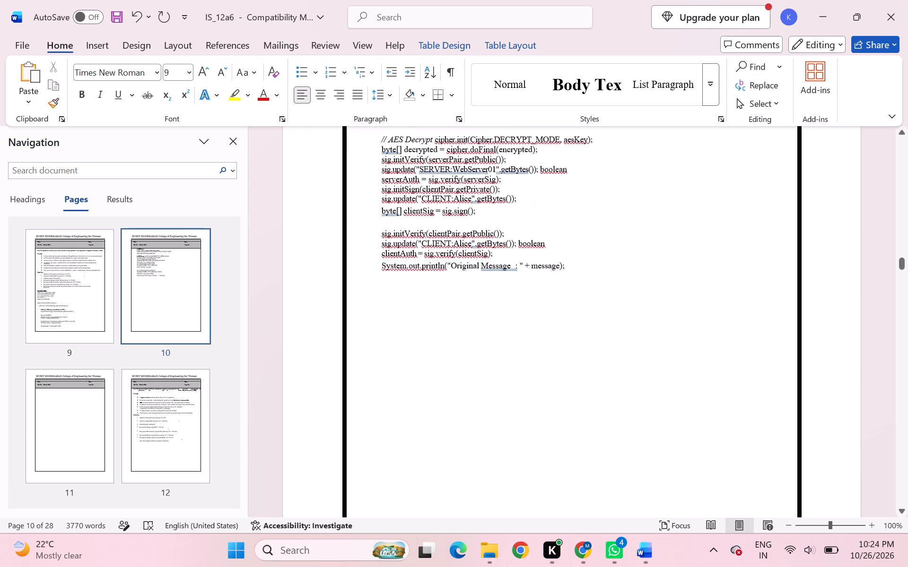
pyautogui.click(575, 265)
pyautogui.press('Return')
pyautogui.hotkey('ctrl', 'v')
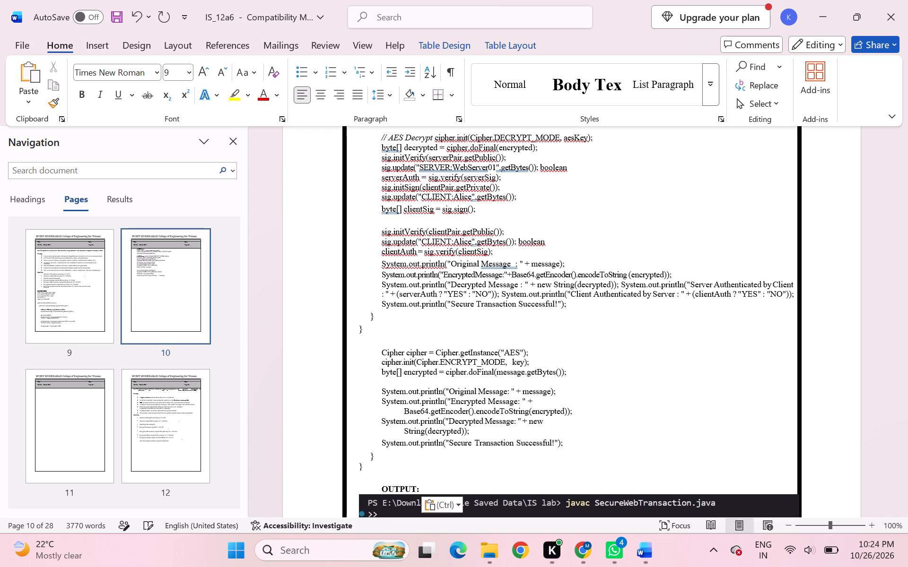
pyautogui.scroll(-2, 573, 327)
pyautogui.scroll(1, 573, 327)
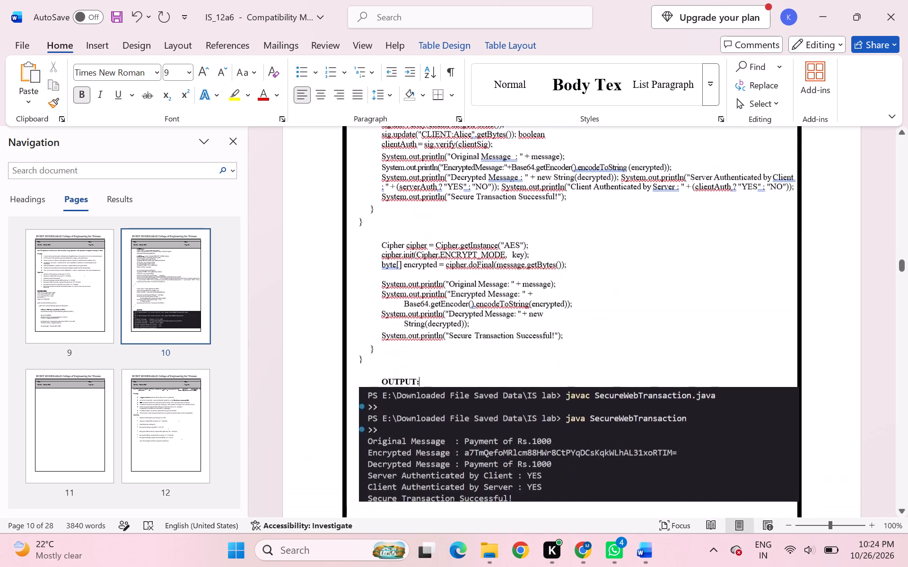
pyautogui.scroll(1, 547, 354)
pyautogui.scroll(-1, 547, 354)
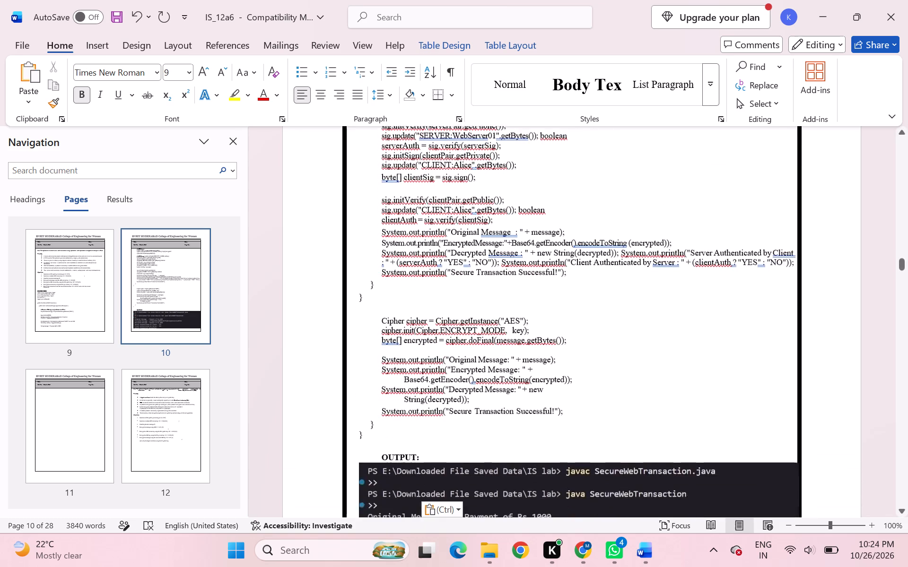
pyautogui.scroll(-2, 547, 354)
# Make page 10's output screenshot slightly narrower and shorter so it fits inside the border and clears the OUTPUT heading.
pyautogui.click(597, 390)
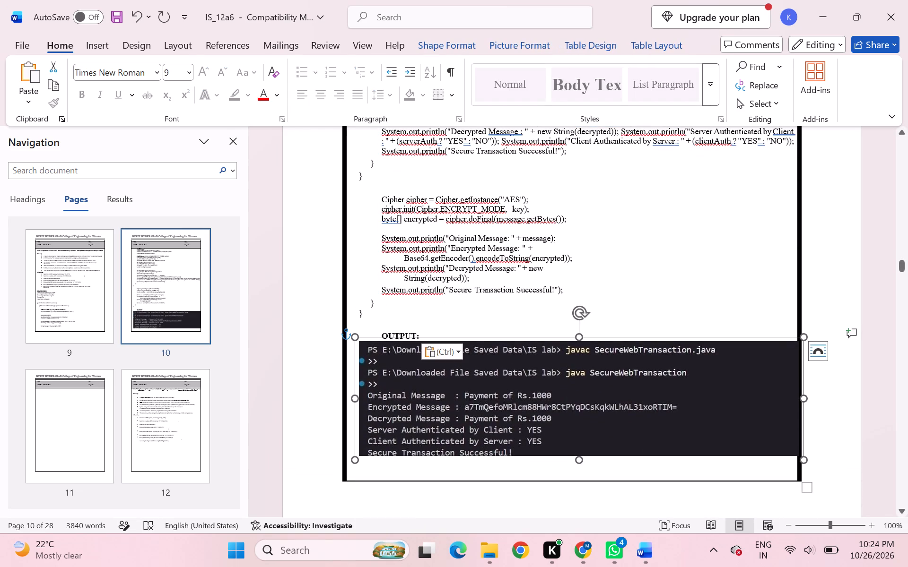
pyautogui.moveTo(803, 397); pyautogui.dragTo(769, 399)
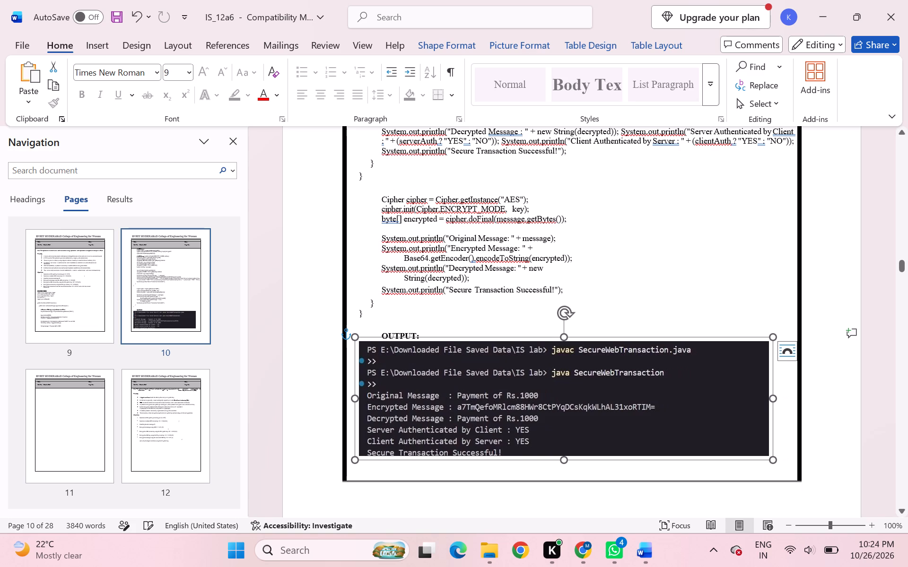
pyautogui.moveTo(565, 338); pyautogui.dragTo(567, 351)
pyautogui.click(657, 251)
# Delete the header-only page 11, including its table and border.
pyautogui.scroll(-3, 657, 251)
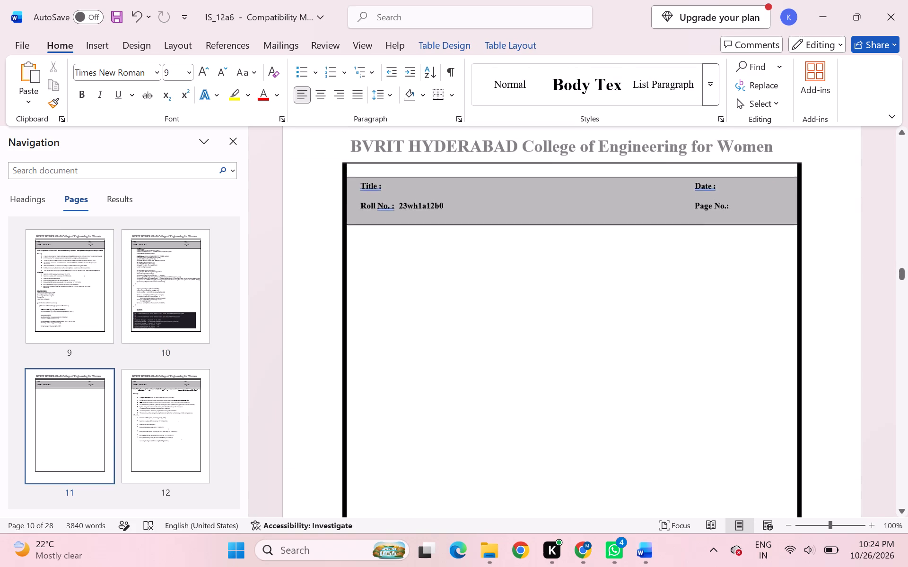
pyautogui.scroll(1, 437, 256)
pyautogui.moveTo(306, 168); pyautogui.dragTo(422, 294)
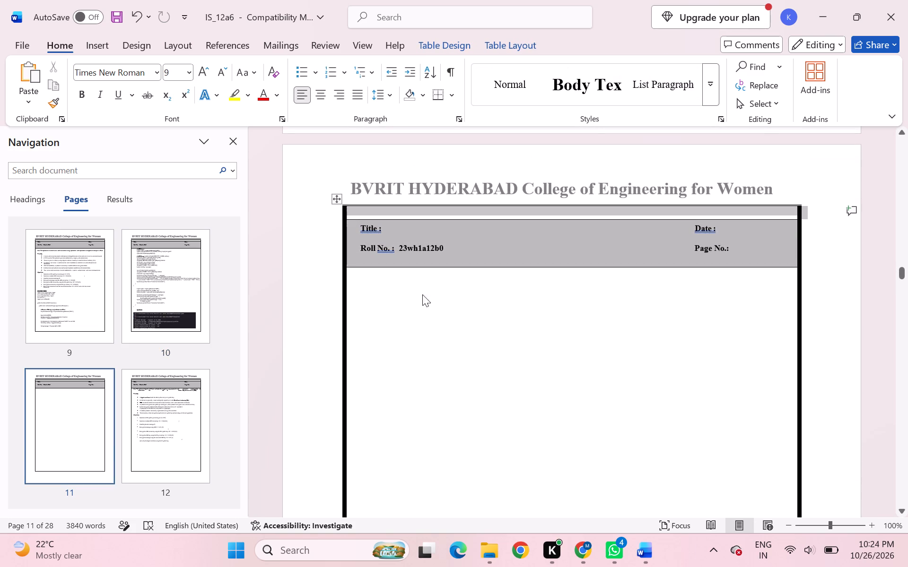
pyautogui.moveTo(422, 294); pyautogui.dragTo(599, 521)
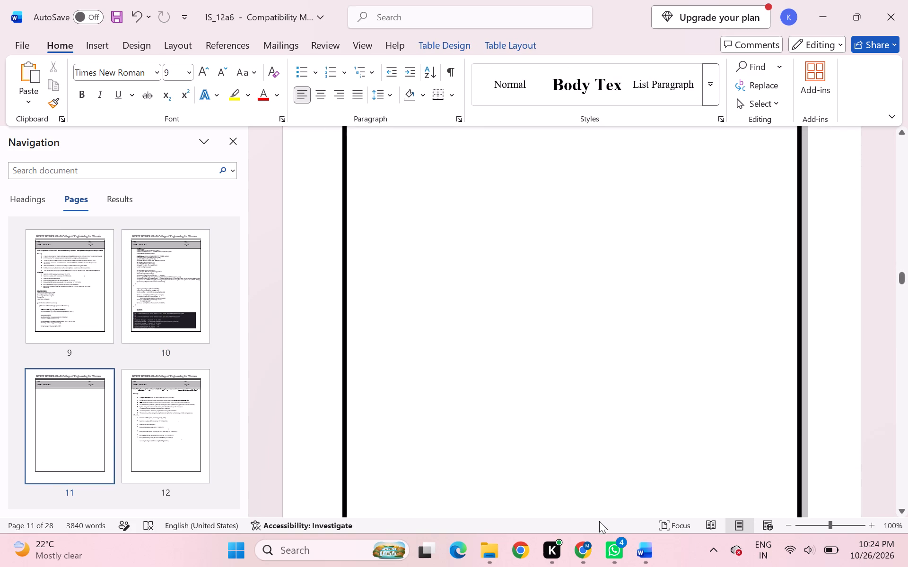
pyautogui.moveTo(599, 521); pyautogui.dragTo(733, 440)
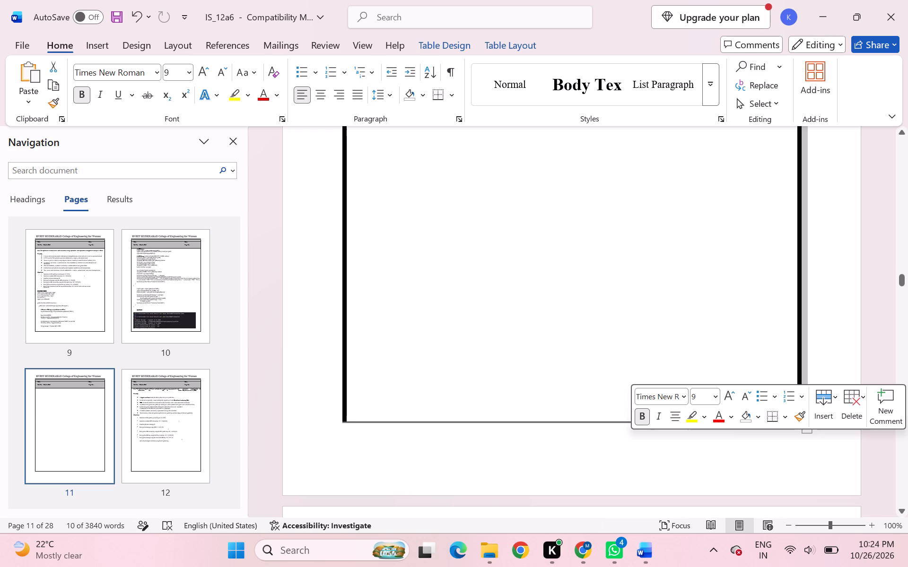
pyautogui.press('BackSpace')
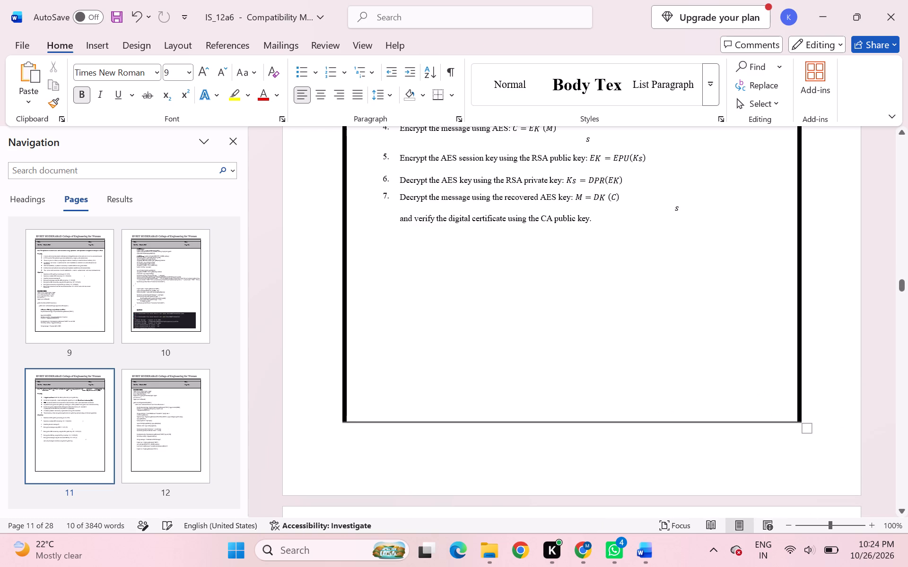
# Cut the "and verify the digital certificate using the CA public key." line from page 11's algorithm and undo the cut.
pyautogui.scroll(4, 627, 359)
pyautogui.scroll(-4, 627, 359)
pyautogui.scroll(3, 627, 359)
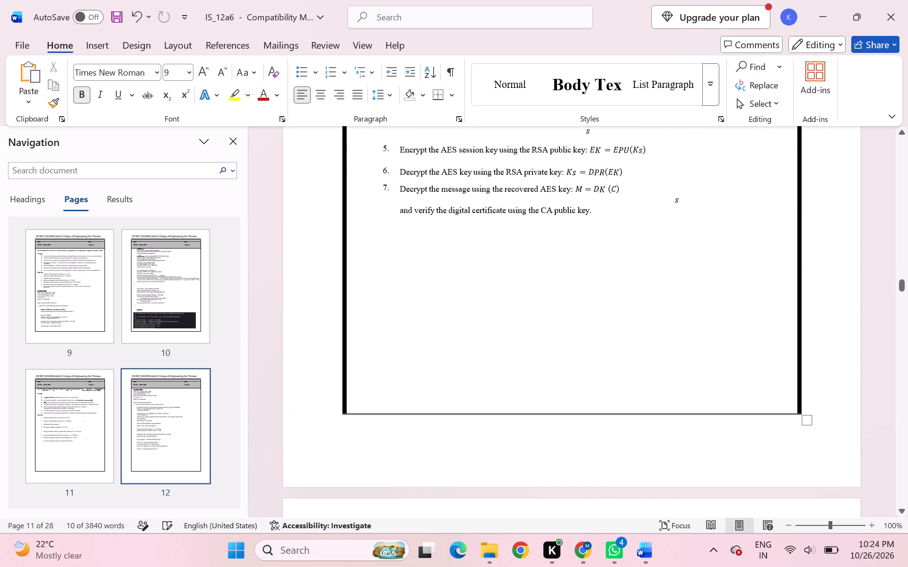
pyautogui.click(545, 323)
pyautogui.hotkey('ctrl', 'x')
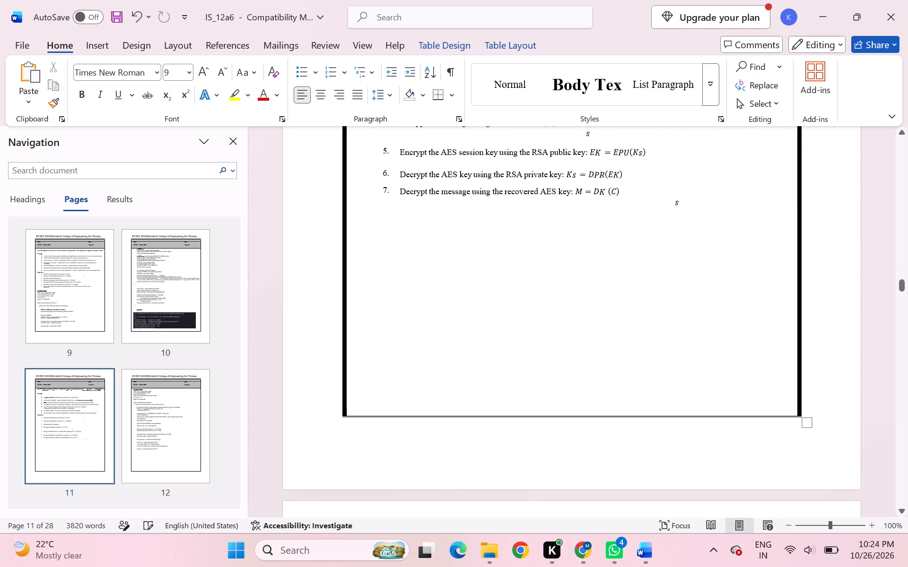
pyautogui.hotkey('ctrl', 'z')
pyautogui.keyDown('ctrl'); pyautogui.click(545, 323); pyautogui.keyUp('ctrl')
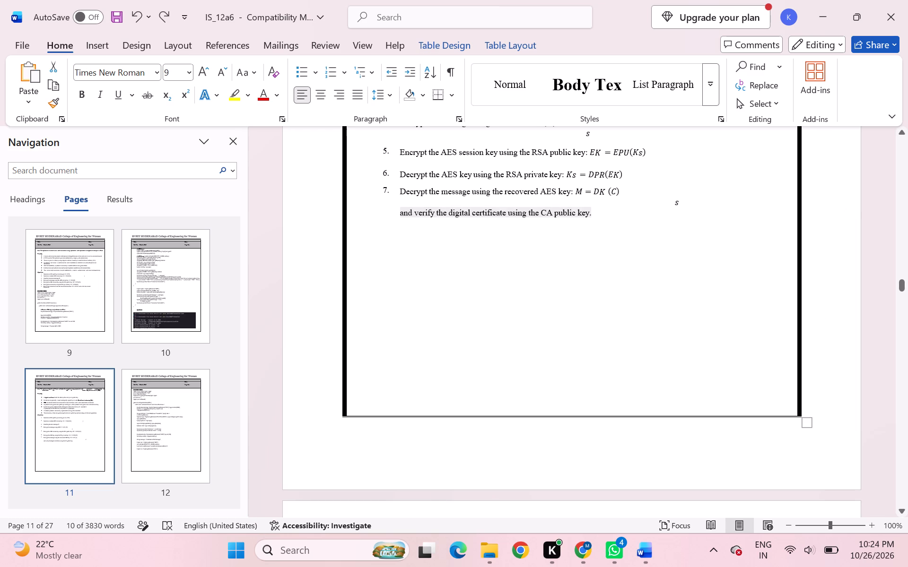
# Save the document.
pyautogui.hotkey('ctrl', 's')
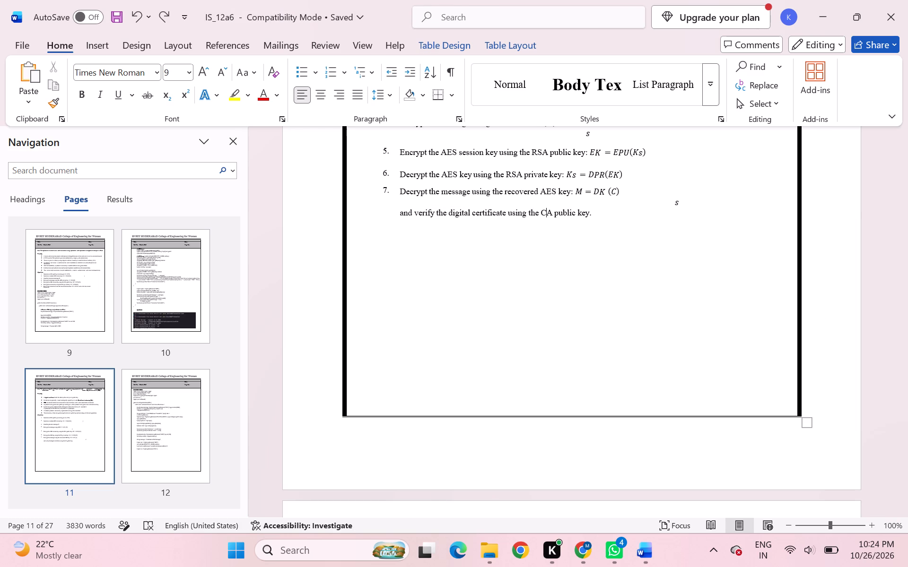
pyautogui.hotkey('ctrl', 's')
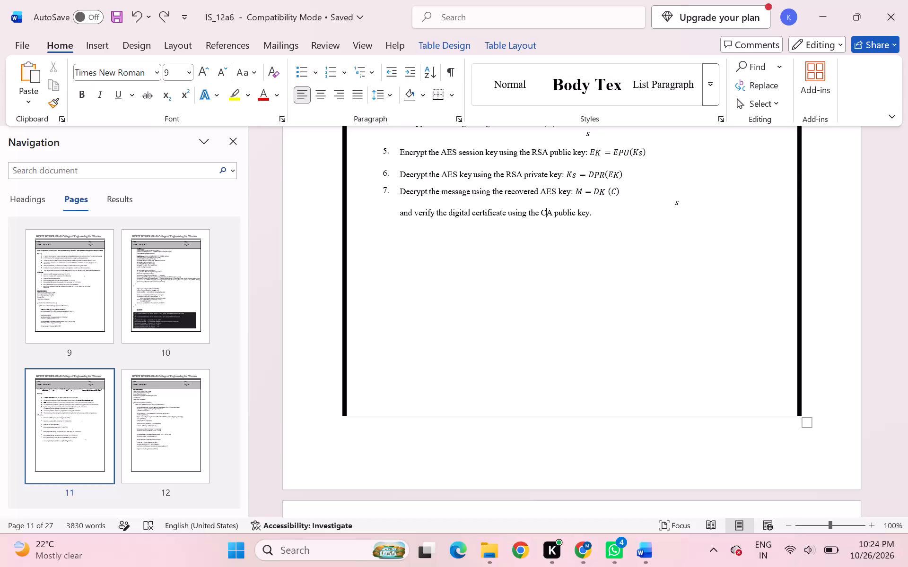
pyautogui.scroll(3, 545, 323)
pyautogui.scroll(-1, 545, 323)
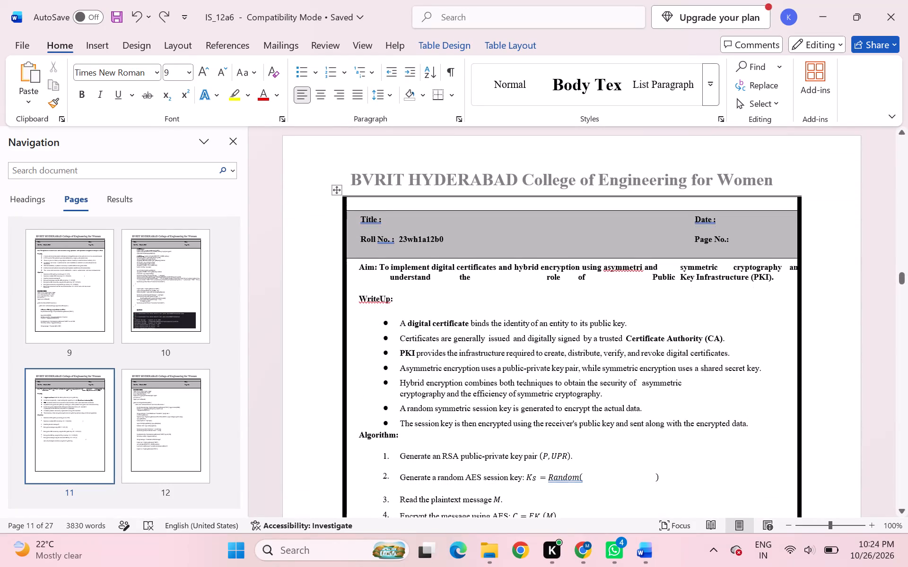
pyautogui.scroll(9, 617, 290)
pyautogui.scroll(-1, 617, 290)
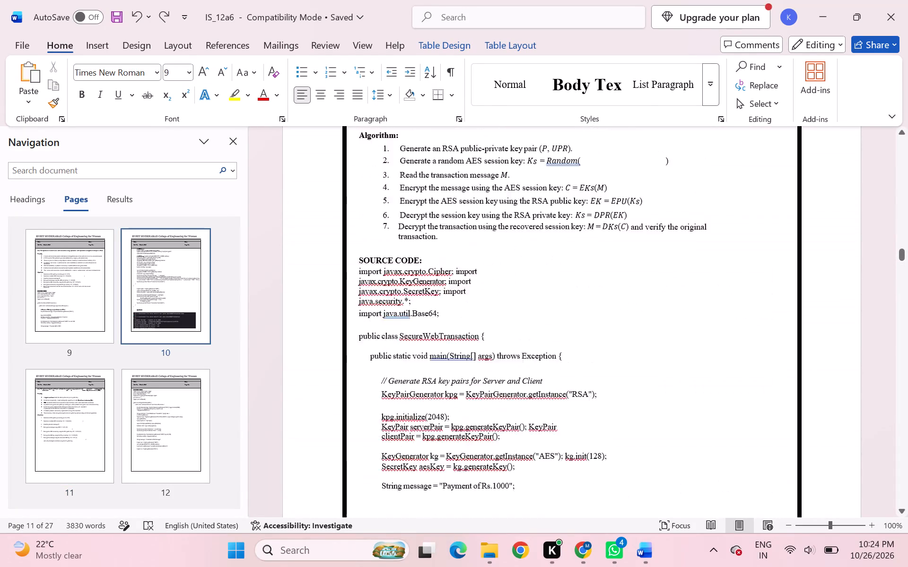
# Close the wide gaps around "symmetric cryptography and" in the first line of page 11's Aim, leaving single spaces.
pyautogui.scroll(-5, 617, 290)
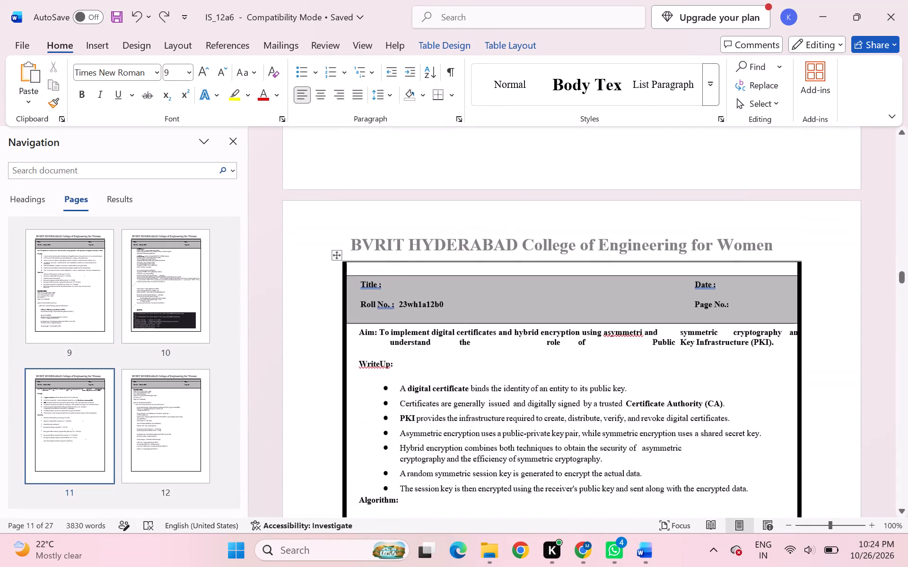
pyautogui.scroll(-1, 617, 290)
pyautogui.click(682, 262)
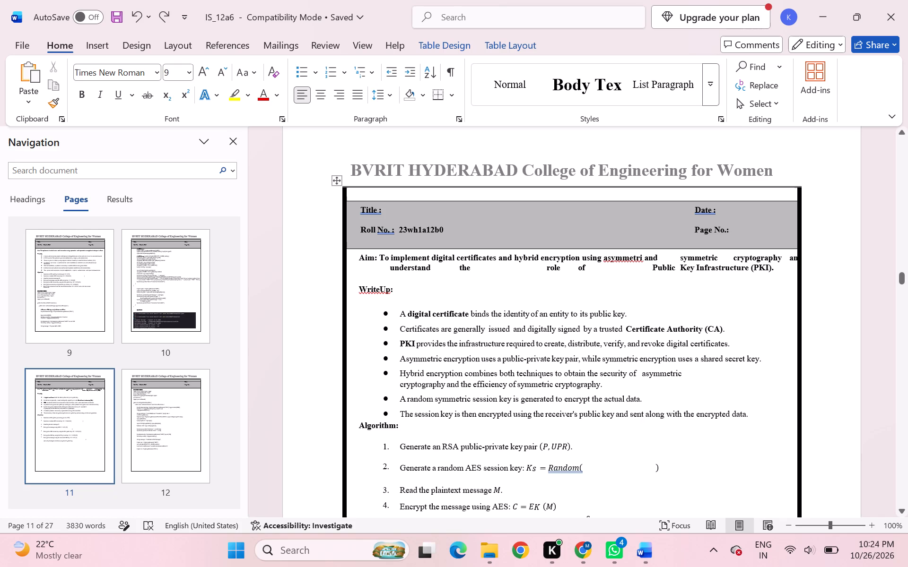
pyautogui.click(681, 258)
pyautogui.press('BackSpace')
pyautogui.press('space')
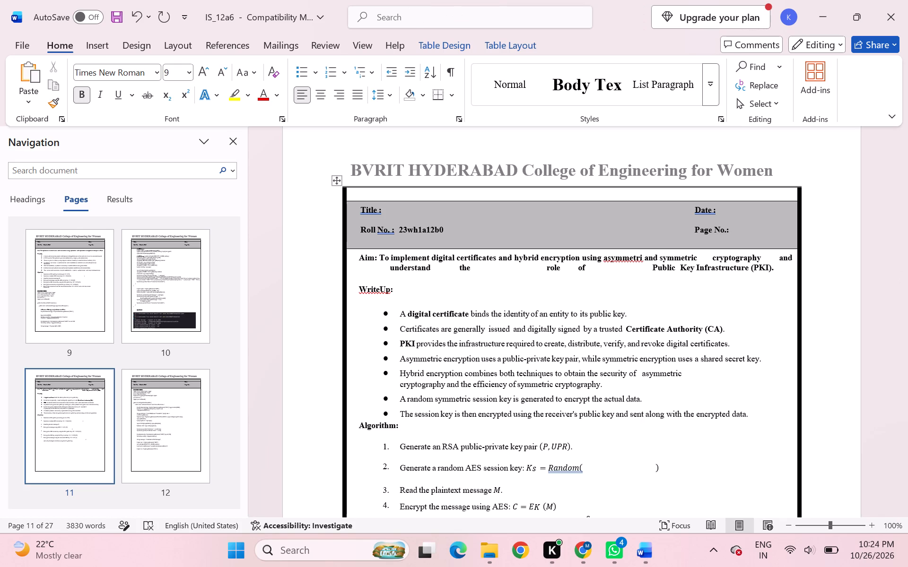
pyautogui.click(712, 256)
pyautogui.press('BackSpace')
pyautogui.press('space')
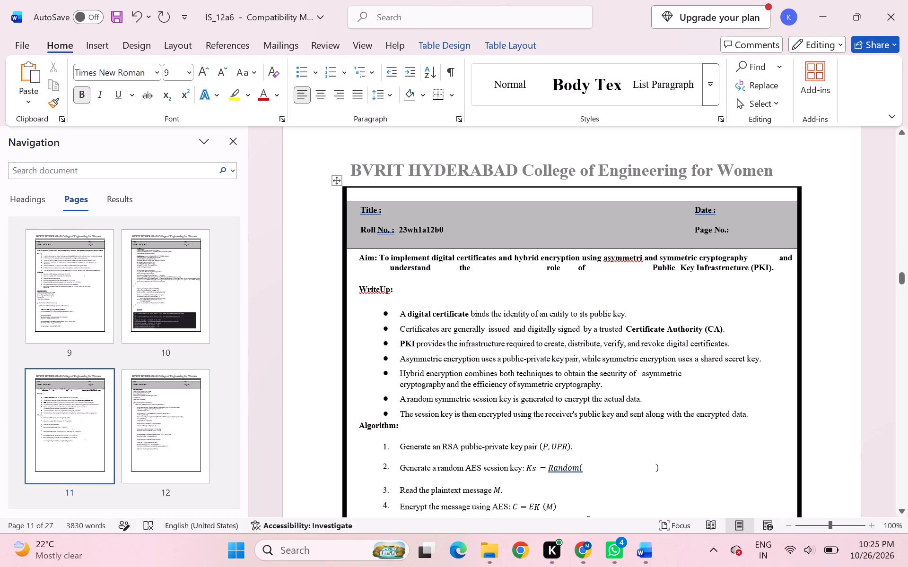
pyautogui.click(778, 257)
pyautogui.press('BackSpace')
pyautogui.press('space')
# Close the wide gaps in the Aim's second line so it reads "understand the role of Public Key Infrastructure (PKI)." with single spaces.
pyautogui.click(461, 267)
pyautogui.press('Left')
pyautogui.press('BackSpace')
pyautogui.press('space')
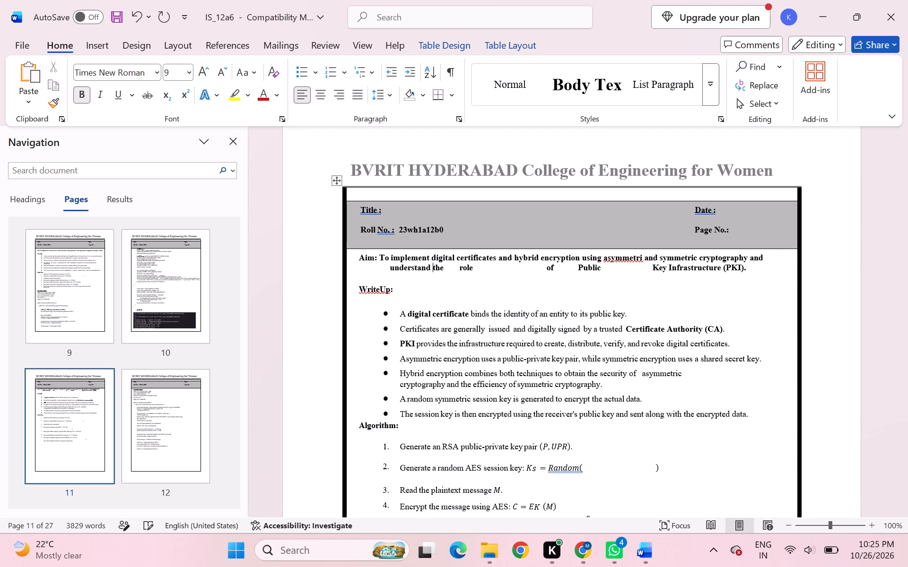
pyautogui.click(461, 268)
pyautogui.press('BackSpace')
pyautogui.press('space')
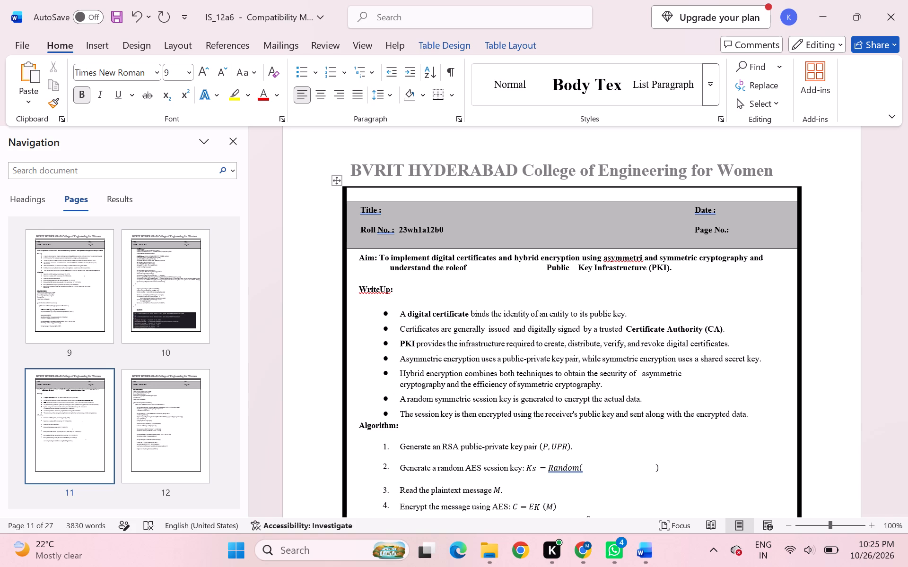
pyautogui.click(459, 266)
pyautogui.press('space')
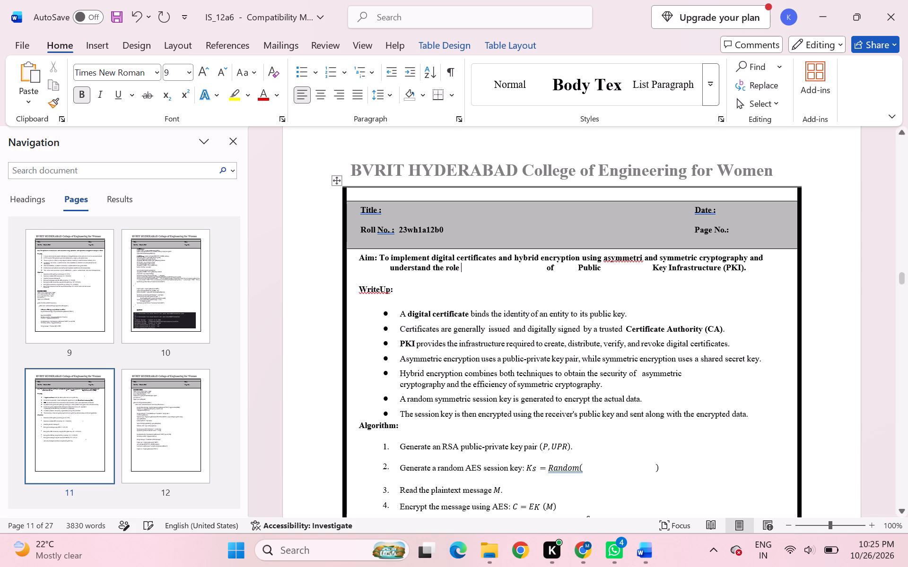
pyautogui.click(546, 269)
pyautogui.press('BackSpace')
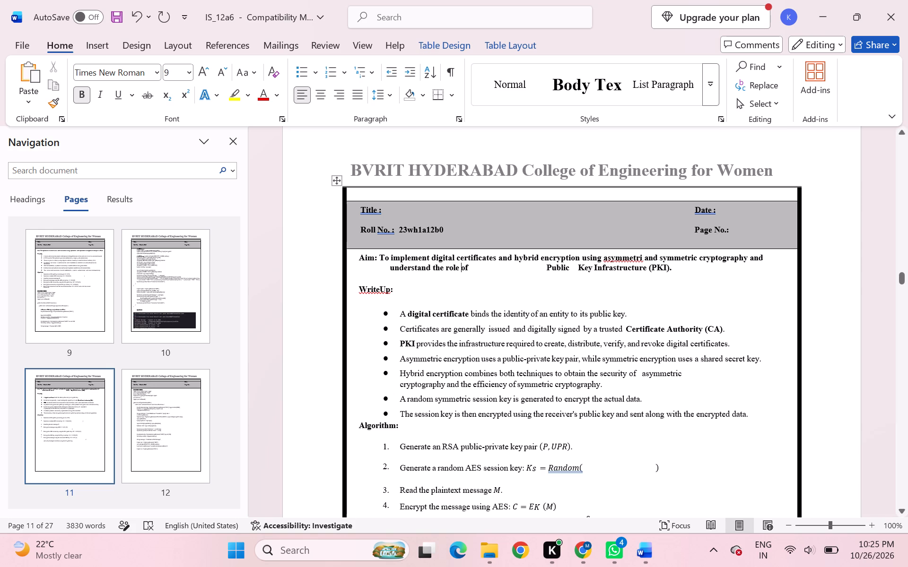
pyautogui.click(545, 266)
pyautogui.press('BackSpace')
pyautogui.press('space')
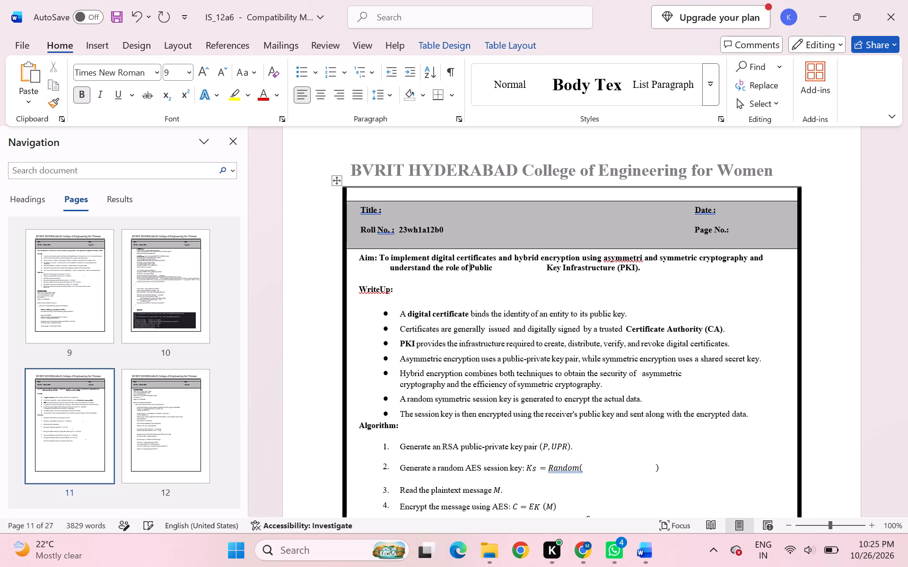
pyautogui.click(547, 266)
pyautogui.press('BackSpace')
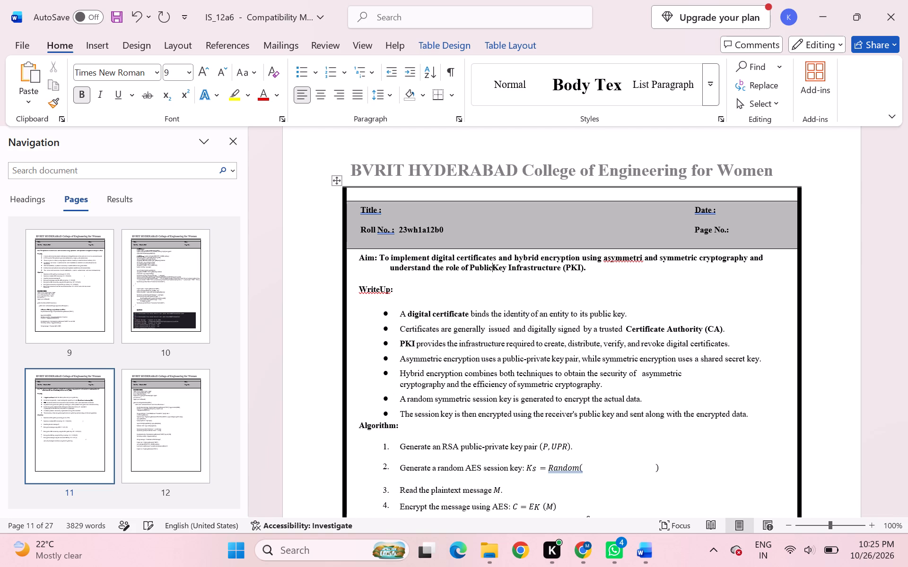
pyautogui.press('space')
# Replace the indent before page 12's SOURCE CODE heading with five spaces.
pyautogui.scroll(-1, 621, 315)
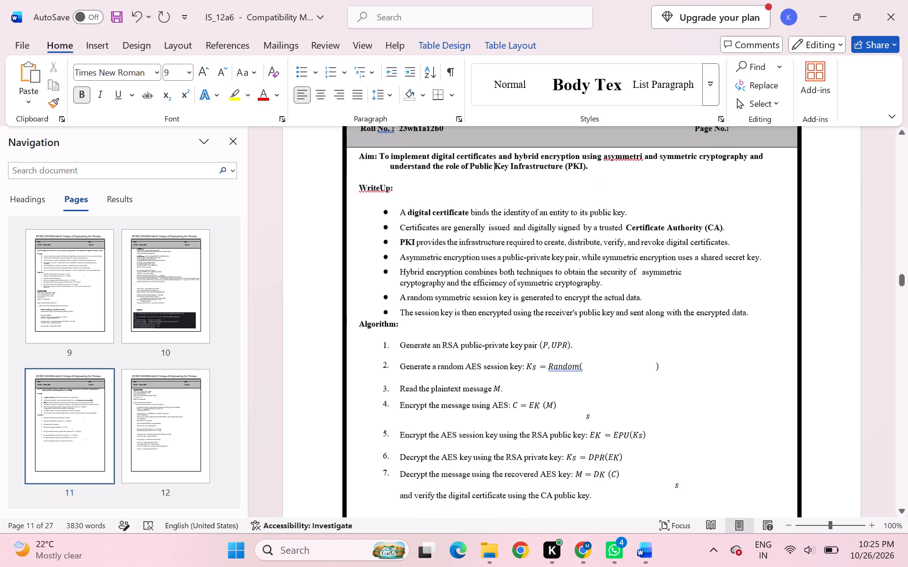
pyautogui.scroll(-3, 621, 315)
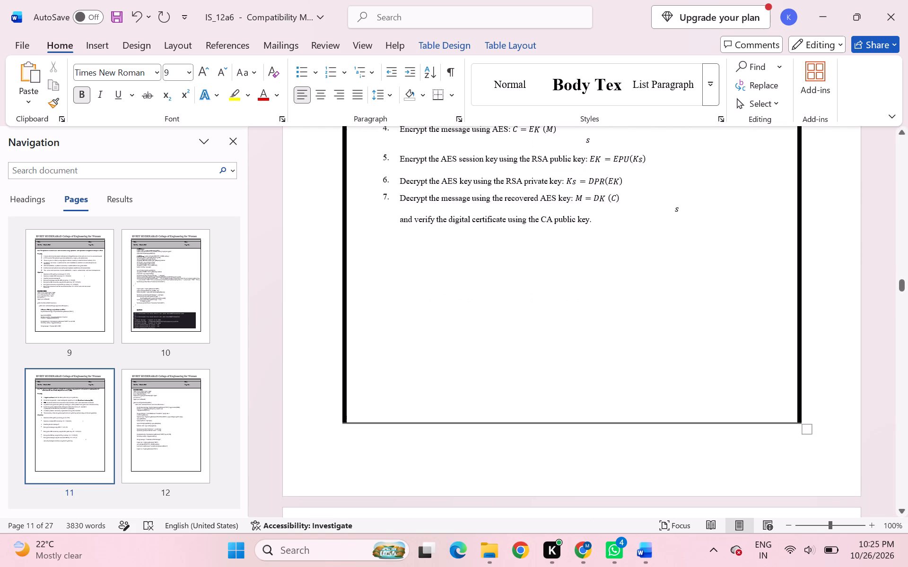
pyautogui.scroll(1, 621, 315)
pyautogui.scroll(-2, 625, 206)
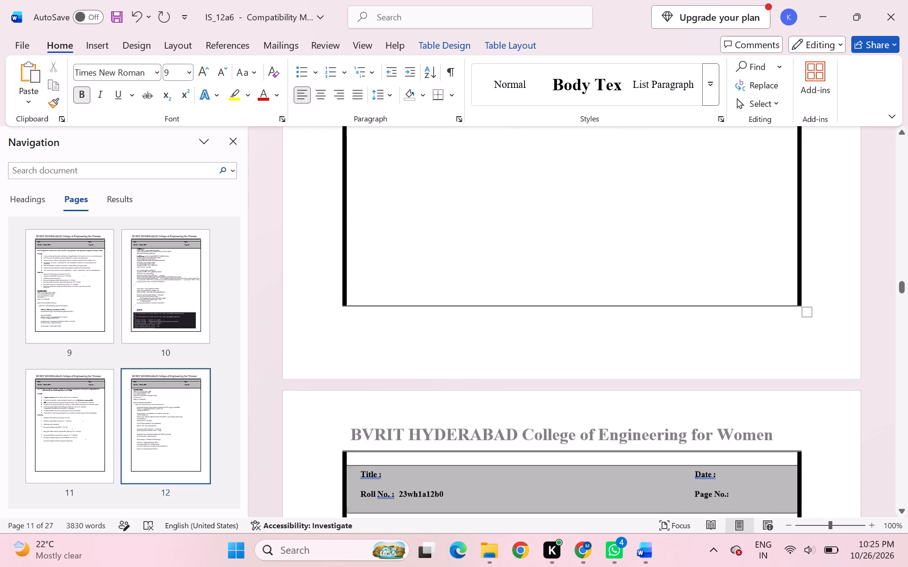
pyautogui.scroll(-3, 625, 206)
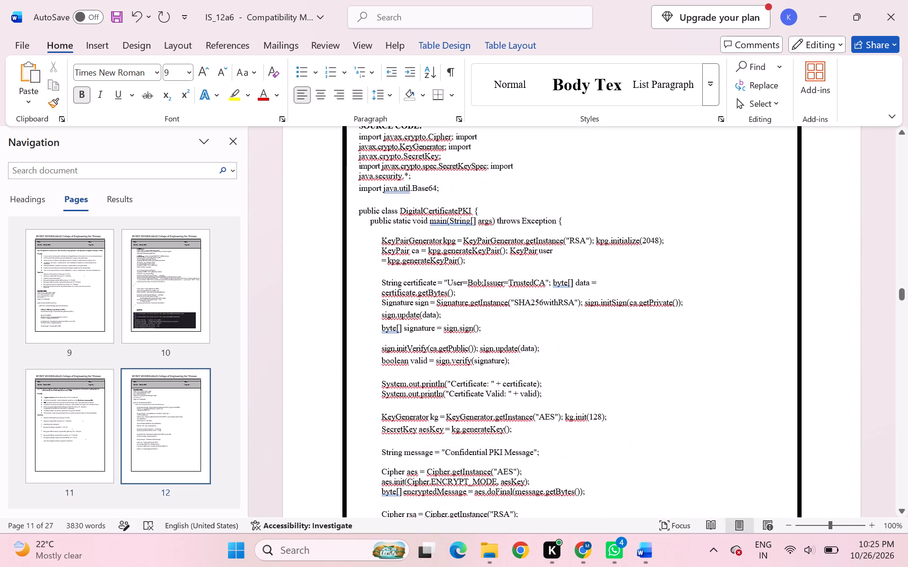
pyautogui.scroll(2, 625, 206)
pyautogui.click(359, 302)
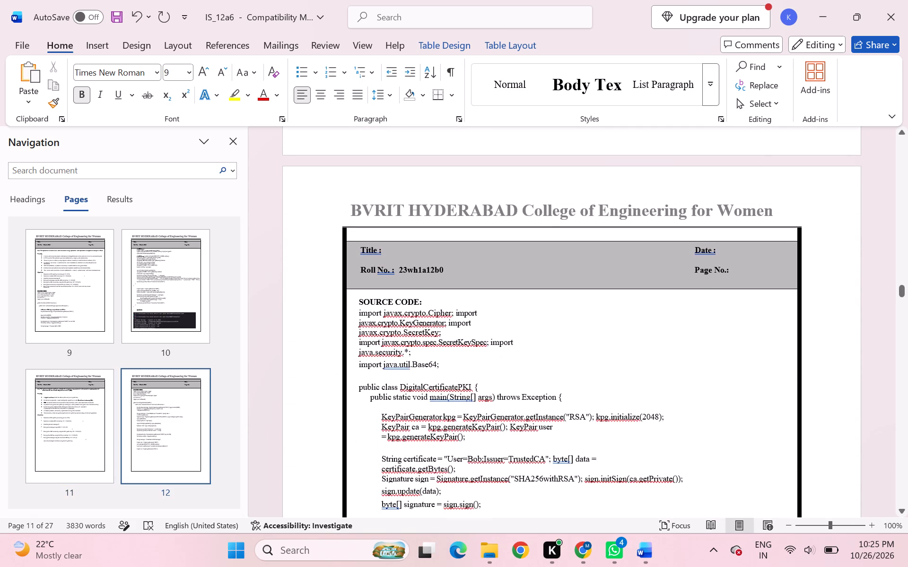
pyautogui.press('BackSpace')
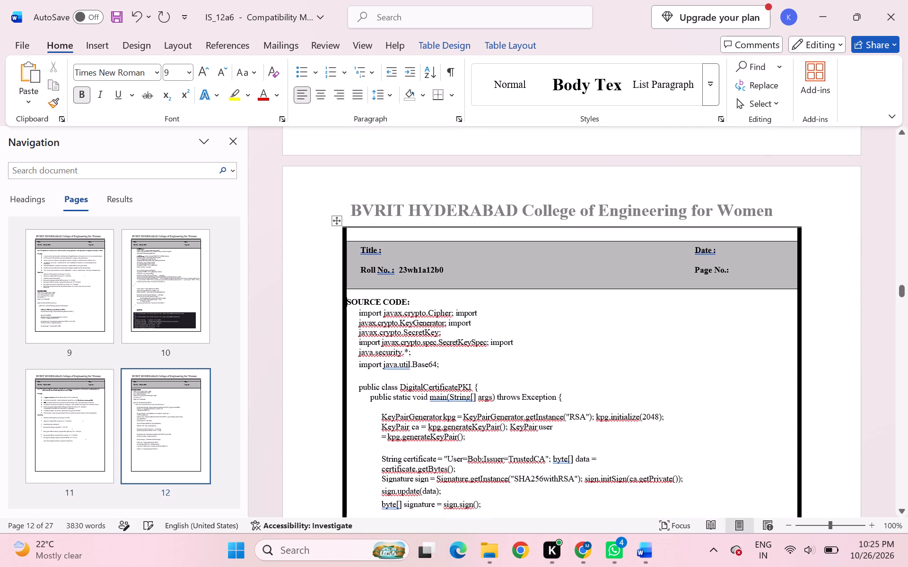
pyautogui.press('BackSpace')
pyautogui.press('BackSpace')
pyautogui.press('space')
pyautogui.press('space')
pyautogui.press('space')
pyautogui.press('space')
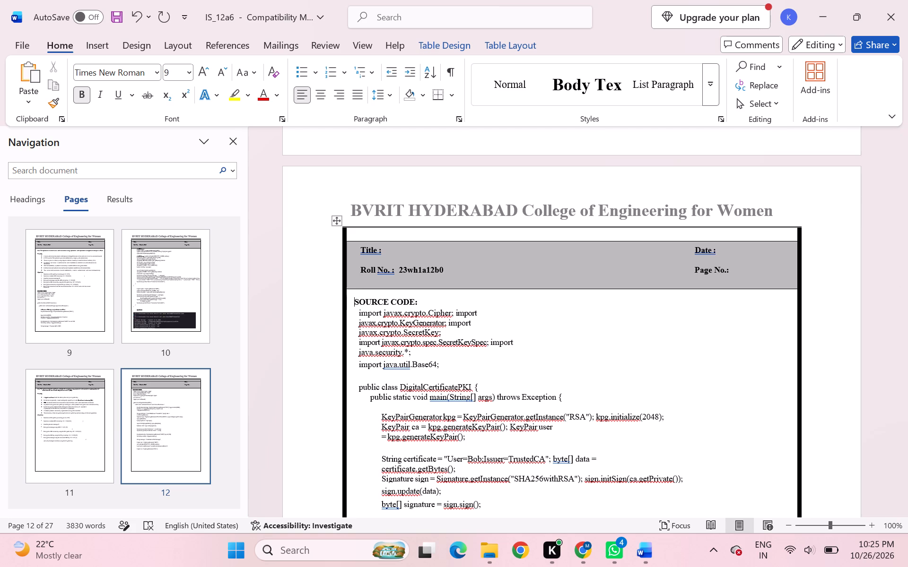
pyautogui.press('space')
# Move the SOURCE CODE heading and import lines through "import java.util.Base64;" from page 12 to the empty space below page 11's algorithm.
pyautogui.scroll(3, 415, 317)
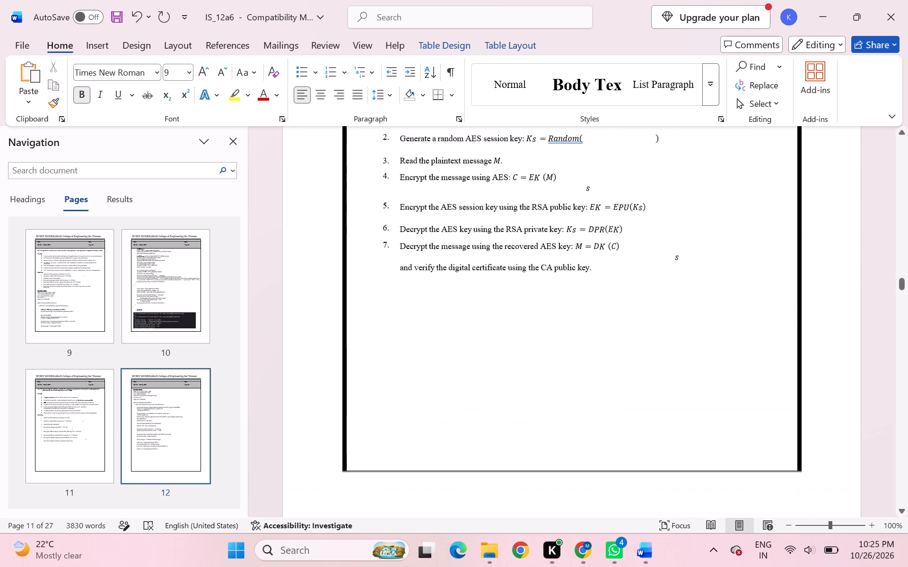
pyautogui.scroll(1, 415, 317)
pyautogui.scroll(-5, 415, 317)
pyautogui.scroll(1, 415, 317)
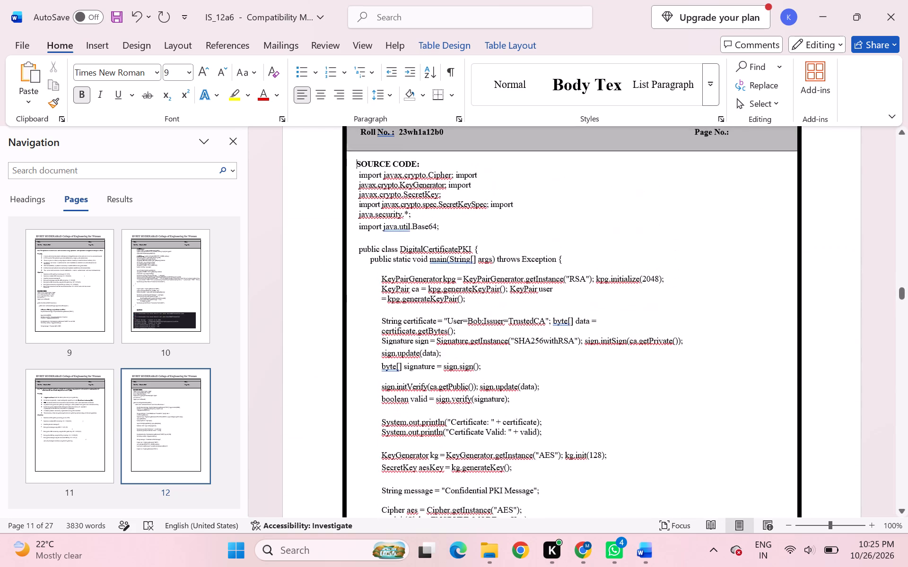
pyautogui.scroll(1, 415, 317)
pyautogui.moveTo(355, 178); pyautogui.dragTo(437, 247)
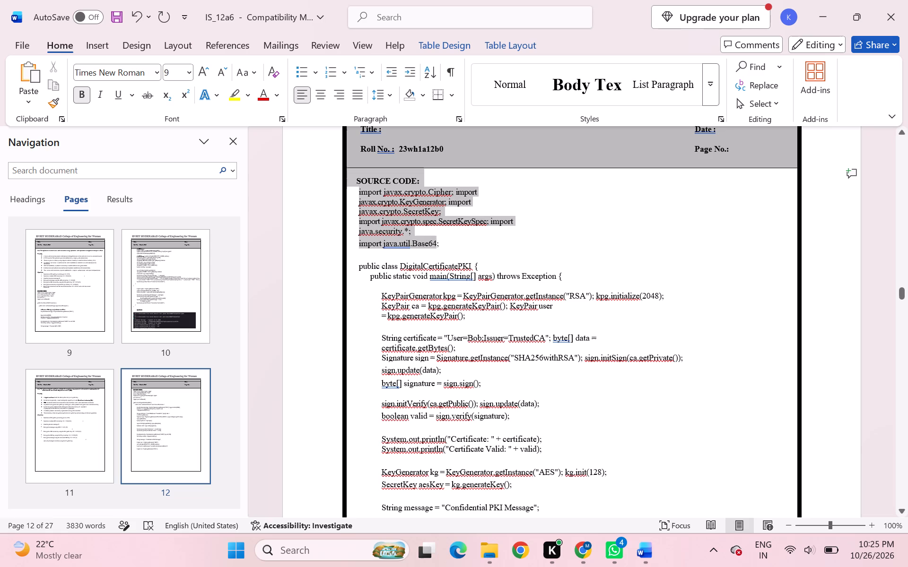
pyautogui.moveTo(437, 247); pyautogui.dragTo(444, 249)
pyautogui.click(444, 249)
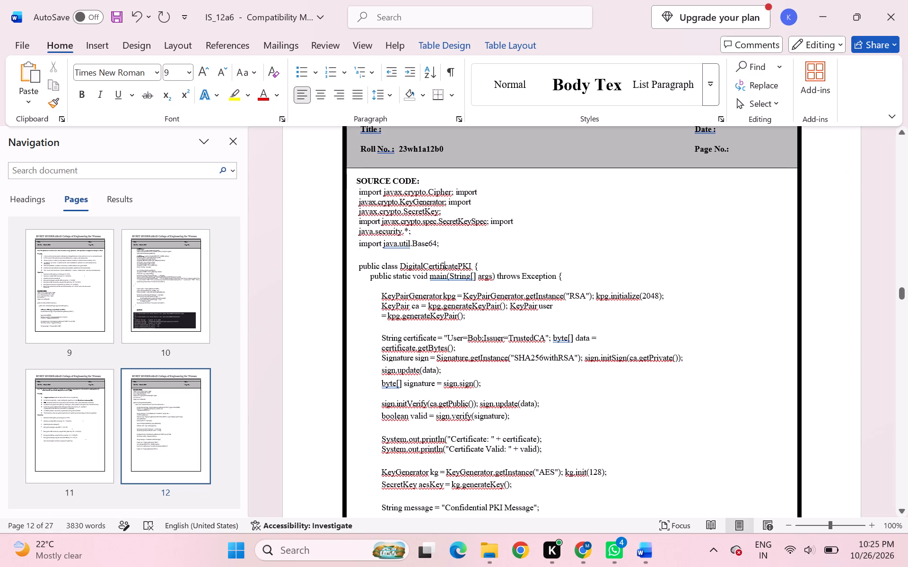
pyautogui.moveTo(357, 180); pyautogui.dragTo(450, 247)
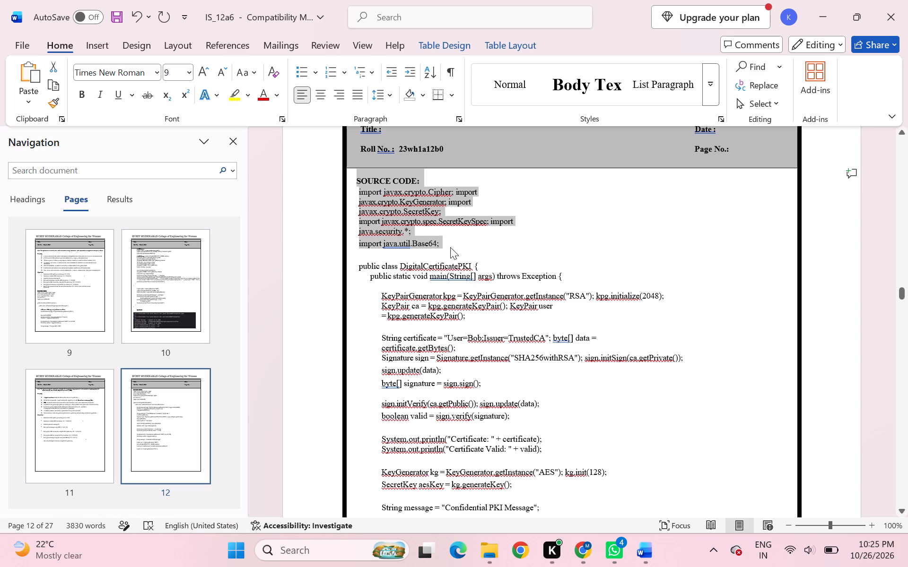
pyautogui.hotkey('ctrl', 'x')
pyautogui.scroll(4, 450, 247)
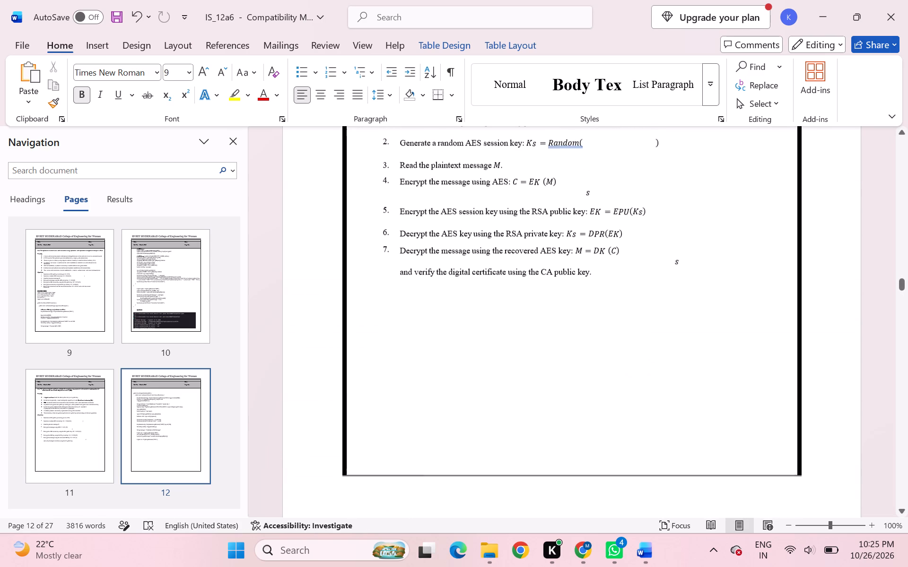
pyautogui.doubleClick(373, 304)
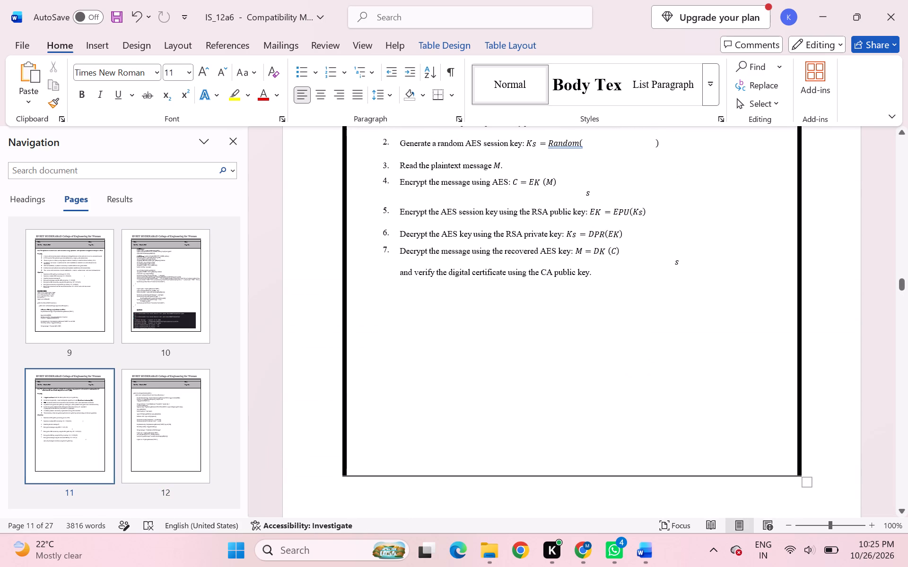
pyautogui.hotkey('ctrl', 'v')
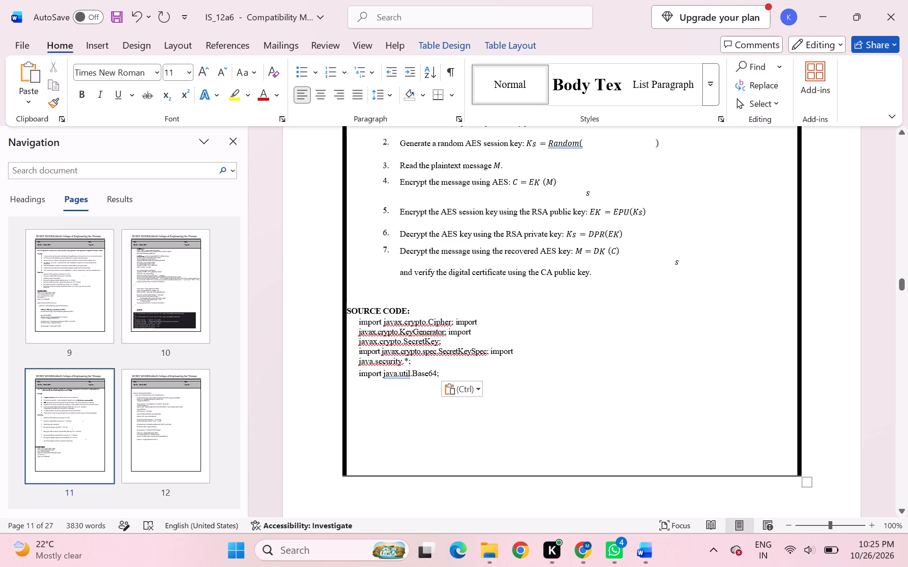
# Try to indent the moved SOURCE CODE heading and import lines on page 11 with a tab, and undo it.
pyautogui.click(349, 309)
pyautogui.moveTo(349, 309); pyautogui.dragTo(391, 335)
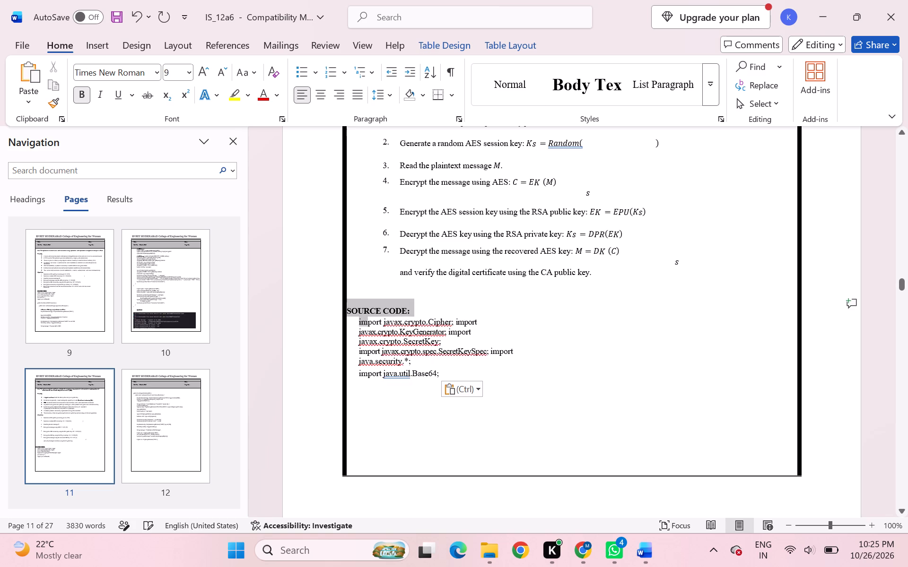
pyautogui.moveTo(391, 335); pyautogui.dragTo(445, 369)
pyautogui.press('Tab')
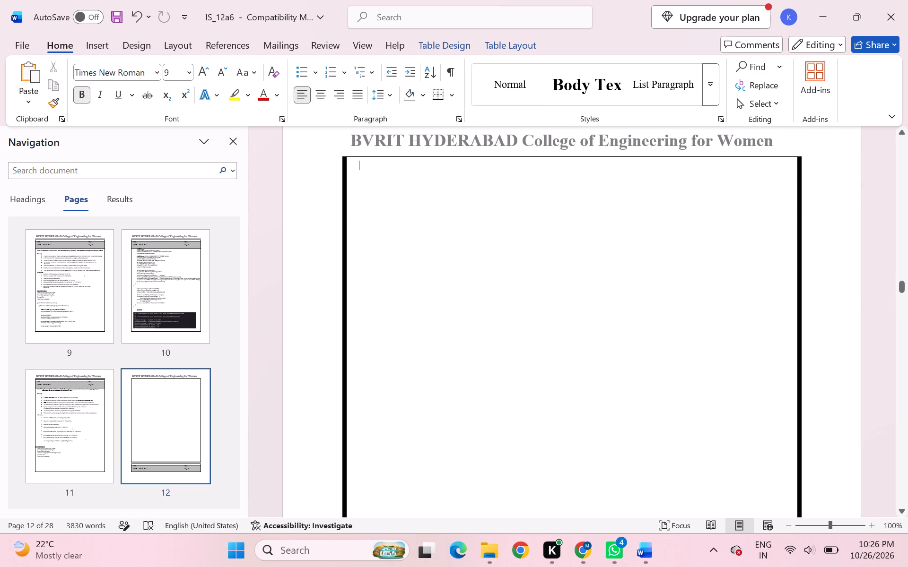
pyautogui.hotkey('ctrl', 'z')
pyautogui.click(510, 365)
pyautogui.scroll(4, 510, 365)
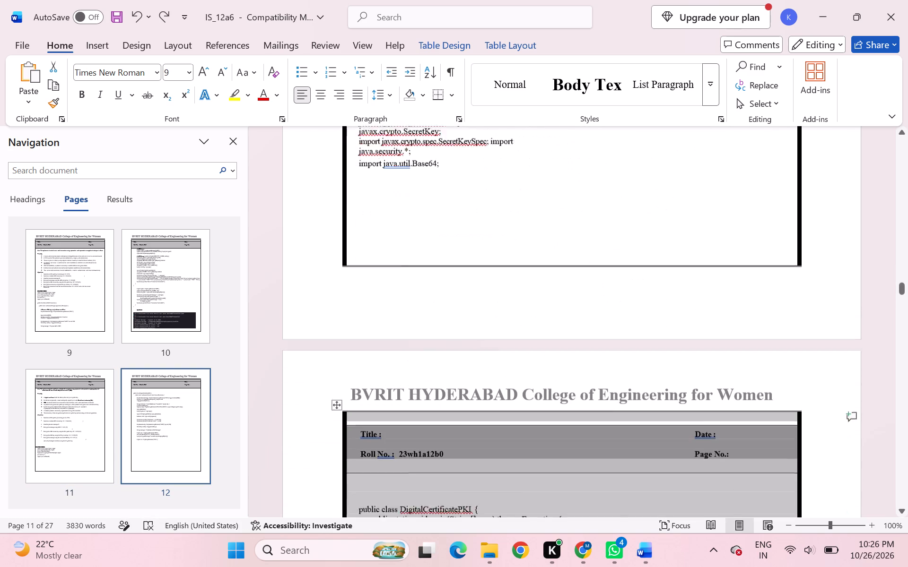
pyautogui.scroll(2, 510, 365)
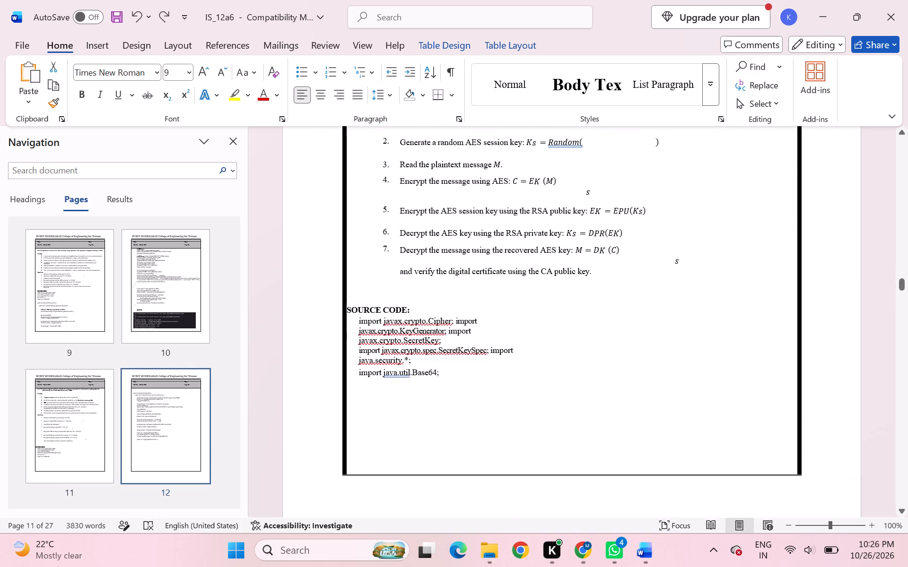
# Remove the extra blank line above page 11's SOURCE CODE heading and indent the heading by three spaces.
pyautogui.click(410, 288)
pyautogui.press('=')
pyautogui.press('BackSpace')
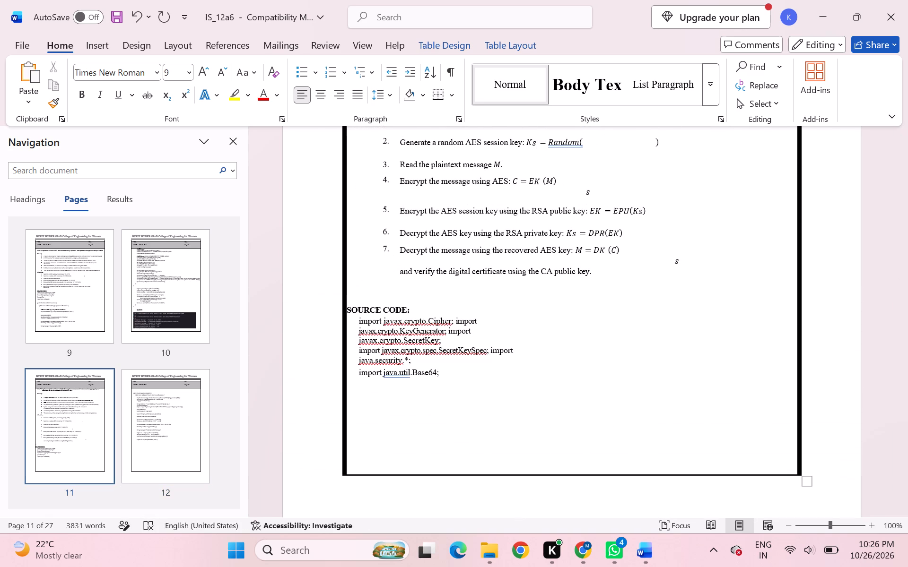
pyautogui.press('BackSpace')
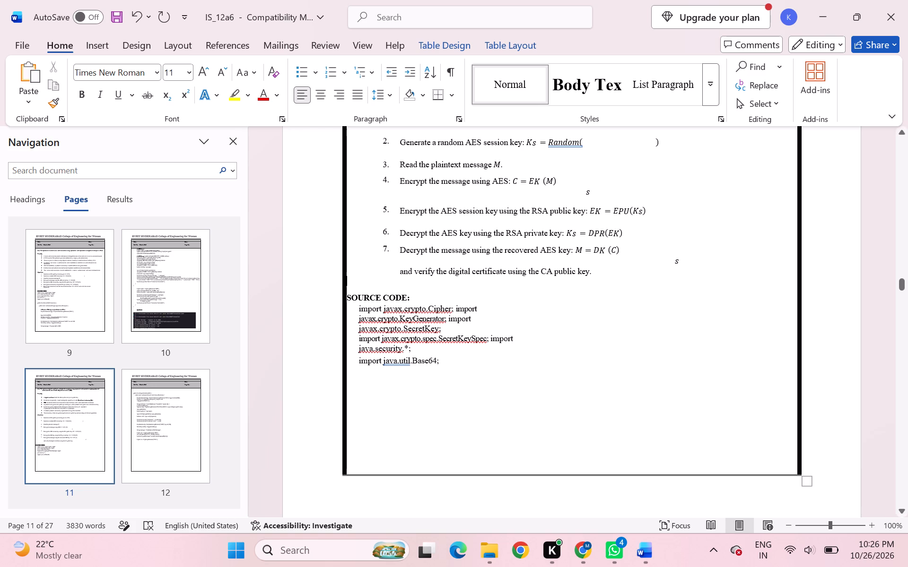
pyautogui.click(349, 299)
pyautogui.press('Left')
pyautogui.press('space')
pyautogui.press('space')
pyautogui.press('space')
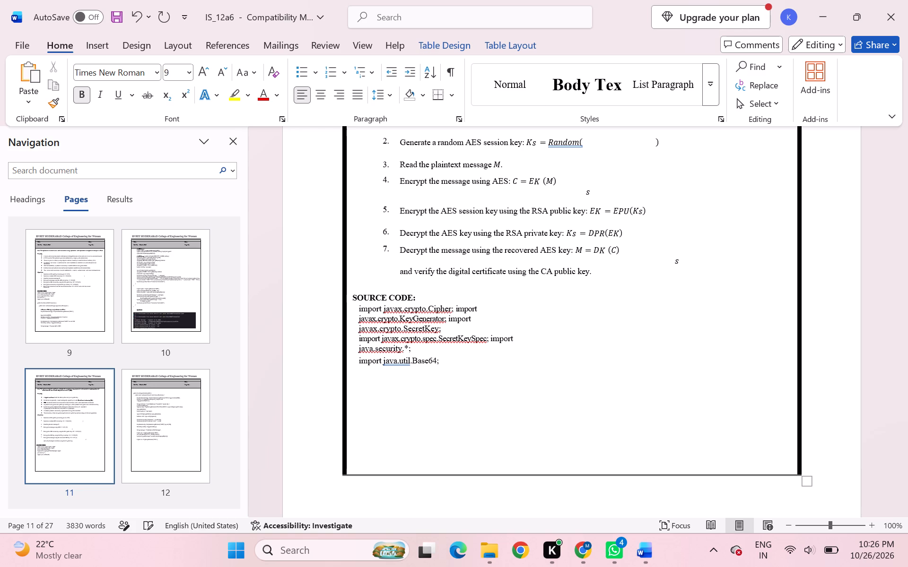
# Move the code from "public class DigitalCertificatePKI {" through "= kpg.generateKeyPair();" from page 12 to below page 11's import lines.
pyautogui.click(456, 359)
pyautogui.press('Return')
pyautogui.scroll(-4, 456, 359)
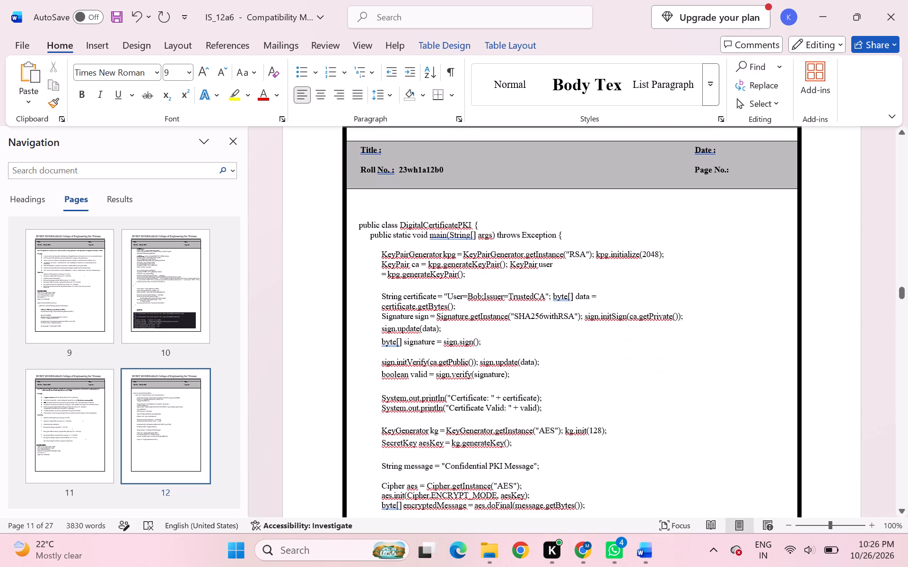
pyautogui.moveTo(360, 224); pyautogui.dragTo(469, 276)
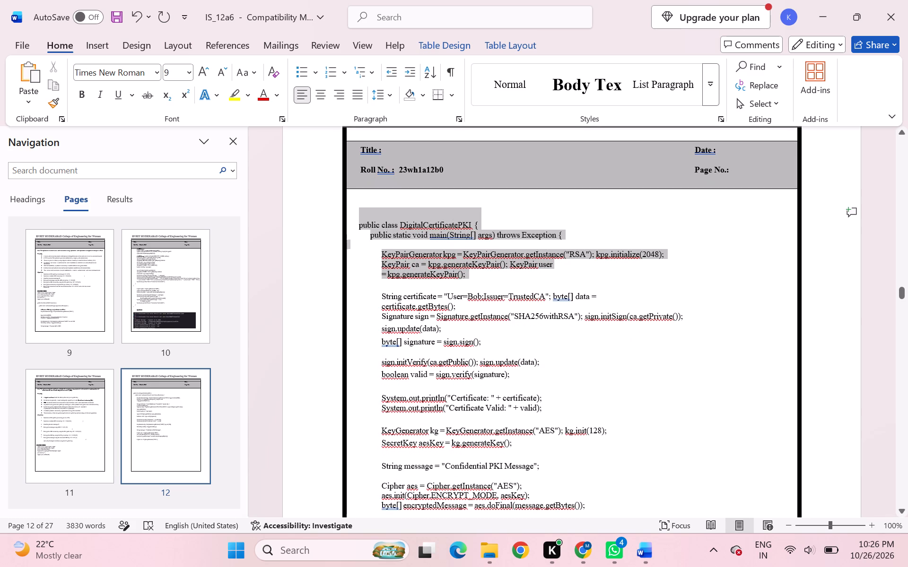
pyautogui.moveTo(469, 276); pyautogui.dragTo(469, 274)
pyautogui.hotkey('ctrl', 'x')
pyautogui.scroll(4, 469, 274)
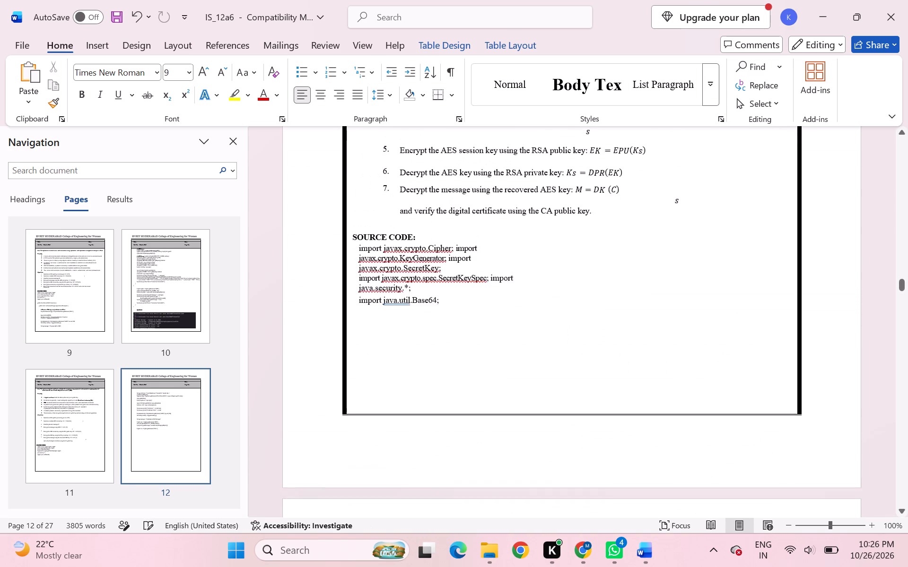
pyautogui.click(447, 309)
pyautogui.press('Return')
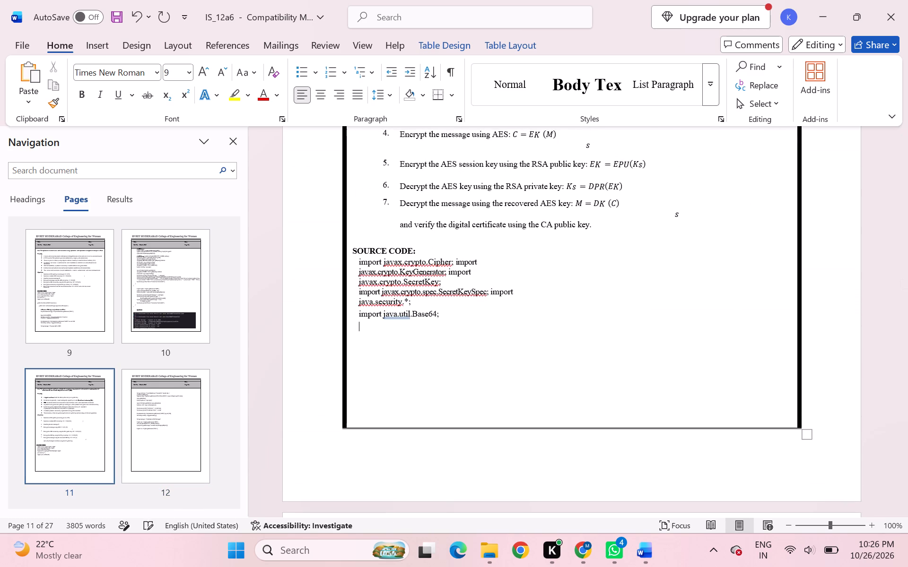
pyautogui.hotkey('ctrl', 'v')
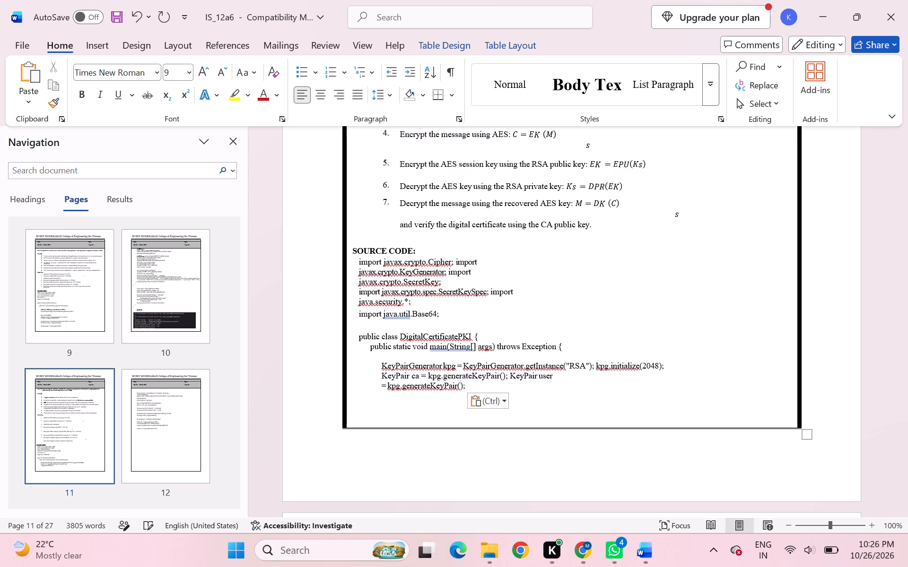
# Remove the empty space above page 12's "String certificate" line and indent that line with five spaces.
pyautogui.scroll(-4, 472, 344)
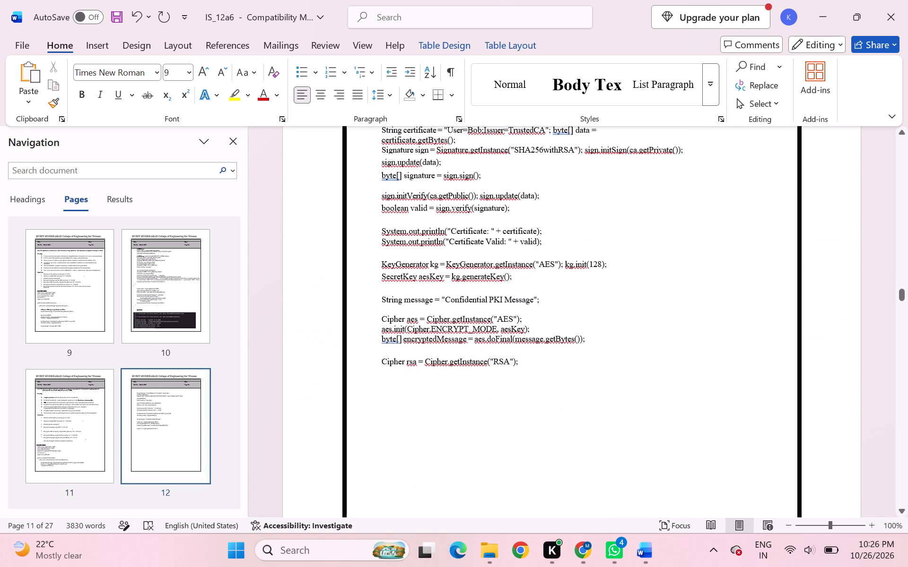
pyautogui.scroll(-5, 394, 237)
pyautogui.scroll(1, 394, 237)
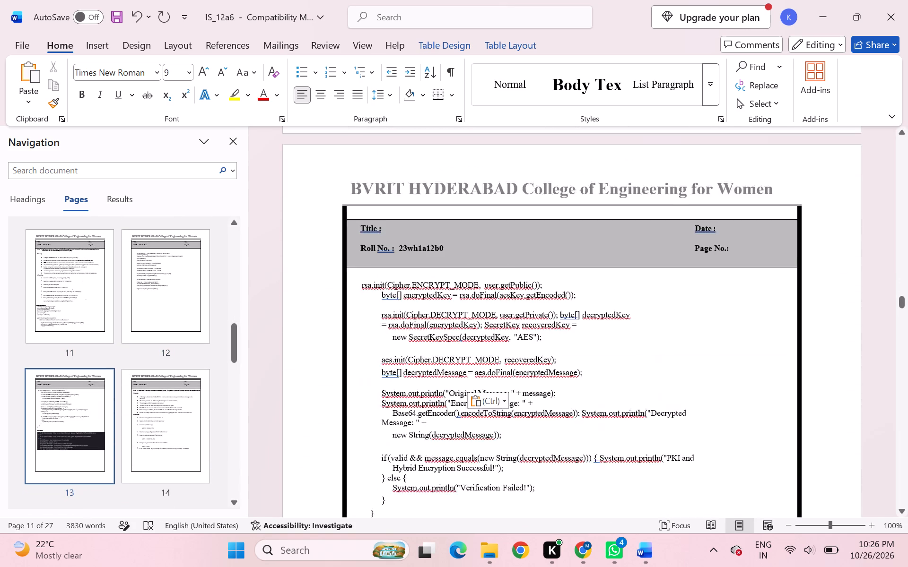
pyautogui.scroll(8, 394, 237)
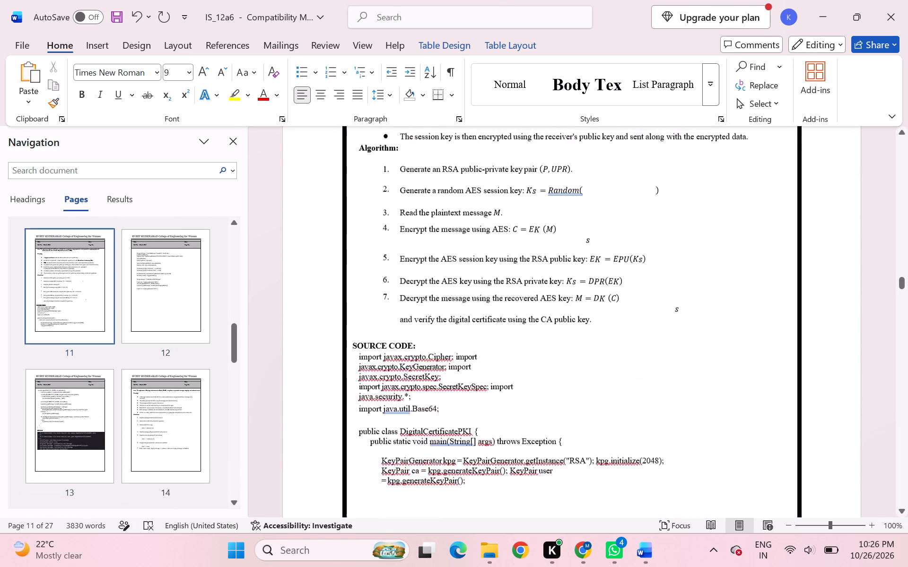
pyautogui.scroll(-4, 394, 237)
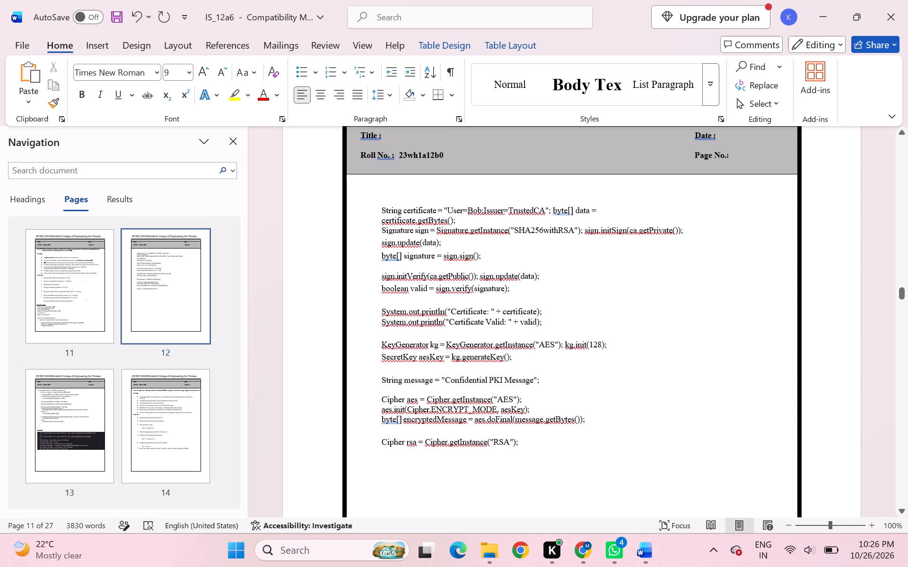
pyautogui.click(384, 208)
pyautogui.press('Left')
pyautogui.press('BackSpace')
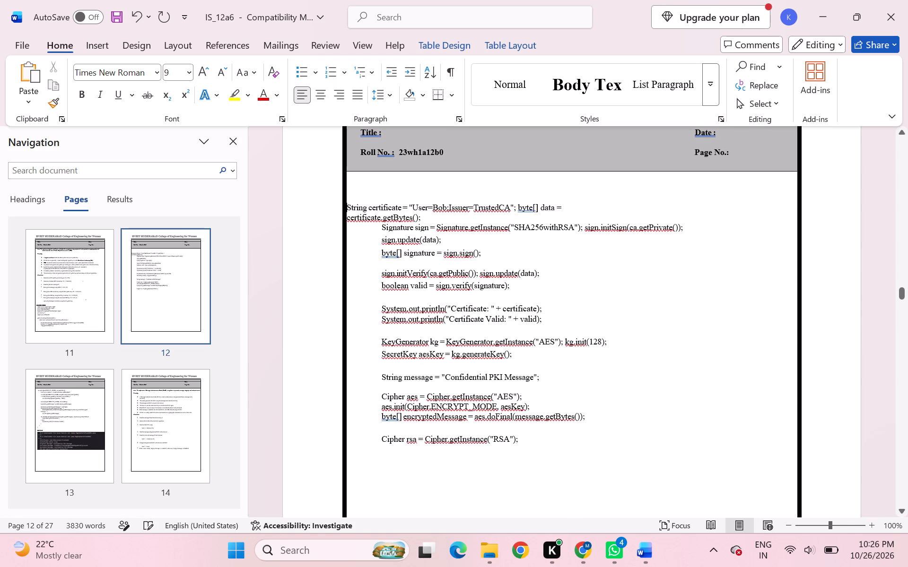
pyautogui.press('BackSpace')
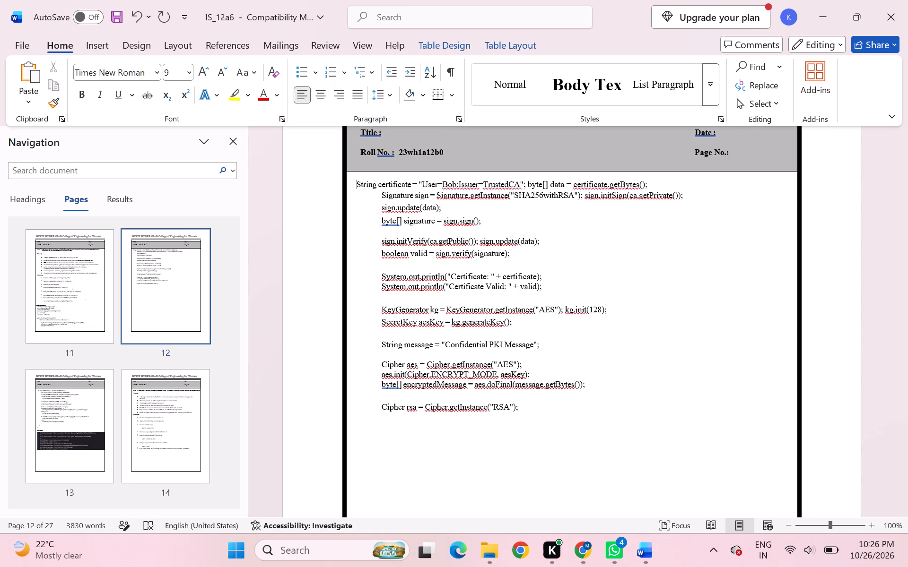
pyautogui.press('space')
pyautogui.press('space')
pyautogui.press('space')
pyautogui.press('space')
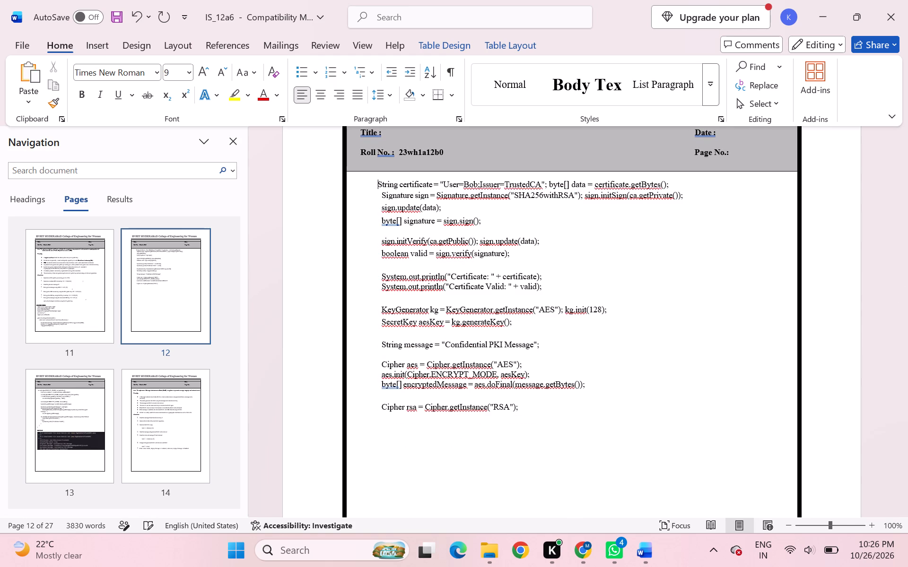
pyautogui.press('space')
# Delete the "String message" through "byte[] encryptedMessage" lines on page 12, placing "Cipher rsa" directly below the "SecretKey aesKey" line.
pyautogui.moveTo(384, 334); pyautogui.dragTo(396, 339)
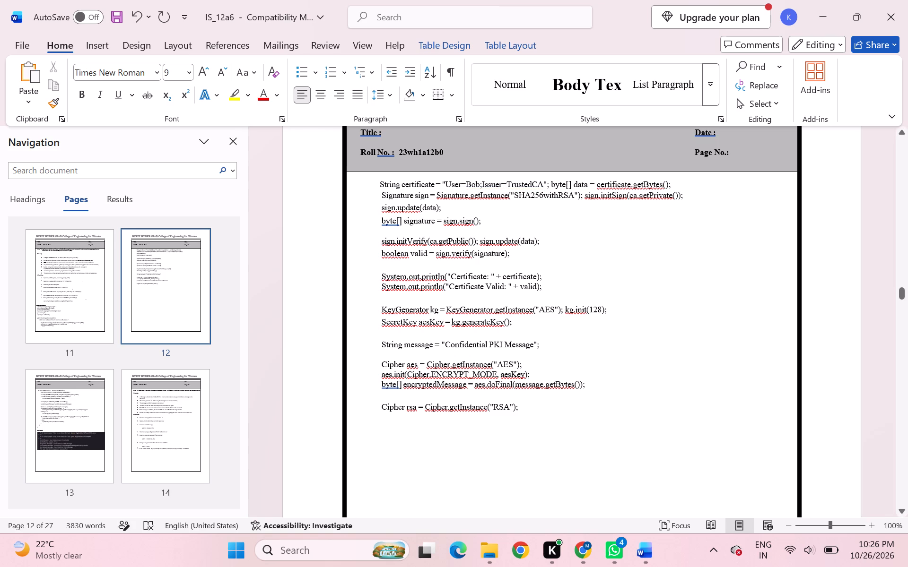
pyautogui.moveTo(396, 339); pyautogui.dragTo(597, 382)
pyautogui.press('BackSpace')
pyautogui.press('BackSpace')
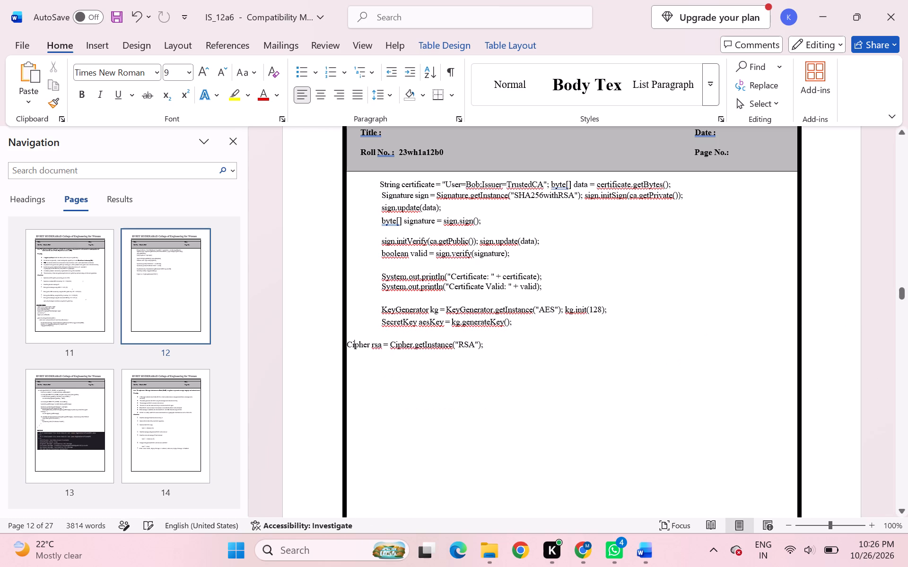
pyautogui.press('BackSpace')
pyautogui.press('Return')
# Delete page 13's code from "rsa.init(Cipher.DECRYPT_MODE" through the "byte[] decryptedMessage" line and close the gap it leaves.
pyautogui.scroll(-2, 589, 431)
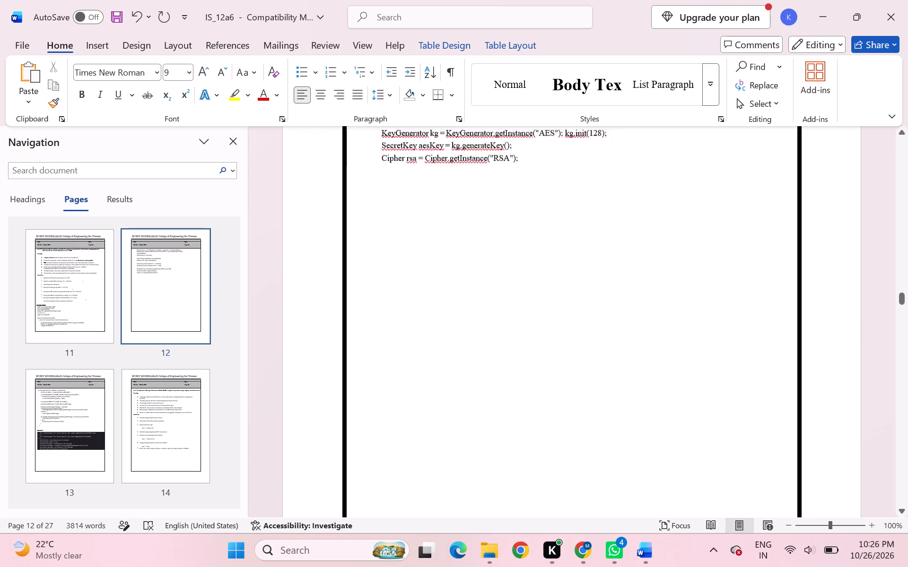
pyautogui.scroll(-4, 589, 431)
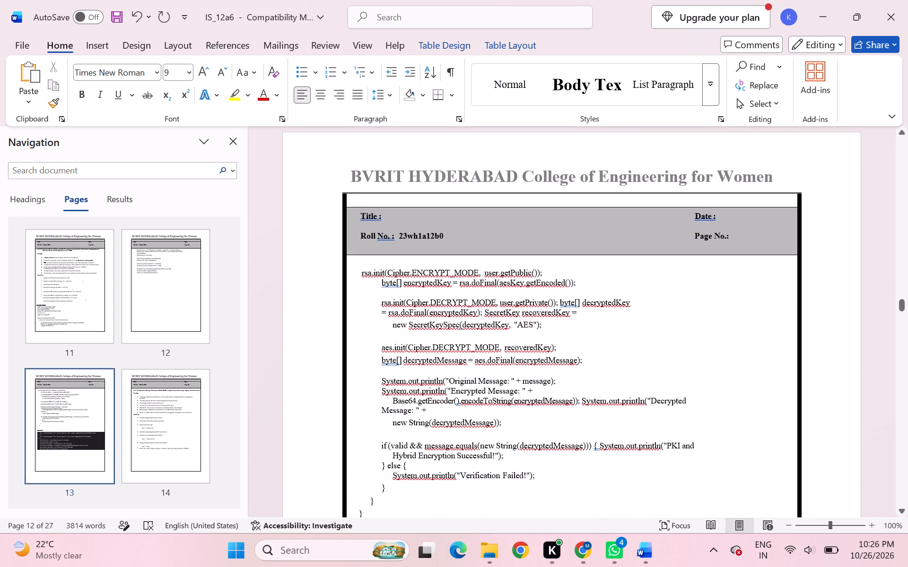
pyautogui.moveTo(384, 304); pyautogui.dragTo(590, 354)
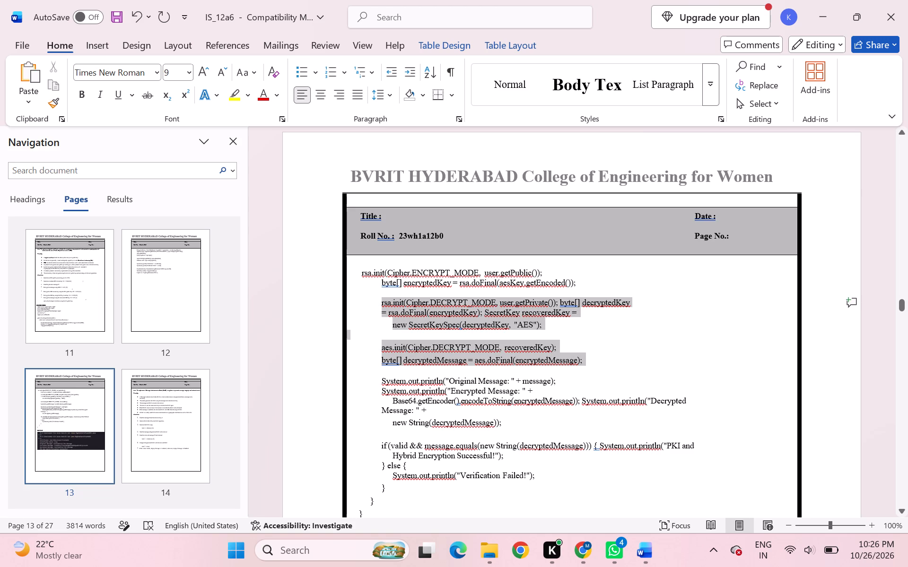
pyautogui.moveTo(590, 354); pyautogui.dragTo(590, 353)
pyautogui.press('BackSpace')
pyautogui.press('BackSpace')
pyautogui.press('BackSpace')
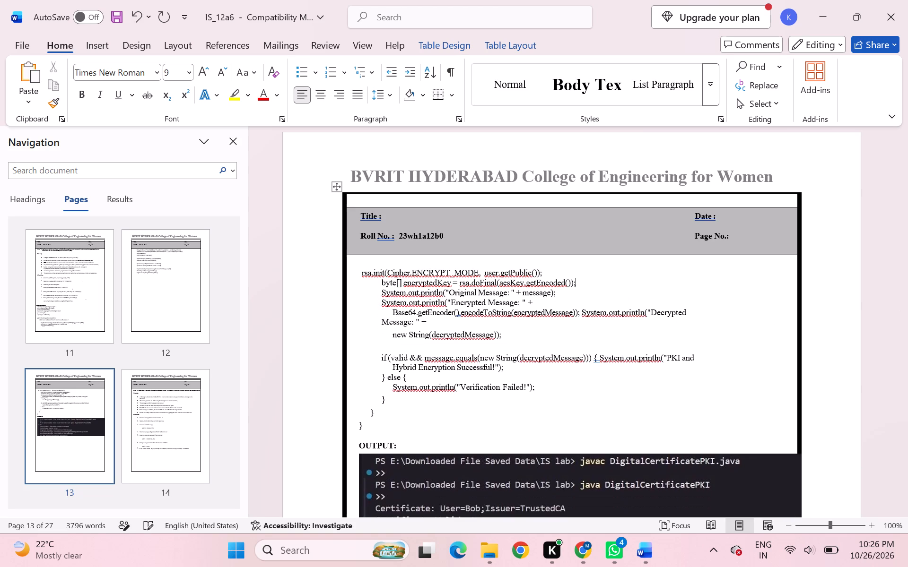
# Move page 13's remaining code with the OUTPUT heading and its screenshot to page 12, below the "Cipher rsa" line.
pyautogui.moveTo(360, 267); pyautogui.dragTo(414, 431)
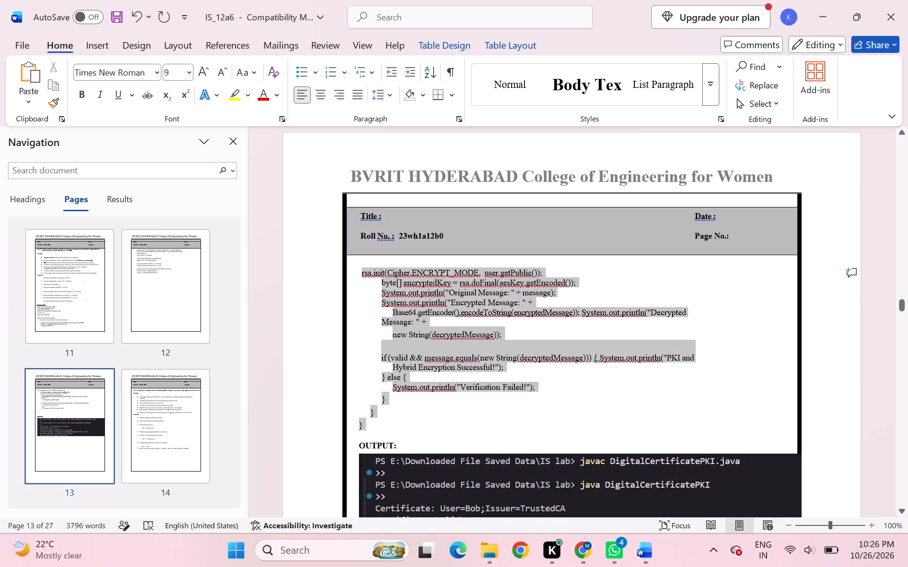
pyautogui.moveTo(414, 431); pyautogui.dragTo(419, 444)
pyautogui.hotkey('ctrl', 'x')
pyautogui.scroll(2, 419, 444)
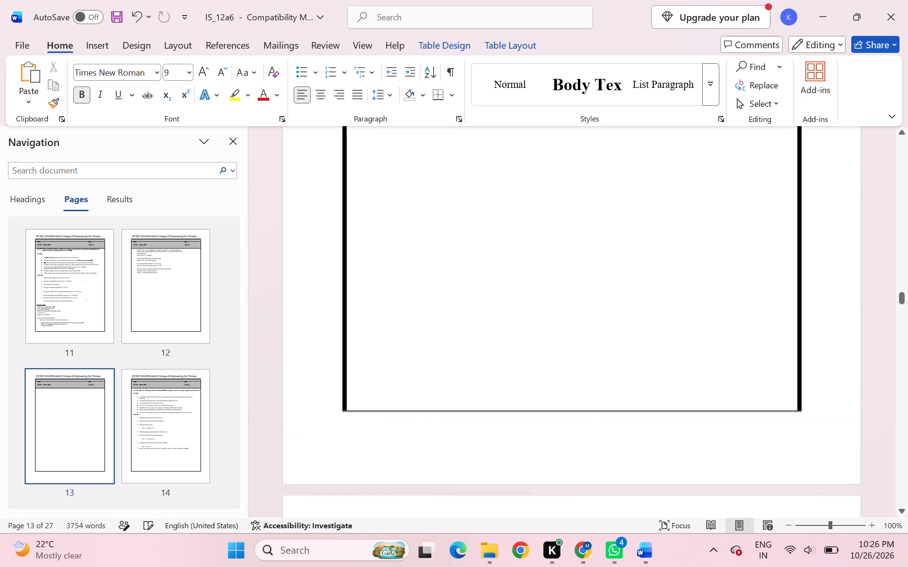
pyautogui.scroll(1, 419, 444)
pyautogui.scroll(1, 429, 263)
pyautogui.click(528, 261)
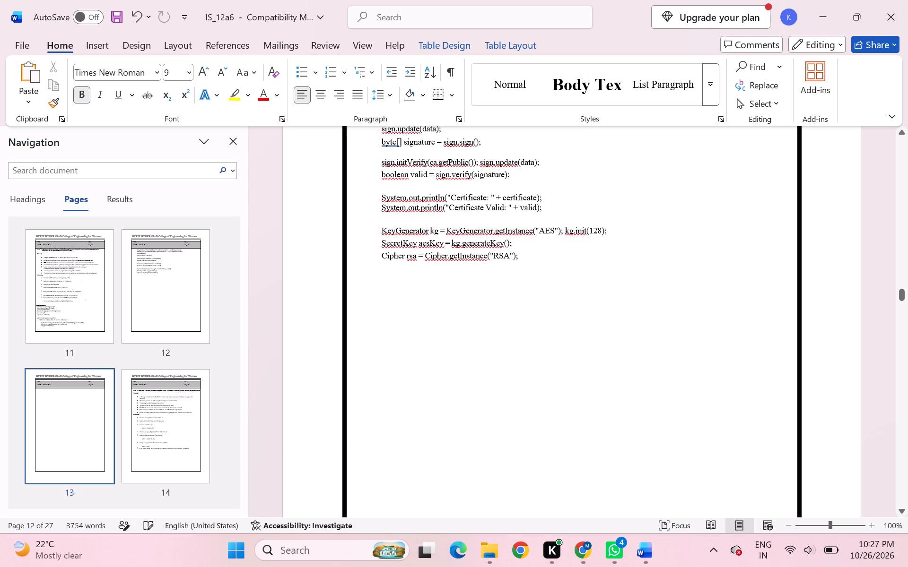
pyautogui.press('Return')
pyautogui.hotkey('ctrl', 'v')
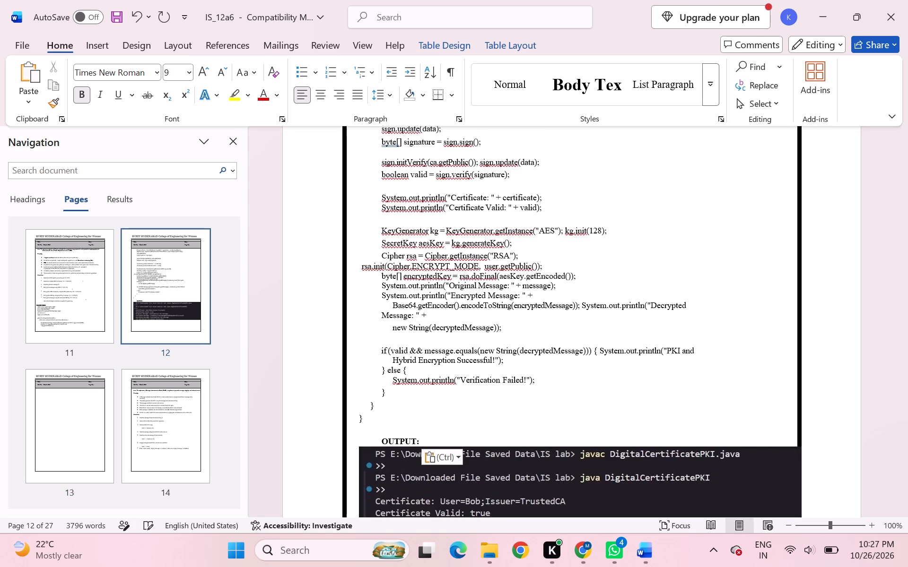
# Indent the "rsa.init(Cipher.ENCRYPT_MODE, user.getPublic());" line on page 12 with ten spaces to align it with the surrounding code.
pyautogui.click(359, 270)
pyautogui.press('space')
pyautogui.press('space')
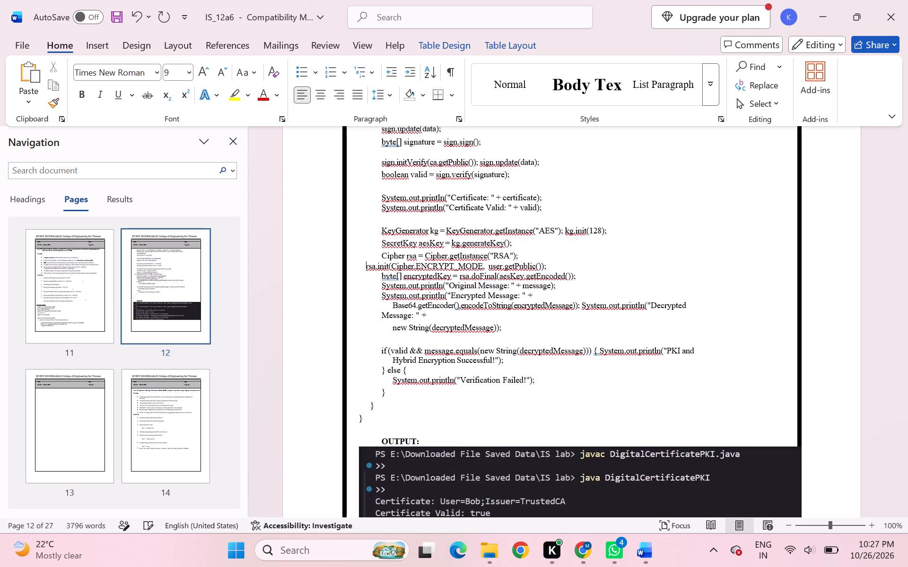
pyautogui.press('space')
pyautogui.press('space')
pyautogui.press('space')
pyautogui.press('space')
pyautogui.press('space')
pyautogui.press('space')
pyautogui.press('space')
pyautogui.press('space')
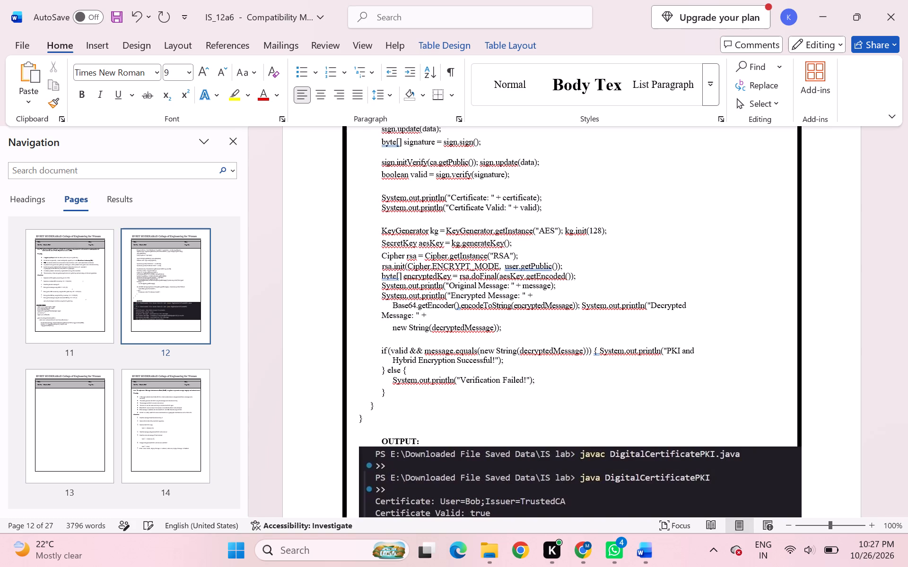
# Narrow page 12's output screenshot to fit inside the page border and shift it slightly down, clear of the OUTPUT heading.
pyautogui.scroll(-3, 394, 329)
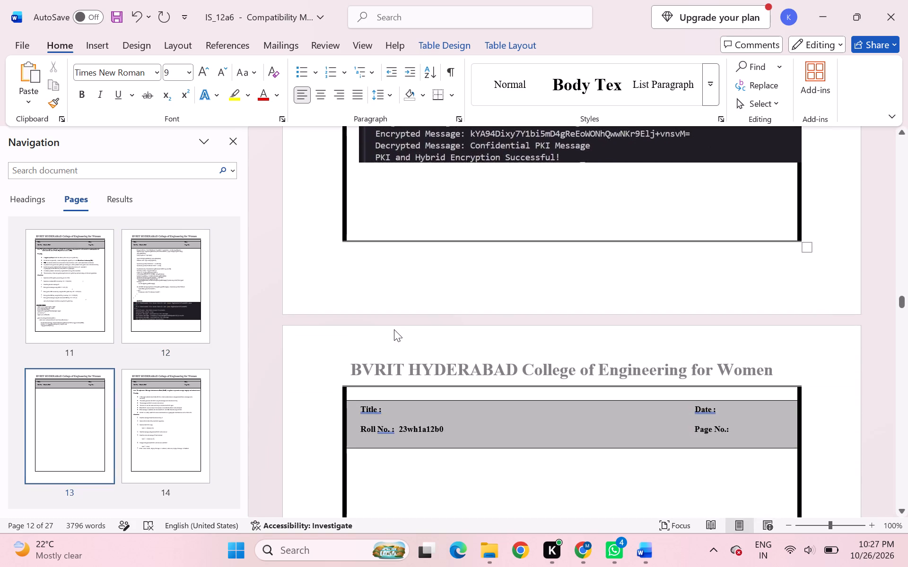
pyautogui.scroll(2, 394, 329)
pyautogui.click(551, 299)
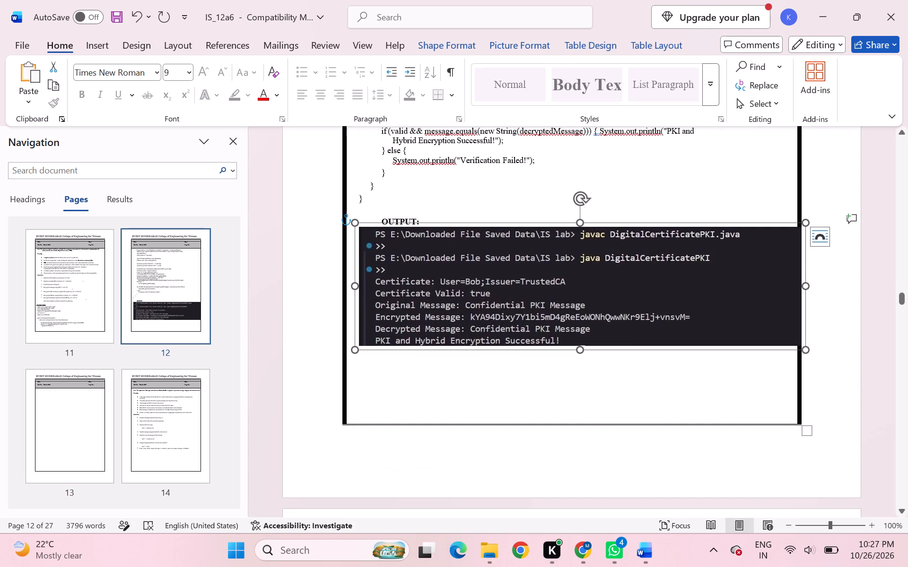
pyautogui.moveTo(805, 283); pyautogui.dragTo(774, 287)
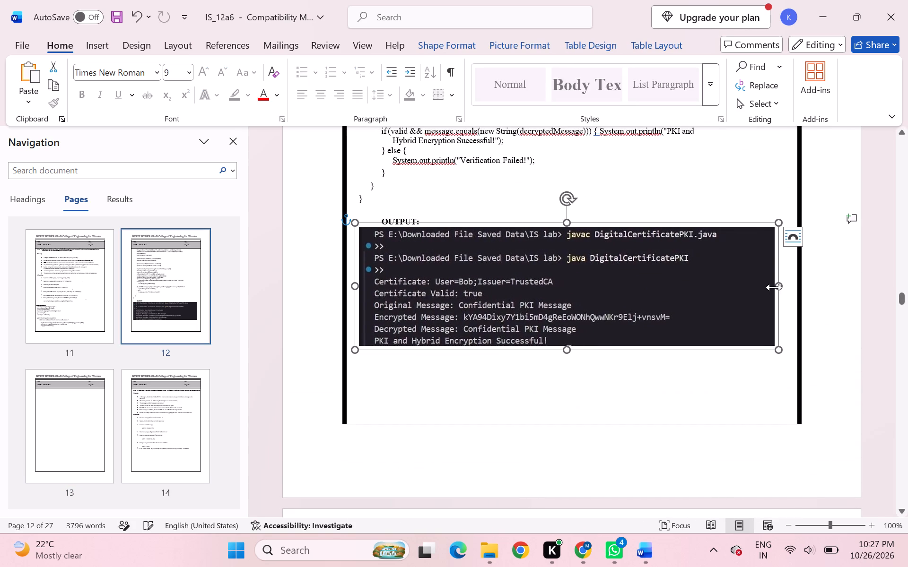
pyautogui.moveTo(614, 274); pyautogui.dragTo(614, 289)
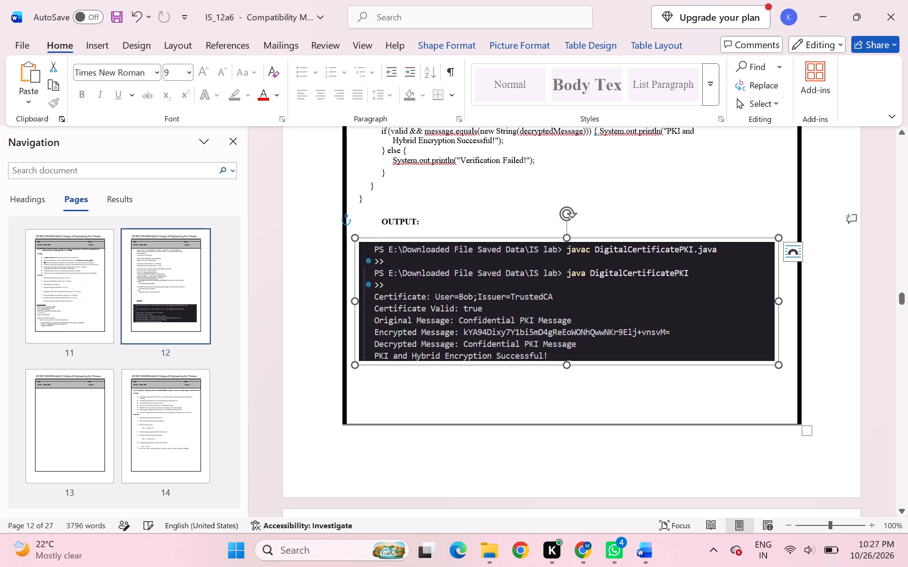
# Save the document.
pyautogui.click(679, 194)
pyautogui.hotkey('ctrl', 's')
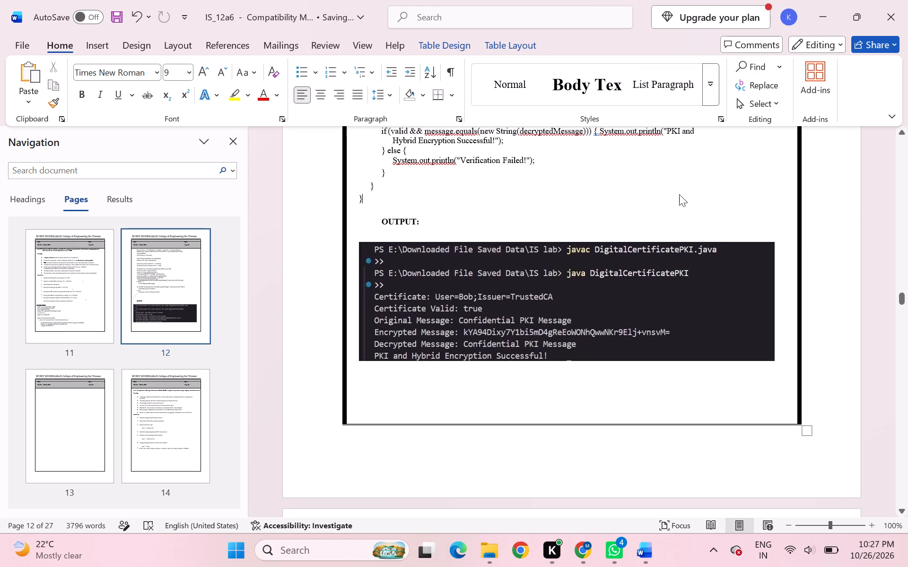
# Delete the header block and empty bordered area that fill page 13.
pyautogui.scroll(-4, 620, 283)
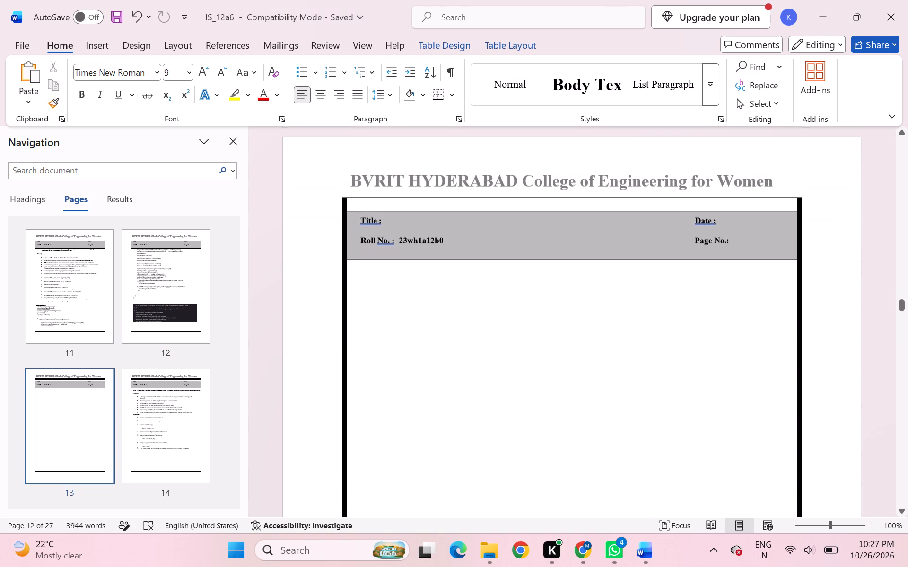
pyautogui.moveTo(312, 158); pyautogui.dragTo(563, 539)
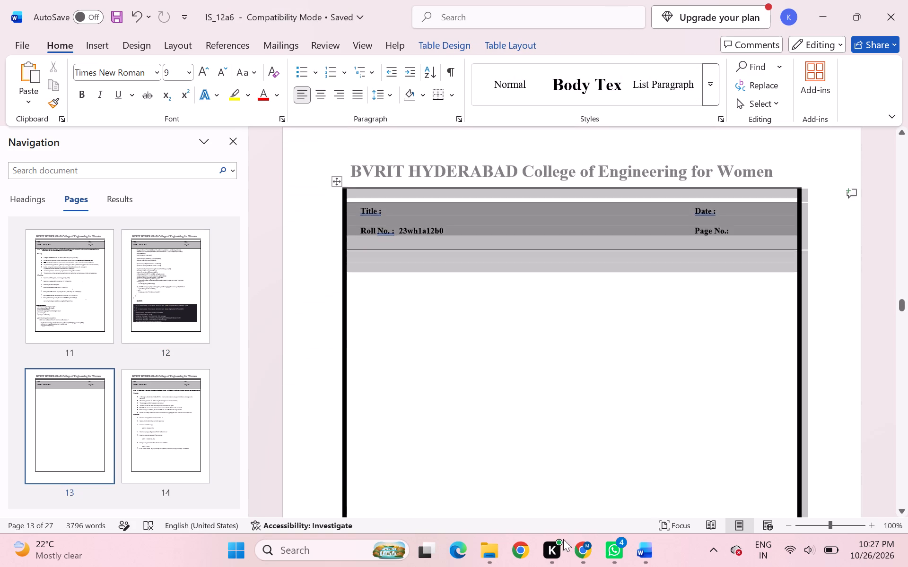
pyautogui.moveTo(563, 539); pyautogui.dragTo(786, 409)
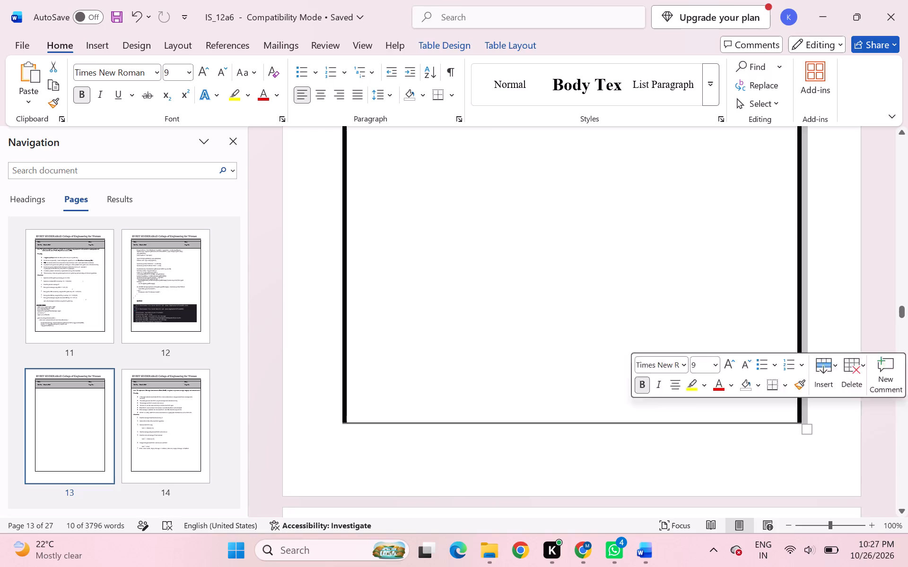
pyautogui.press('BackSpace')
# Delete the header-only block on page 14 that sits before the MAC program's source code.
pyautogui.scroll(-1, 640, 320)
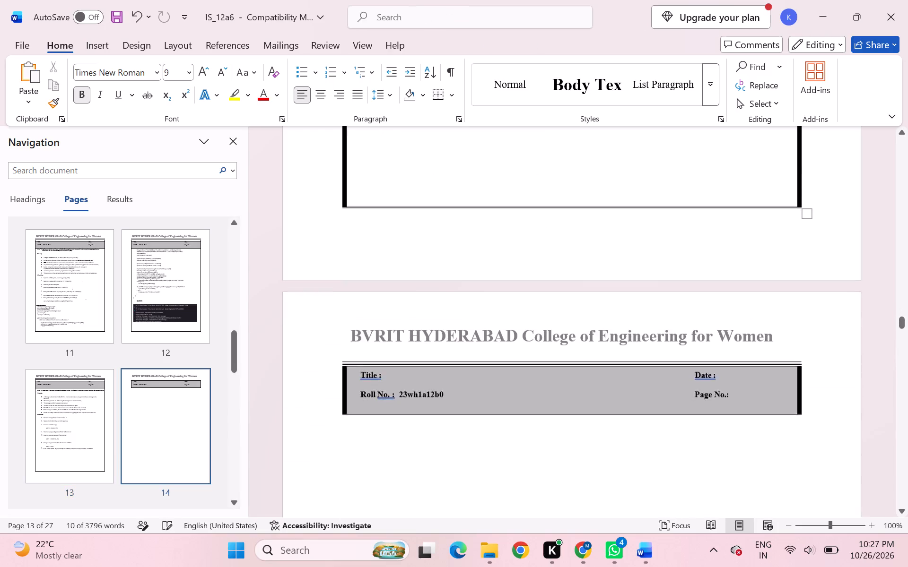
pyautogui.scroll(-1, 640, 320)
pyautogui.moveTo(332, 197); pyautogui.dragTo(721, 505)
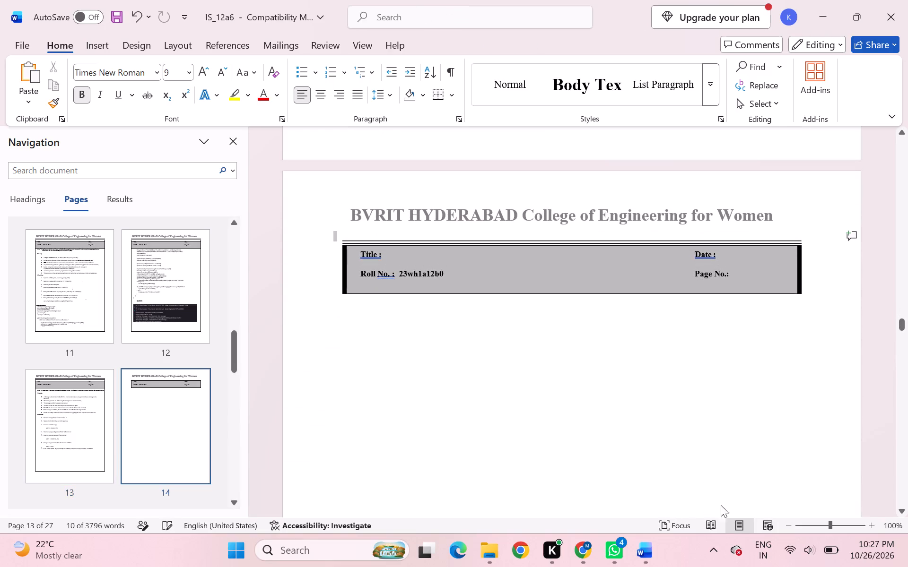
pyautogui.moveTo(721, 505); pyautogui.dragTo(721, 519)
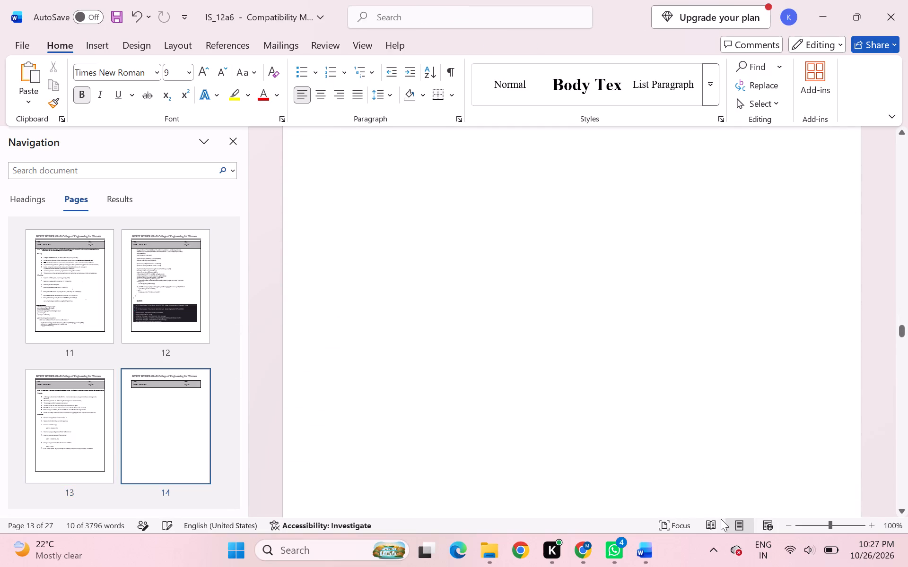
pyautogui.moveTo(721, 519); pyautogui.dragTo(819, 71)
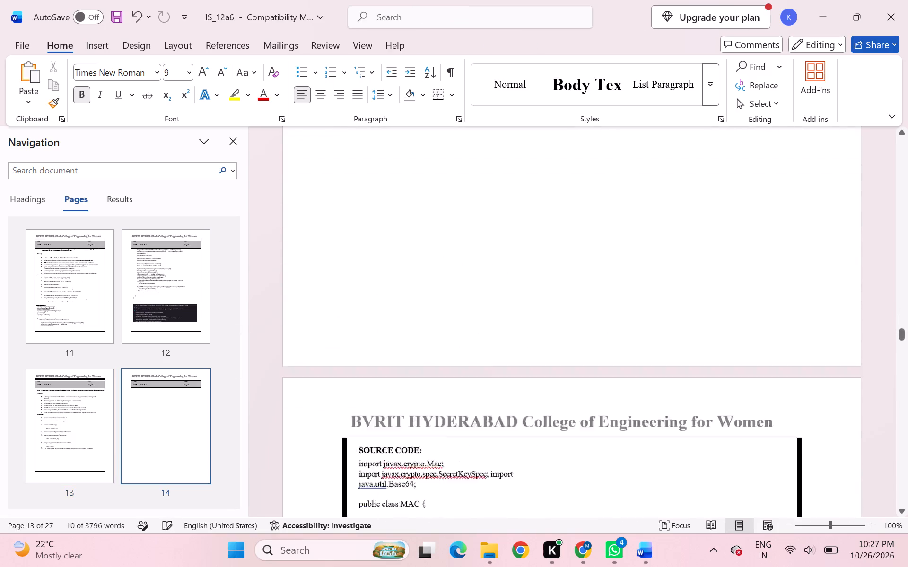
pyautogui.moveTo(819, 71); pyautogui.dragTo(759, 545)
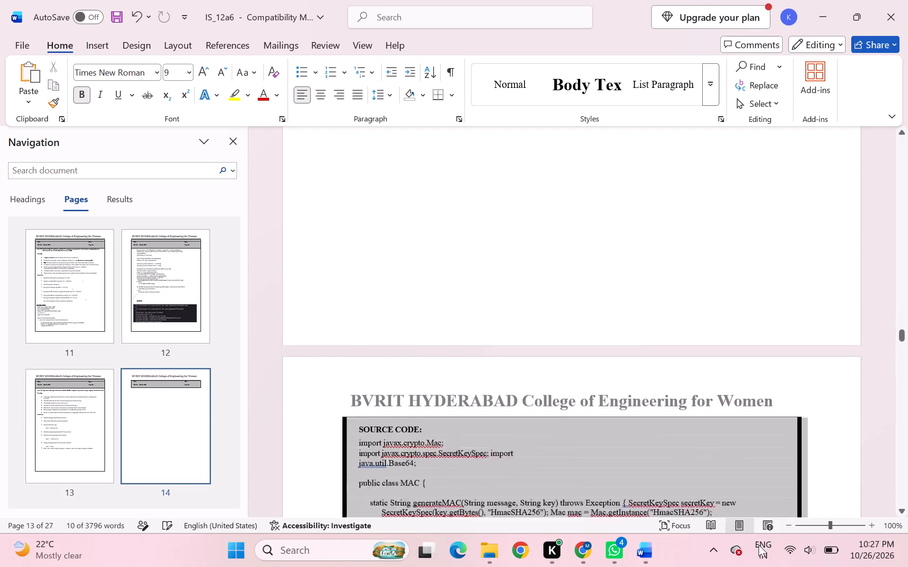
pyautogui.moveTo(759, 545); pyautogui.dragTo(777, 191)
pyautogui.press('BackSpace')
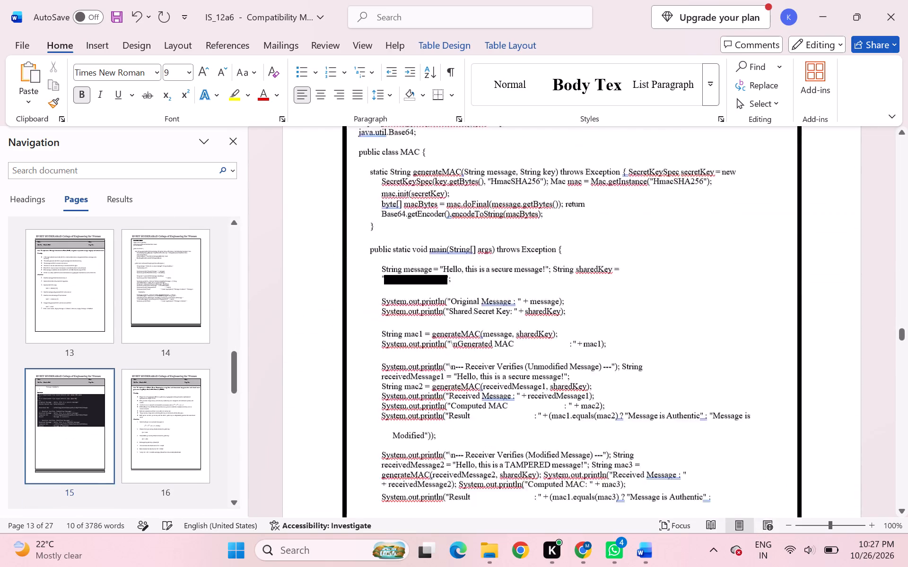
# Review the MAC experiment's write-up, source code and output on pages 13 to 15.
pyautogui.scroll(5, 452, 303)
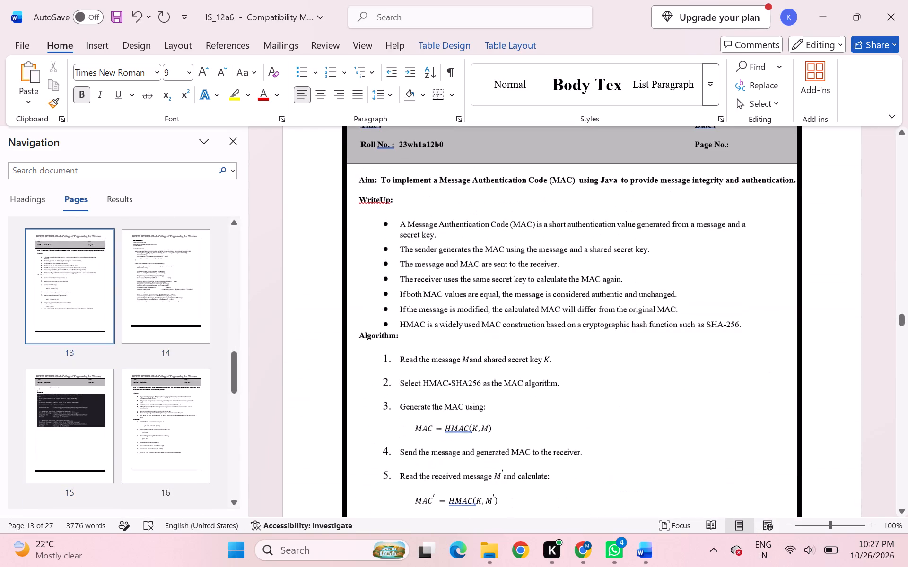
pyautogui.scroll(2, 452, 303)
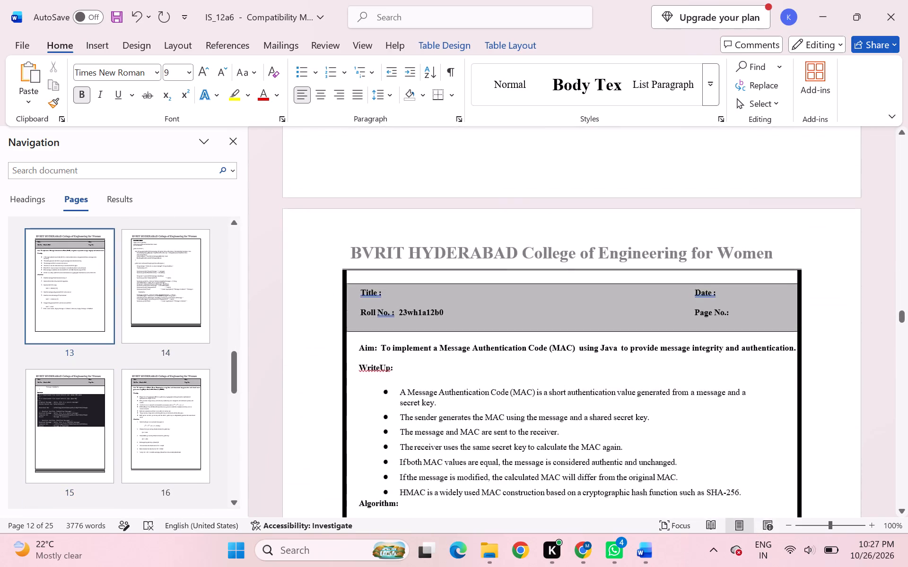
pyautogui.scroll(1, 452, 303)
pyautogui.scroll(-6, 452, 303)
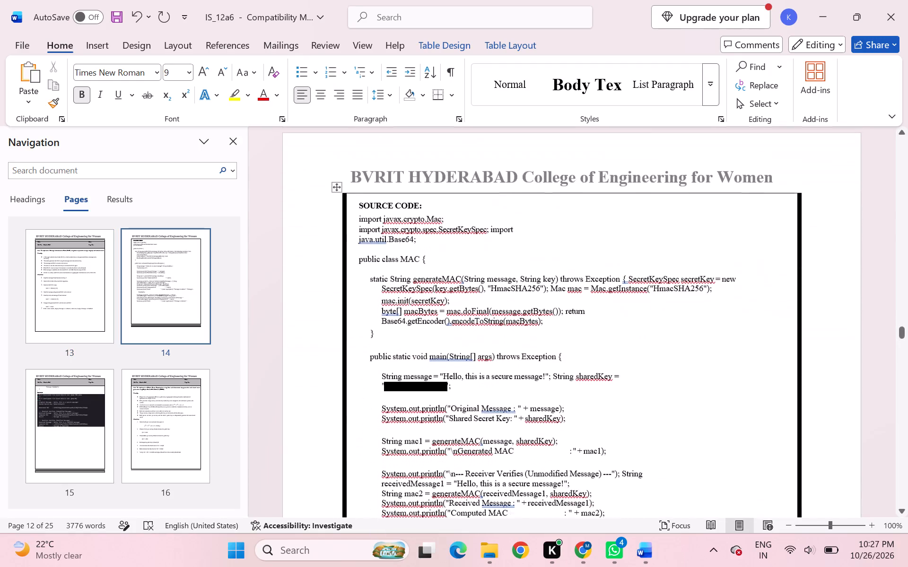
pyautogui.scroll(-3, 452, 303)
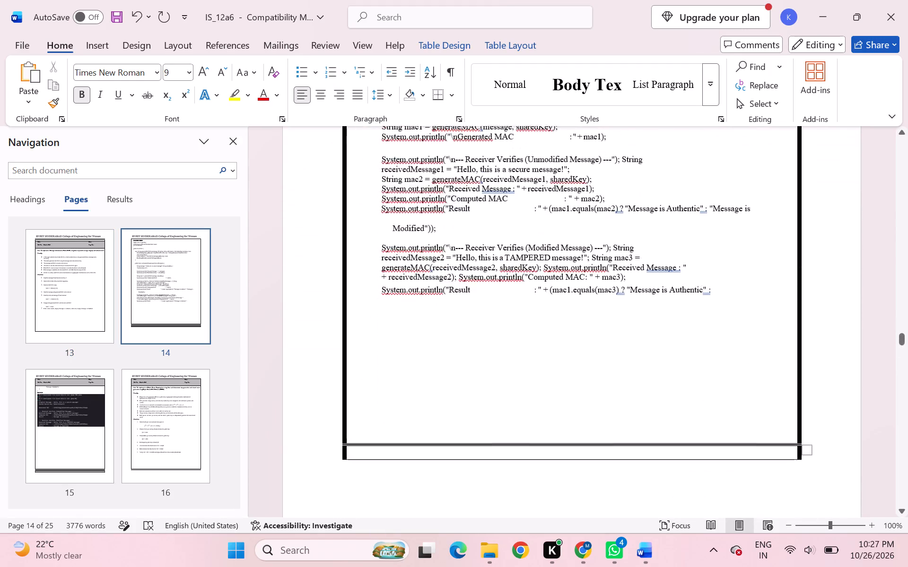
pyautogui.scroll(-5, 452, 303)
pyautogui.scroll(2, 452, 303)
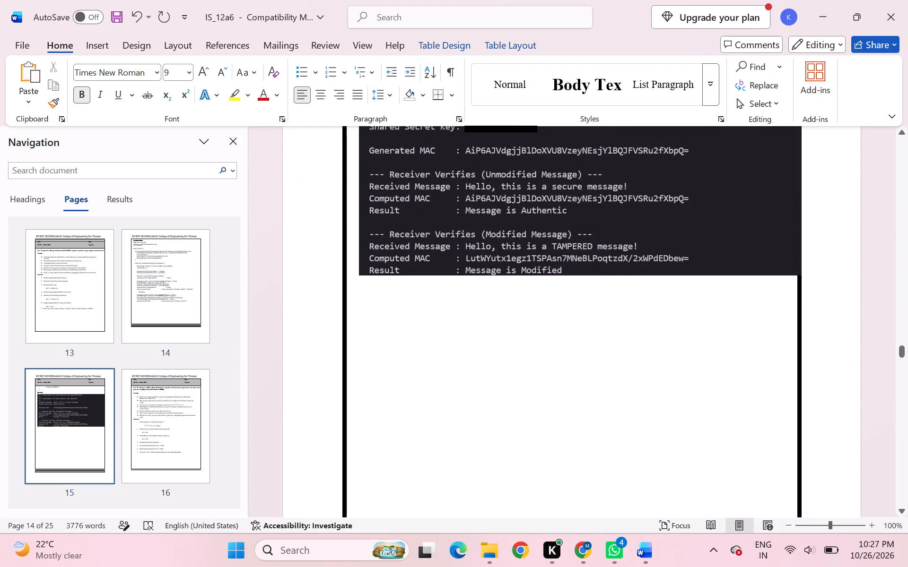
pyautogui.scroll(9, 452, 303)
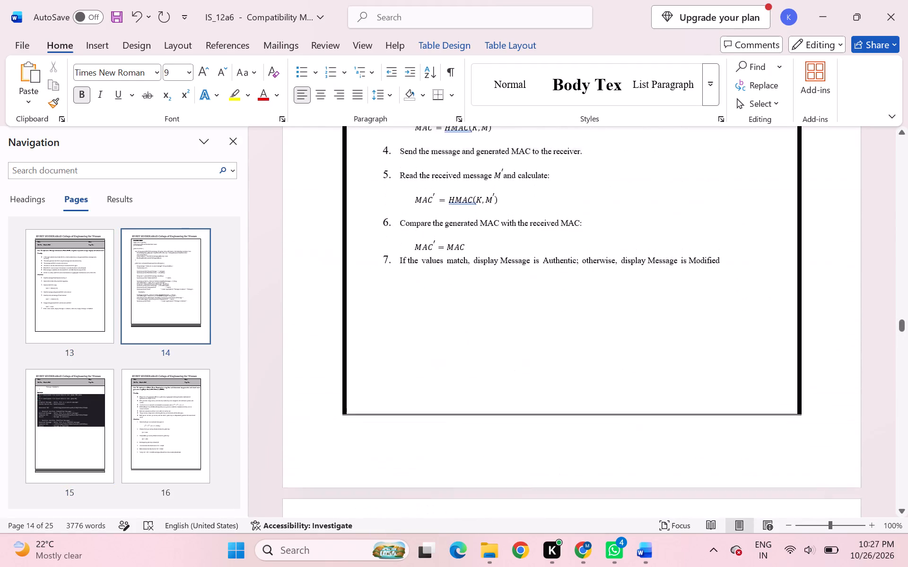
pyautogui.scroll(2, 452, 303)
# Trim page 14's MAC code by deleting the statements from "String mac1" through the receivedMessage1 assignment, and the mac2 "Result" statement.
pyautogui.scroll(-6, 452, 303)
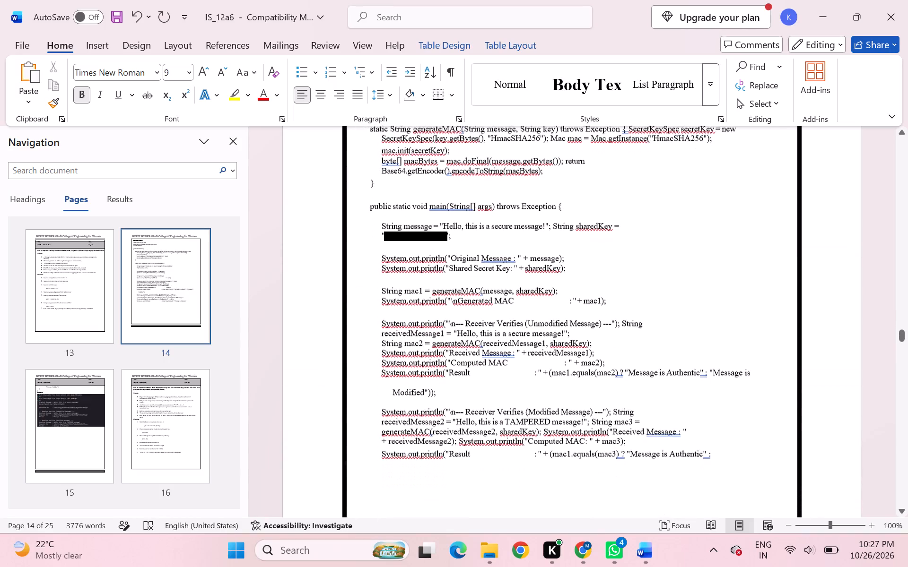
pyautogui.scroll(-1, 452, 303)
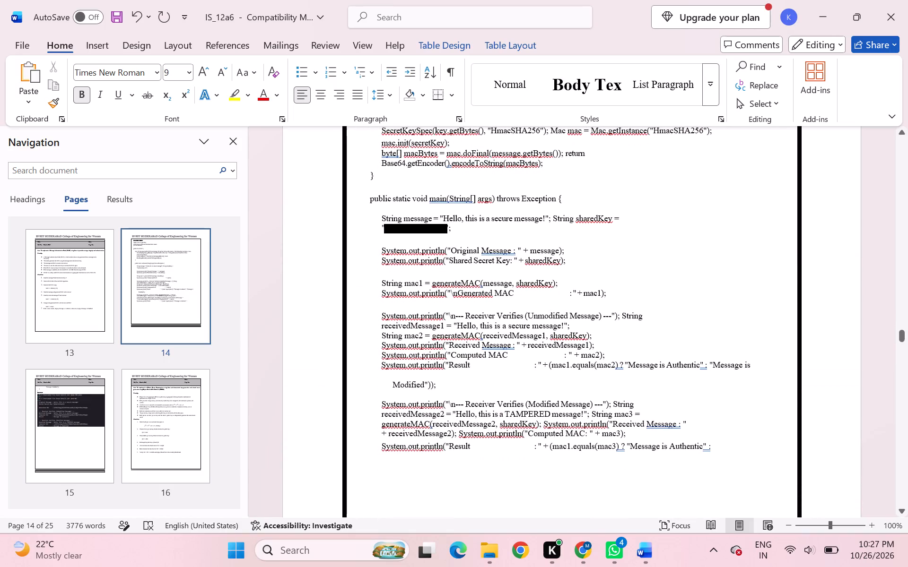
pyautogui.moveTo(381, 275); pyautogui.dragTo(574, 324)
pyautogui.press('BackSpace')
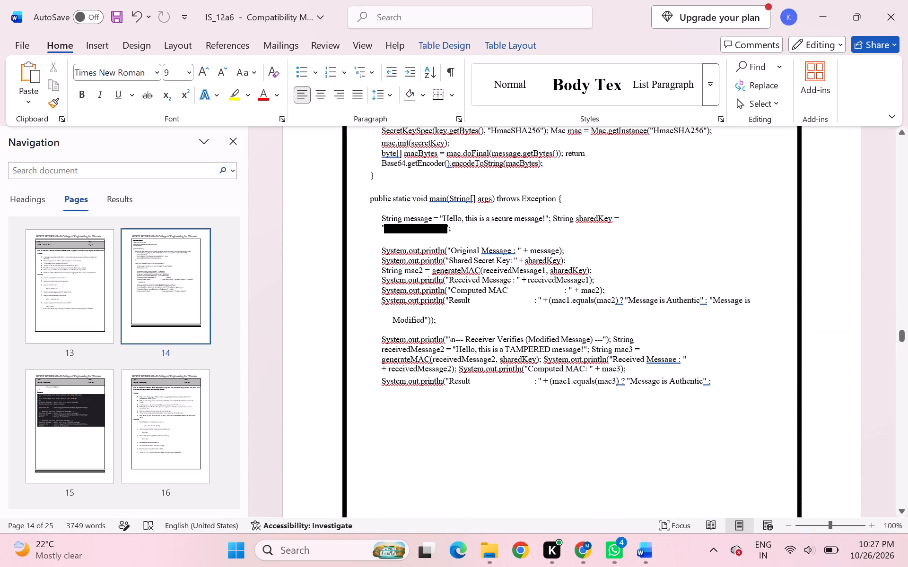
pyautogui.moveTo(380, 300); pyautogui.dragTo(444, 322)
pyautogui.press('BackSpace')
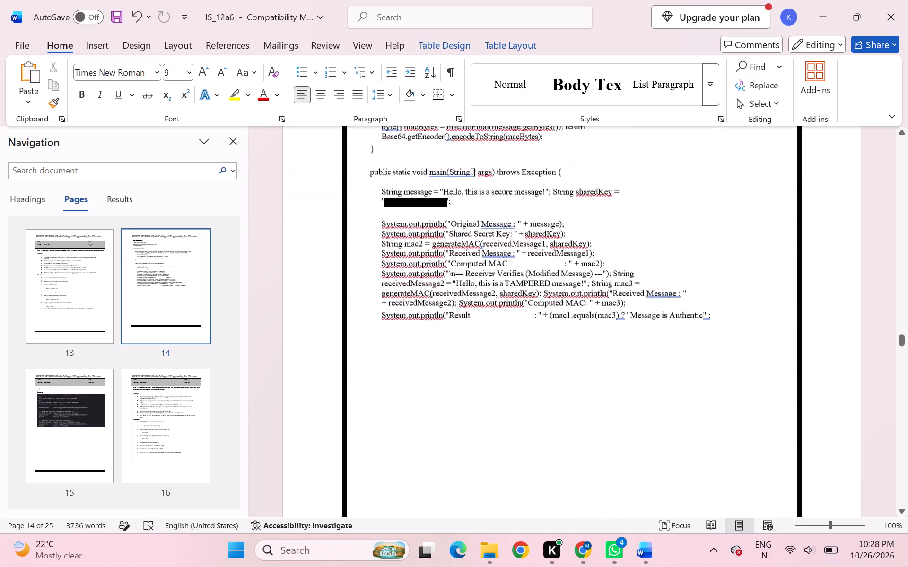
# Move page 15's remaining code, OUTPUT heading and screenshot to page 14 below the last "Result" line, closing that line's gap before the colon.
pyautogui.scroll(-4, 444, 322)
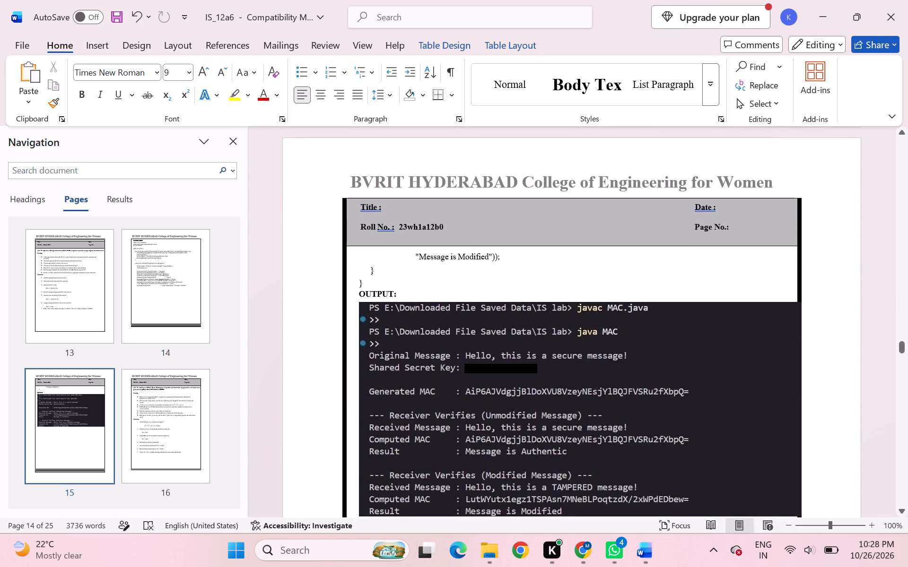
pyautogui.moveTo(360, 257); pyautogui.dragTo(421, 376)
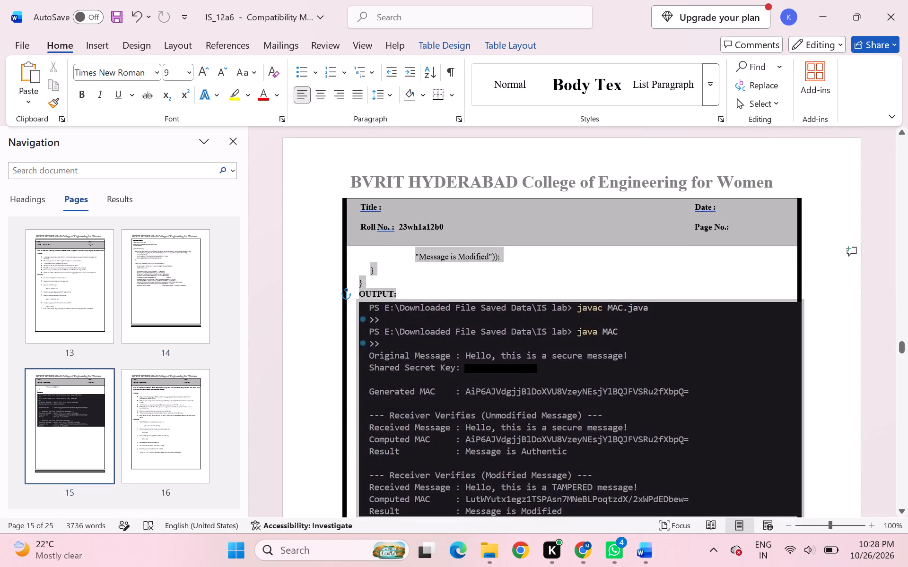
pyautogui.moveTo(421, 376); pyautogui.dragTo(426, 383)
pyautogui.hotkey('ctrl', 'x')
pyautogui.scroll(3, 426, 383)
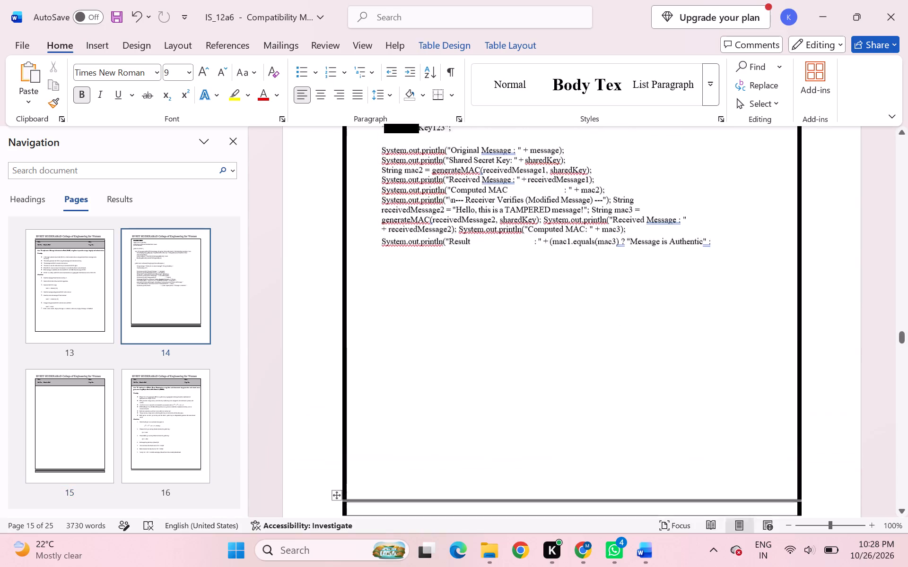
pyautogui.scroll(1, 426, 383)
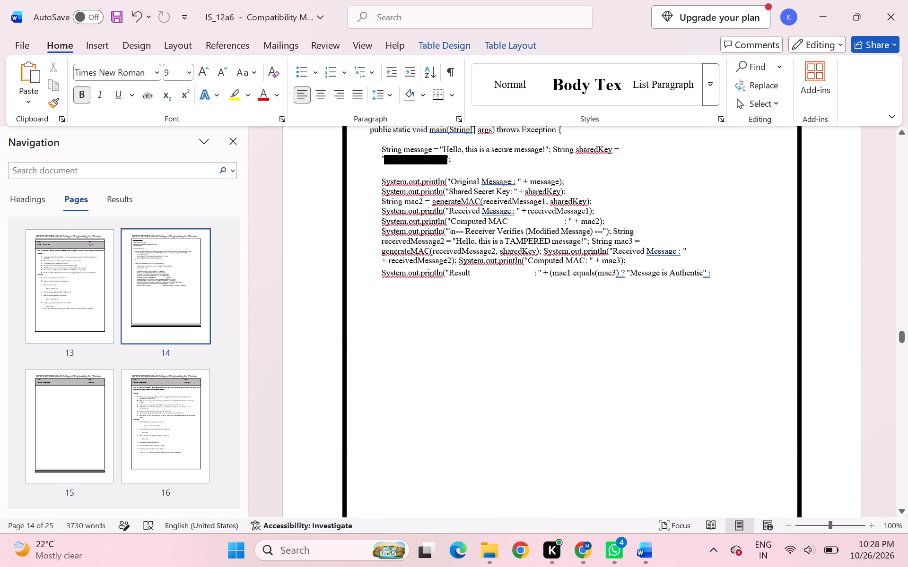
pyautogui.click(531, 273)
pyautogui.press('BackSpace')
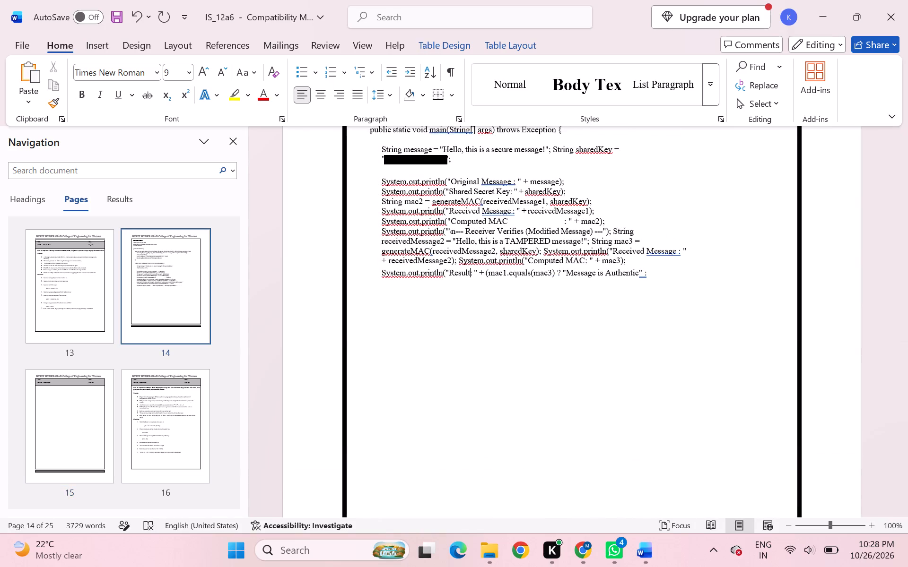
pyautogui.click(656, 275)
pyautogui.press('Return')
pyautogui.hotkey('ctrl', 'v')
# Shrink page 14's MAC output screenshot to fit inside the page border and position it slightly below the OUTPUT heading.
pyautogui.scroll(-1, 684, 329)
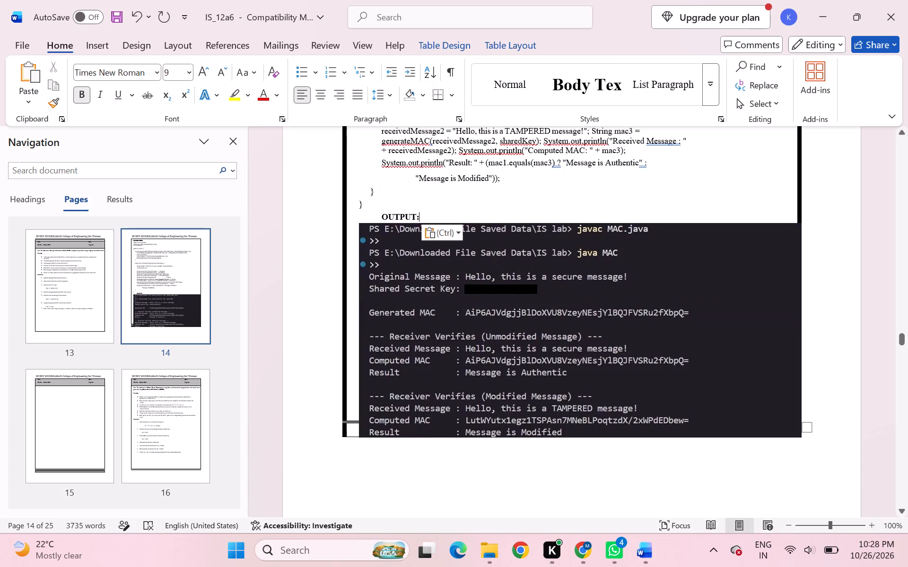
pyautogui.click(711, 326)
pyautogui.moveTo(809, 330); pyautogui.dragTo(788, 328)
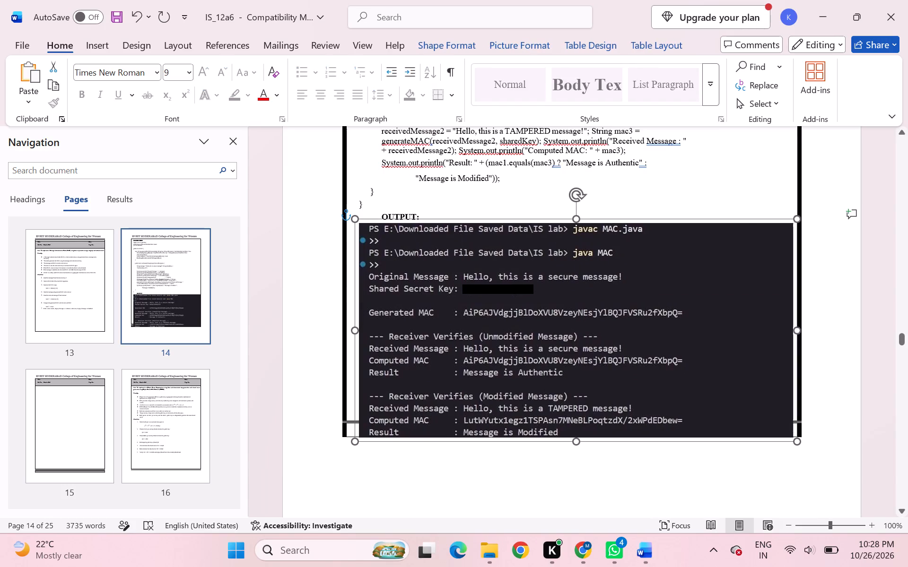
pyautogui.moveTo(788, 328); pyautogui.dragTo(751, 330)
pyautogui.moveTo(557, 442); pyautogui.dragTo(556, 412)
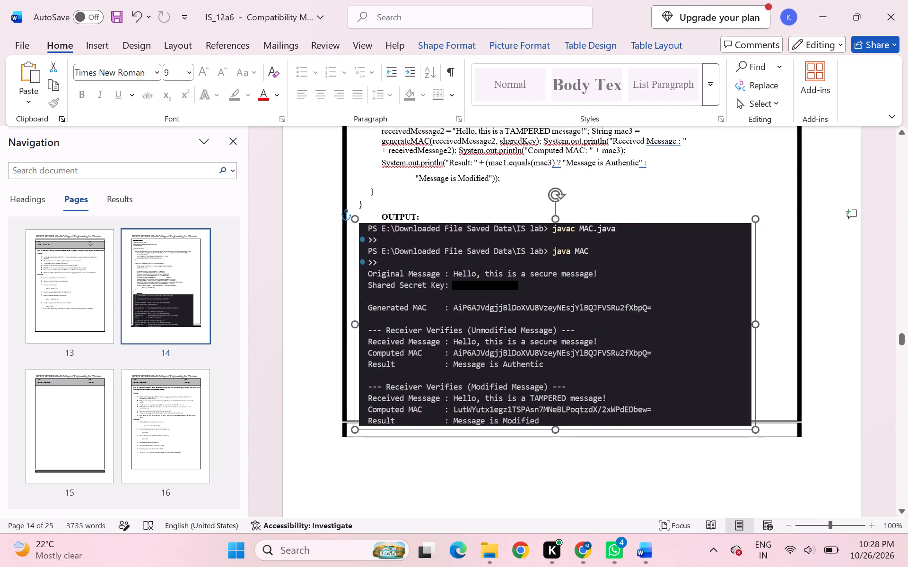
pyautogui.moveTo(556, 412); pyautogui.dragTo(554, 398)
pyautogui.moveTo(555, 220); pyautogui.dragTo(555, 220)
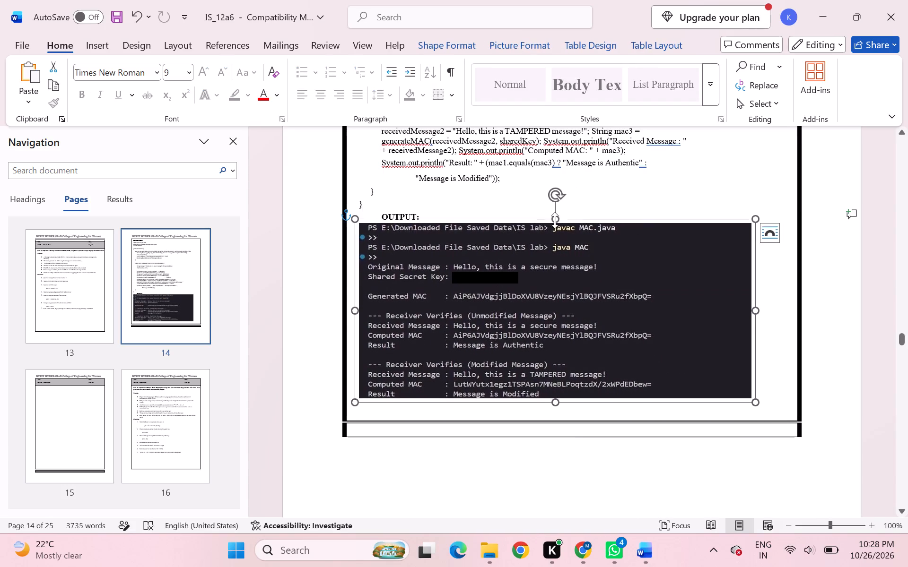
pyautogui.moveTo(555, 220); pyautogui.dragTo(559, 234)
pyautogui.moveTo(485, 303); pyautogui.dragTo(497, 302)
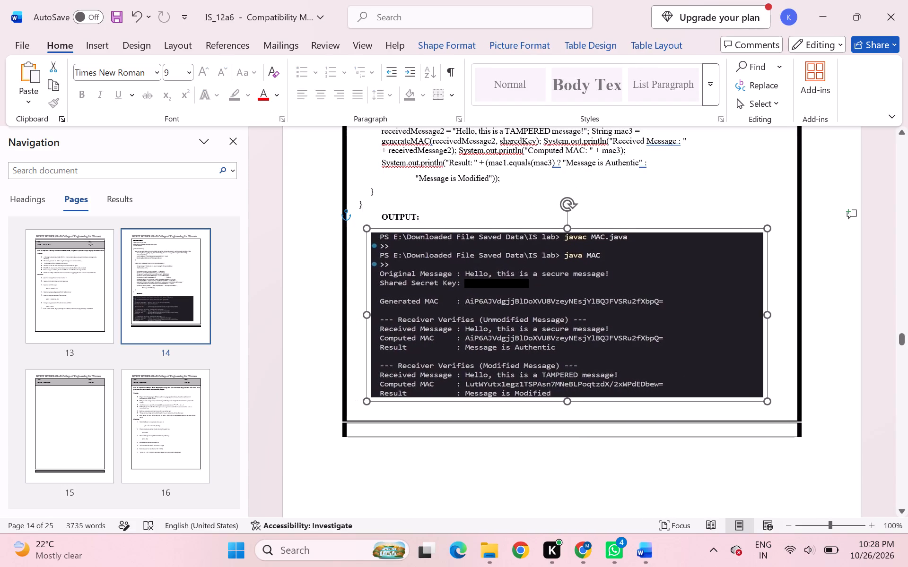
pyautogui.moveTo(497, 302); pyautogui.dragTo(495, 305)
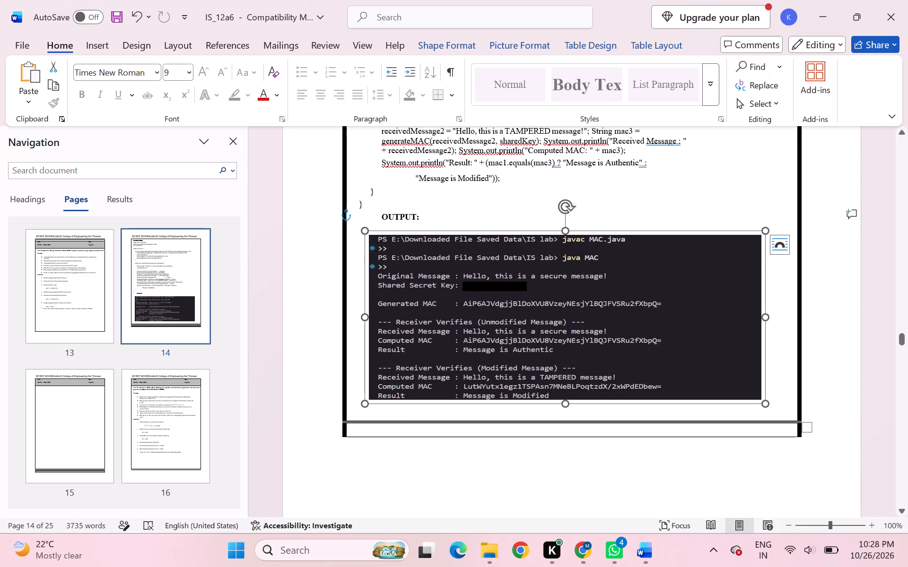
pyautogui.click(657, 168)
# Delete the header-only page 15 that follows the MAC output.
pyautogui.scroll(-2, 569, 335)
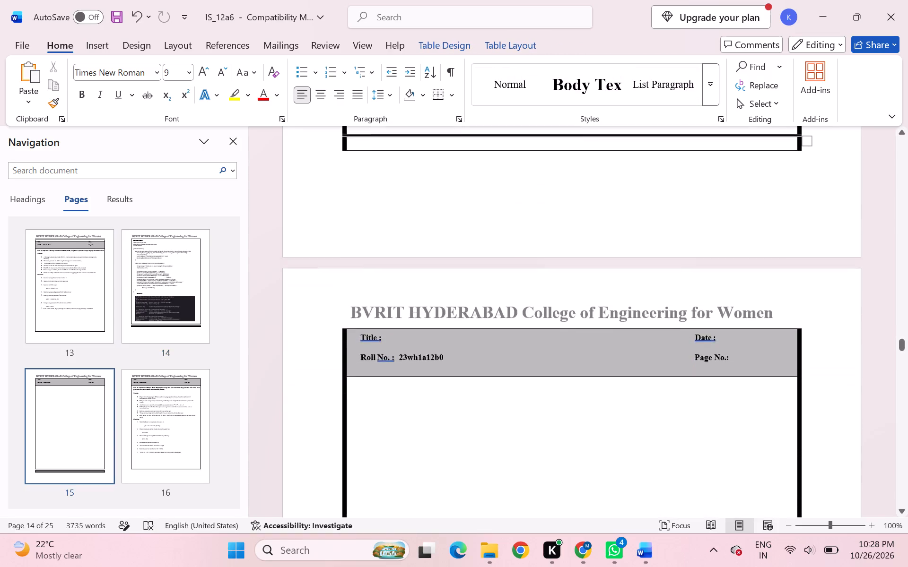
pyautogui.scroll(-2, 569, 335)
pyautogui.scroll(1, 460, 345)
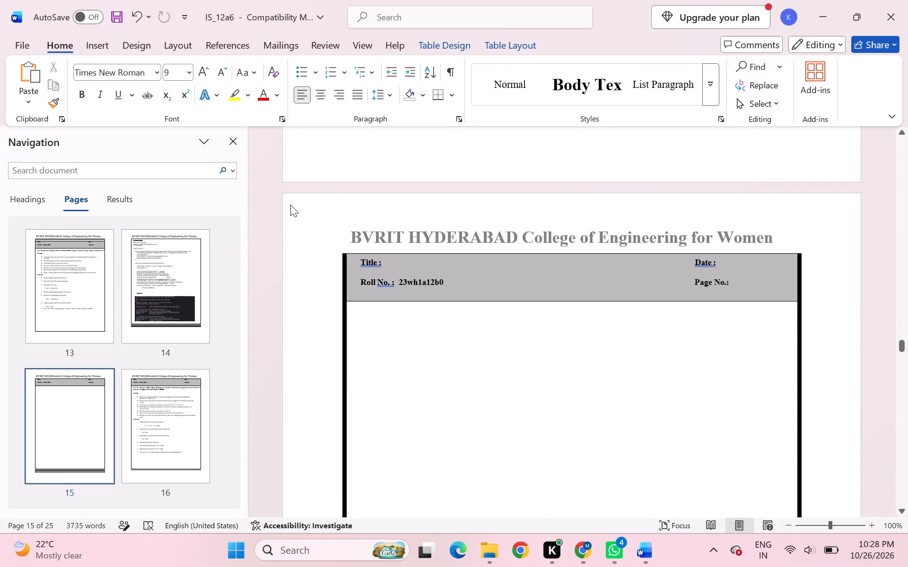
pyautogui.moveTo(290, 205); pyautogui.dragTo(551, 520)
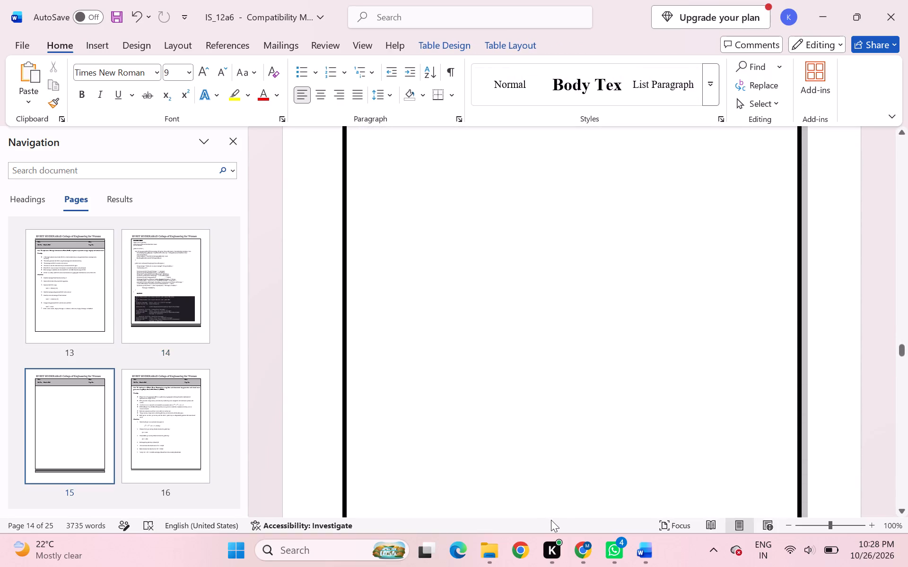
pyautogui.moveTo(551, 520); pyautogui.dragTo(804, 491)
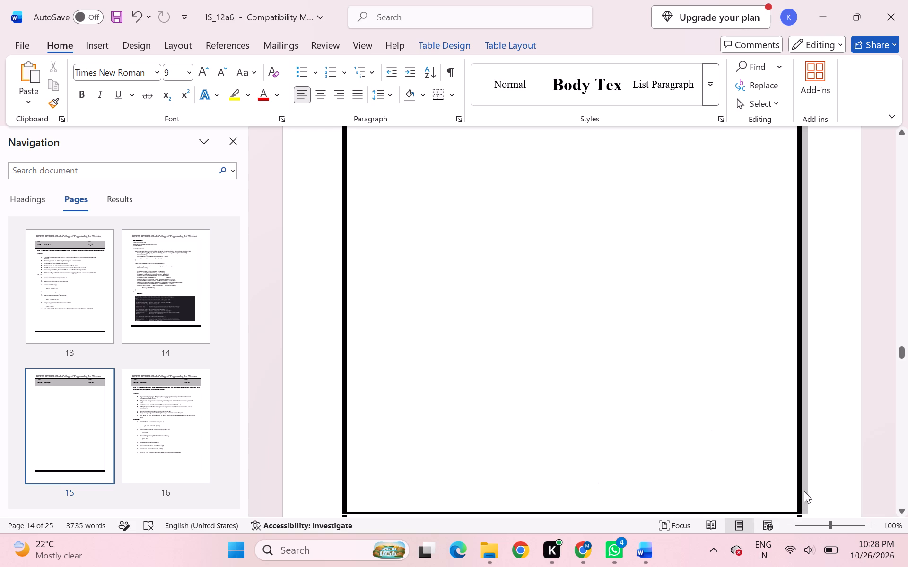
pyautogui.moveTo(804, 491); pyautogui.dragTo(815, 492)
pyautogui.press('BackSpace')
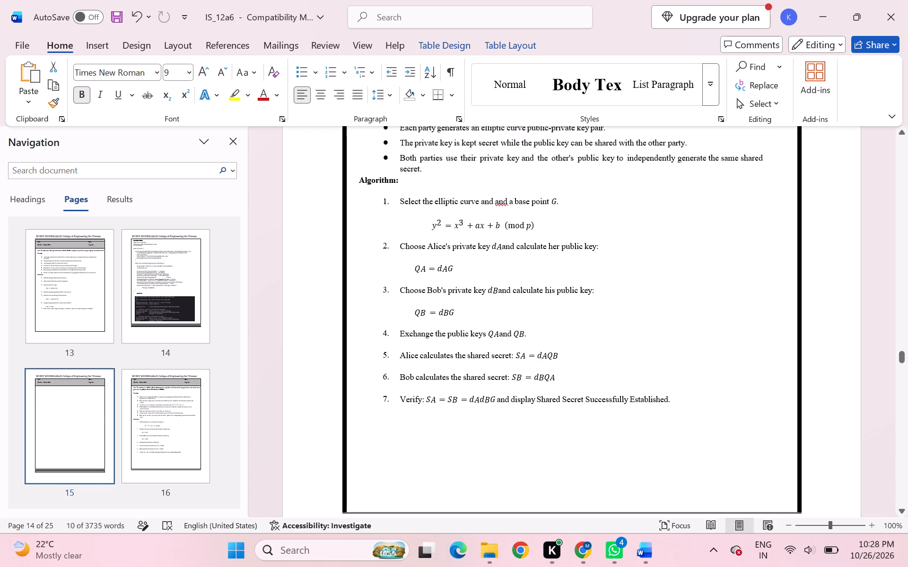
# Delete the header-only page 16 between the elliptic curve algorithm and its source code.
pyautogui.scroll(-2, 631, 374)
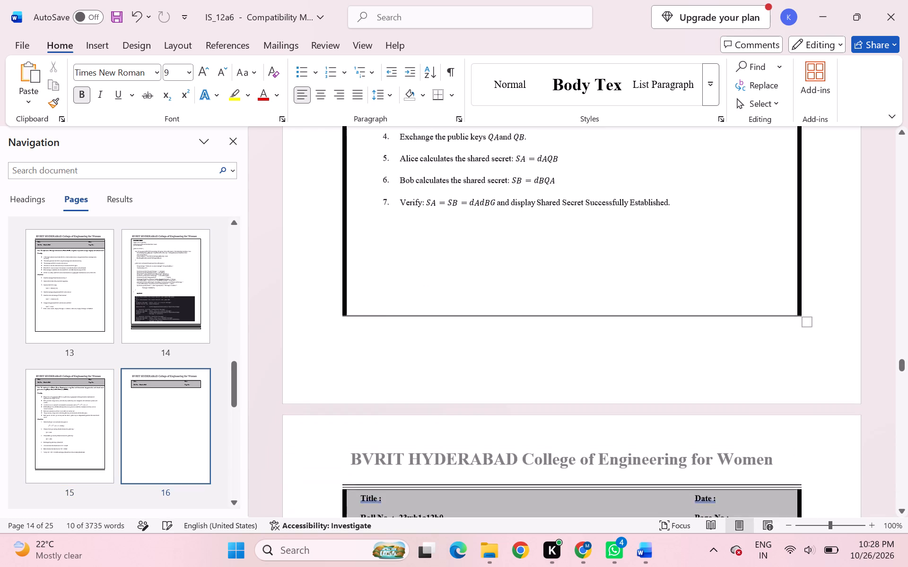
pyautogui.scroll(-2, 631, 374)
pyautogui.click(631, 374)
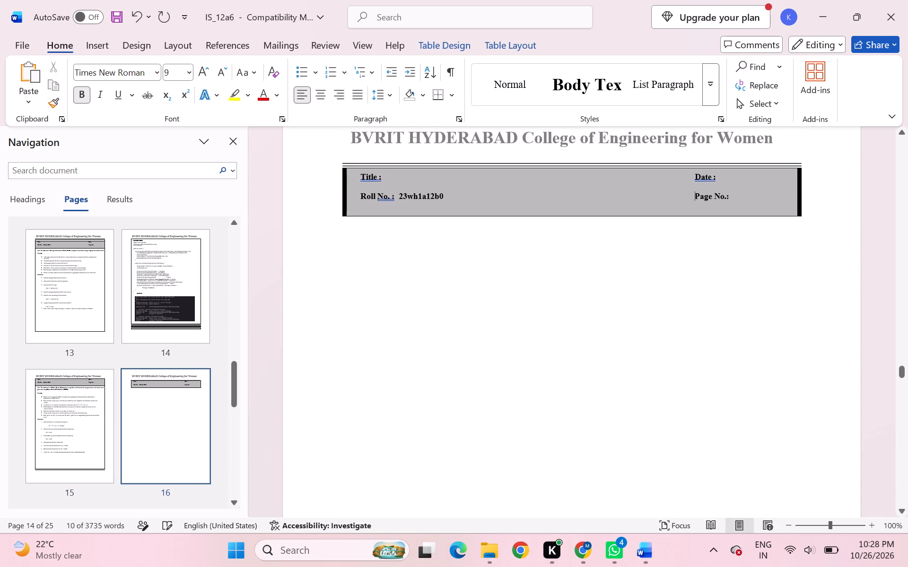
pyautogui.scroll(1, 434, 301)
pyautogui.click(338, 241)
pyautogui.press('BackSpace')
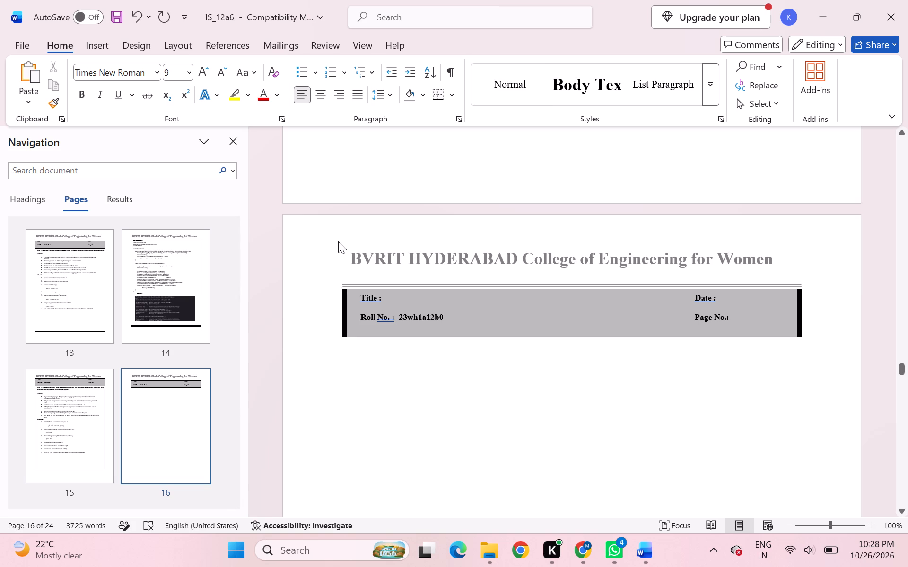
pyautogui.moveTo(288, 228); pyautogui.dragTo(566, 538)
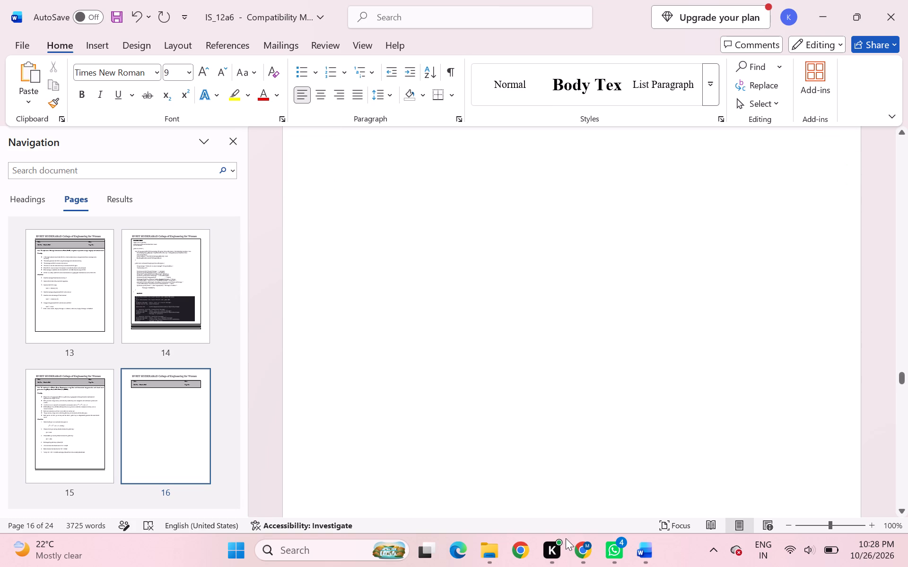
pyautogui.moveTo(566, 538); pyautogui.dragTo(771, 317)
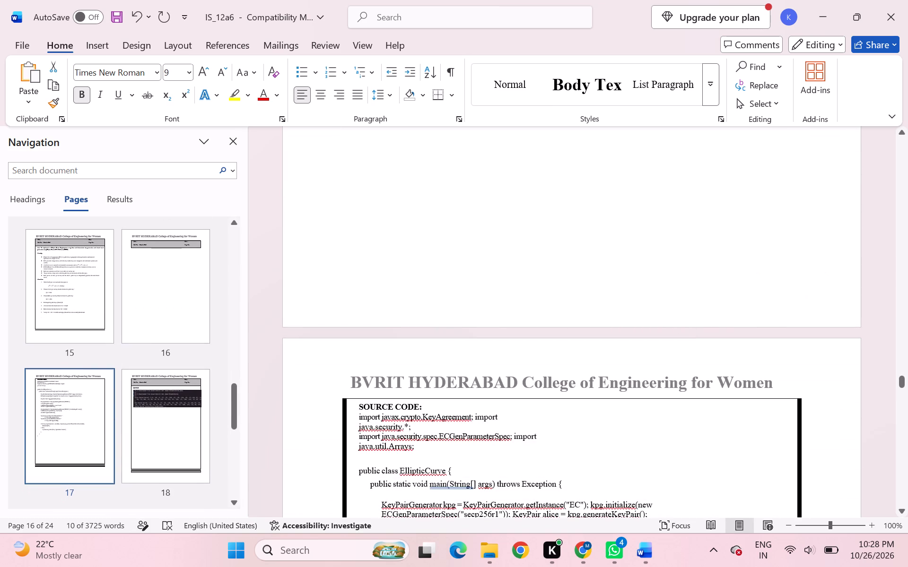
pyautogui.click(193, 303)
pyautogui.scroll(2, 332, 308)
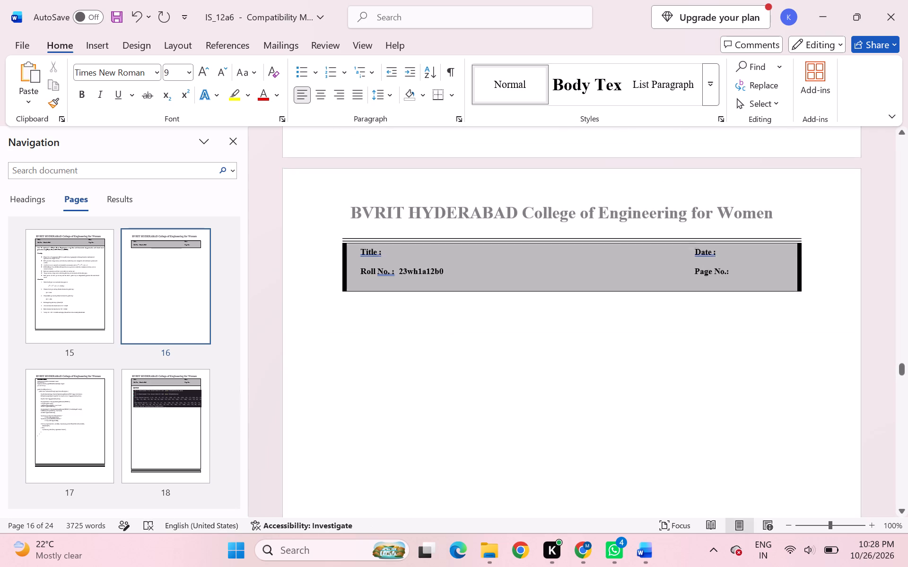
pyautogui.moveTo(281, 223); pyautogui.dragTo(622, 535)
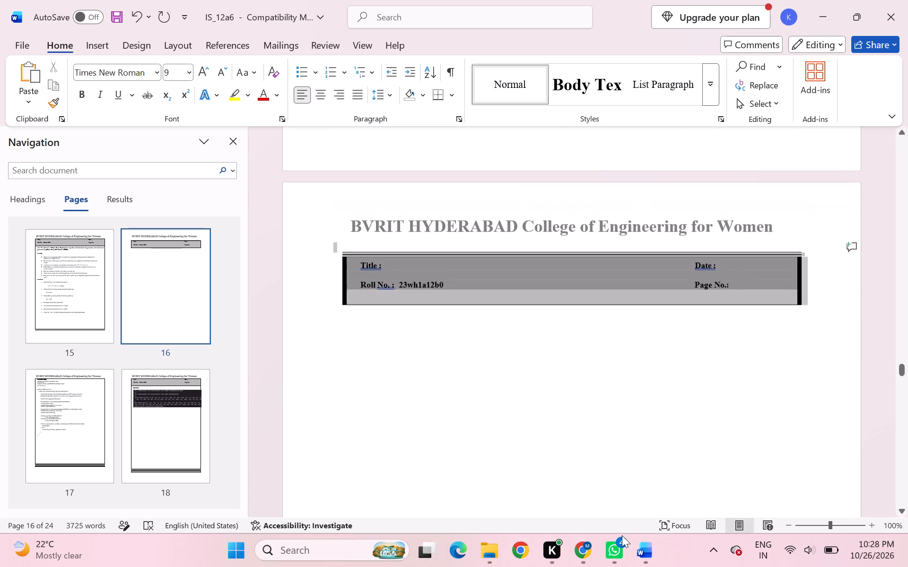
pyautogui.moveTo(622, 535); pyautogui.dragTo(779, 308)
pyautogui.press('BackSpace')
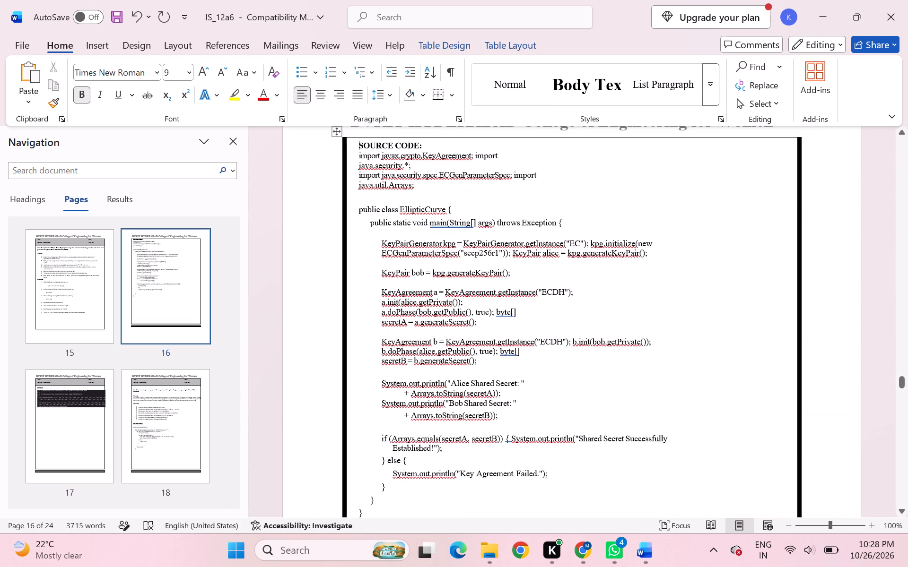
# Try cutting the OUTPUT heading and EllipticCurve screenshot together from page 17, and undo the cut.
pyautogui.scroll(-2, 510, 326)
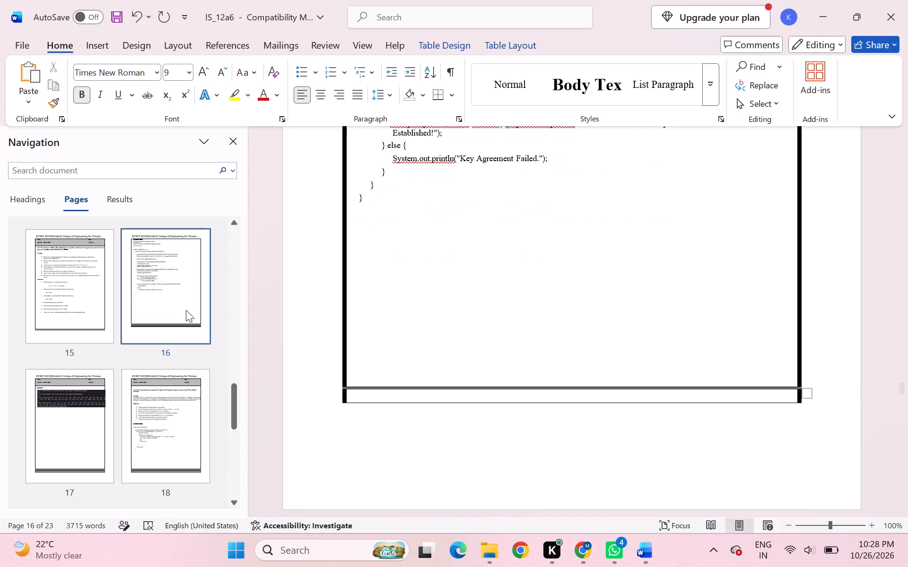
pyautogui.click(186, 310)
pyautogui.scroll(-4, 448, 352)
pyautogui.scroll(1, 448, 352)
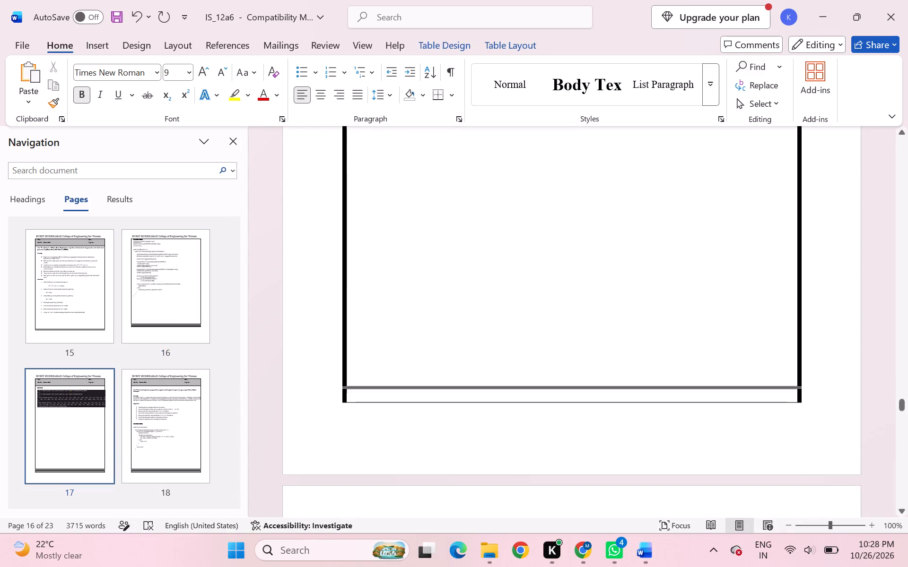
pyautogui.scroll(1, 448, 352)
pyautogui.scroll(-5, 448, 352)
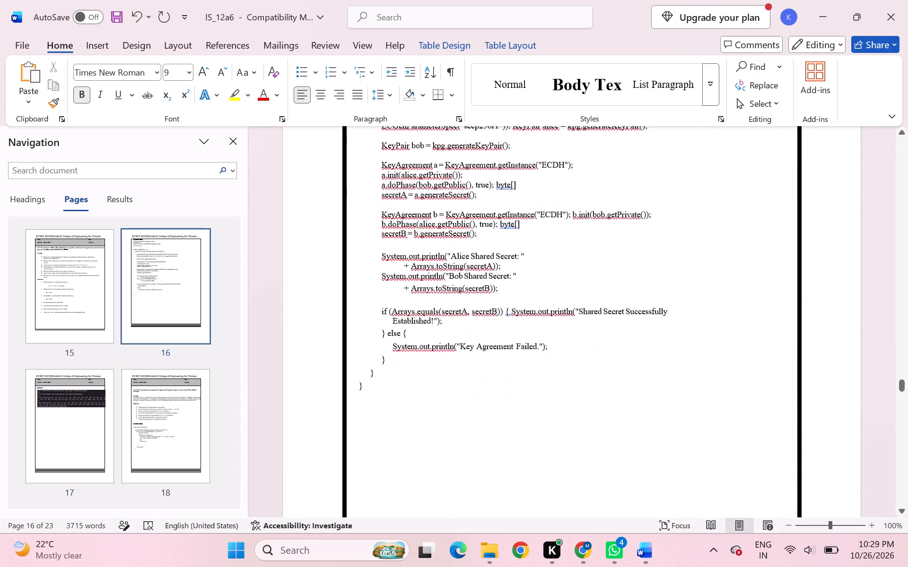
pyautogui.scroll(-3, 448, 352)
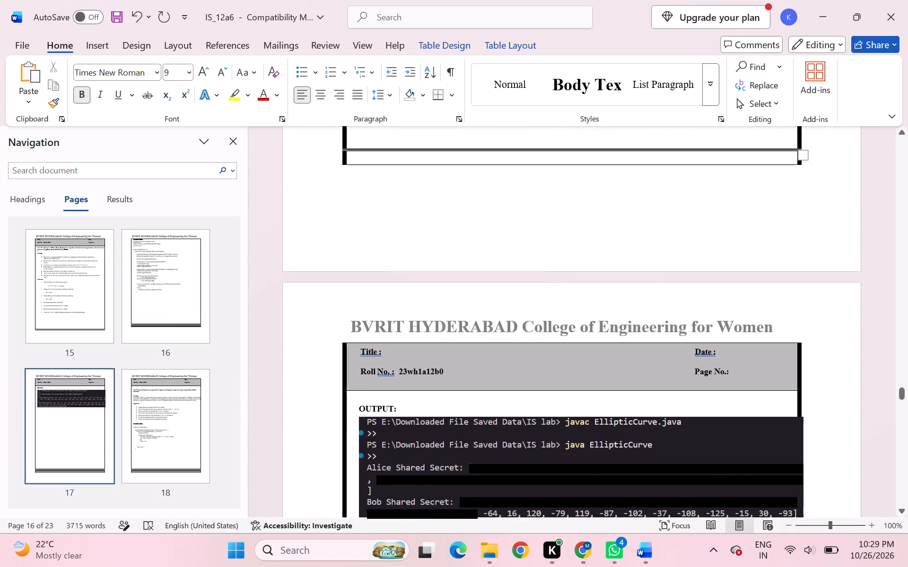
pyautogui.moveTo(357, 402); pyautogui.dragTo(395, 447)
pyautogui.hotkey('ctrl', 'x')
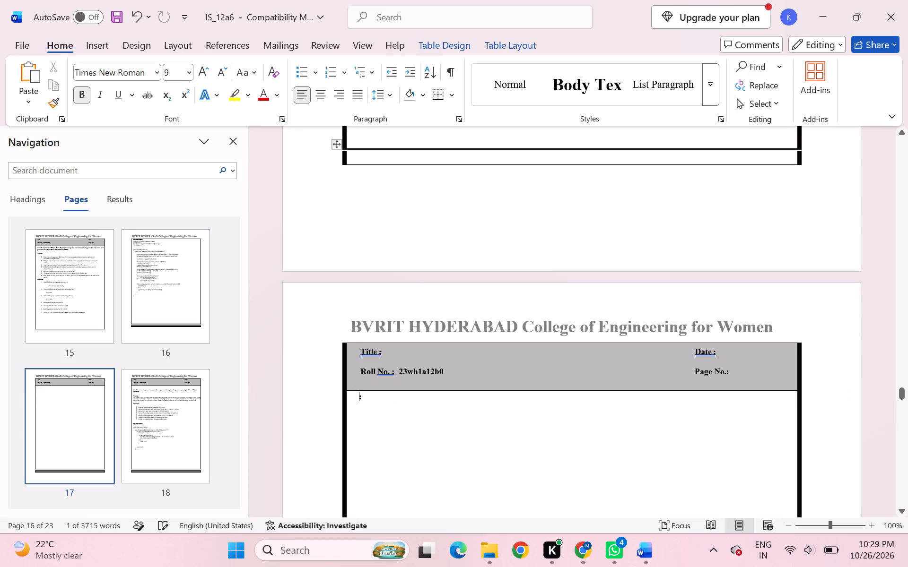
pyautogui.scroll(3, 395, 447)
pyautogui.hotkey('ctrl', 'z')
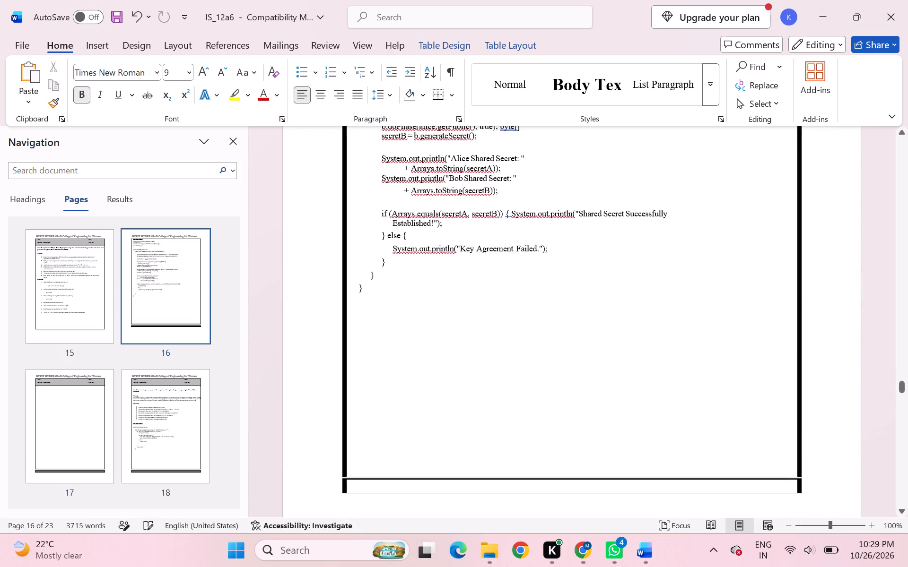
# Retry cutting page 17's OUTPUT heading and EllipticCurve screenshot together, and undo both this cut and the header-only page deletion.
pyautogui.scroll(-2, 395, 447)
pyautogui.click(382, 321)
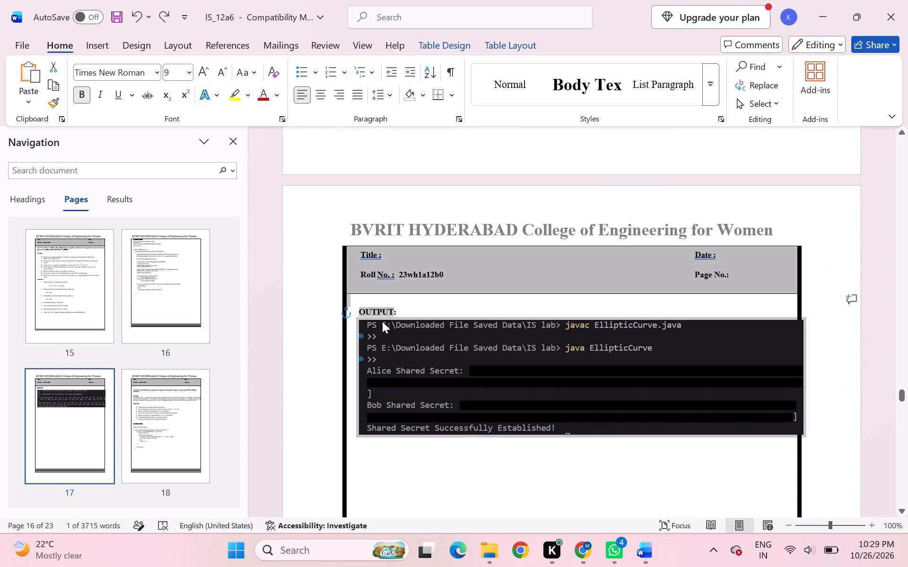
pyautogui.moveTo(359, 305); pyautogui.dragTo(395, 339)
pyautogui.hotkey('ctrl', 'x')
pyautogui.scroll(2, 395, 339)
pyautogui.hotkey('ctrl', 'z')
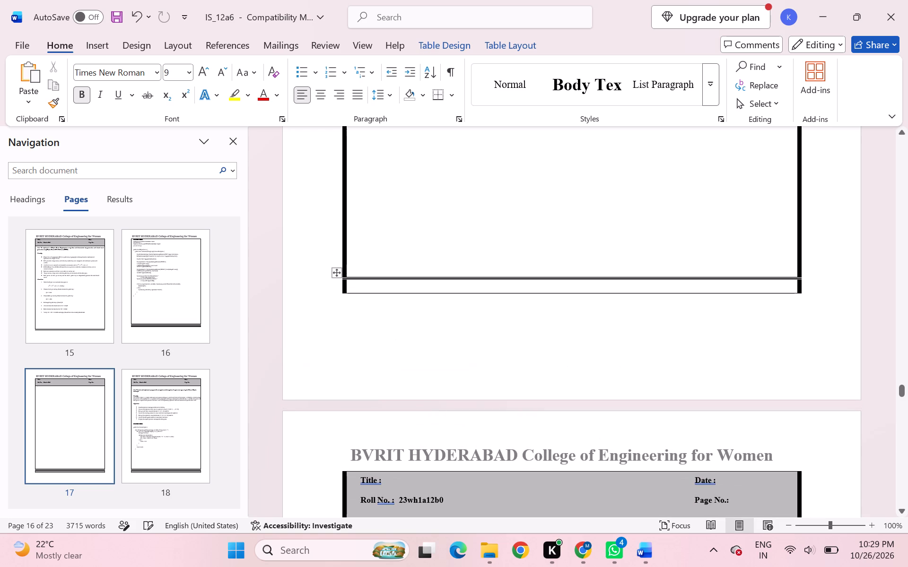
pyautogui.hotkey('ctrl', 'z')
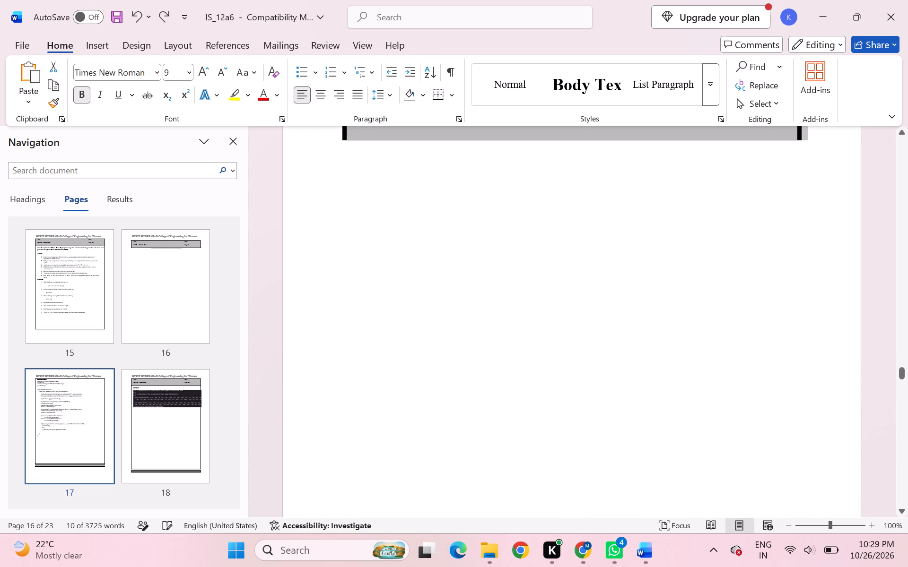
# Delete the header-only page 16 that precedes the EllipticCurve source code.
pyautogui.scroll(2, 411, 349)
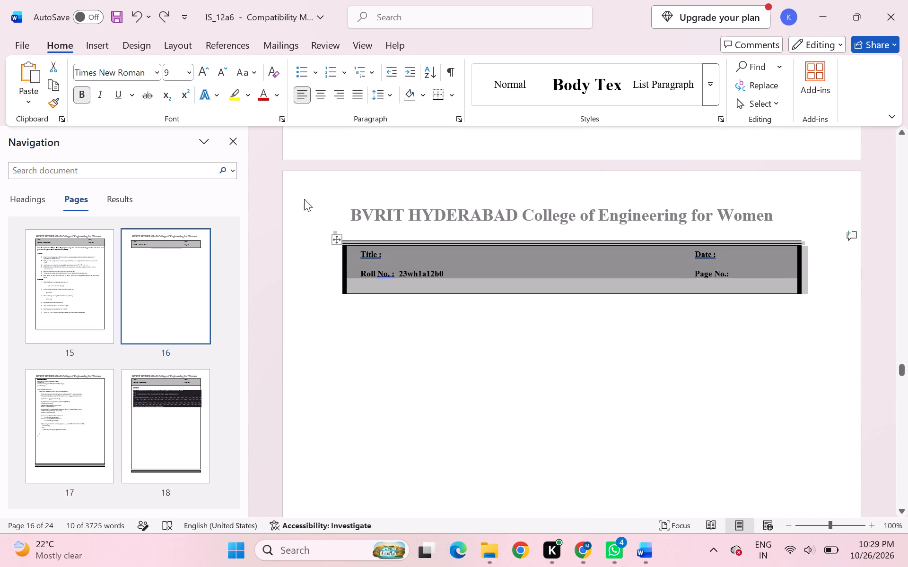
pyautogui.moveTo(290, 185); pyautogui.dragTo(611, 172)
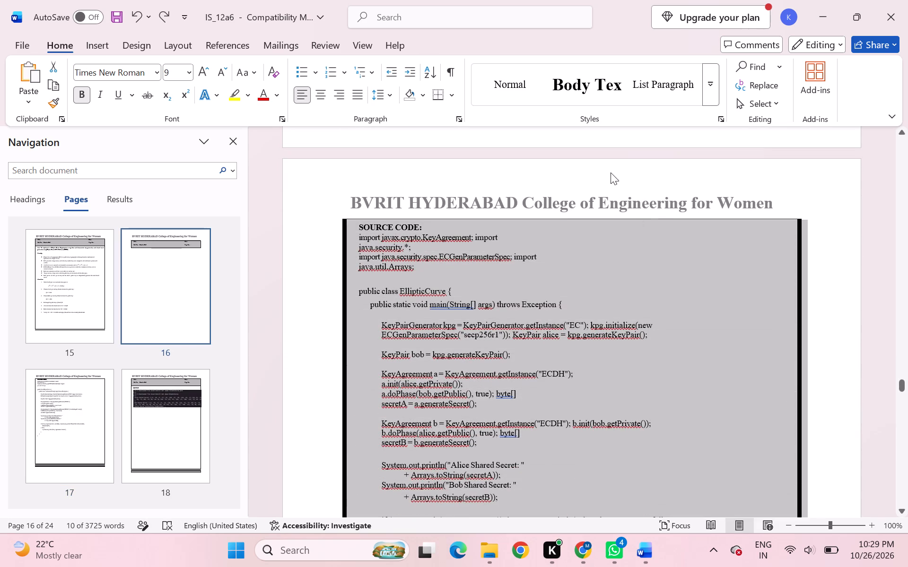
pyautogui.moveTo(611, 172); pyautogui.dragTo(774, 140)
pyautogui.press('BackSpace')
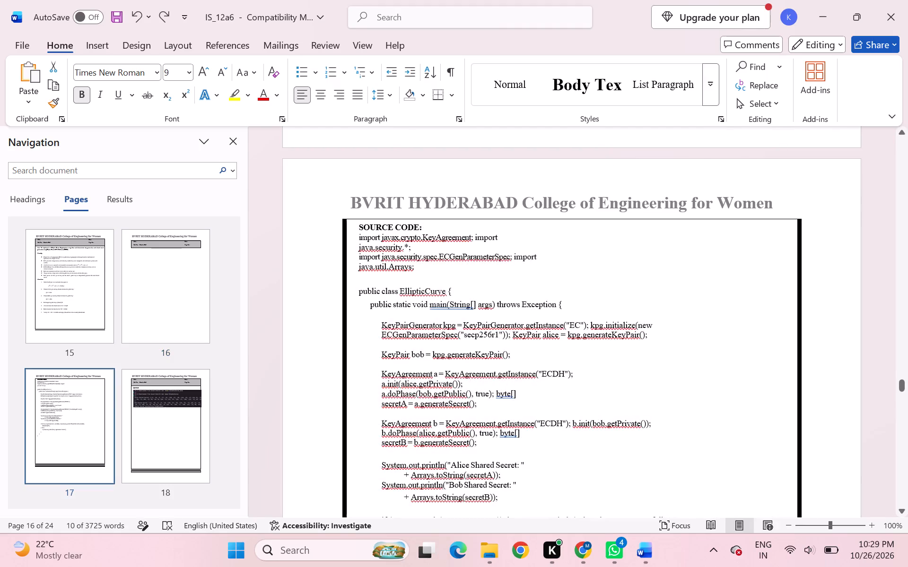
# Move the "OUTPUT:" heading from page 17 to a new line below the final closing brace of page 16's EllipticCurve code.
pyautogui.scroll(-4, 545, 301)
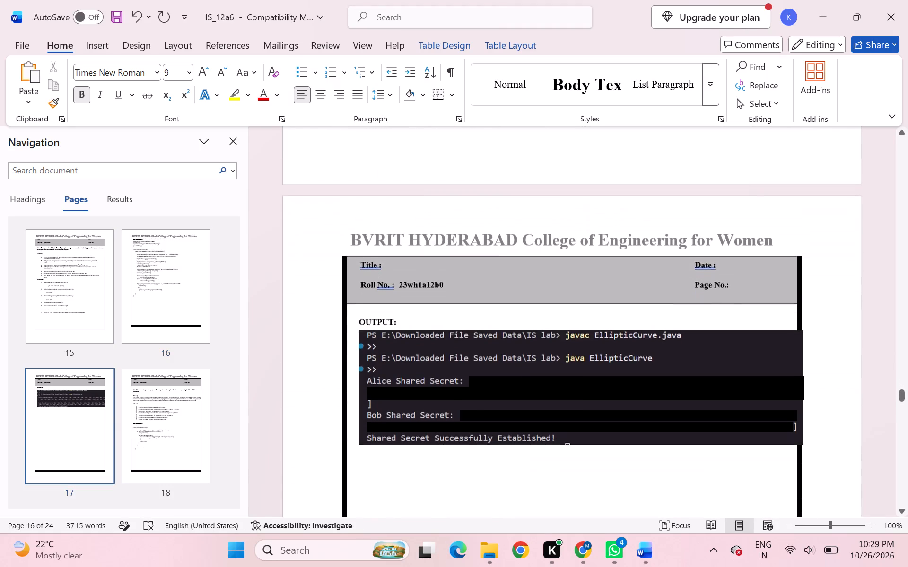
pyautogui.moveTo(359, 313); pyautogui.dragTo(390, 338)
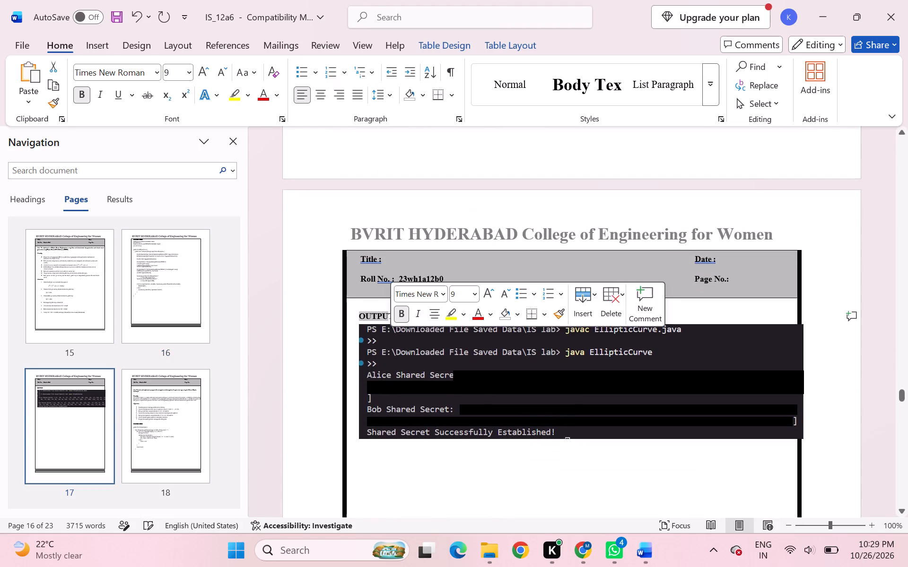
pyautogui.click(390, 338)
pyautogui.moveTo(359, 310); pyautogui.dragTo(377, 318)
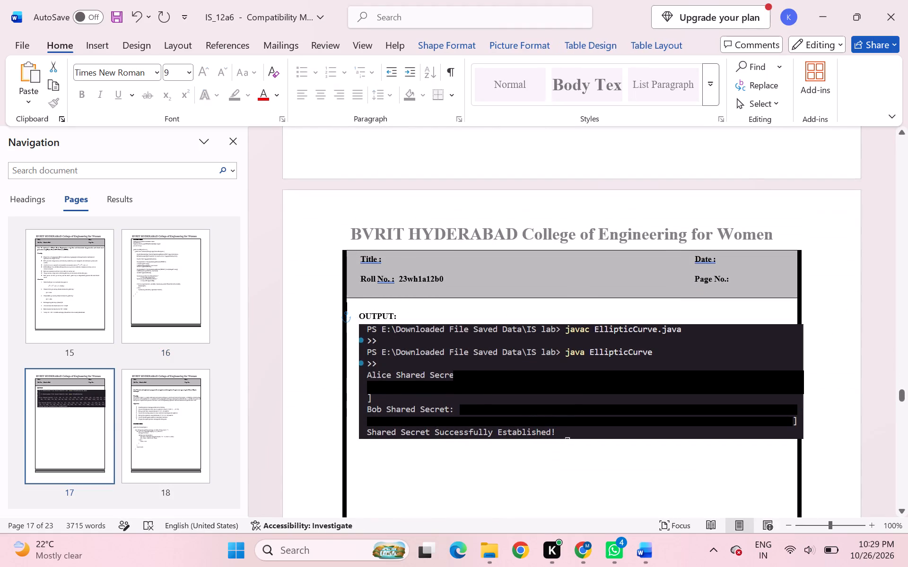
pyautogui.moveTo(377, 318); pyautogui.dragTo(409, 319)
pyautogui.click(409, 319)
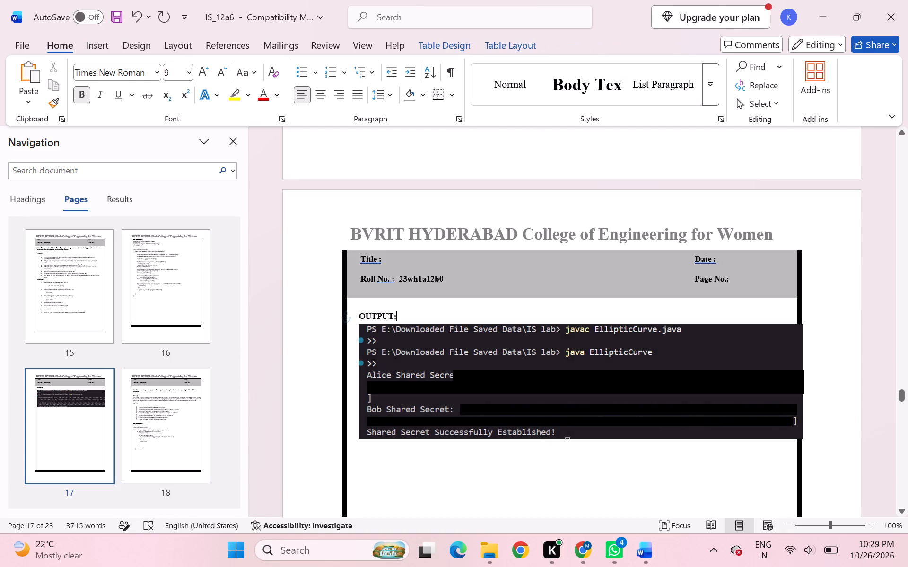
pyautogui.moveTo(402, 313); pyautogui.dragTo(361, 313)
pyautogui.hotkey('ctrl', 'x')
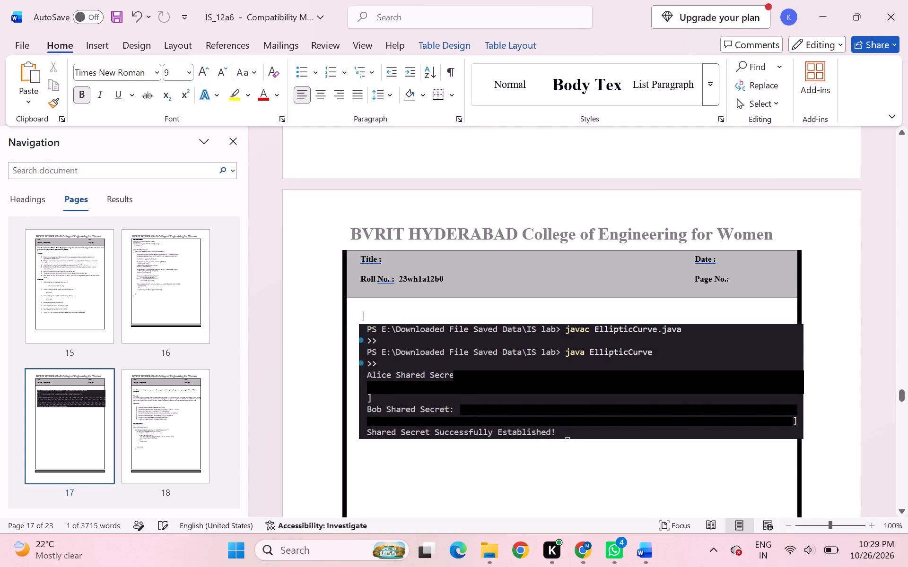
pyautogui.scroll(3, 361, 313)
pyautogui.click(379, 185)
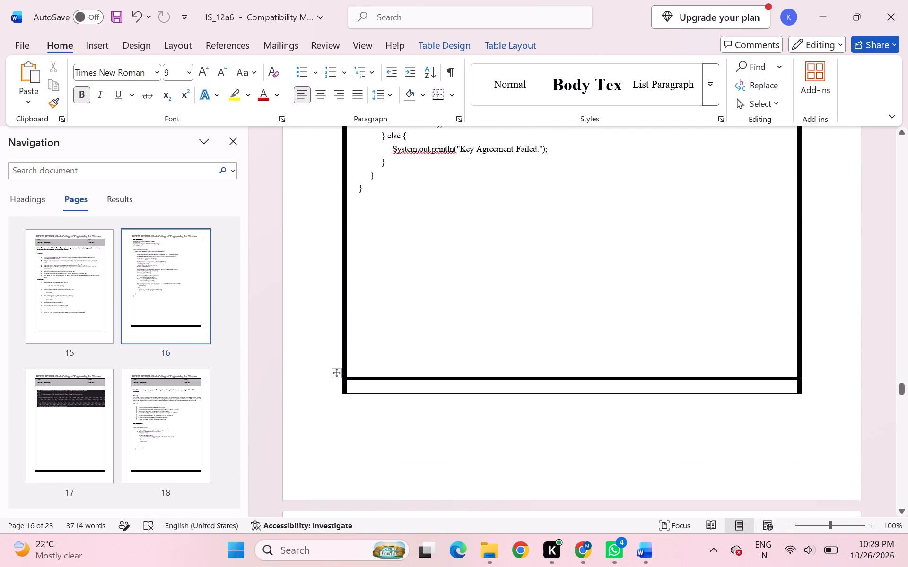
pyautogui.press('Return')
pyautogui.hotkey('ctrl', 'v')
# Move the EllipticCurve output screenshot from page 17 to a new line below page 16's OUTPUT heading.
pyautogui.scroll(-1, 379, 185)
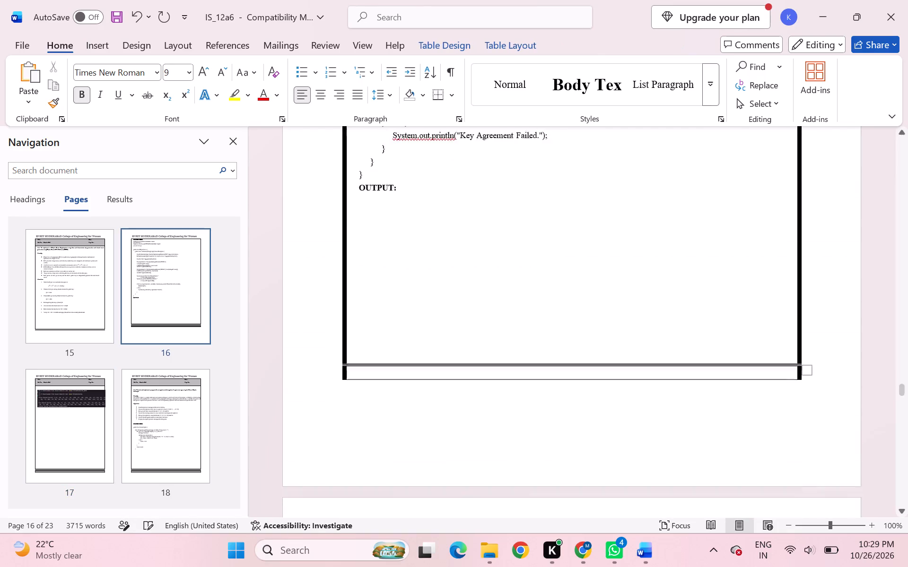
pyautogui.scroll(-1, 379, 185)
pyautogui.click(422, 274)
pyautogui.hotkey('ctrl', 'x')
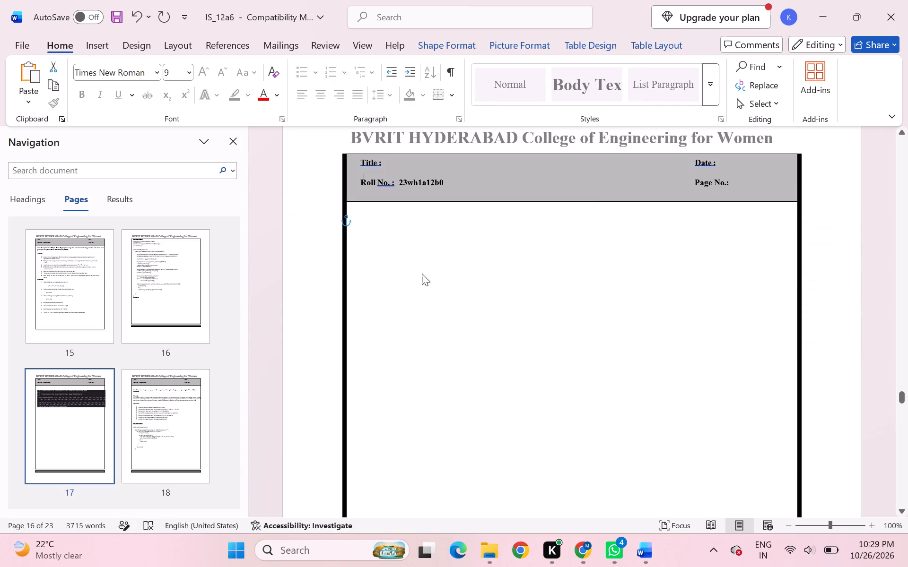
pyautogui.scroll(3, 422, 274)
pyautogui.click(412, 249)
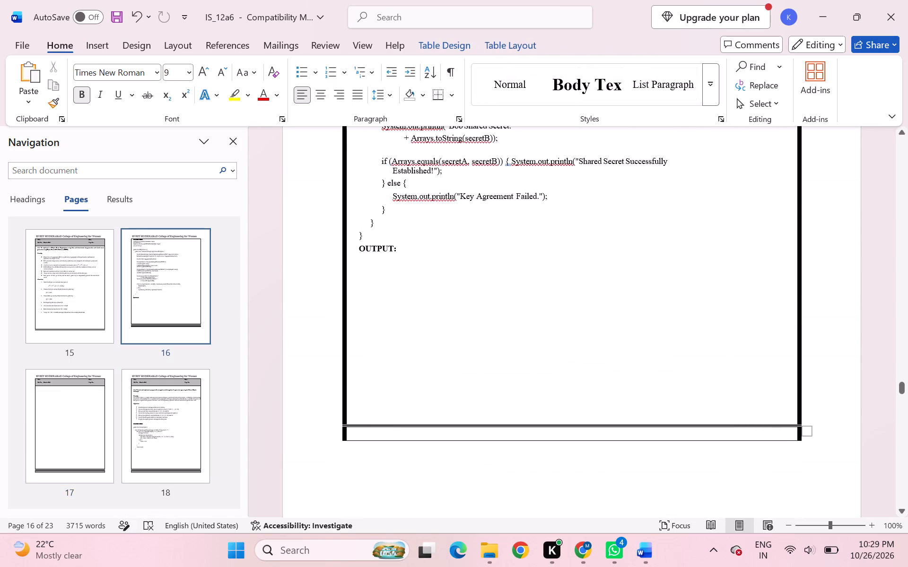
pyautogui.press('Return')
pyautogui.hotkey('ctrl', 'v')
pyautogui.click(666, 293)
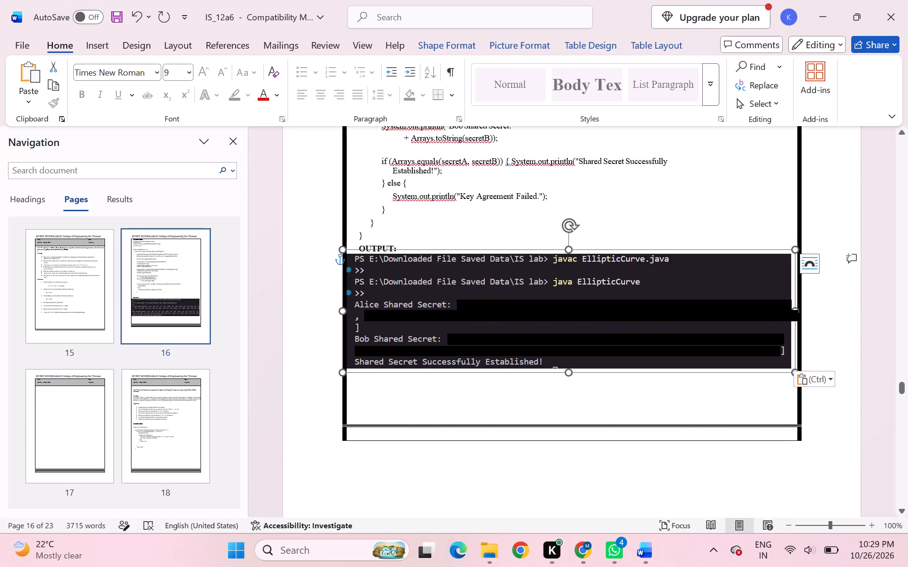
# Narrow the EllipticCurve output screenshot on page 16 from both sides and shift it slightly down, within the page border below the OUTPUT heading.
pyautogui.moveTo(795, 309); pyautogui.dragTo(762, 314)
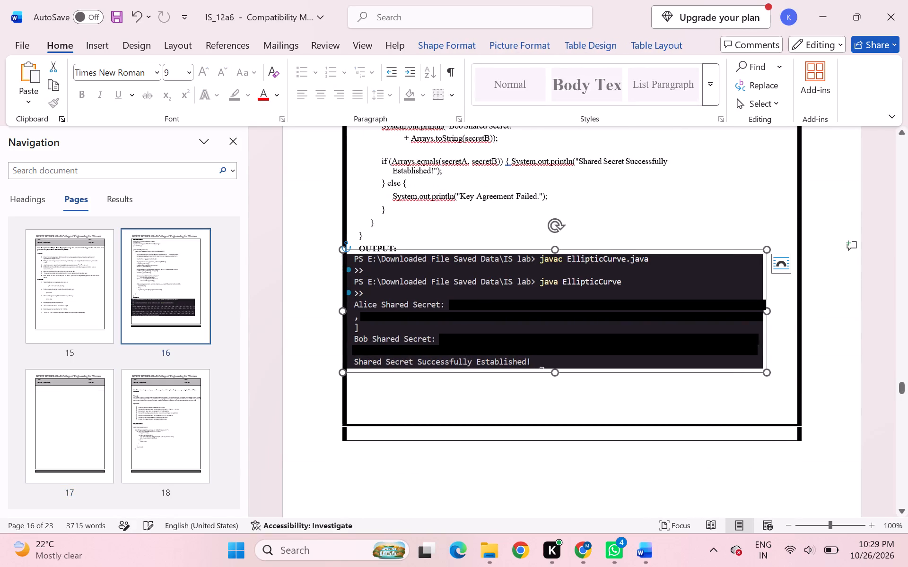
pyautogui.moveTo(341, 310); pyautogui.dragTo(360, 316)
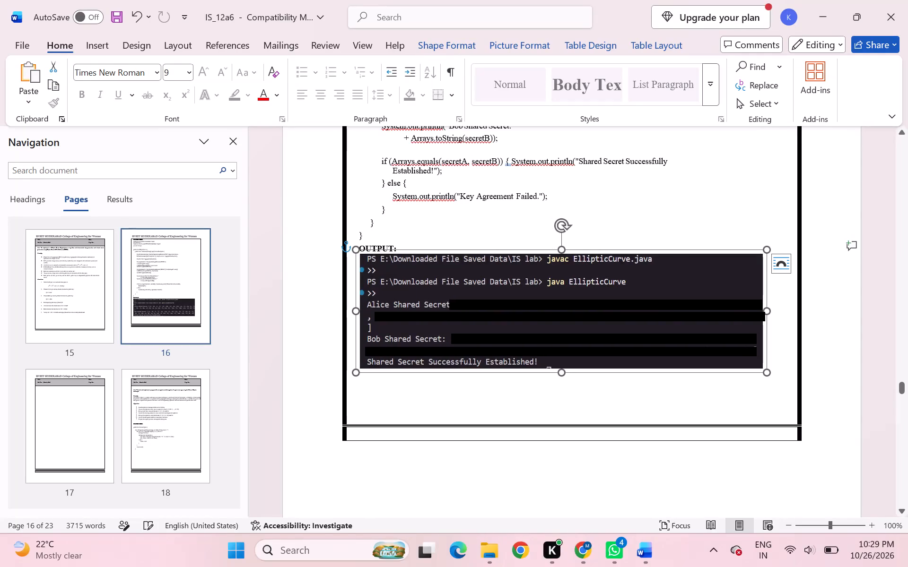
pyautogui.moveTo(553, 292); pyautogui.dragTo(557, 301)
pyautogui.click(714, 199)
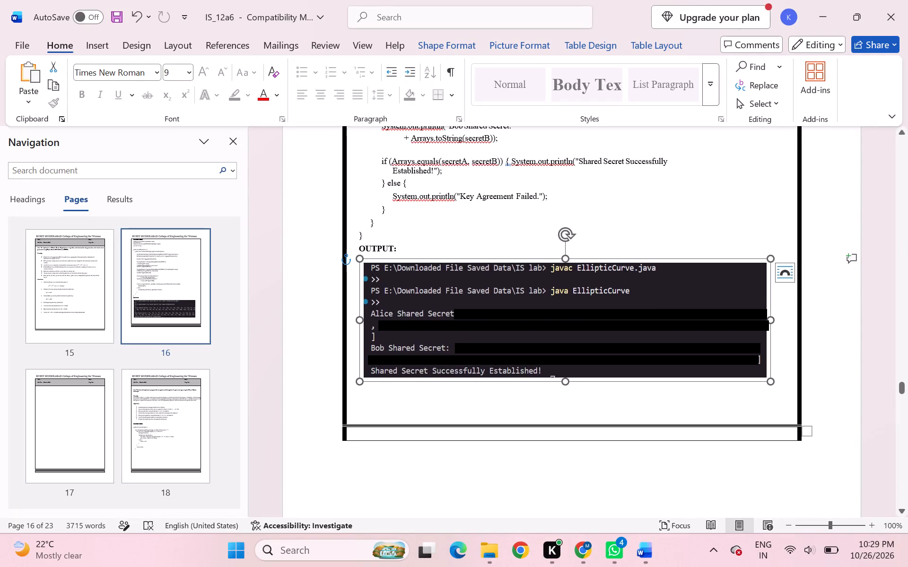
# Delete the header-only page 17 that precedes the Caesar Cipher experiment.
pyautogui.scroll(-3, 714, 199)
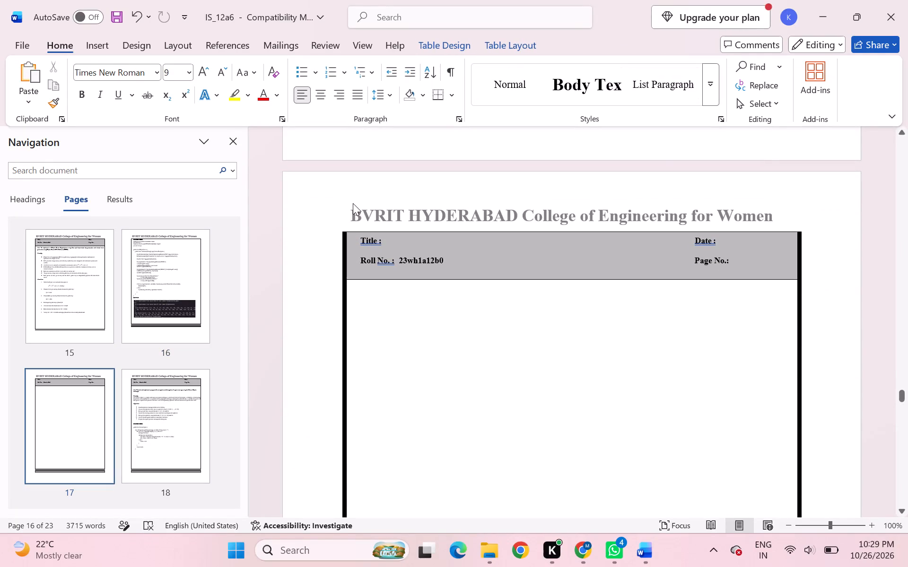
pyautogui.moveTo(285, 171); pyautogui.dragTo(742, 283)
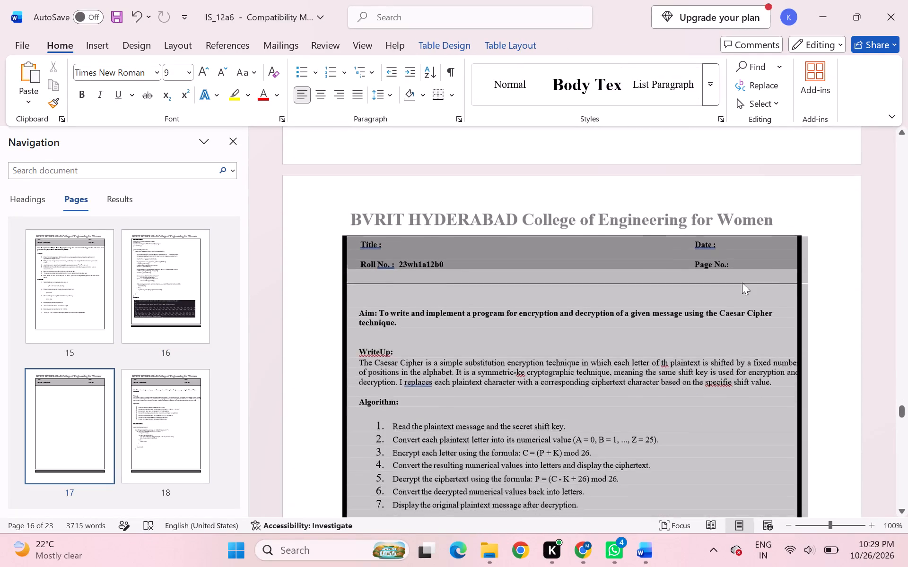
pyautogui.moveTo(742, 283); pyautogui.dragTo(787, 149)
pyautogui.press('BackSpace')
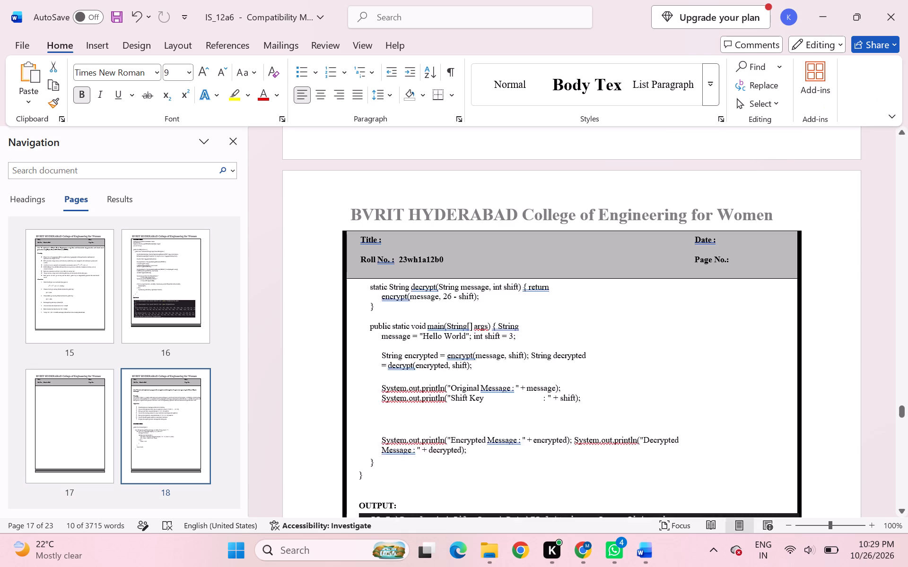
# Narrow the HillCipher output screenshot on page 20 to 6.1" wide so it fits inside the page border.
pyautogui.scroll(-2, 630, 222)
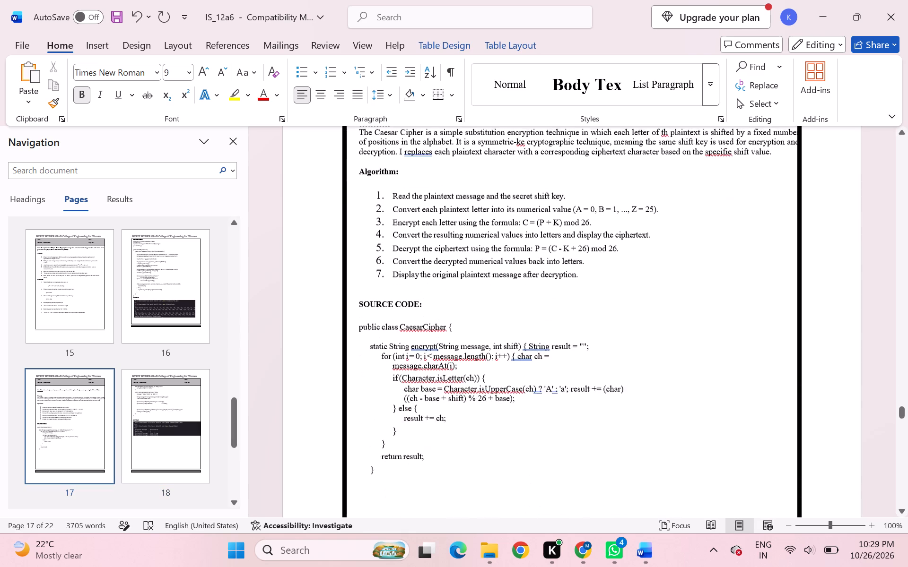
pyautogui.scroll(-5, 630, 222)
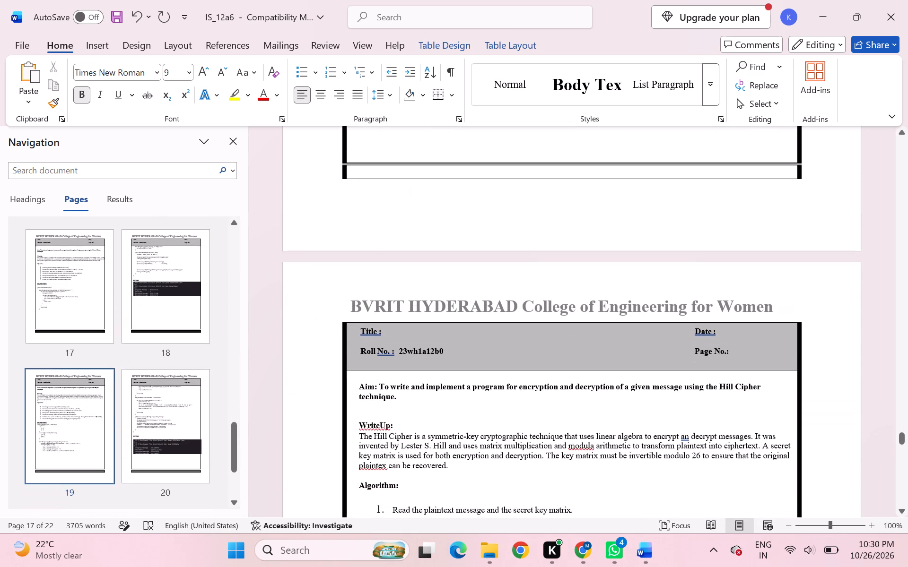
pyautogui.scroll(-5, 630, 222)
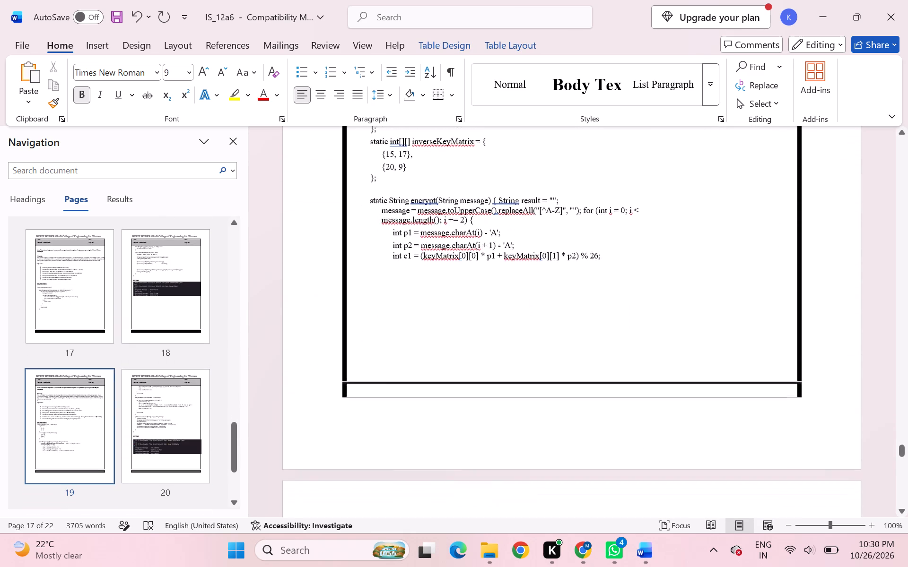
pyautogui.scroll(-6, 630, 222)
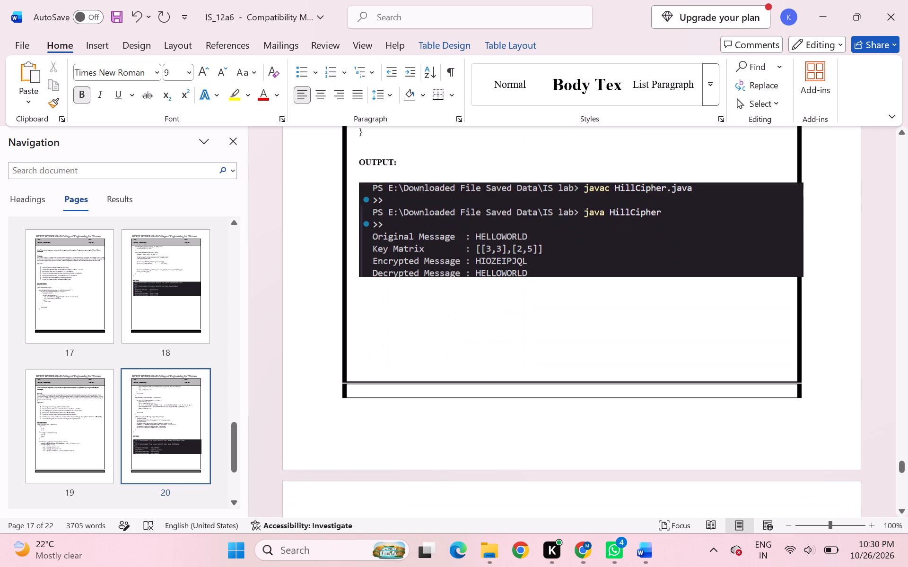
pyautogui.click(630, 222)
pyautogui.click(630, 222)
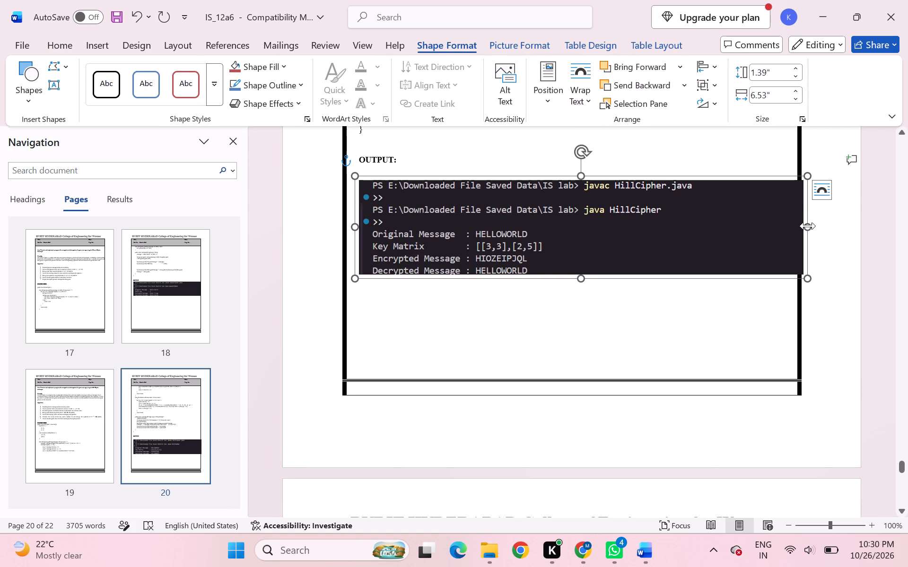
pyautogui.moveTo(806, 226); pyautogui.dragTo(774, 227)
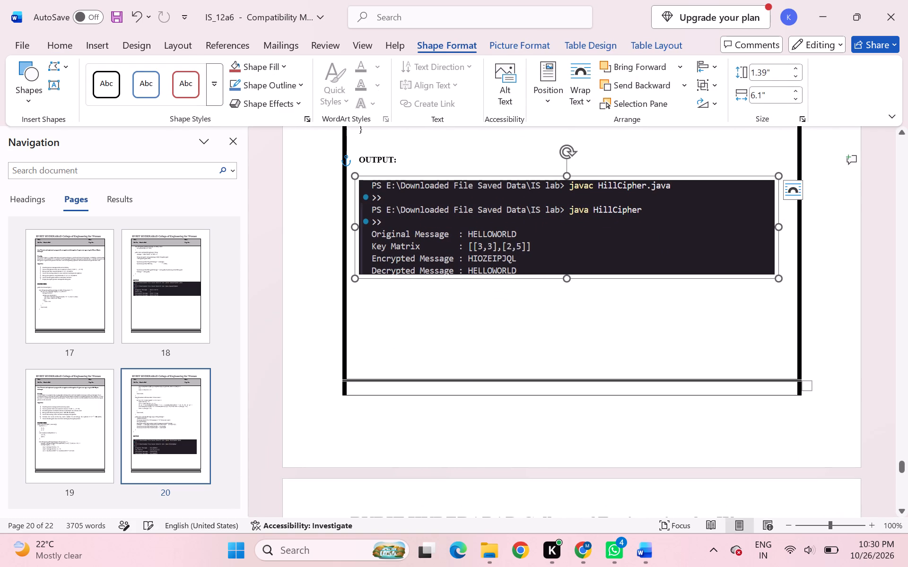
# Narrow the DES output screenshot on page 22 from its outer edge, leaving a gap before the page border.
pyautogui.scroll(-6, 776, 307)
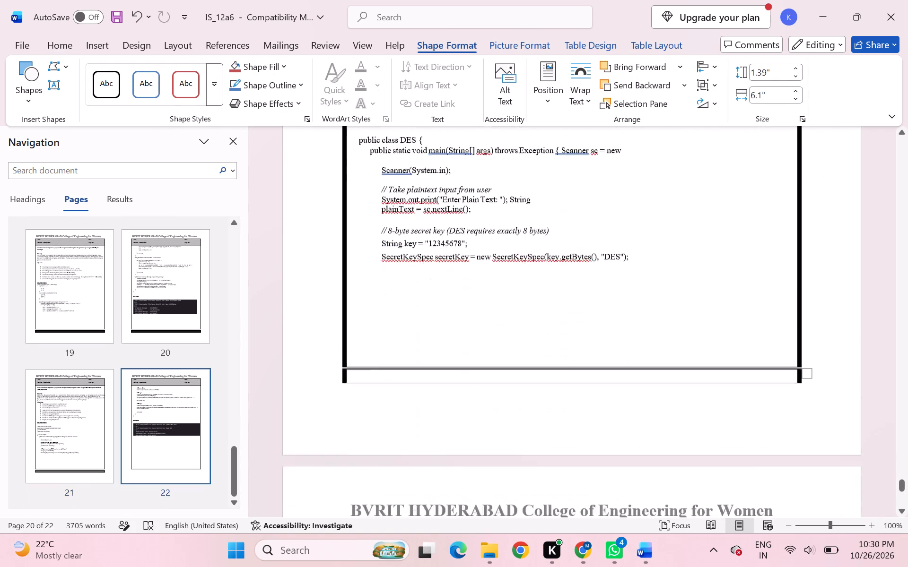
pyautogui.scroll(-5, 776, 307)
pyautogui.scroll(2, 776, 307)
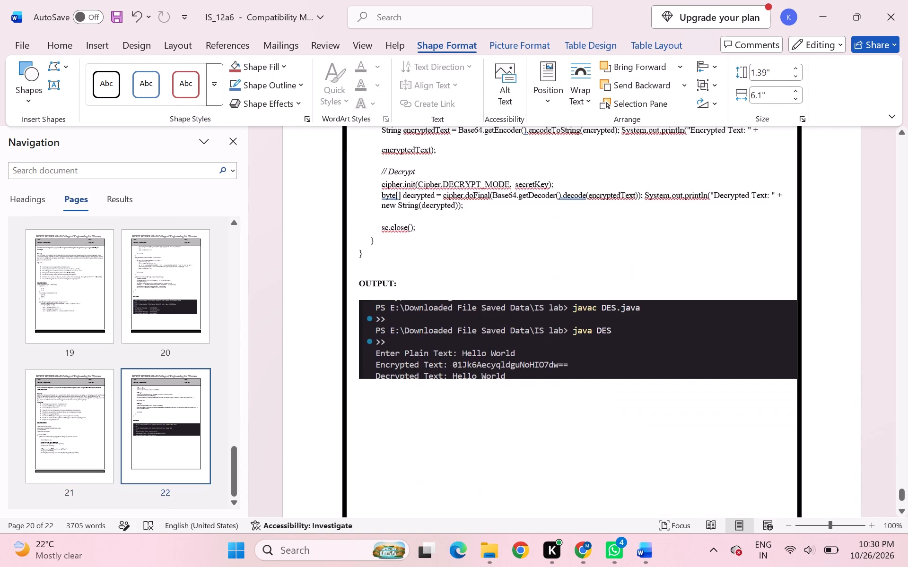
pyautogui.click(655, 357)
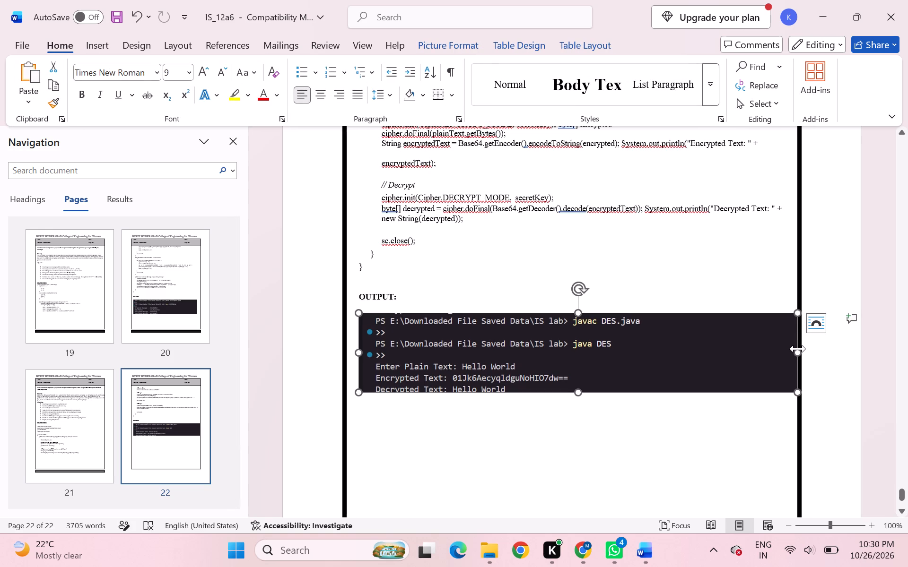
pyautogui.moveTo(798, 353); pyautogui.dragTo(761, 354)
pyautogui.click(683, 453)
pyautogui.scroll(-9, 683, 453)
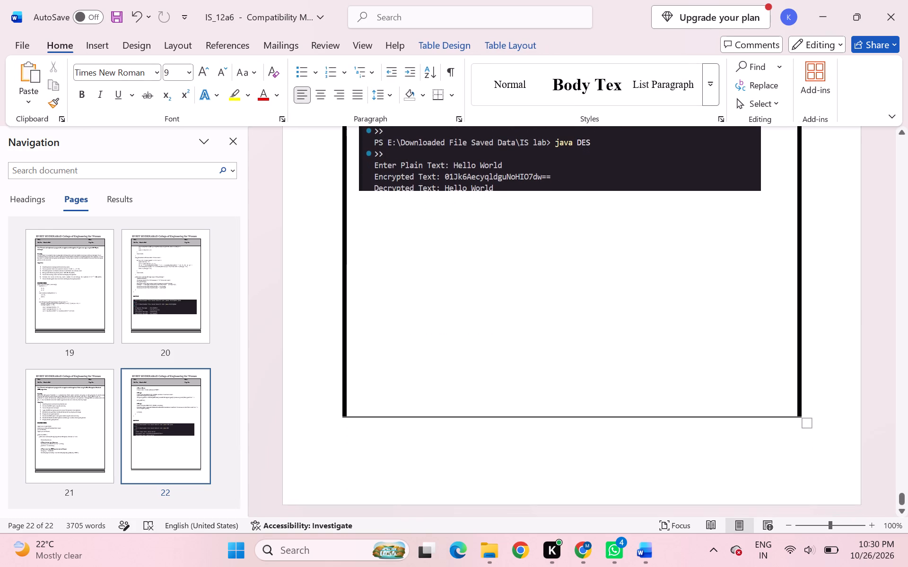
# Save the lab record document.
pyautogui.hotkey('ctrl', 's')
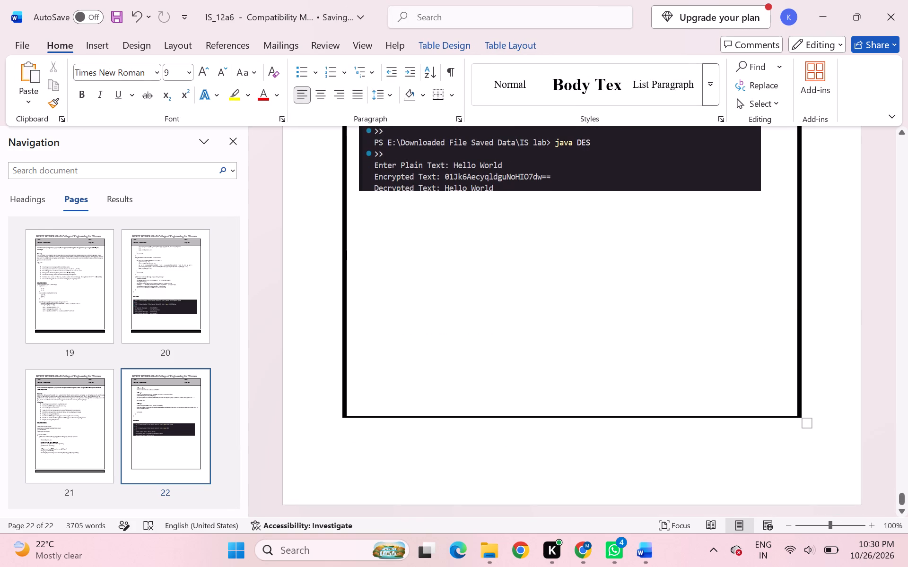
# Delete the document's first page, which holds leftover key, encryption and decryption code with its output, ahead of the Goldwasser-Micali experiment.
pyautogui.moveTo(900, 498); pyautogui.dragTo(907, 167)
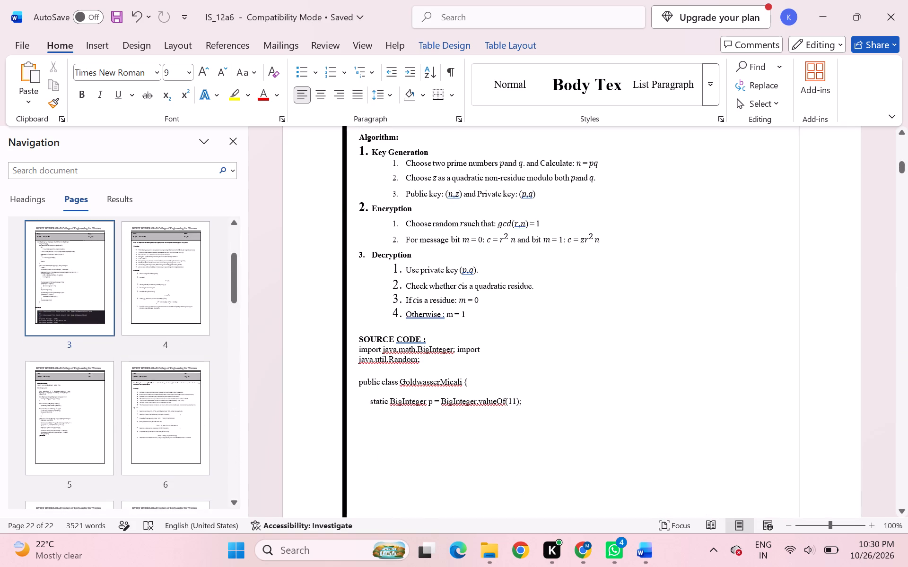
pyautogui.scroll(20, 648, 195)
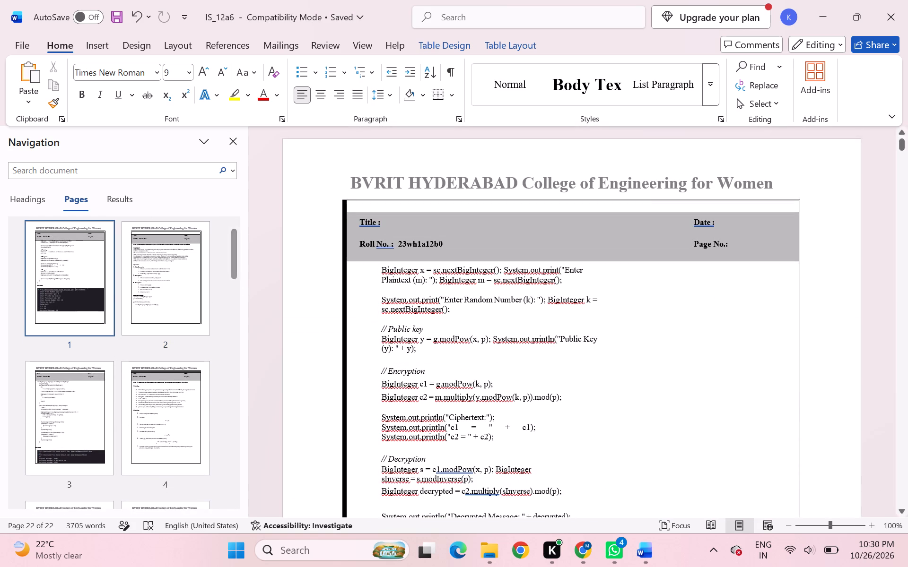
pyautogui.scroll(-2, 410, 231)
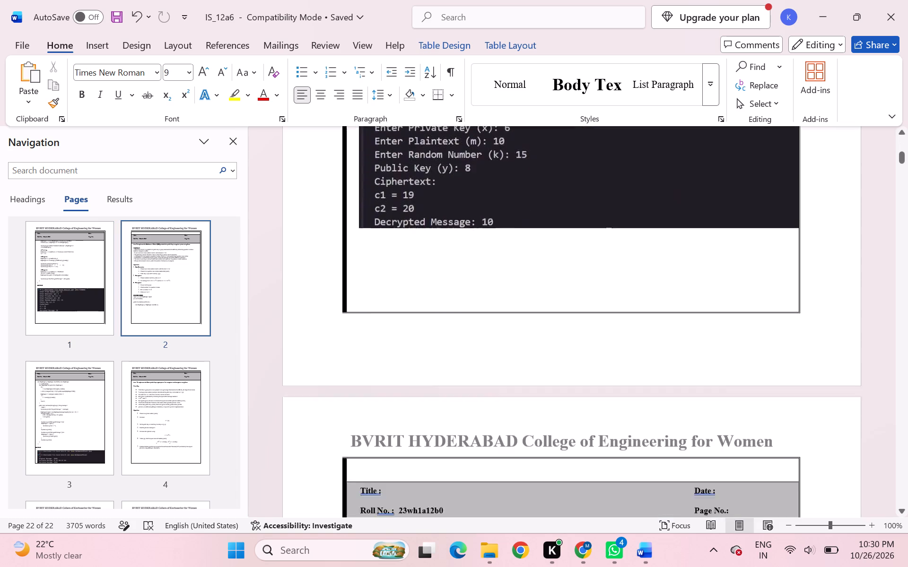
pyautogui.scroll(-3, 410, 231)
pyautogui.scroll(3, 410, 231)
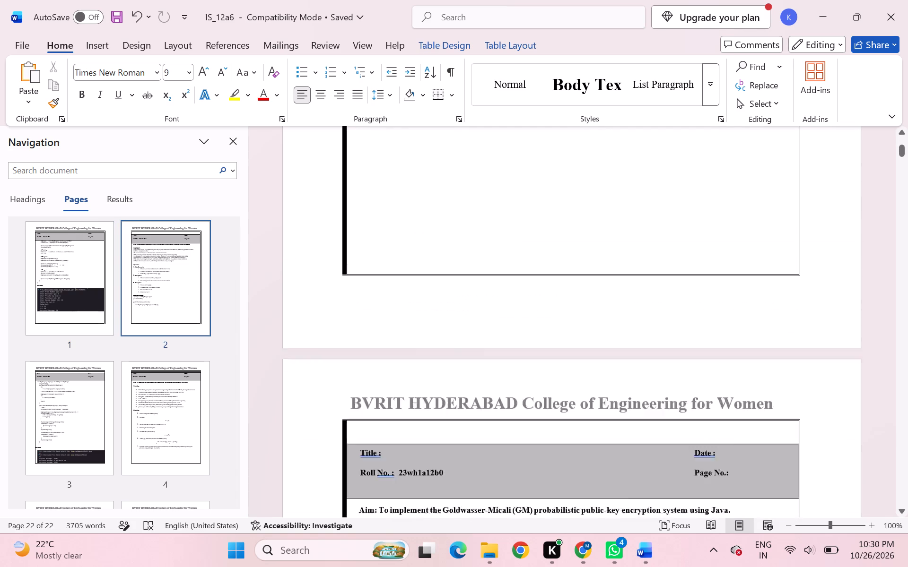
pyautogui.scroll(3, 410, 231)
pyautogui.moveTo(297, 152); pyautogui.dragTo(525, 416)
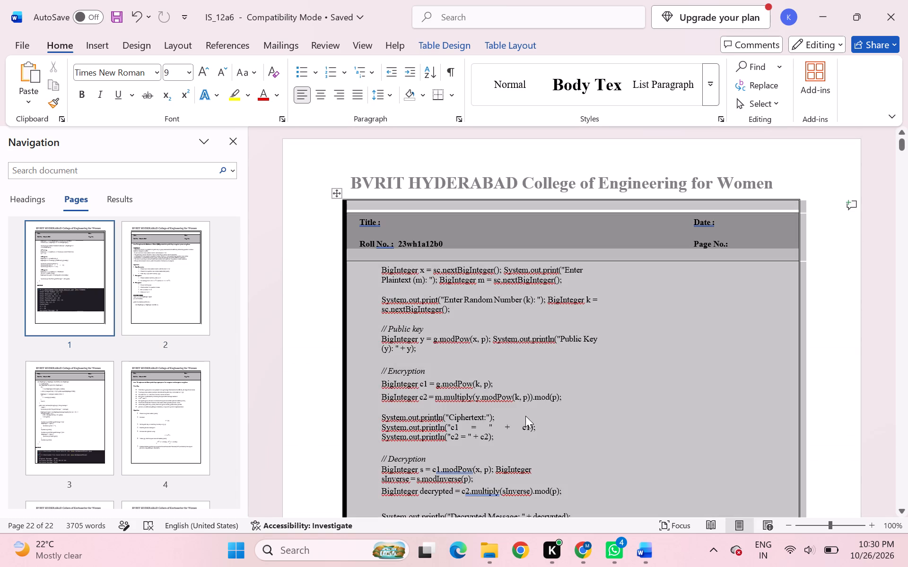
pyautogui.moveTo(525, 416); pyautogui.dragTo(759, 363)
pyautogui.press('BackSpace')
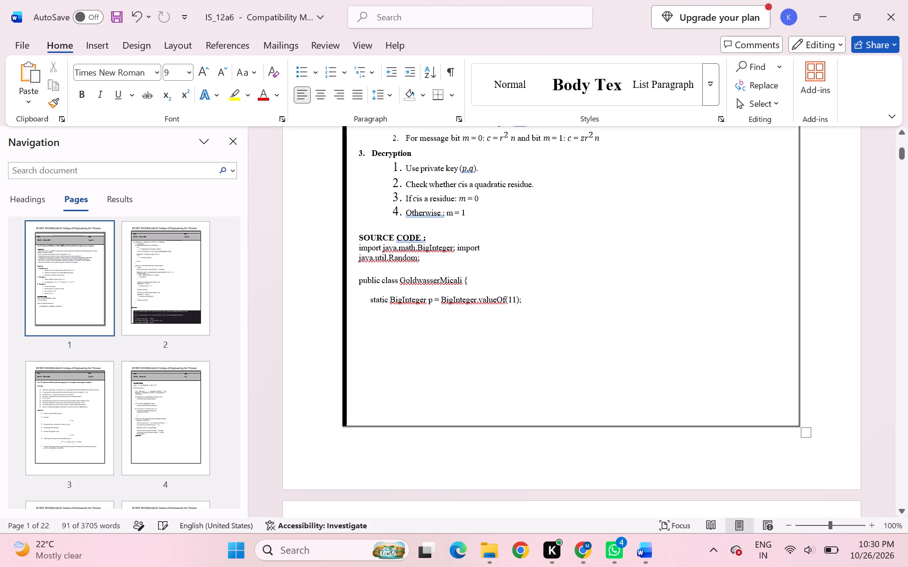
# Move page 2's opening code, from the q declaration through the encrypt method's "BigInteger r;", to a new line below page 1's p declaration.
pyautogui.scroll(6, 664, 212)
pyautogui.scroll(-4, 664, 212)
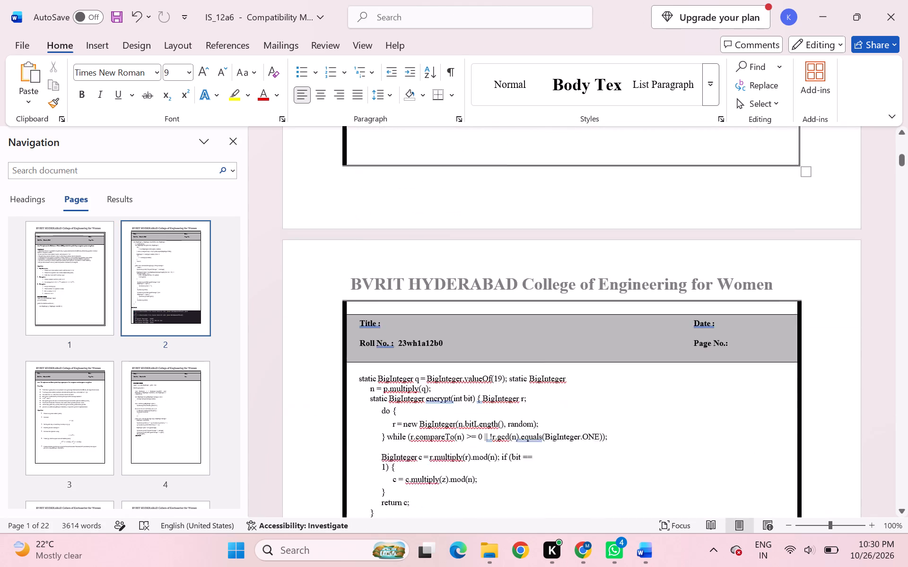
pyautogui.scroll(-4, 664, 212)
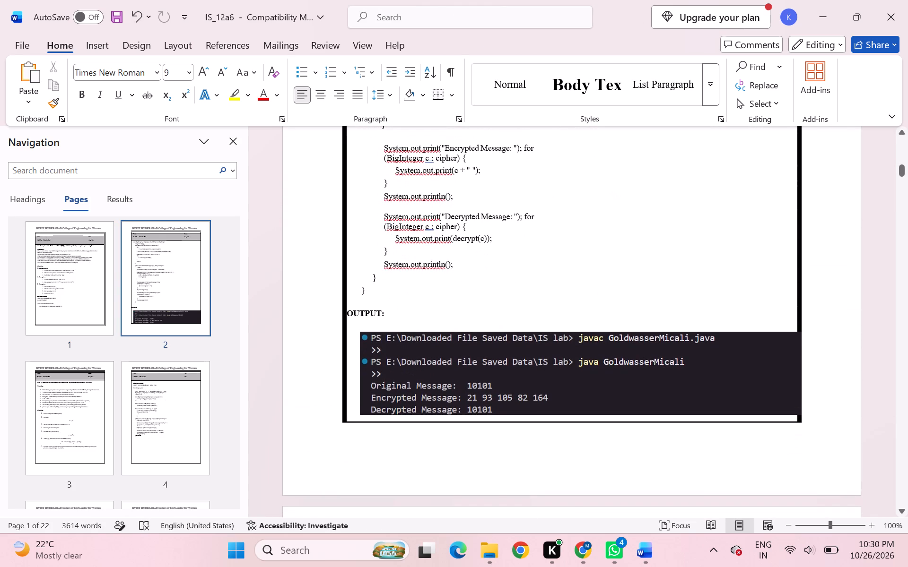
pyautogui.scroll(-2, 664, 212)
pyautogui.scroll(4, 664, 212)
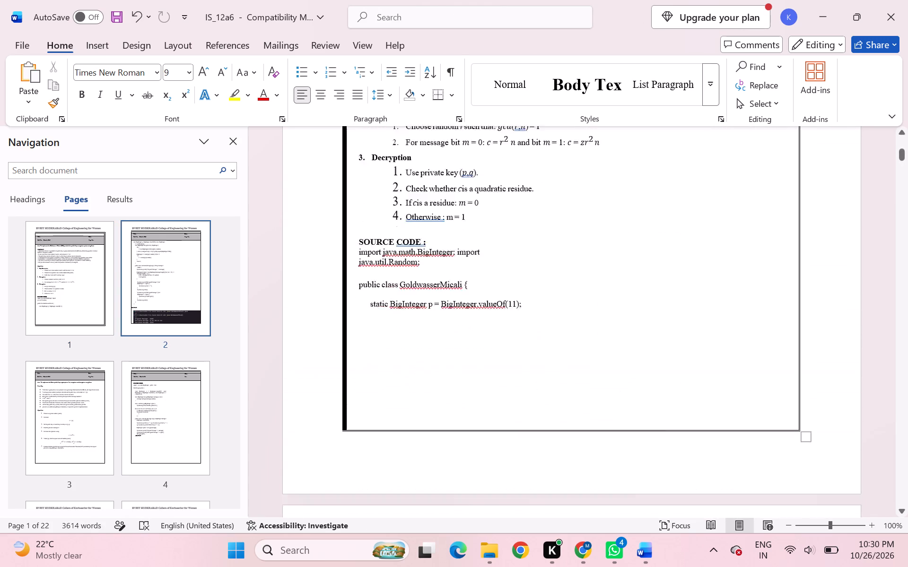
pyautogui.scroll(-2, 664, 212)
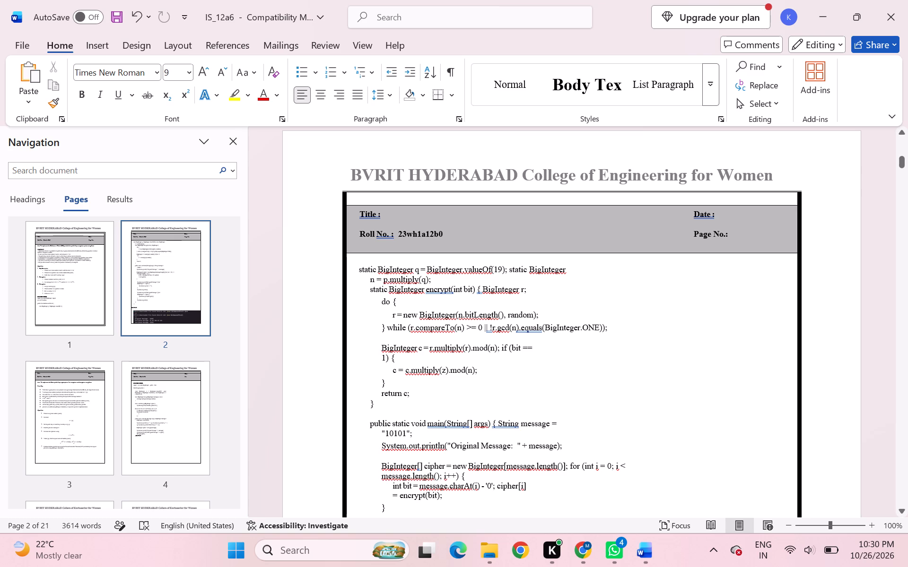
pyautogui.moveTo(355, 268); pyautogui.dragTo(532, 290)
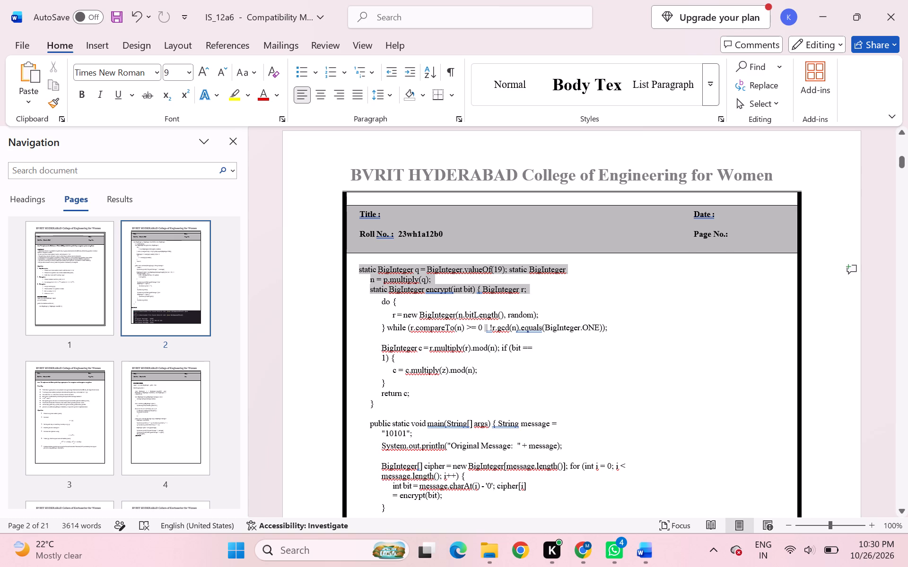
pyautogui.moveTo(532, 290); pyautogui.dragTo(533, 290)
pyautogui.hotkey('ctrl', 'x')
pyautogui.scroll(3, 533, 290)
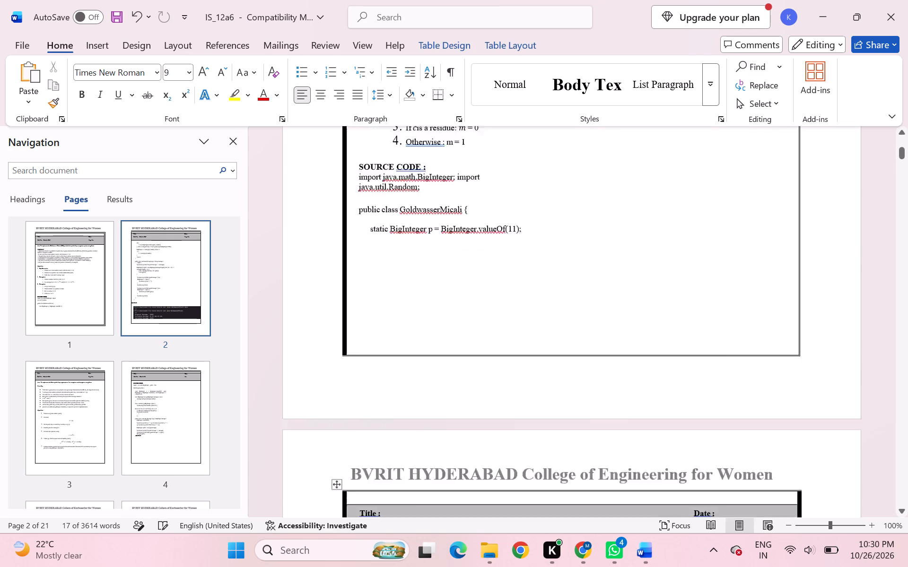
pyautogui.scroll(1, 533, 290)
pyautogui.click(530, 378)
pyautogui.press('Return')
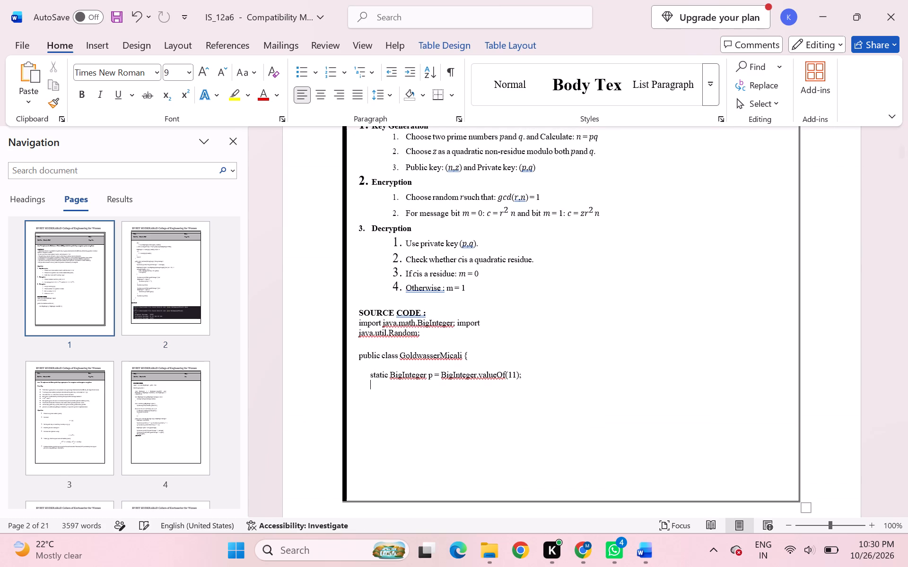
pyautogui.hotkey('ctrl', 'v')
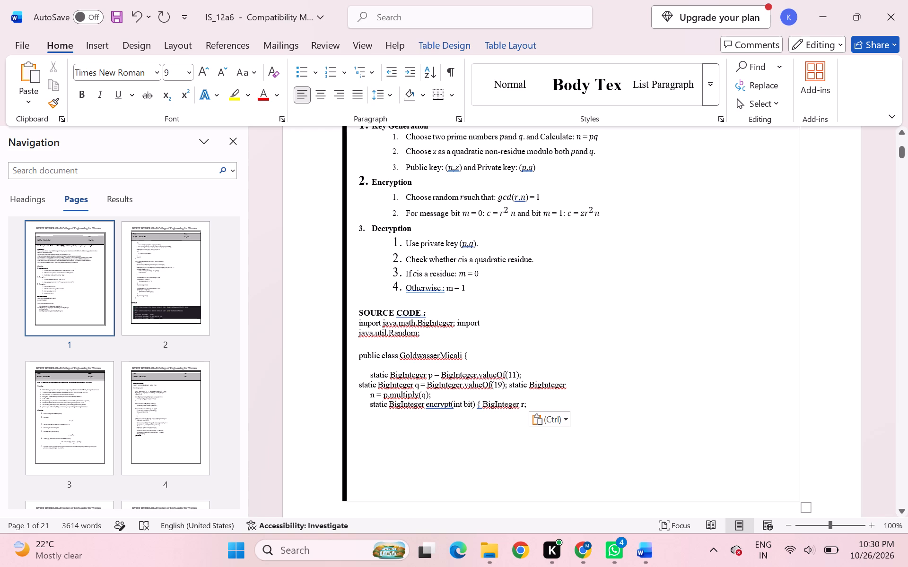
# Insert a blank line below page 1's p declaration and move the "static BigInteger n" declaration onto its own line.
pyautogui.click(534, 375)
pyautogui.press('Return')
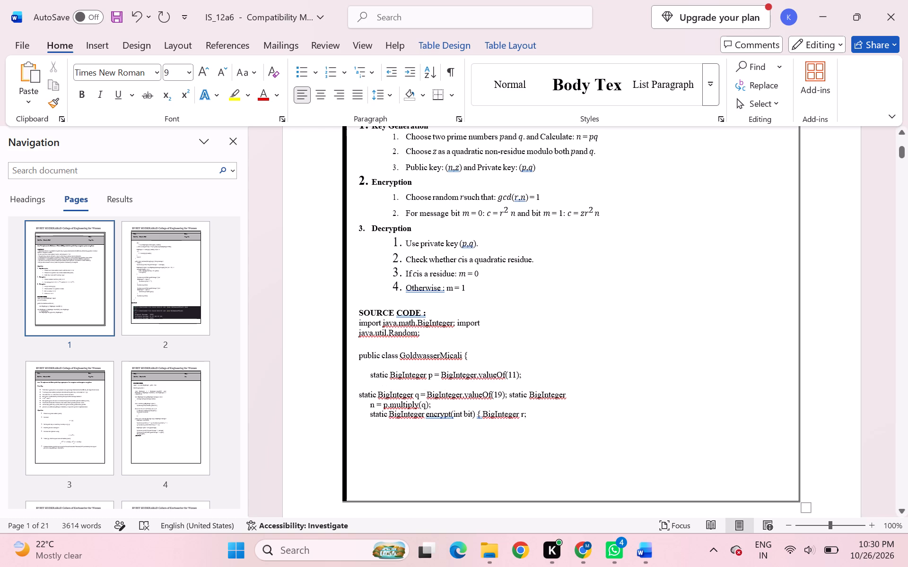
pyautogui.click(511, 393)
pyautogui.press('Left')
pyautogui.press('Return')
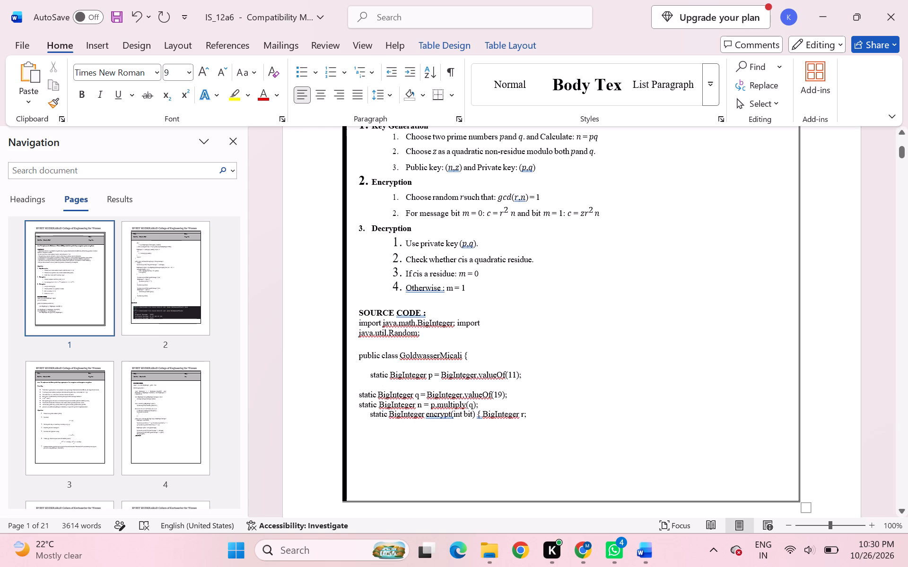
# Indent the q and n declarations on page 1 by five spaces each, aligning them with the p declaration.
pyautogui.click(370, 414)
pyautogui.click(357, 395)
pyautogui.press('space')
pyautogui.press('space')
pyautogui.press('space')
pyautogui.press('space')
pyautogui.press('space')
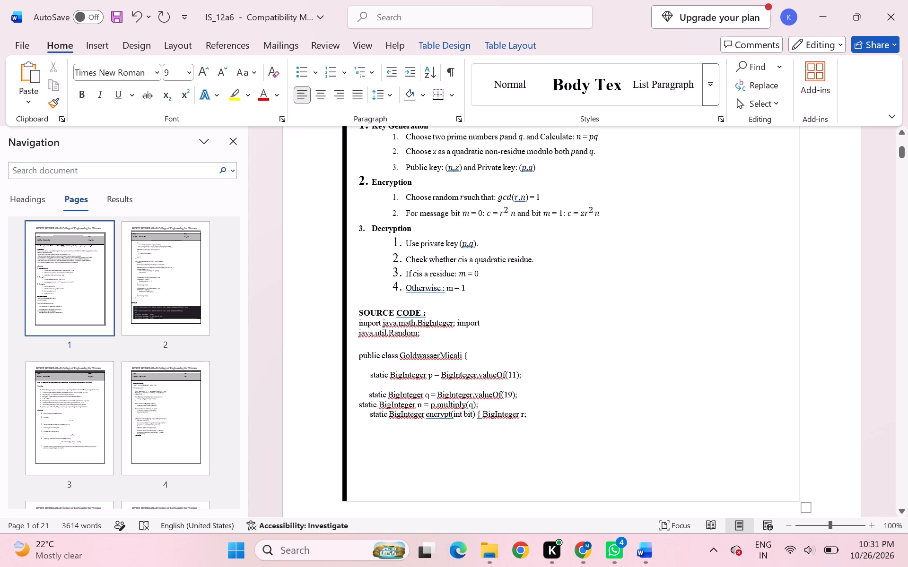
pyautogui.click(357, 405)
pyautogui.press('space')
pyautogui.press('space')
pyautogui.press('space')
pyautogui.press('space')
pyautogui.press('space')
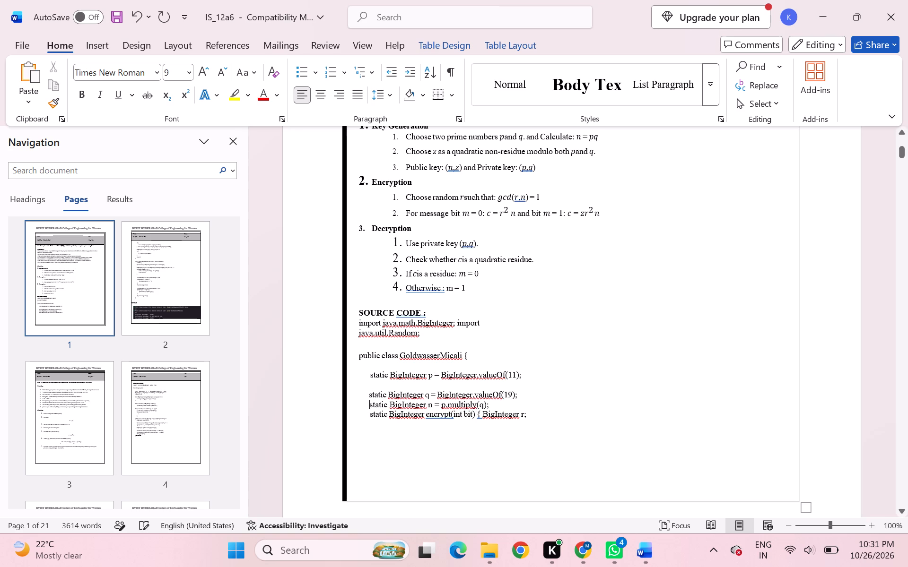
# Narrow the Goldwasser-Micali output screenshot on page 2 from its outer edge, leaving a gap before the page border.
pyautogui.scroll(-7, 415, 412)
pyautogui.click(478, 322)
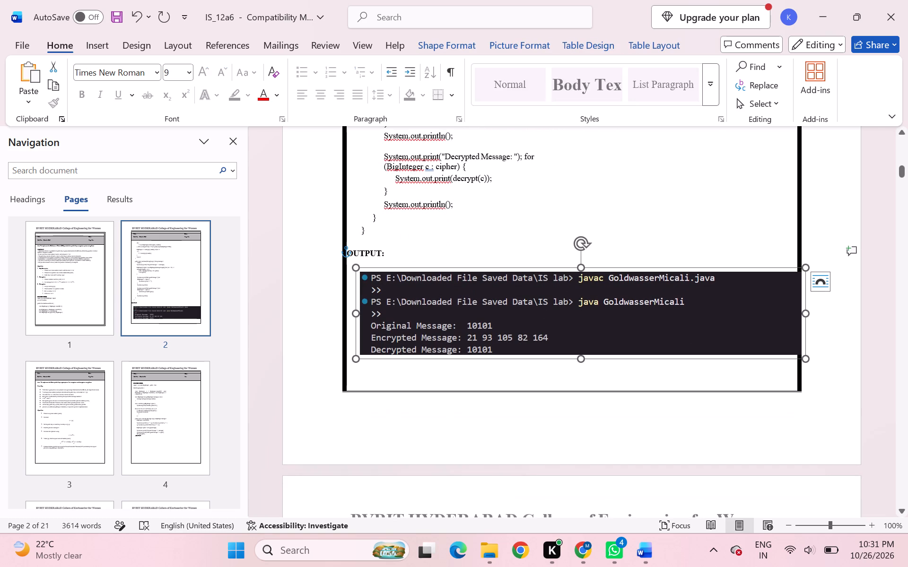
pyautogui.moveTo(810, 313); pyautogui.dragTo(771, 313)
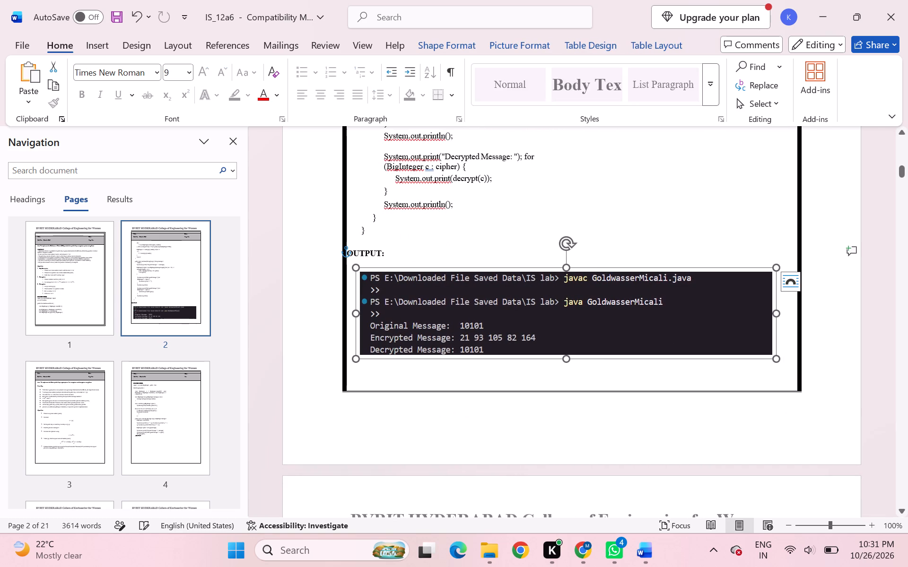
pyautogui.click(782, 178)
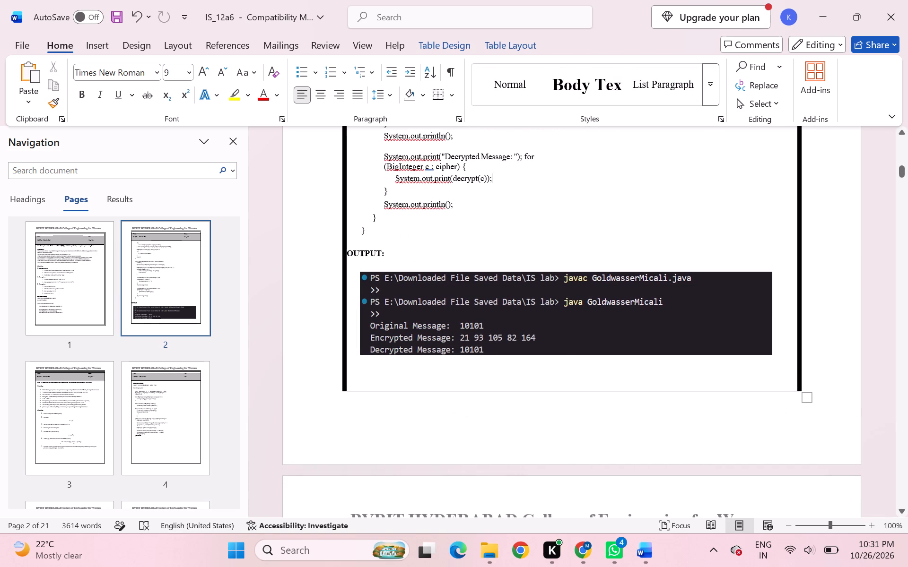
# Indent the "OUTPUT:" heading above the Goldwasser-Micali screenshot on page 2 by four spaces.
pyautogui.click(354, 251)
pyautogui.press('Left')
pyautogui.press('space')
pyautogui.press('space')
pyautogui.press('space')
pyautogui.press('space')
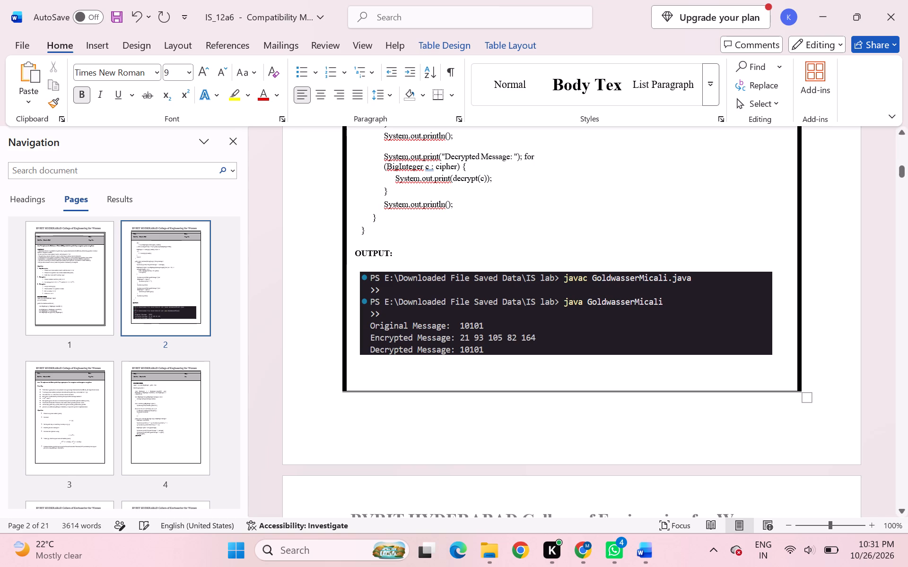
# Replace the last two characters of the roll number in page 1's header with c1.
pyautogui.scroll(1, 439, 239)
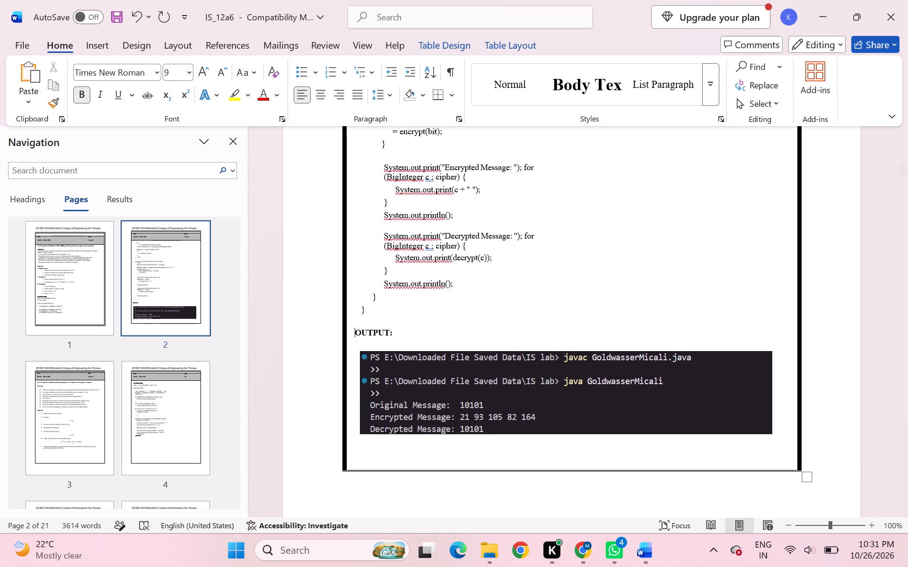
pyautogui.scroll(12, 455, 248)
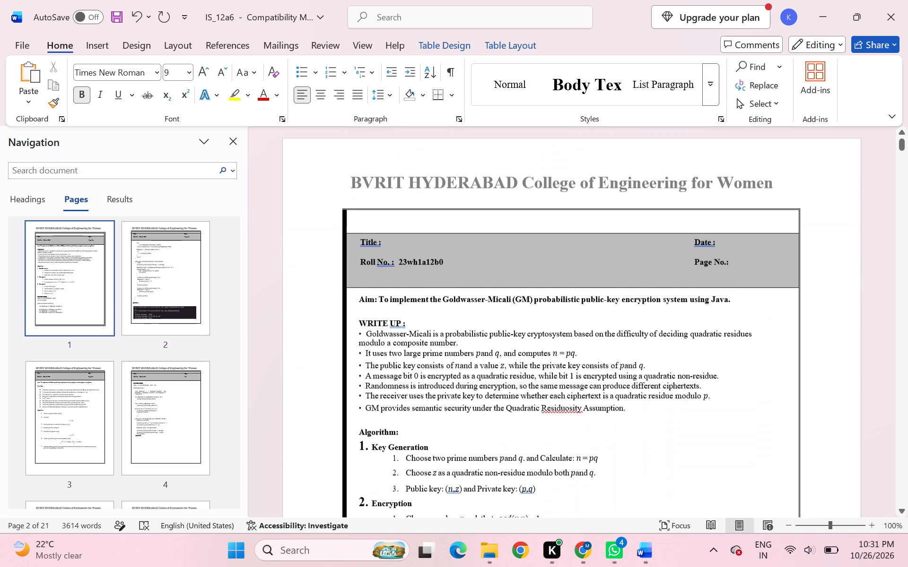
pyautogui.click(455, 265)
pyautogui.press('BackSpace')
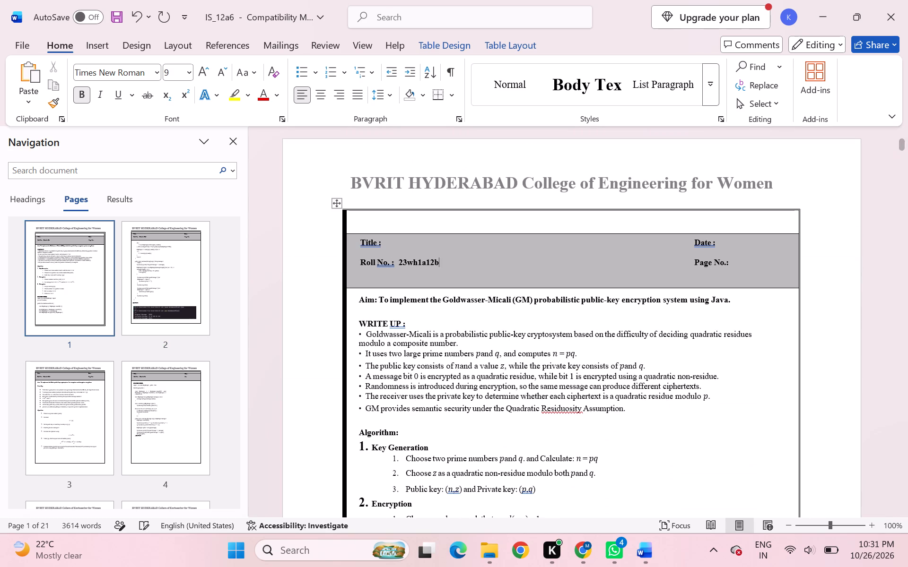
pyautogui.press('BackSpace')
pyautogui.write('c1')
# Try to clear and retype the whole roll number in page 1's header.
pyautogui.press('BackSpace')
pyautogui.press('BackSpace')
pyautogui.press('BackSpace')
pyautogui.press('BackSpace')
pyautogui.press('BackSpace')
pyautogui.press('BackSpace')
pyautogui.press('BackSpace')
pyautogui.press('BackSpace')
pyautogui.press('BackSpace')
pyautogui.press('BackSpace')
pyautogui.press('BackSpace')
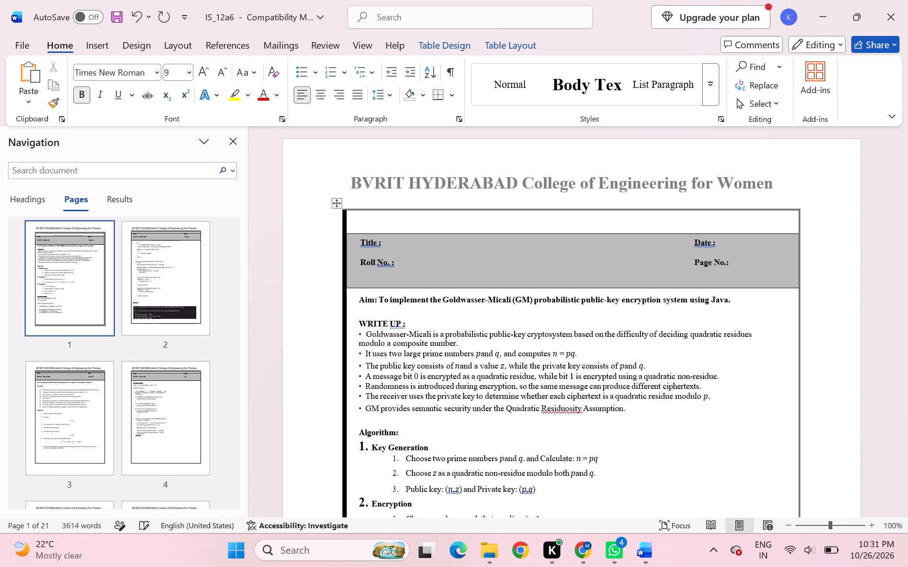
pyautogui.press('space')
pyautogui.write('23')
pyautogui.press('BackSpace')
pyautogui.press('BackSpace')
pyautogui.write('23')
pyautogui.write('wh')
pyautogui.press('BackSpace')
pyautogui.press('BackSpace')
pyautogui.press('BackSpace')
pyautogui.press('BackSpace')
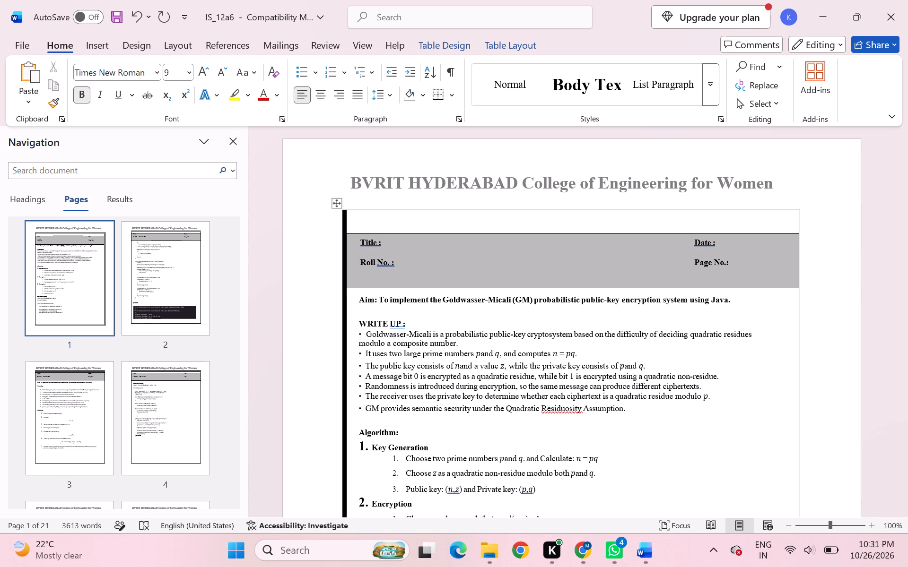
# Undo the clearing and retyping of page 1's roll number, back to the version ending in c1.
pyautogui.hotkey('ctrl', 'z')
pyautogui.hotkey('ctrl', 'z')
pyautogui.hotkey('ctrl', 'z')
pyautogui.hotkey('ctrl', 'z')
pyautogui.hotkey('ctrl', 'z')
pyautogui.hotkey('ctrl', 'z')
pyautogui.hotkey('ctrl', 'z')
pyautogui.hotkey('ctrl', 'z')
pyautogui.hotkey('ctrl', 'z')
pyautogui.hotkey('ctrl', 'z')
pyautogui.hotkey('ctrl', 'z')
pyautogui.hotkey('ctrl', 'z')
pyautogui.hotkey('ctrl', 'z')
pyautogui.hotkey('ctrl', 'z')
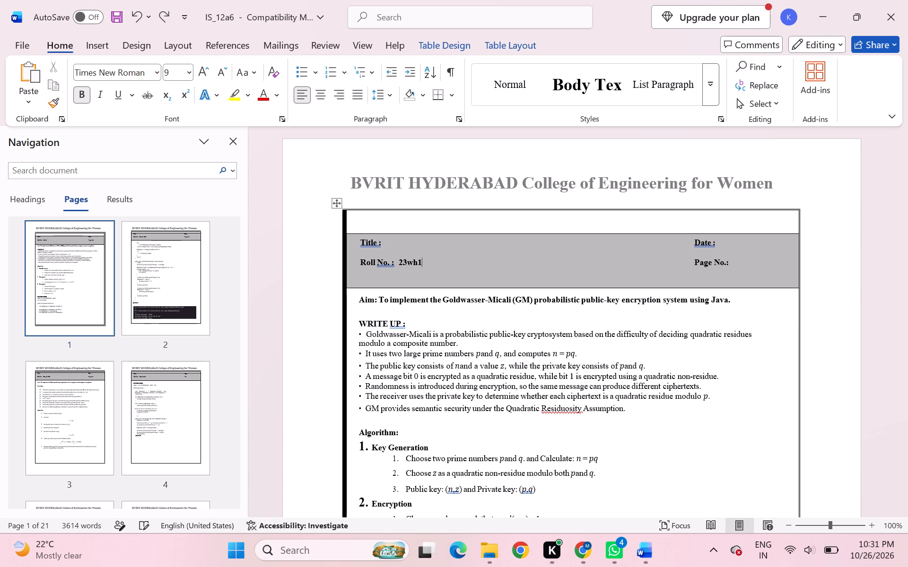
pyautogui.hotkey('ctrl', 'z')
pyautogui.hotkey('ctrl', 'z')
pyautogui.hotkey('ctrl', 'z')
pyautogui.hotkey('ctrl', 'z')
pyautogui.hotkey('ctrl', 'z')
# Replace the last two characters of the roll number in page 2's header with c1, keeping the page's code intact.
pyautogui.scroll(-6, 447, 263)
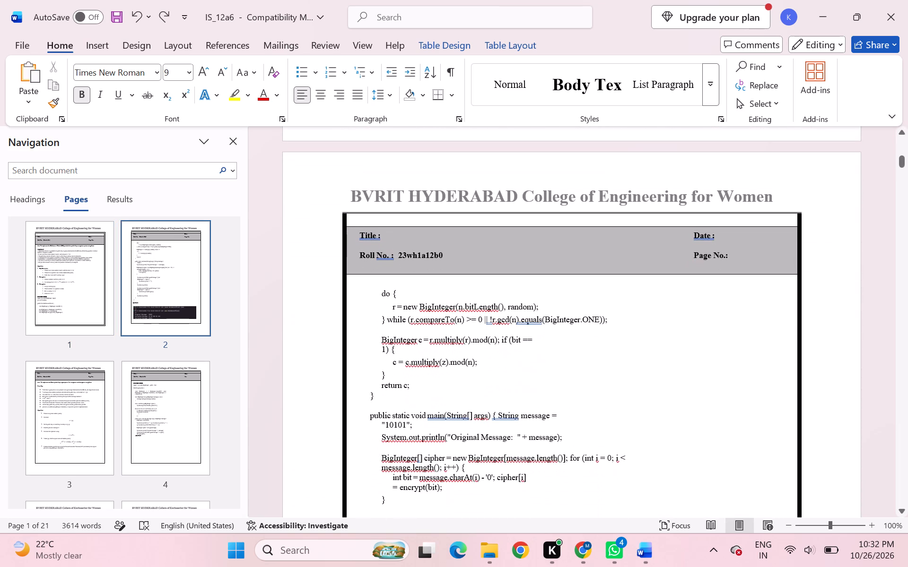
pyautogui.click(447, 257)
pyautogui.press('BackSpace')
pyautogui.press('BackSpace')
pyautogui.press('c')
pyautogui.press('Tab')
pyautogui.press('1')
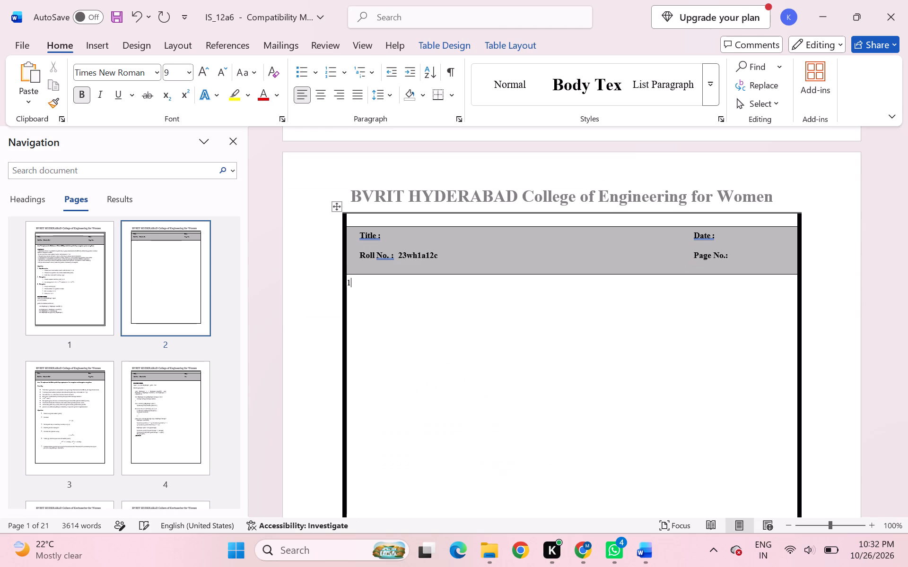
pyautogui.hotkey('ctrl', 'z')
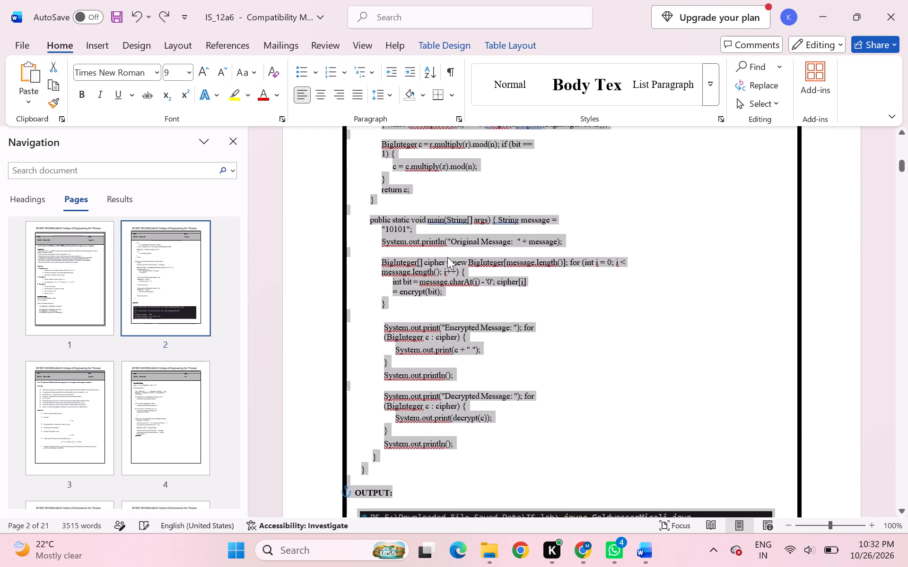
pyautogui.scroll(4, 447, 257)
pyautogui.scroll(-2, 447, 257)
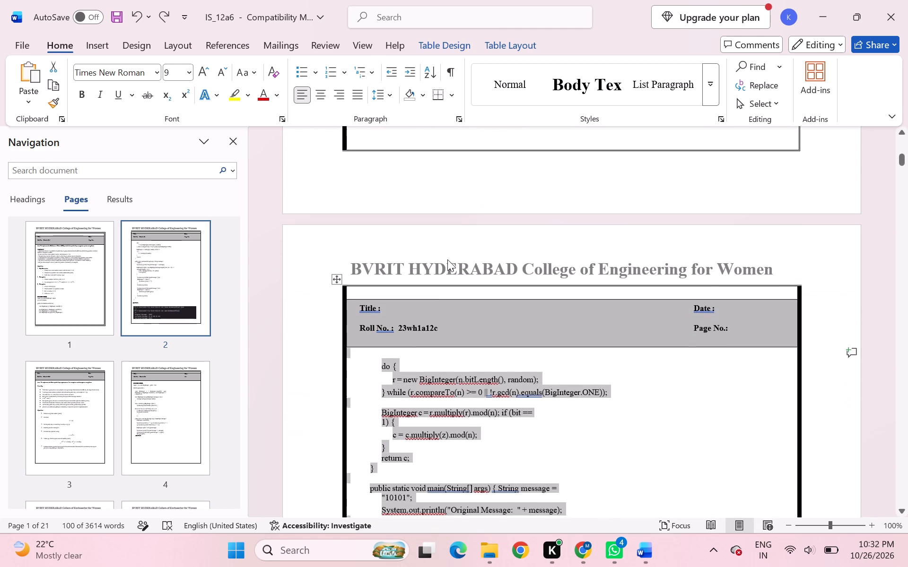
pyautogui.click(449, 327)
pyautogui.press('1')
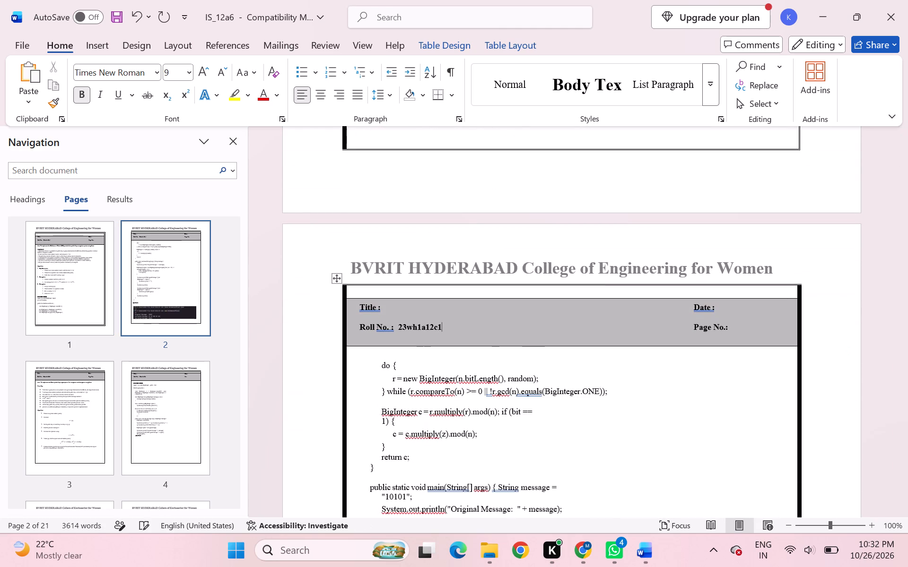
# Replace the last two characters of the roll number in the header of page 3, the Rabin cryptosystem page, with c1.
pyautogui.scroll(-9, 449, 327)
pyautogui.scroll(1, 449, 327)
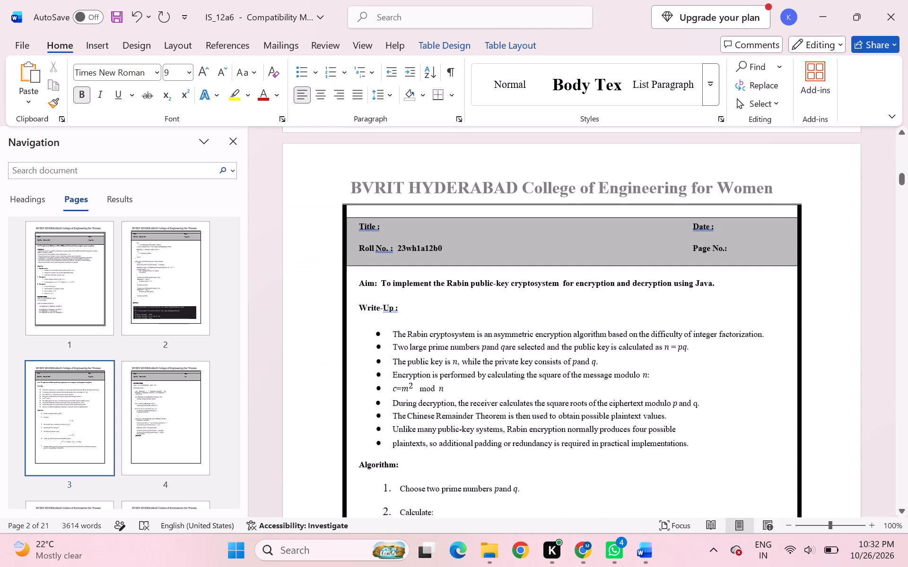
pyautogui.scroll(2, 449, 327)
pyautogui.click(456, 399)
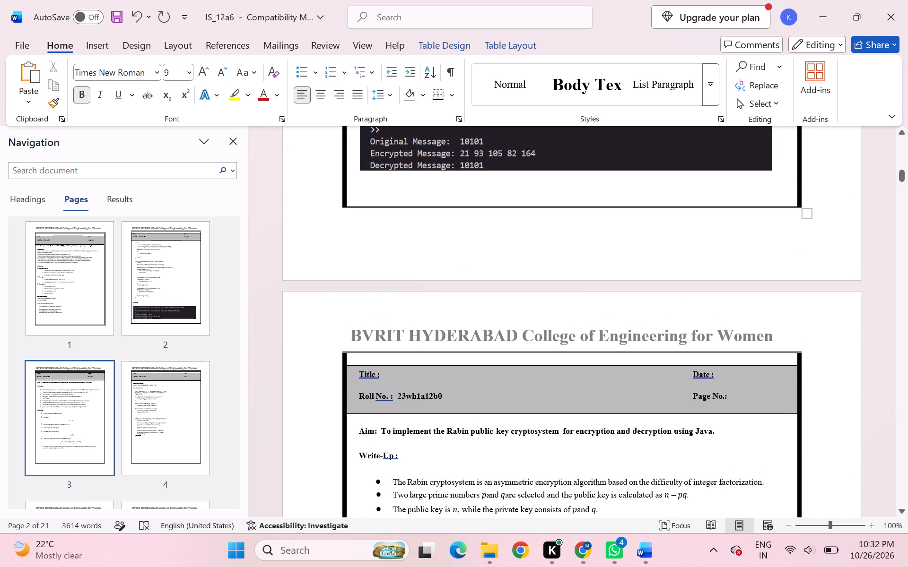
pyautogui.press('BackSpace')
pyautogui.press('BackSpace')
pyautogui.write('c1')
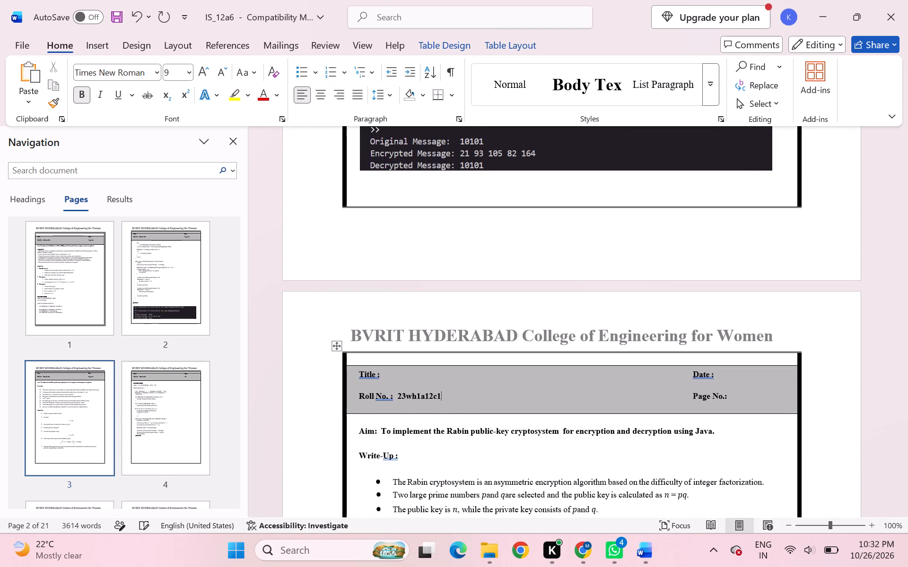
# Replace the last character of the roll number in the header of page 4, the RabinCryptosystem source code page, with c1.
pyautogui.scroll(-7, 456, 399)
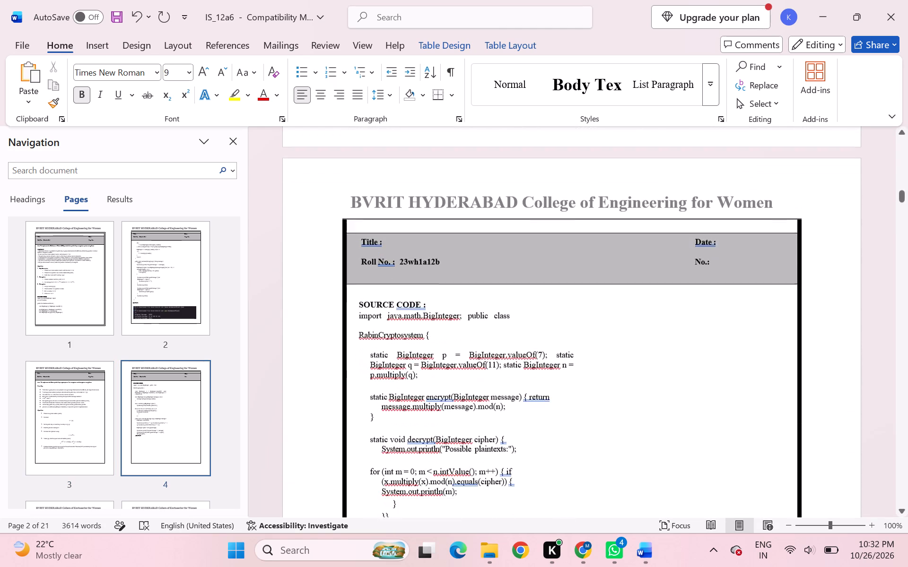
pyautogui.click(462, 231)
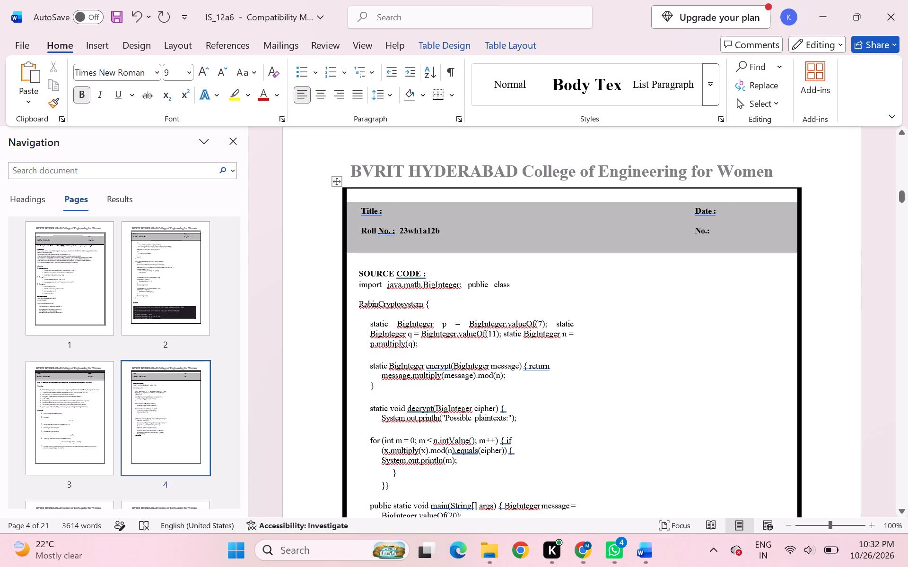
pyautogui.press('BackSpace')
pyautogui.write('c1')
# Replace the last two characters of the roll number in the header of page 5, the Kerberos aim and algorithm page, with c1.
pyautogui.scroll(-3, 462, 231)
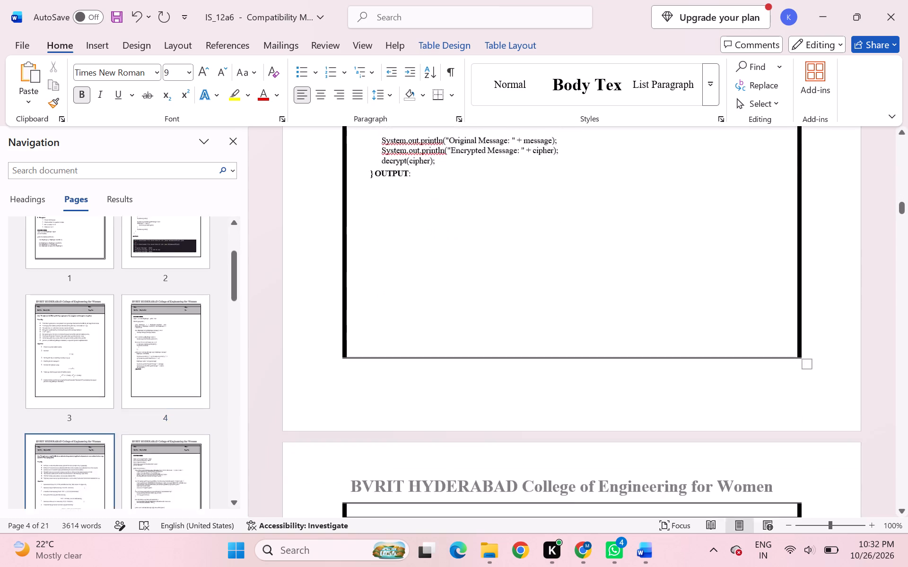
pyautogui.scroll(-2, 462, 231)
pyautogui.scroll(2, 462, 231)
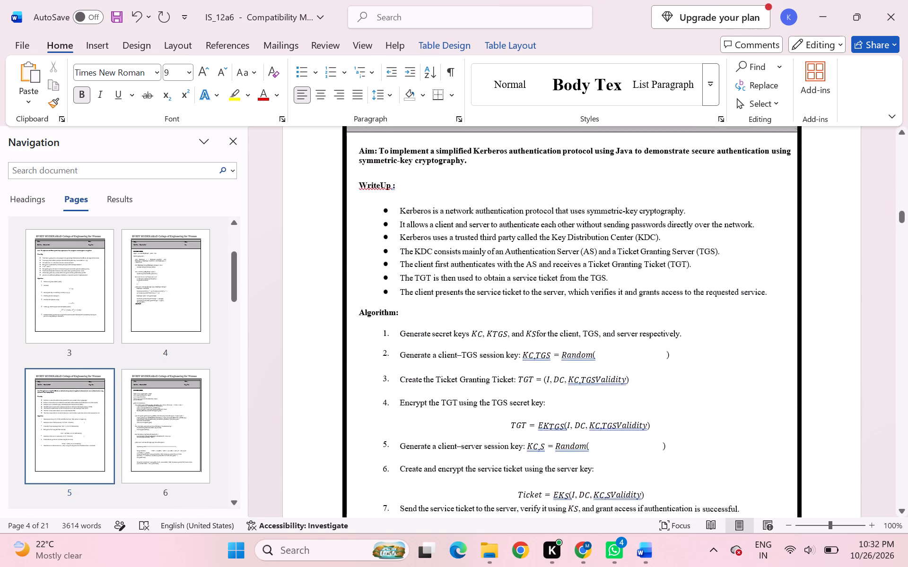
pyautogui.scroll(4, 462, 231)
pyautogui.scroll(-4, 462, 231)
pyautogui.scroll(2, 462, 231)
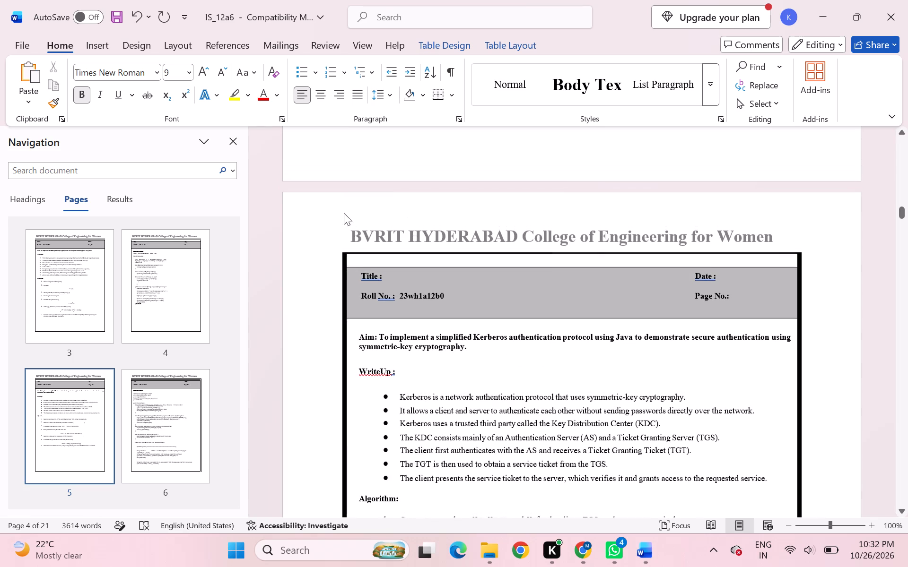
pyautogui.click(457, 292)
pyautogui.press('BackSpace')
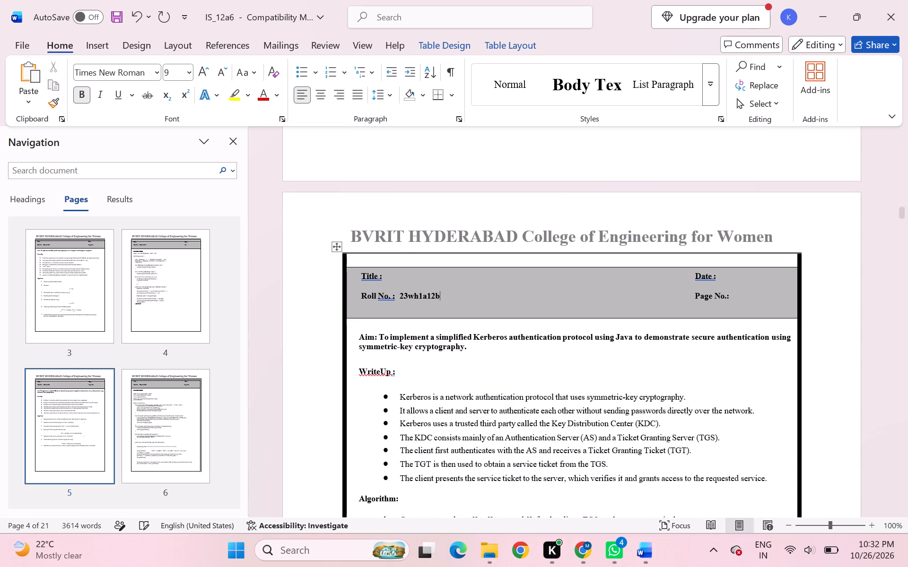
pyautogui.press('BackSpace')
pyautogui.write('c1')
# Replace the last two characters of the roll number in the header of page 6, where the Kerberos source code starts, with c1.
pyautogui.scroll(-2, 457, 292)
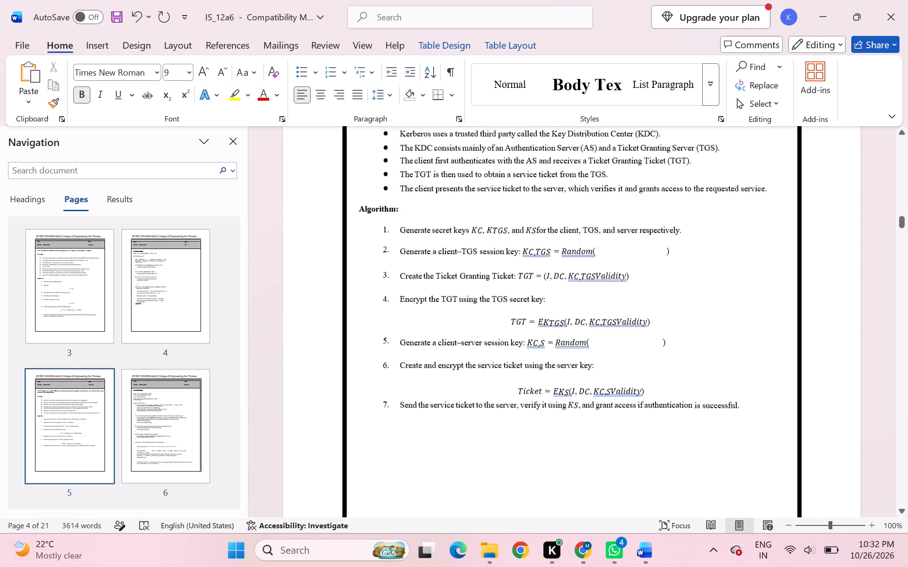
pyautogui.scroll(-4, 457, 292)
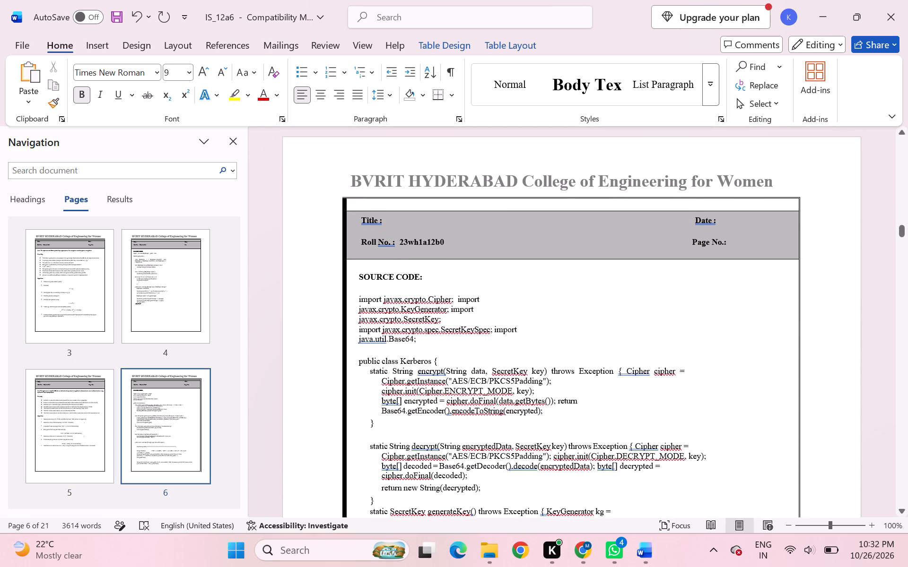
pyautogui.click(452, 242)
pyautogui.press('BackSpace')
pyautogui.press('BackSpace')
pyautogui.write('c1')
# Replace the last two characters of the roll number in the header of page 7, the Kerberos code and output page, with c1.
pyautogui.scroll(-5, 452, 242)
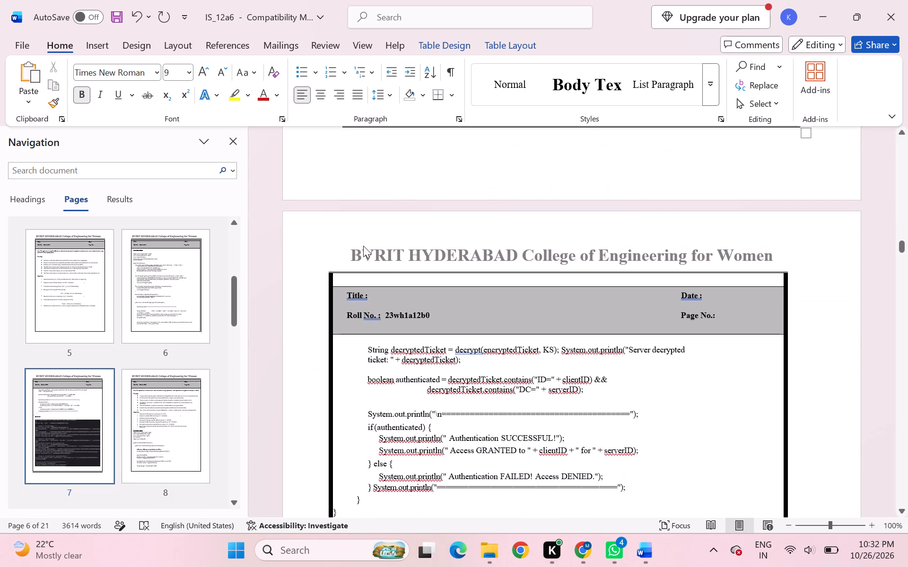
pyautogui.click(441, 310)
pyautogui.press('BackSpace')
pyautogui.press('BackSpace')
pyautogui.write('c1')
# Replace the last two characters of the roll number in the header of page 8, the secure web transaction page, with c1.
pyautogui.scroll(-6, 441, 310)
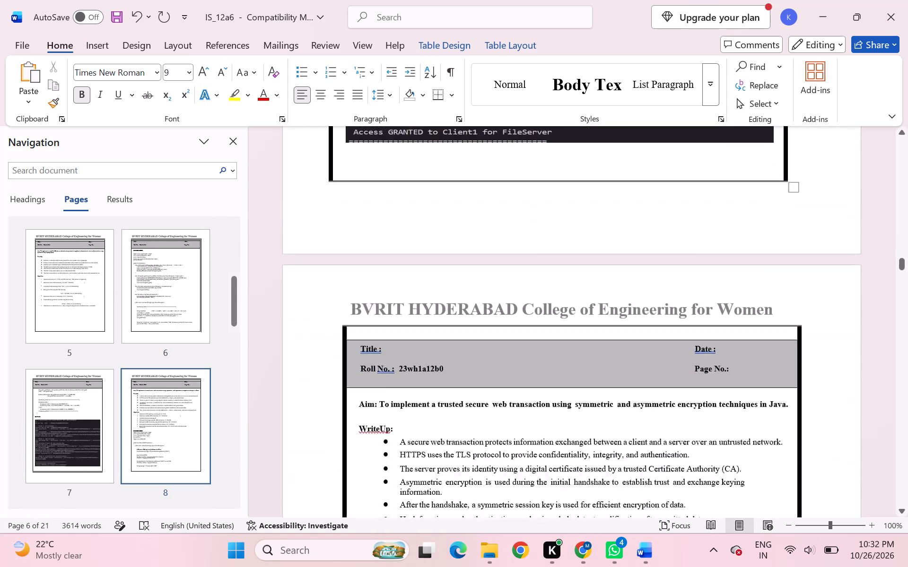
pyautogui.scroll(-2, 441, 310)
pyautogui.click(462, 189)
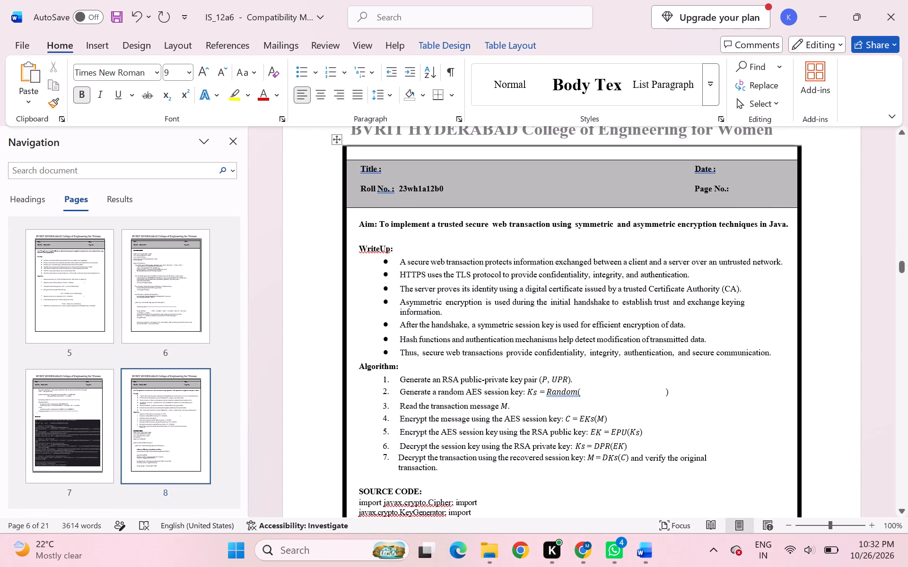
pyautogui.press('BackSpace')
pyautogui.press('BackSpace')
pyautogui.write('c1')
# Replace the last two characters of the roll number in page 9's header, above the AES Encrypt code, with c1.
pyautogui.scroll(-2, 462, 189)
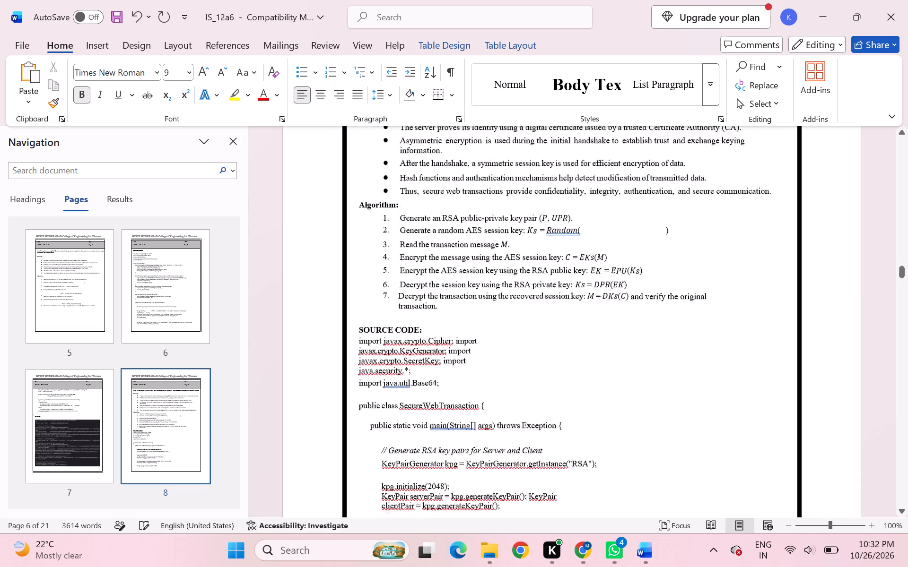
pyautogui.scroll(-4, 462, 189)
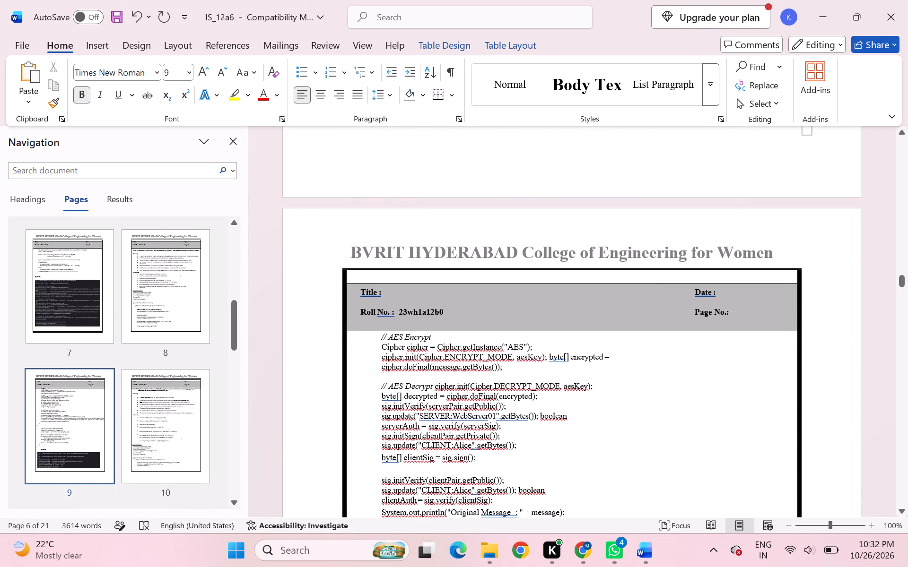
pyautogui.click(463, 310)
pyautogui.press('BackSpace')
pyautogui.press('BackSpace')
pyautogui.write('c1')
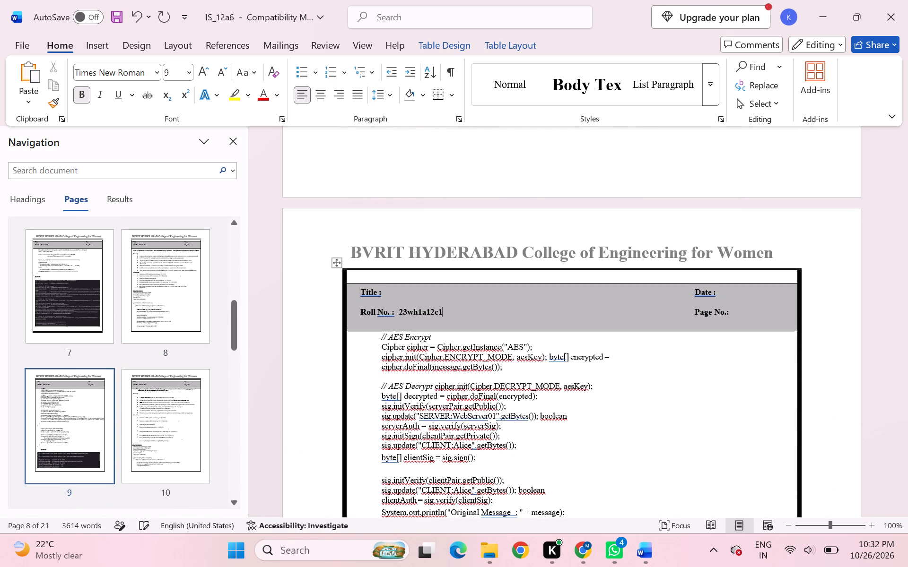
# Replace the last two characters of the roll number in the header of page 10, the digital certificates and PKI page, with c1.
pyautogui.scroll(-6, 463, 310)
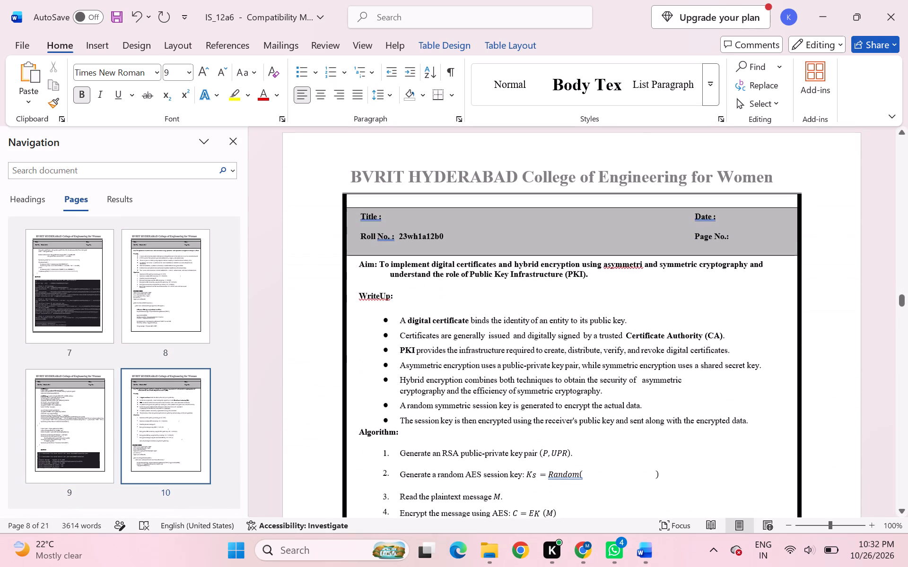
pyautogui.click(452, 226)
pyautogui.click(454, 241)
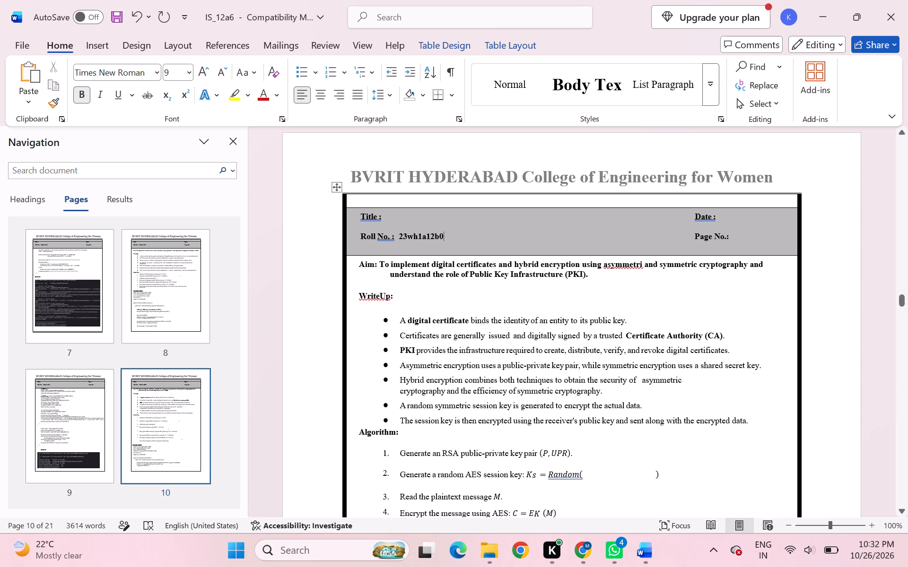
pyautogui.press('BackSpace')
pyautogui.press('BackSpace')
pyautogui.write('c1')
# Replace the last two characters of the roll number in page 11's header with c1, keeping the header's line spacing intact.
pyautogui.scroll(-2, 454, 241)
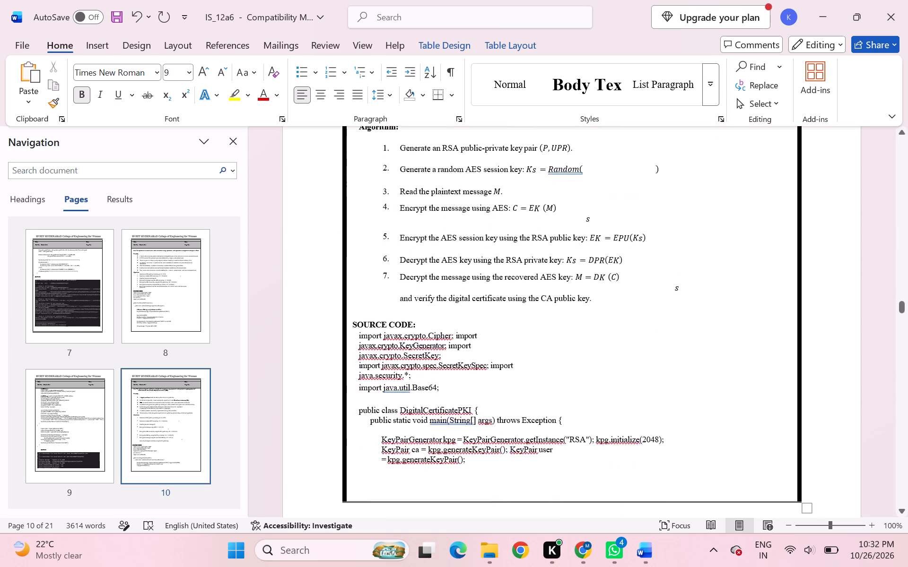
pyautogui.scroll(-3, 454, 241)
pyautogui.scroll(4, 454, 241)
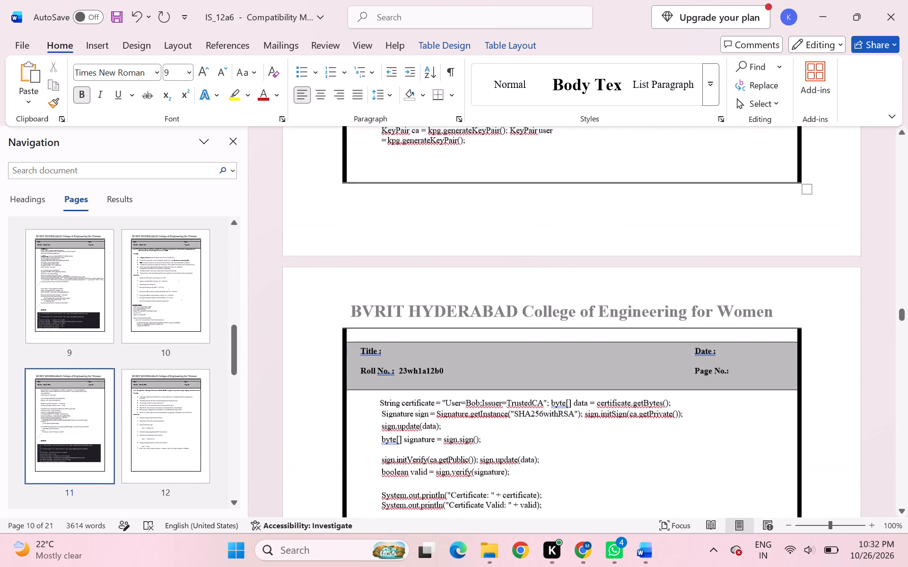
pyautogui.scroll(1, 454, 241)
pyautogui.click(489, 391)
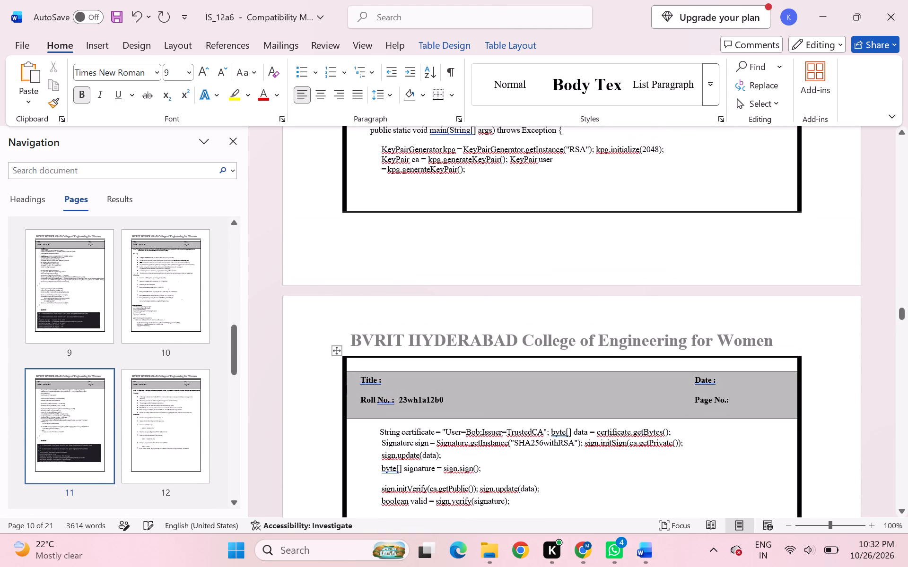
pyautogui.press('BackSpace')
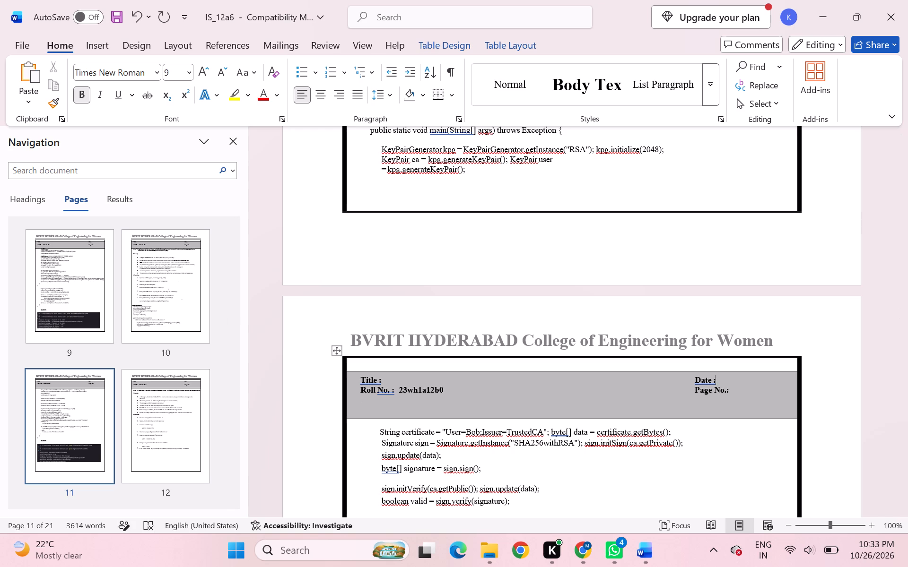
pyautogui.hotkey('ctrl', 'z')
pyautogui.click(473, 399)
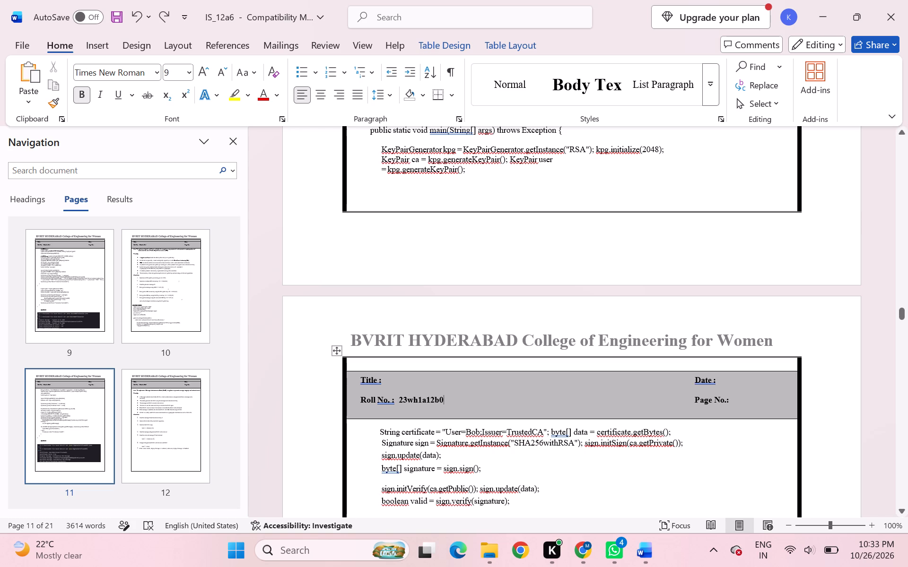
pyautogui.press('BackSpace')
pyautogui.press('BackSpace')
pyautogui.write('c1')
# Replace the last two characters of the roll number in the header of page 12, the Message Authentication Code page, with c1.
pyautogui.scroll(-3, 473, 399)
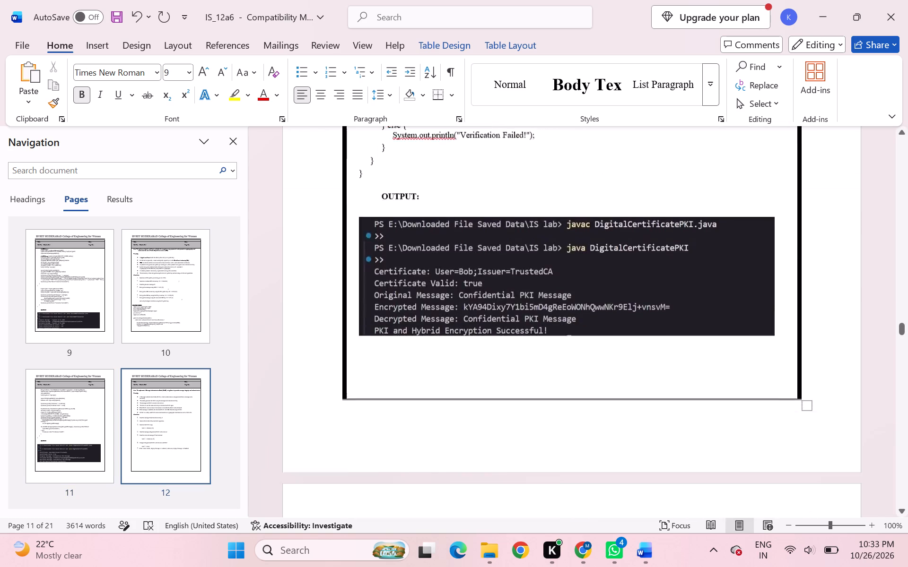
pyautogui.scroll(-2, 473, 399)
pyautogui.click(454, 432)
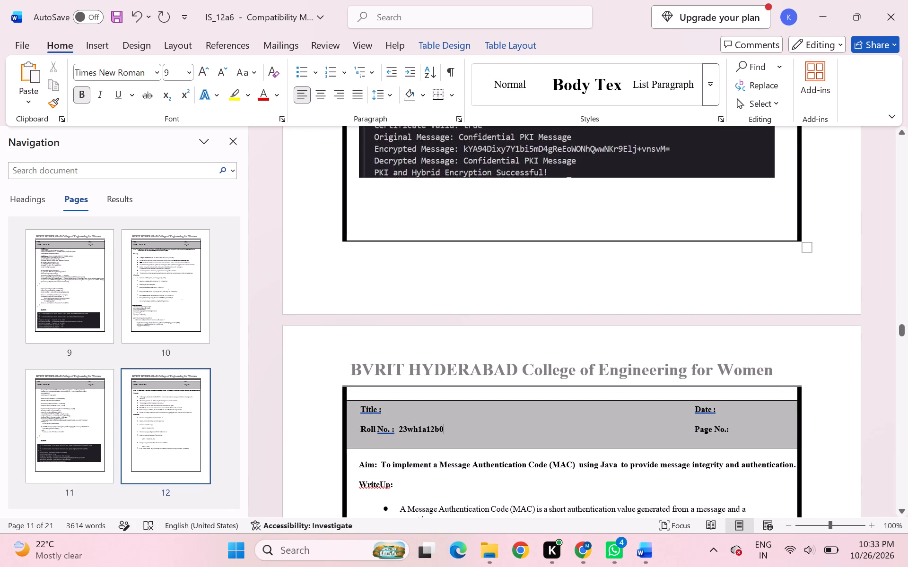
pyautogui.press('BackSpace')
pyautogui.press('BackSpace')
pyautogui.write('c1')
# Skip page 13, which has no roll number, and replace the last two roll number characters in page 14's Elliptic Curve header with c1.
pyautogui.scroll(-2, 454, 432)
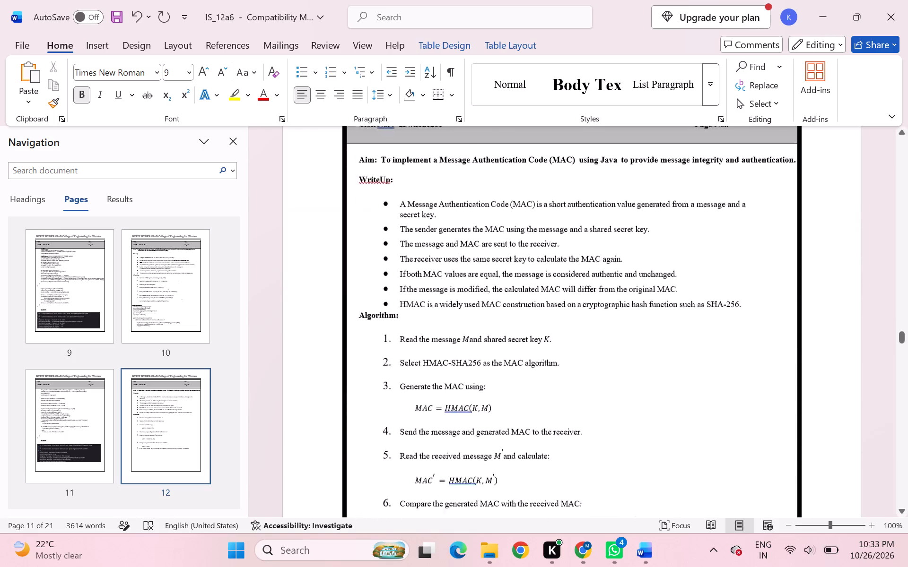
pyautogui.scroll(-4, 454, 432)
pyautogui.scroll(4, 616, 378)
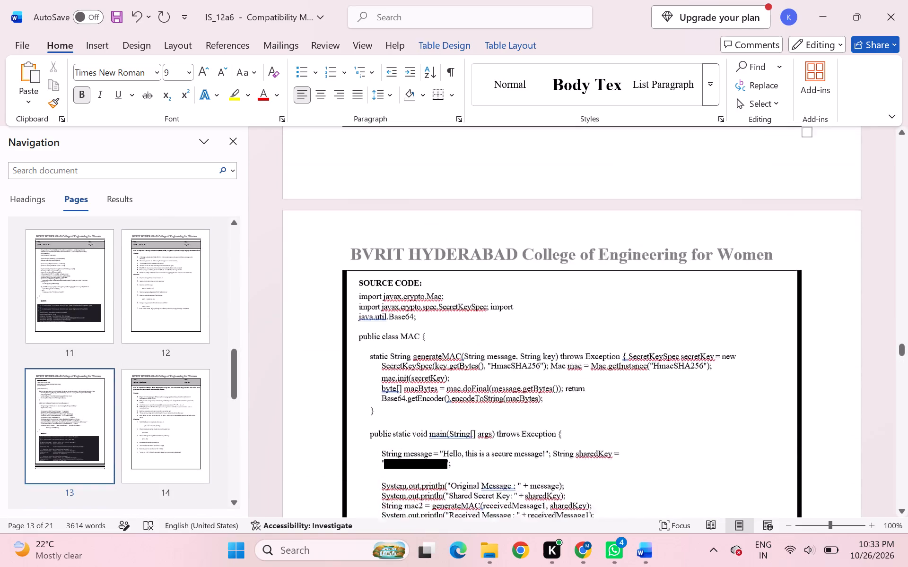
pyautogui.scroll(1, 510, 308)
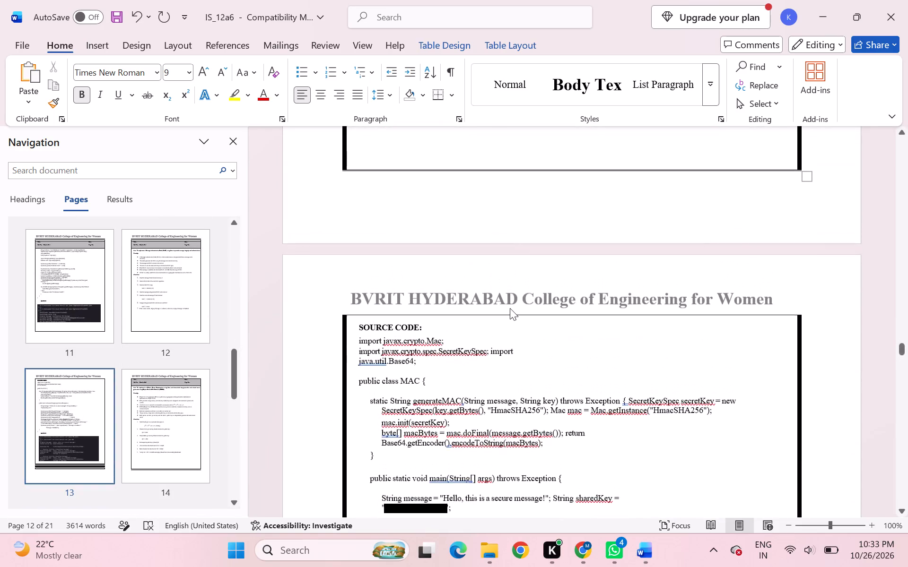
pyautogui.scroll(2, 510, 308)
pyautogui.scroll(-3, 510, 308)
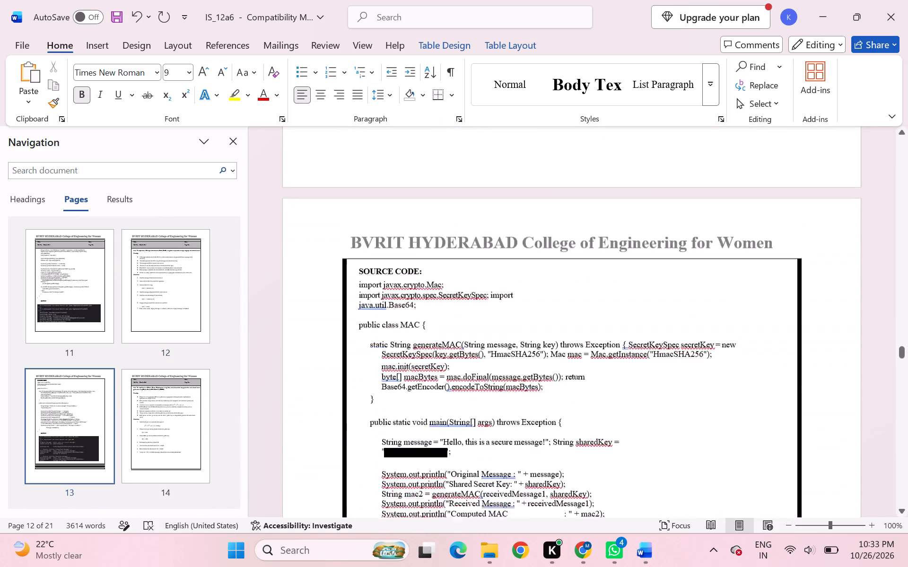
pyautogui.scroll(-5, 510, 308)
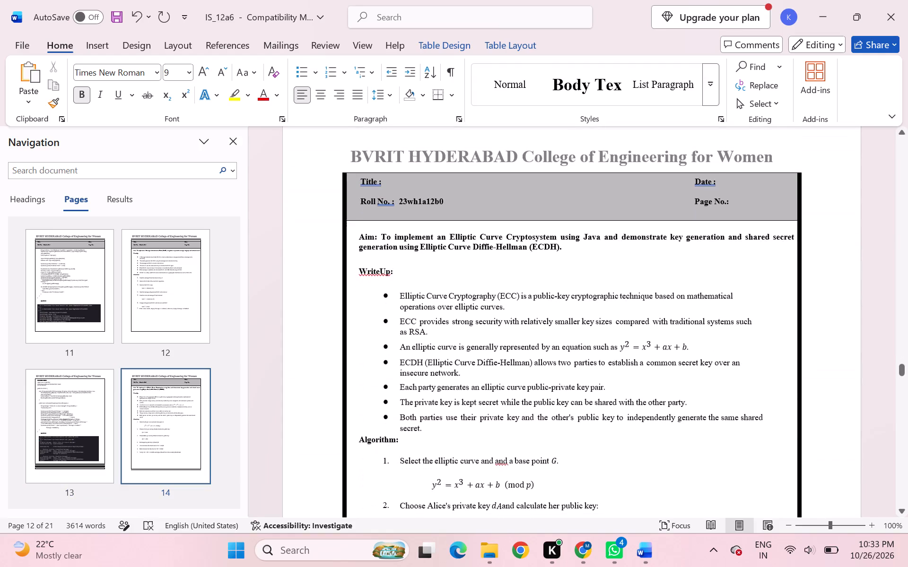
pyautogui.click(455, 198)
pyautogui.press('BackSpace')
pyautogui.press('BackSpace')
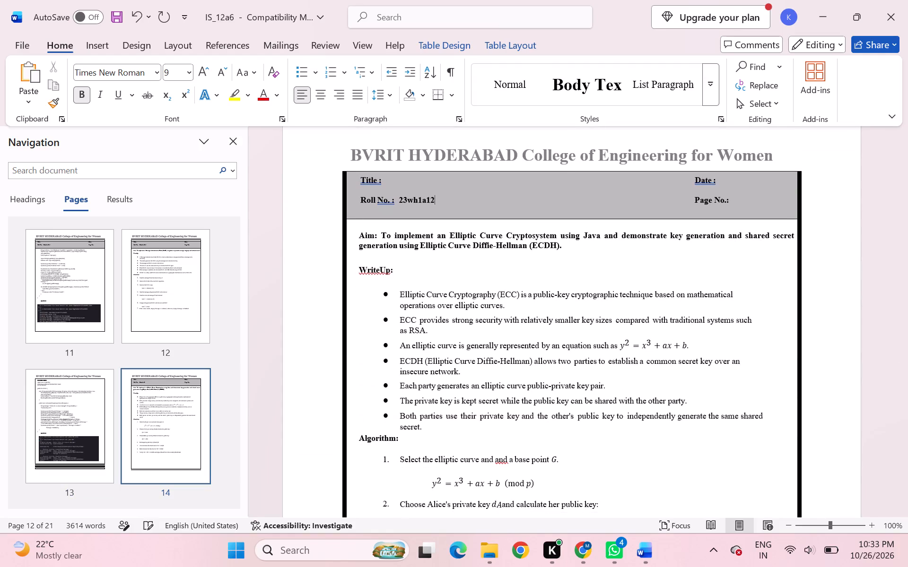
pyautogui.write('c1')
# Replace the last two characters of the roll number in the header of page 16, the Caesar Cipher aim page, with c1.
pyautogui.scroll(-4, 455, 198)
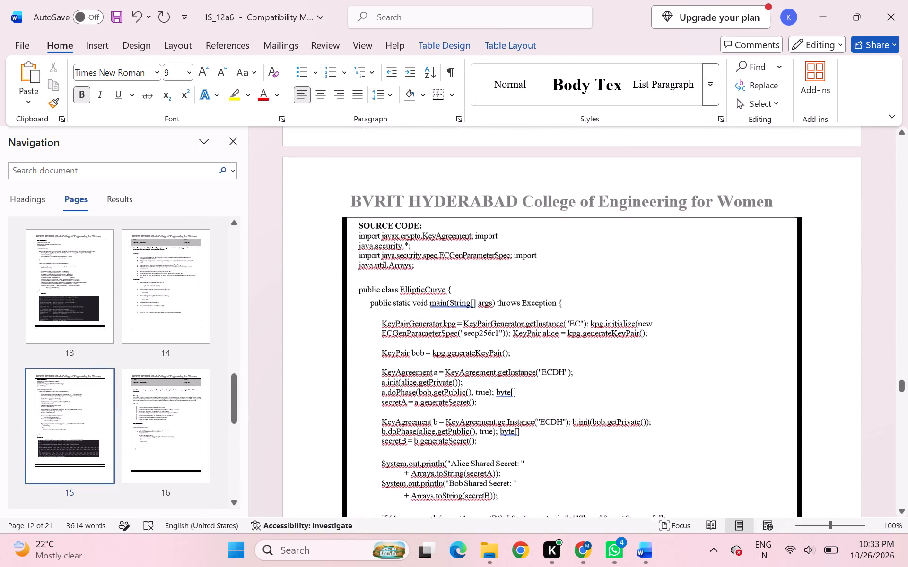
pyautogui.scroll(-2, 592, 132)
pyautogui.scroll(-4, 487, 322)
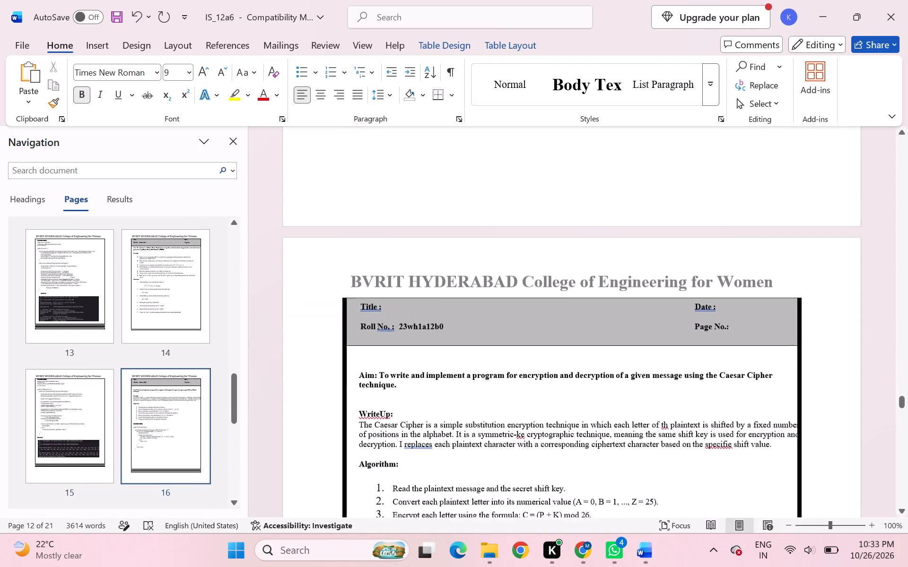
pyautogui.click(471, 309)
pyautogui.press('BackSpace')
pyautogui.press('BackSpace')
pyautogui.write('c1')
# Replace the last two characters of the roll number in the header of page 17, the Caesar Cipher code and output page, with c1.
pyautogui.scroll(-5, 471, 309)
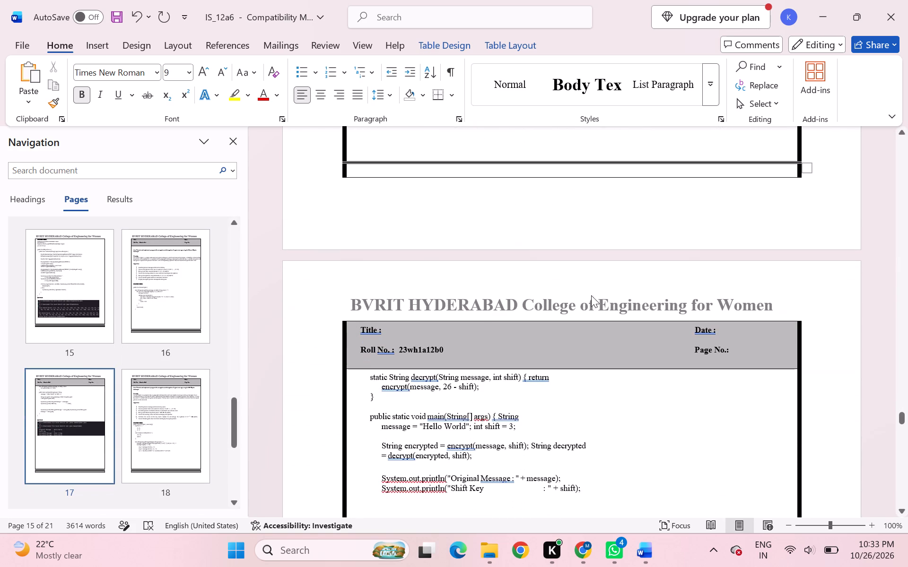
pyautogui.click(503, 352)
pyautogui.press('BackSpace')
pyautogui.press('BackSpace')
pyautogui.write('c1')
# Replace the last two characters of the roll number in the header of page 18, the Hill Cipher aim page, with c1.
pyautogui.scroll(-7, 503, 352)
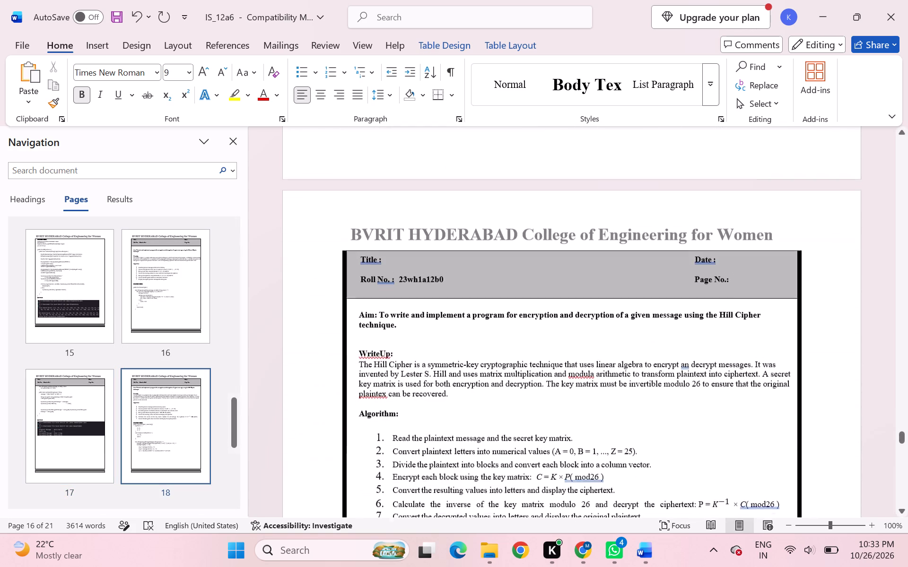
pyautogui.click(466, 257)
pyautogui.press('BackSpace')
pyautogui.press('BackSpace')
pyautogui.write('c1')
# Replace the last two characters of the roll number in page 19's Hill Cipher code and output header with c1, and save the document.
pyautogui.scroll(-6, 466, 257)
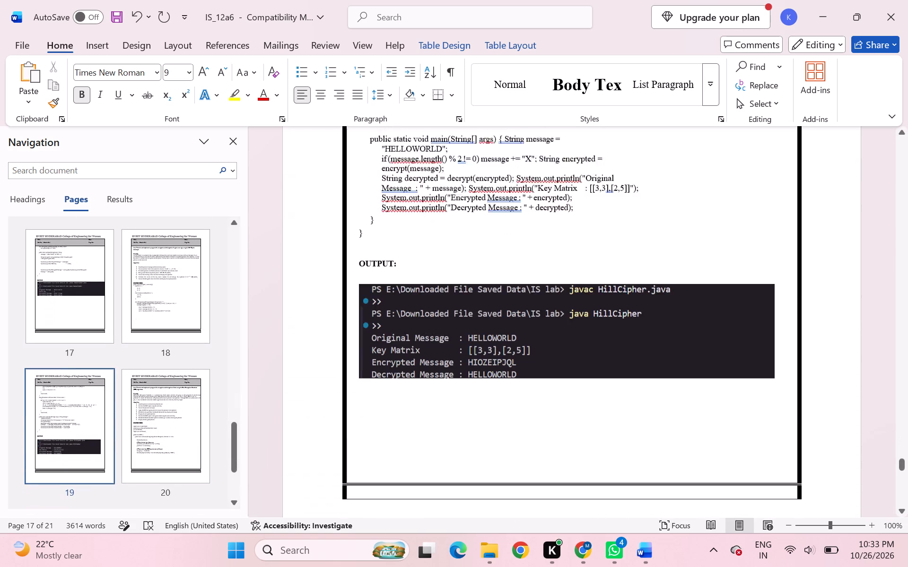
pyautogui.scroll(4, 439, 327)
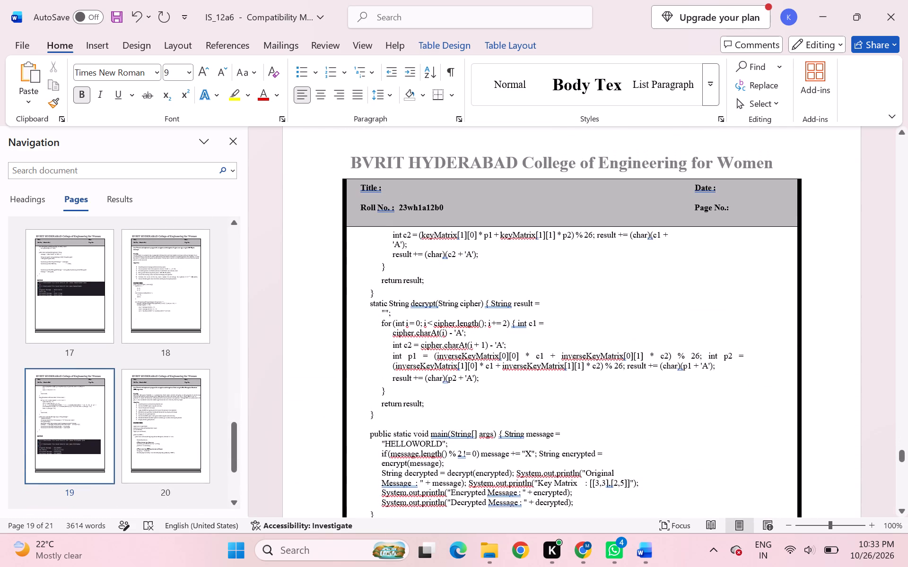
pyautogui.click(463, 204)
pyautogui.press('BackSpace')
pyautogui.press('BackSpace')
pyautogui.write('c1')
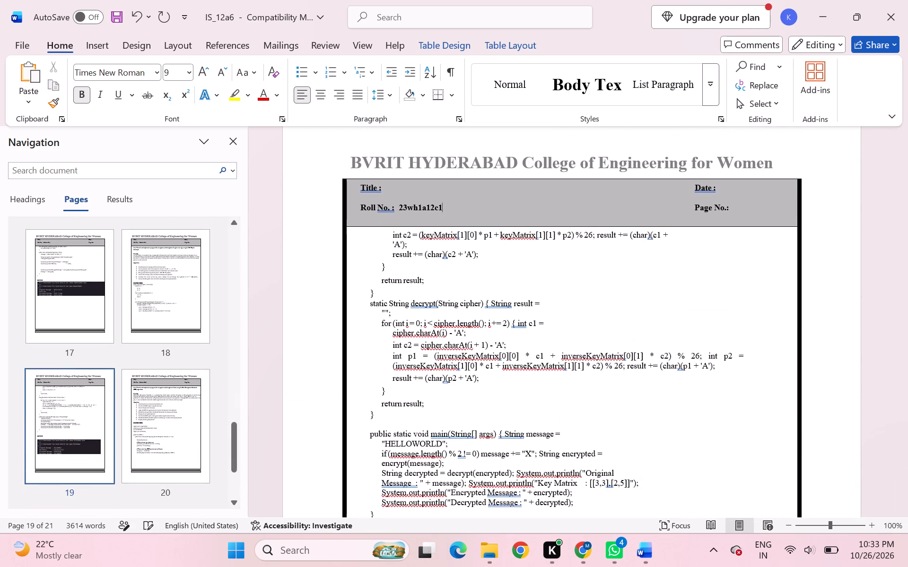
pyautogui.hotkey('ctrl', 's')
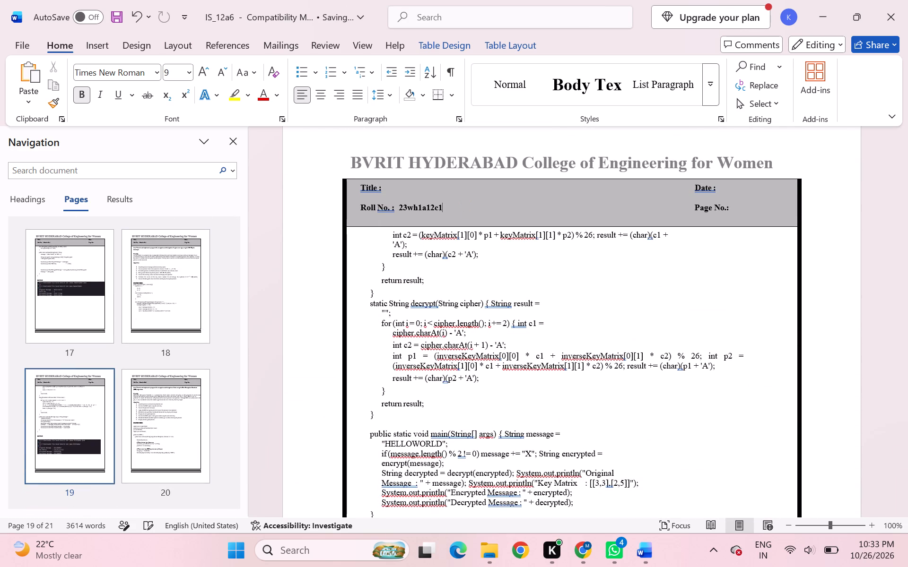
# Replace the last two characters of the roll number in the header of page 20, the DES aim page, with c1.
pyautogui.scroll(-4, 468, 256)
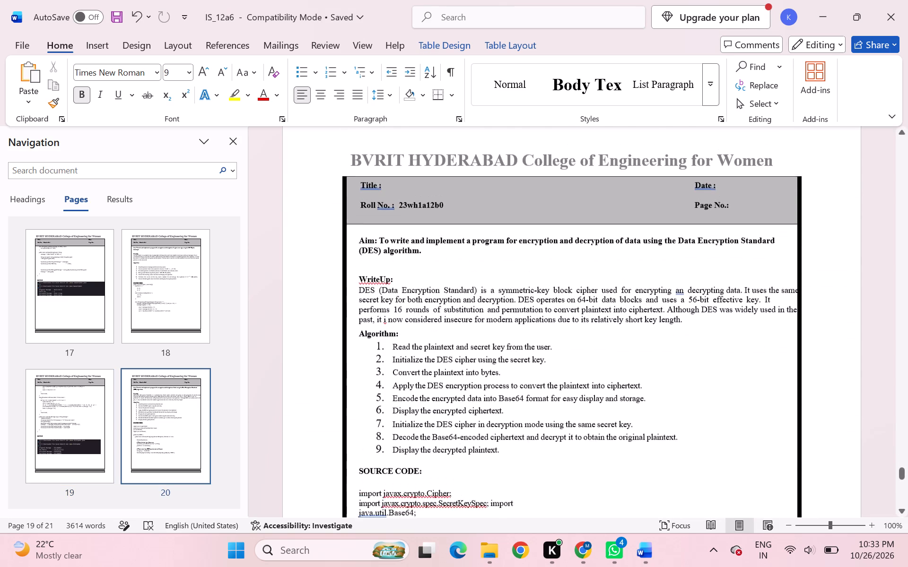
pyautogui.click(458, 215)
pyautogui.press('BackSpace')
pyautogui.press('BackSpace')
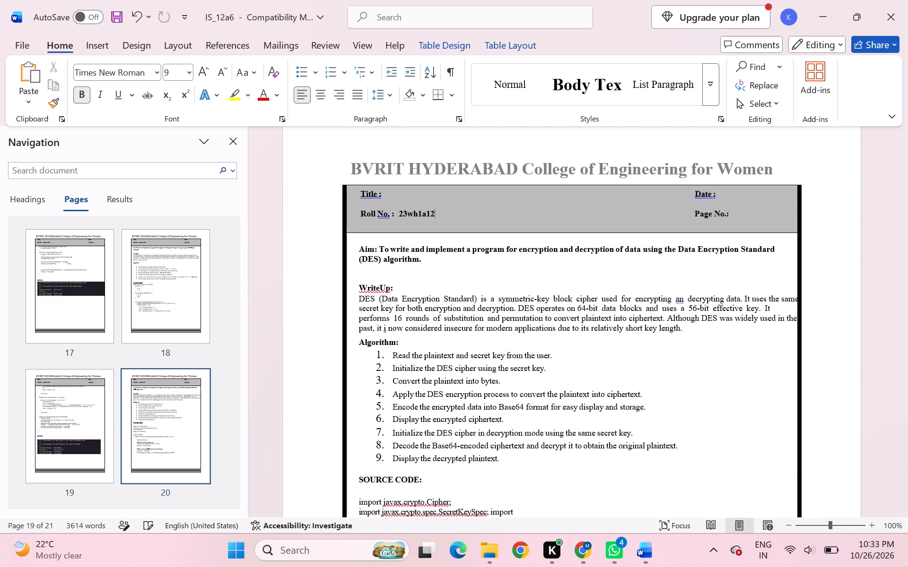
pyautogui.write('c1')
# Replace the last two characters of the roll number in page 21's DES code and output header with c1, and save the document.
pyautogui.scroll(-5, 458, 215)
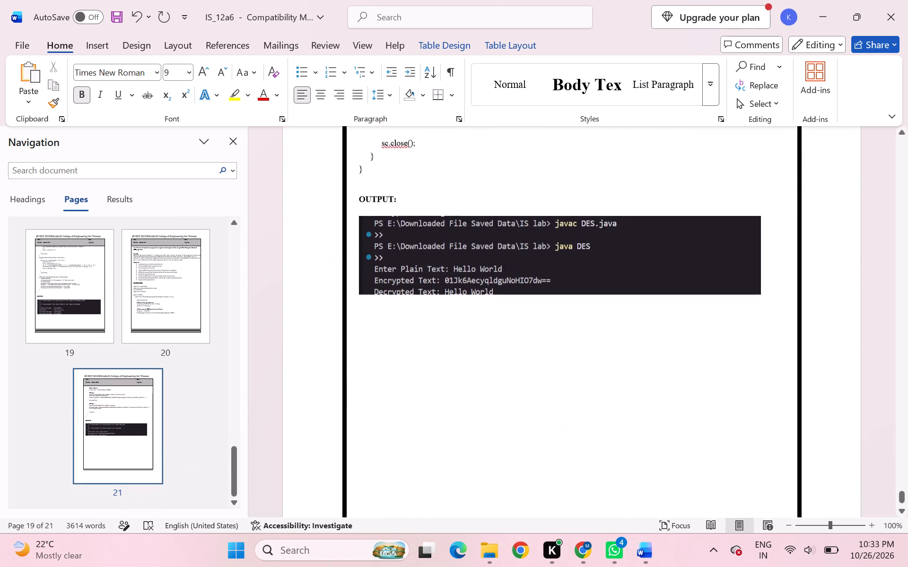
pyautogui.scroll(3, 458, 215)
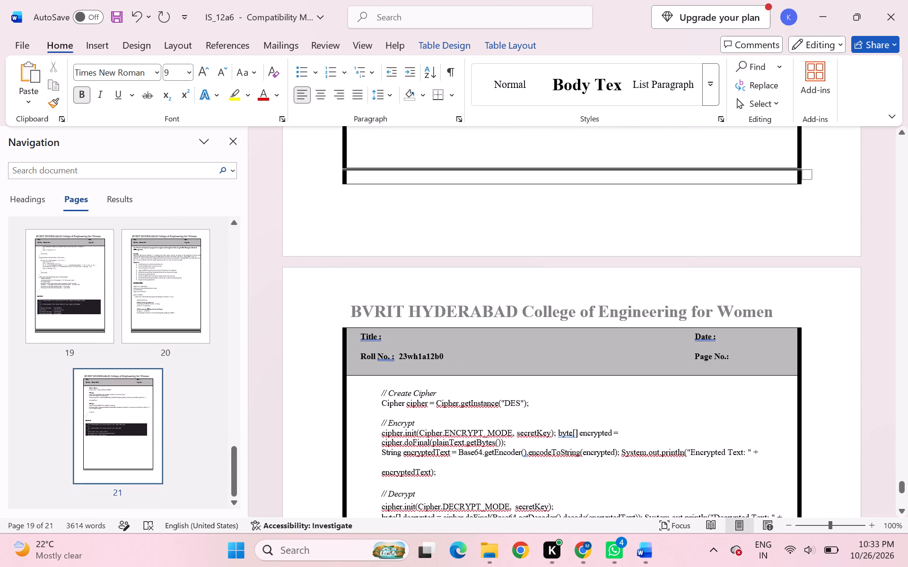
pyautogui.click(461, 354)
pyautogui.press('BackSpace')
pyautogui.press('BackSpace')
pyautogui.write('c1')
pyautogui.scroll(-2, 461, 354)
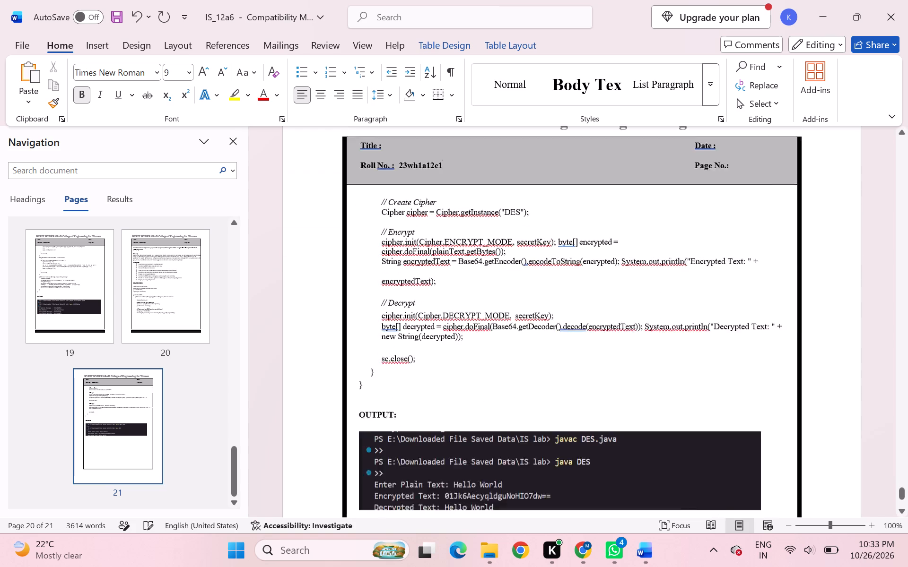
pyautogui.scroll(-6, 461, 354)
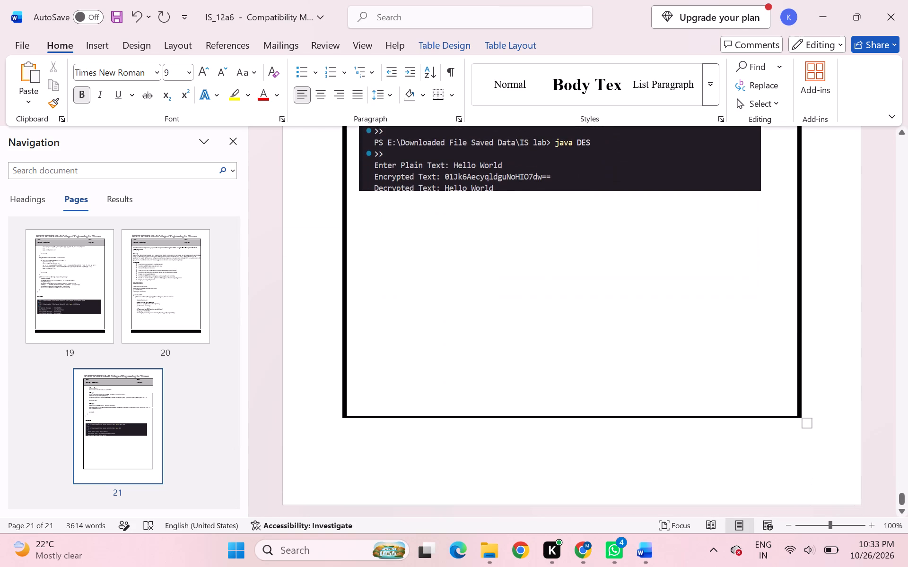
pyautogui.hotkey('ctrl', 's')
pyautogui.hotkey('ctrl', 's')
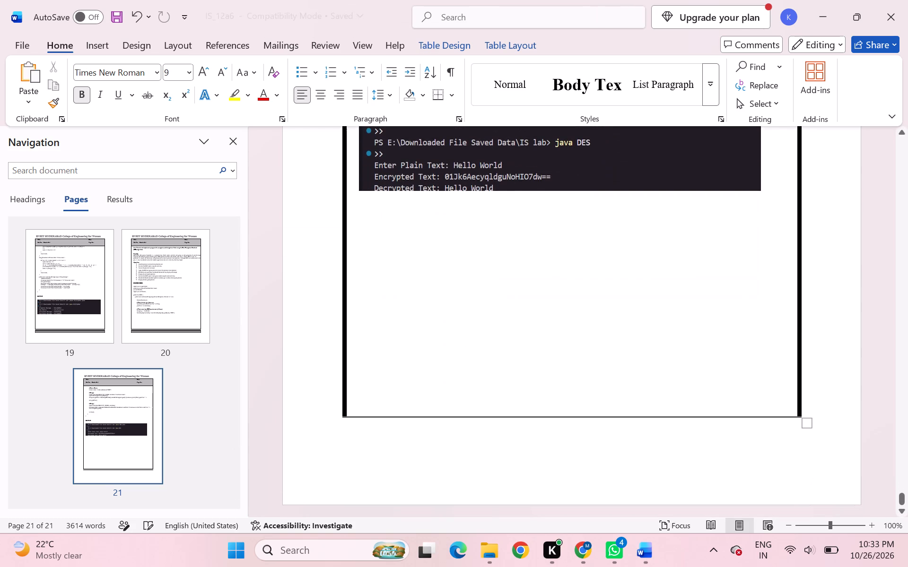
# Look over the headers and contents of the Rabin cryptosystem pages 3 and 4 near the start of the record.
pyautogui.click(491, 558)
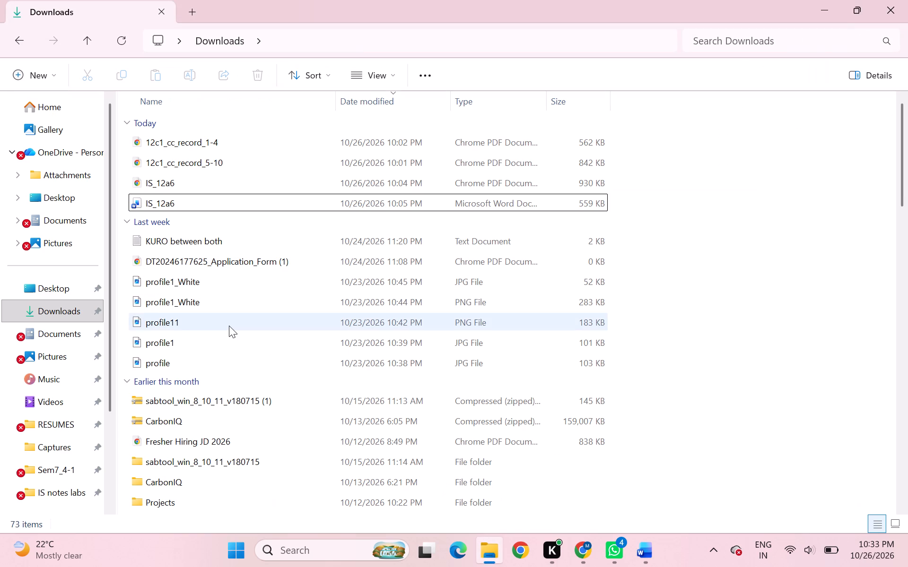
pyautogui.click(643, 539)
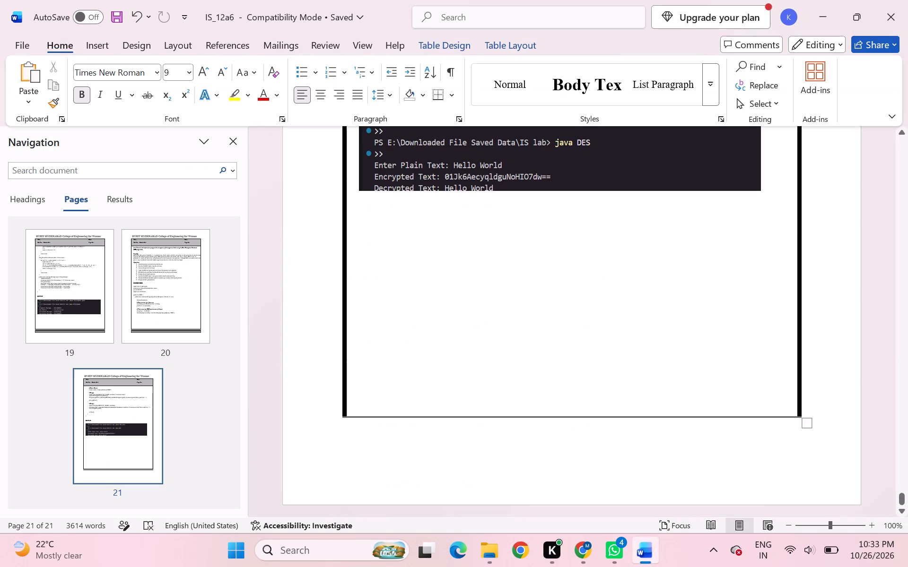
pyautogui.scroll(20, 160, 319)
pyautogui.scroll(11, 160, 319)
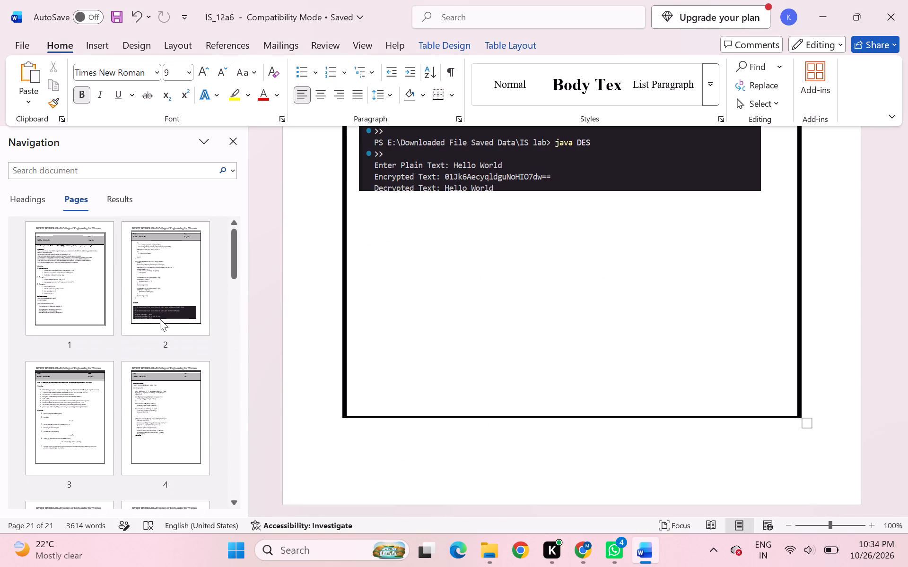
pyautogui.scroll(8, 160, 319)
pyautogui.click(167, 419)
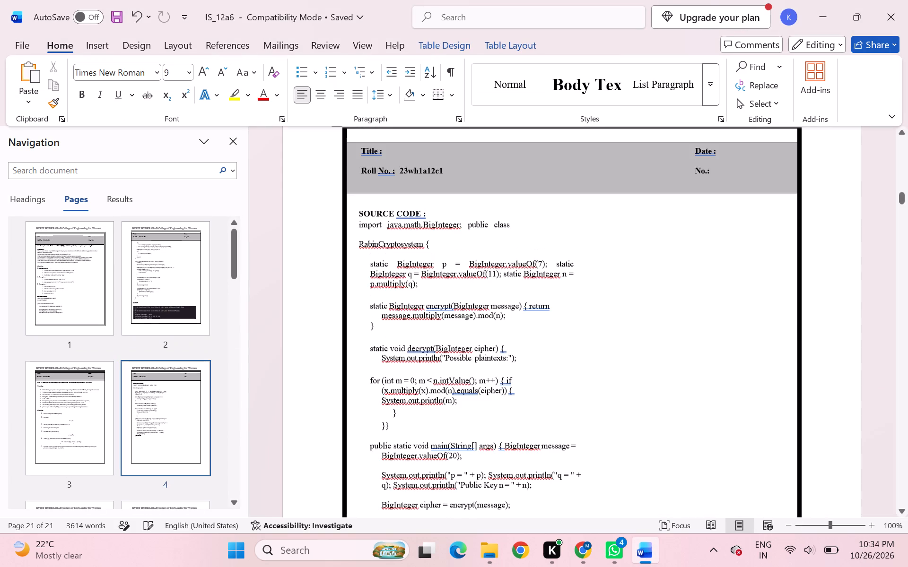
pyautogui.scroll(5, 394, 367)
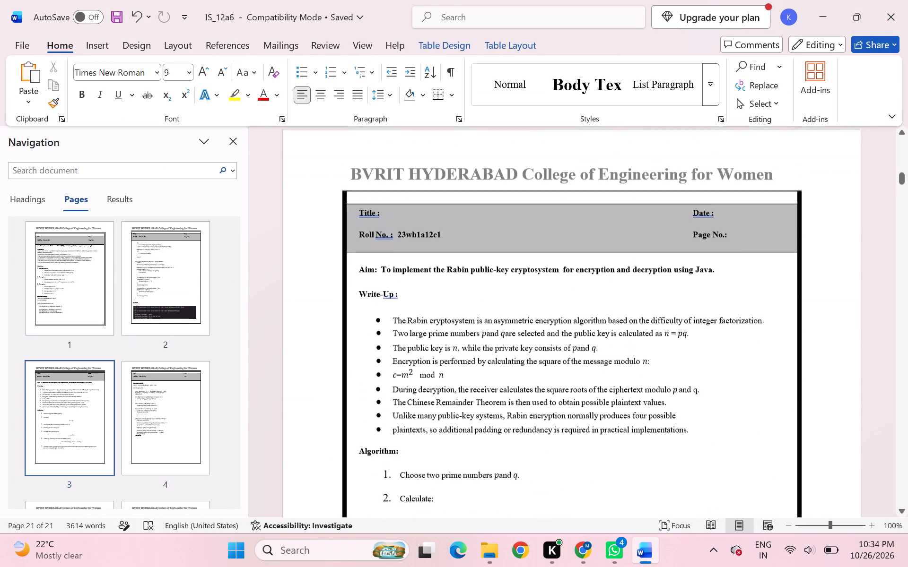
pyautogui.scroll(2, 394, 367)
pyautogui.scroll(-1, 394, 367)
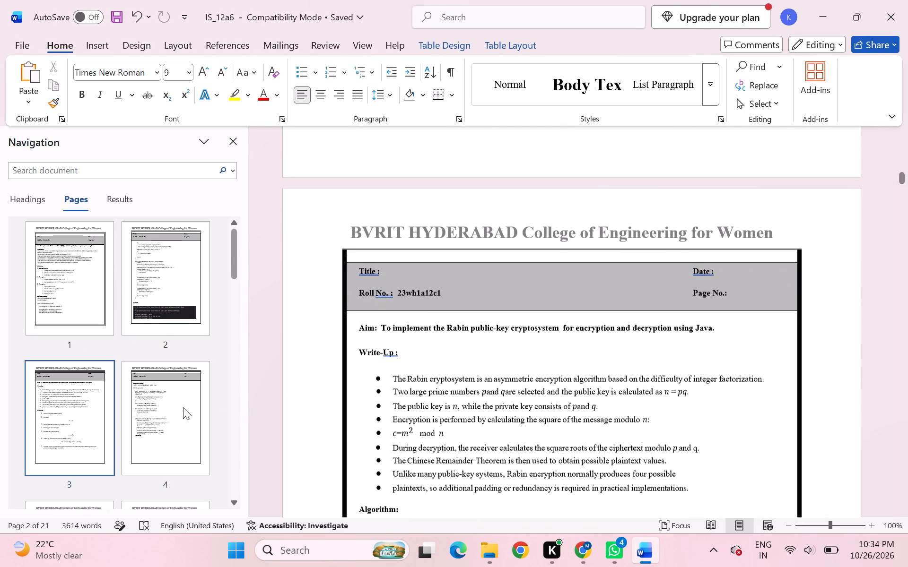
pyautogui.click(158, 407)
# Bring up the IS_12a6 Word document from the Downloads folder and review the layout and headers of pages 1 to 8.
pyautogui.click(487, 538)
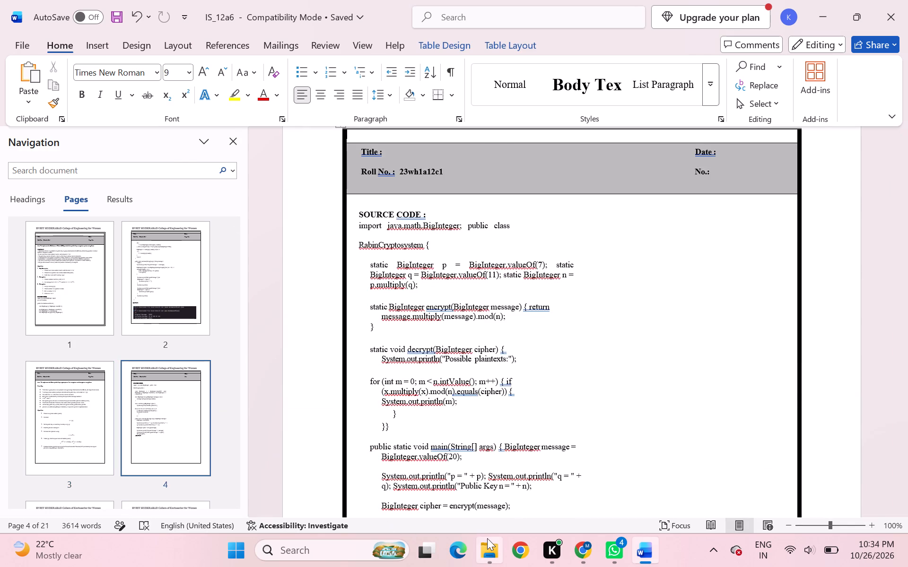
pyautogui.doubleClick(175, 206)
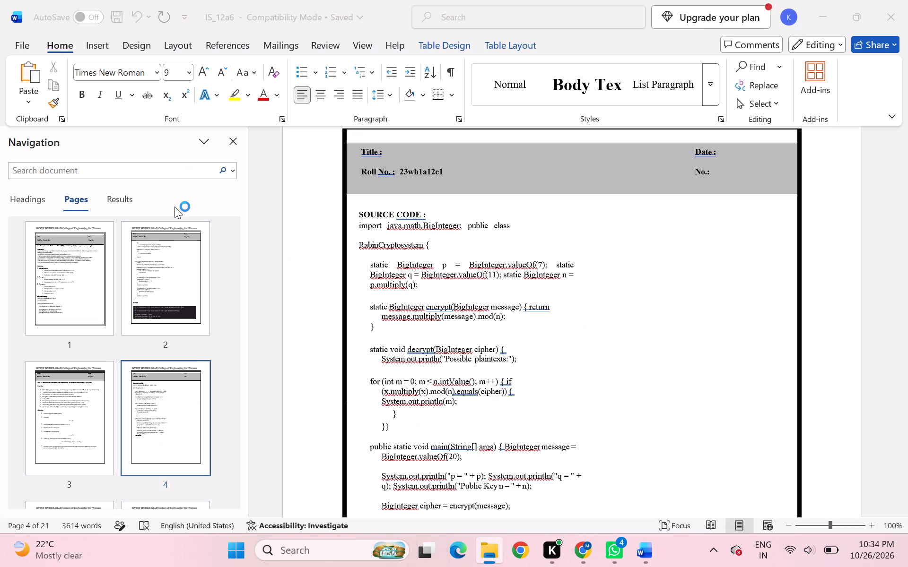
pyautogui.scroll(-4, 419, 275)
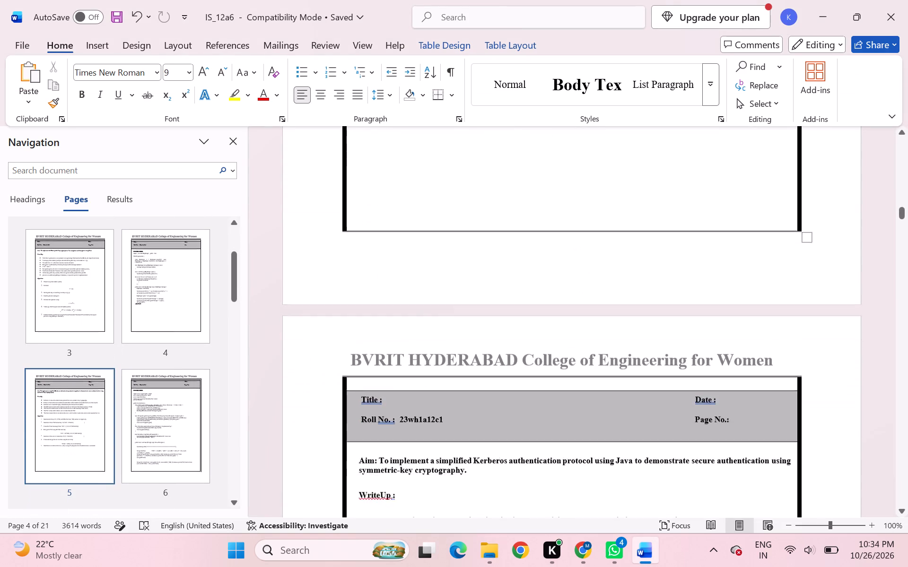
pyautogui.scroll(-8, 419, 275)
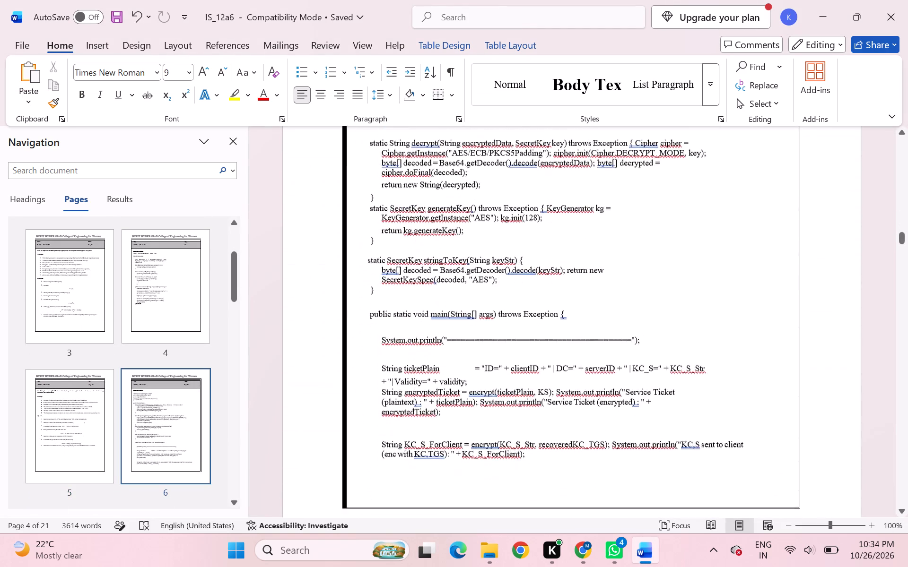
pyautogui.scroll(-7, 419, 275)
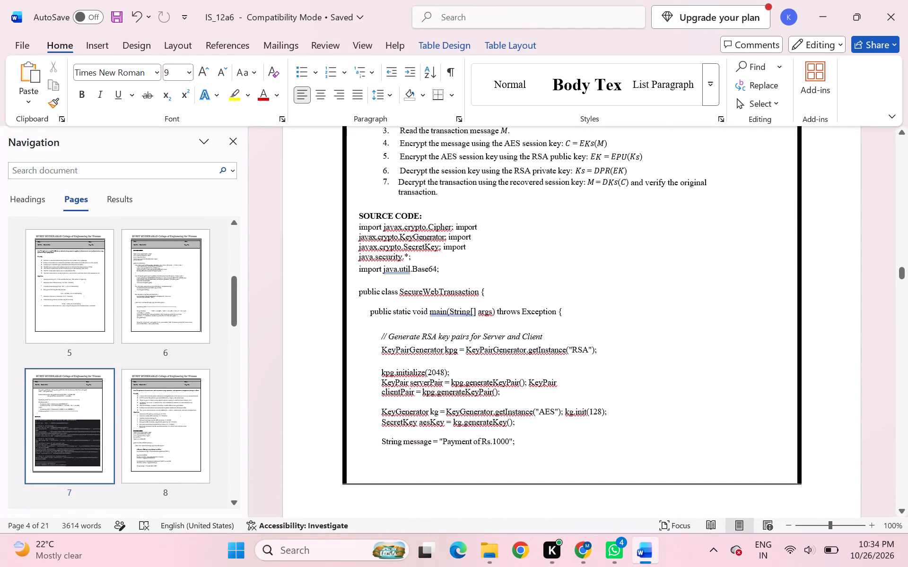
pyautogui.click(193, 277)
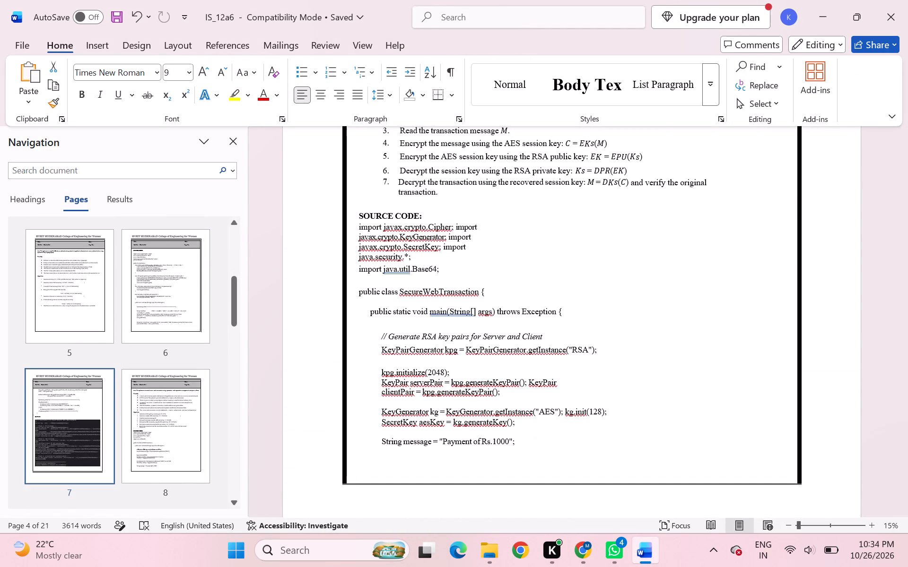
pyautogui.click(65, 283)
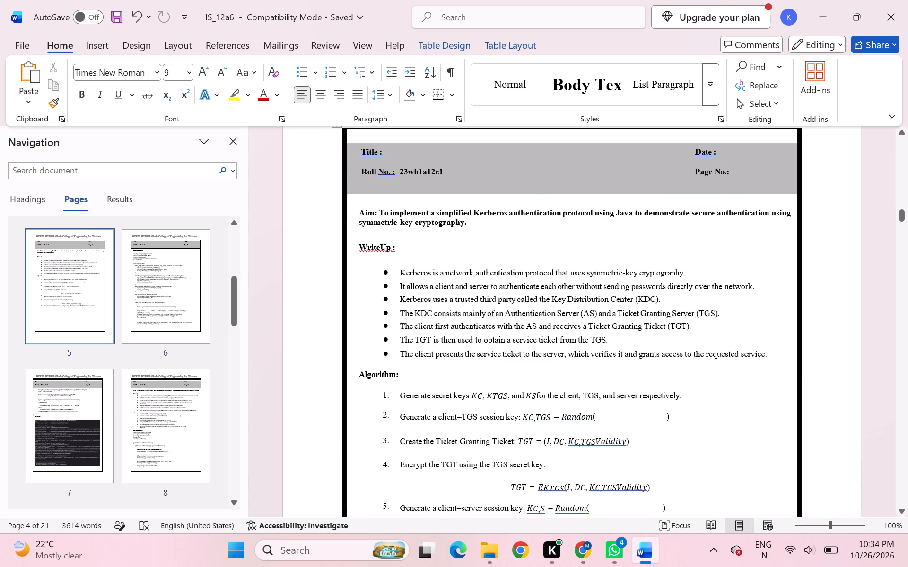
pyautogui.scroll(18, 394, 297)
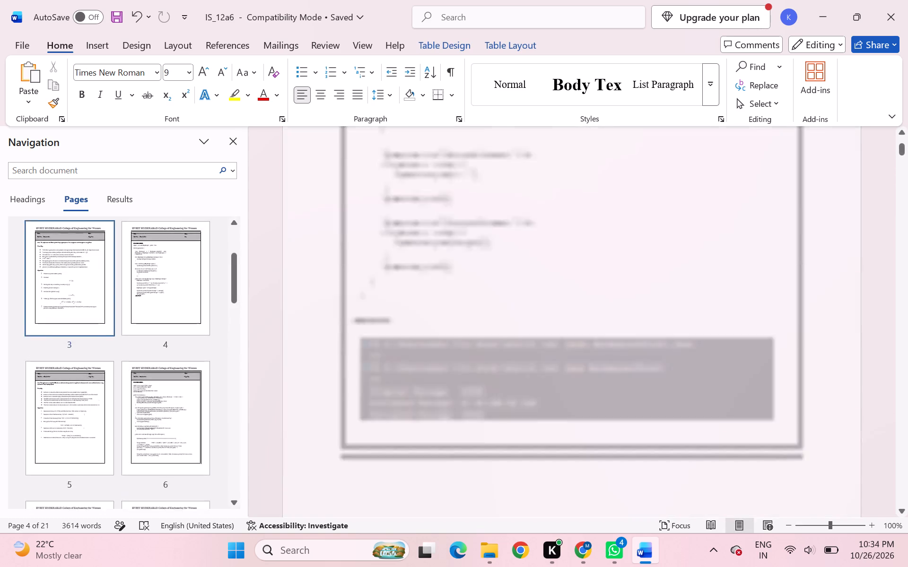
pyautogui.scroll(1, 394, 297)
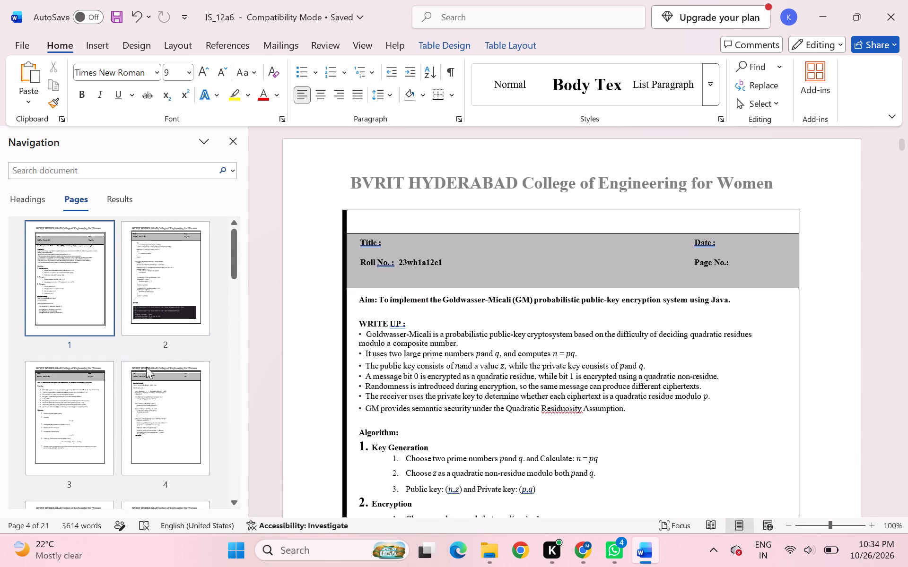
pyautogui.click(74, 398)
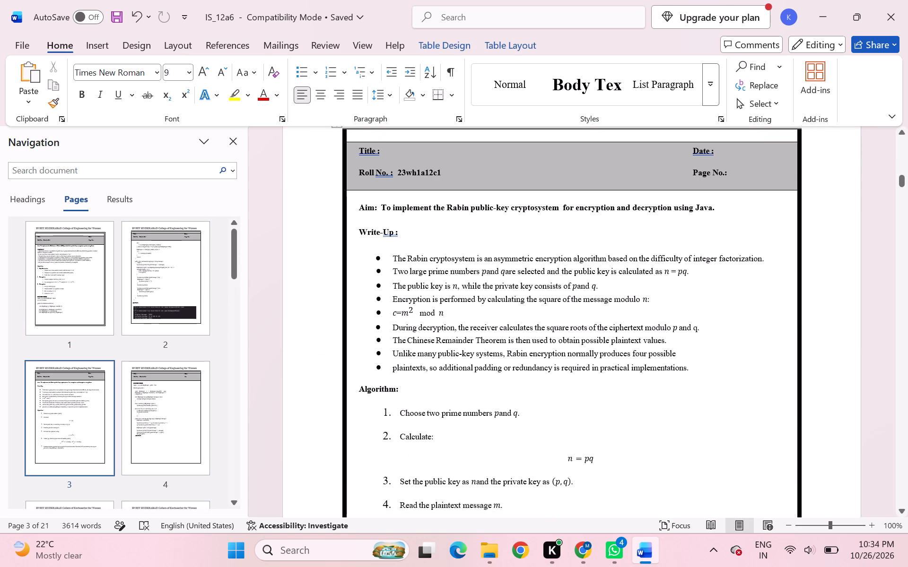
pyautogui.scroll(-6, 366, 361)
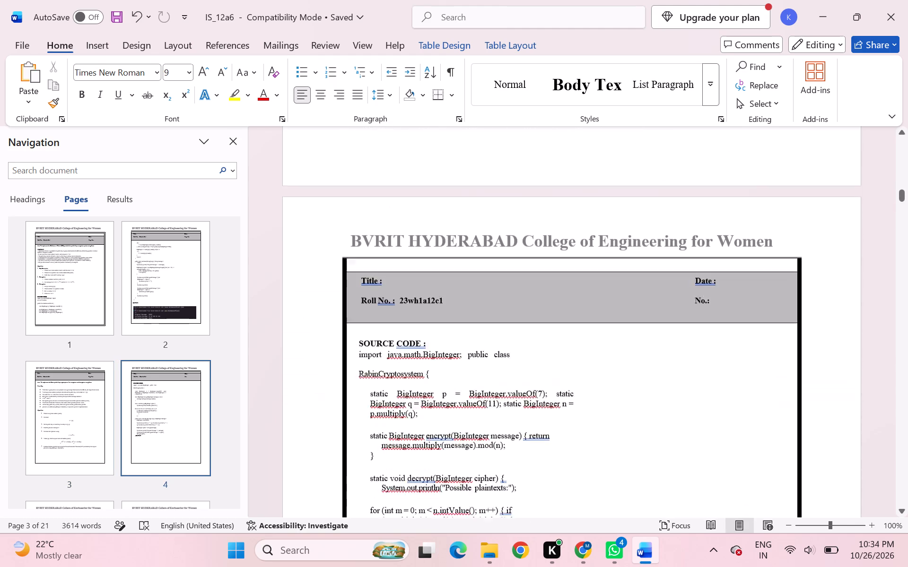
pyautogui.scroll(-9, 366, 361)
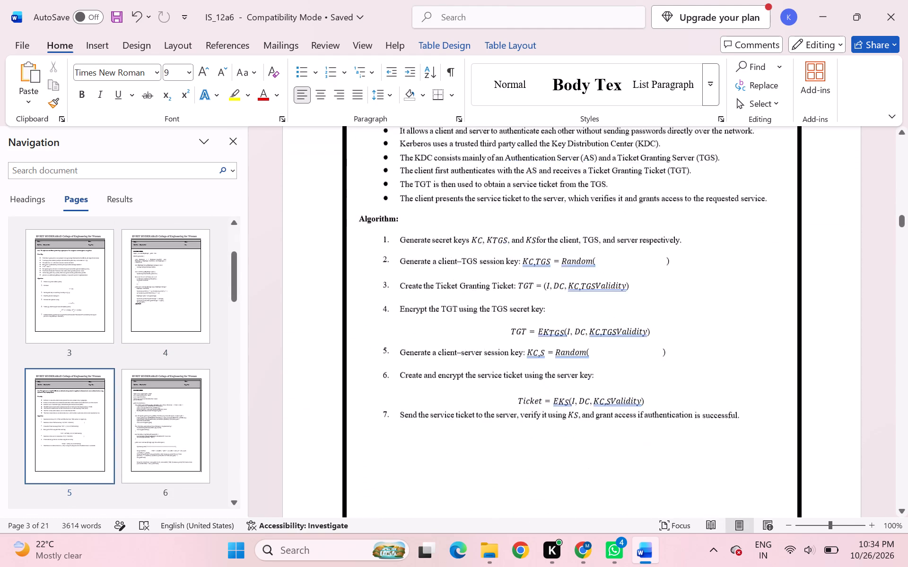
pyautogui.scroll(-8, 366, 361)
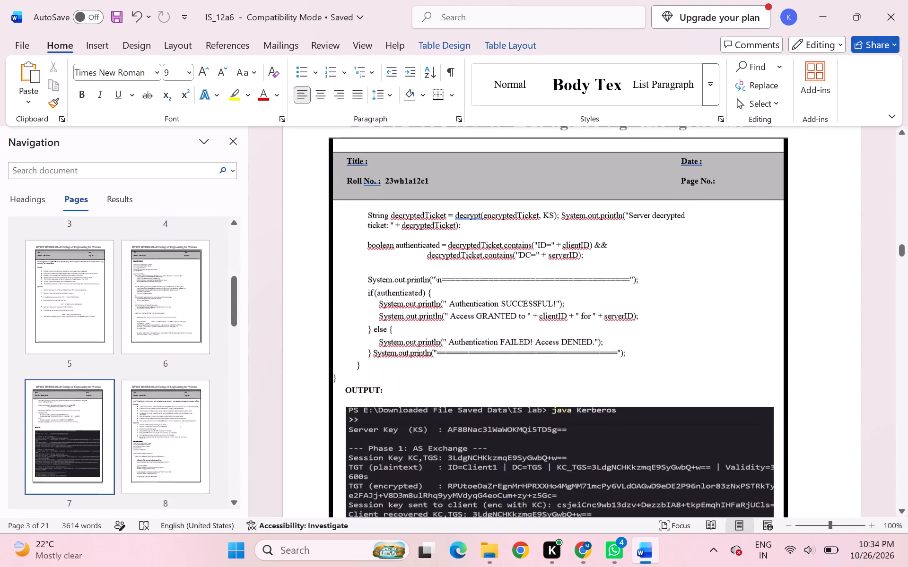
pyautogui.scroll(-3, 366, 361)
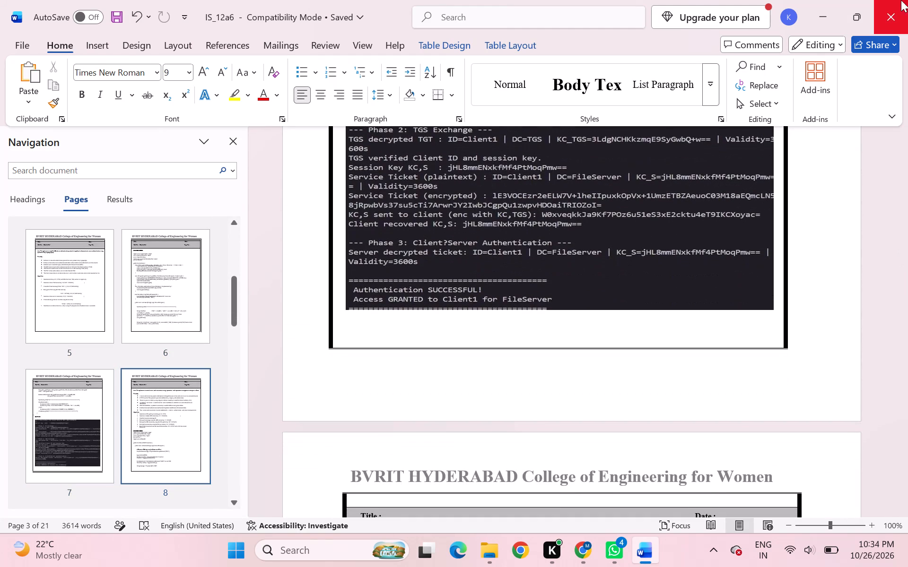
# Close the Word document and reopen the IS_12a6 Word file from the Downloads folder.
pyautogui.click(907, 0)
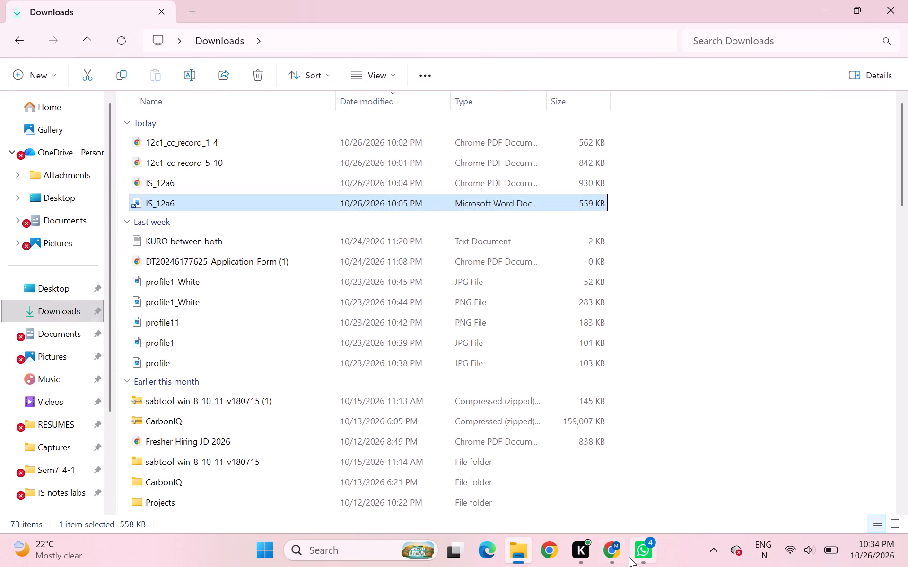
pyautogui.doubleClick(184, 207)
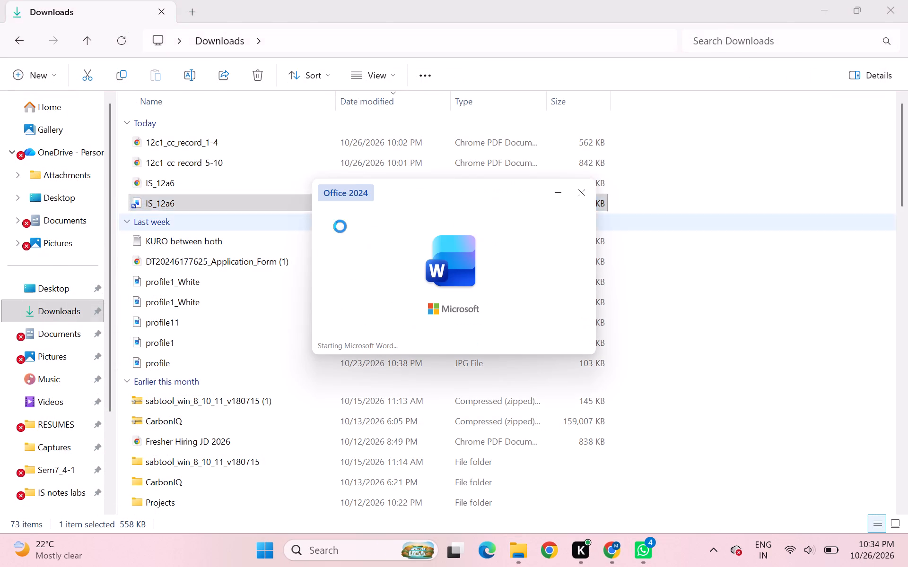
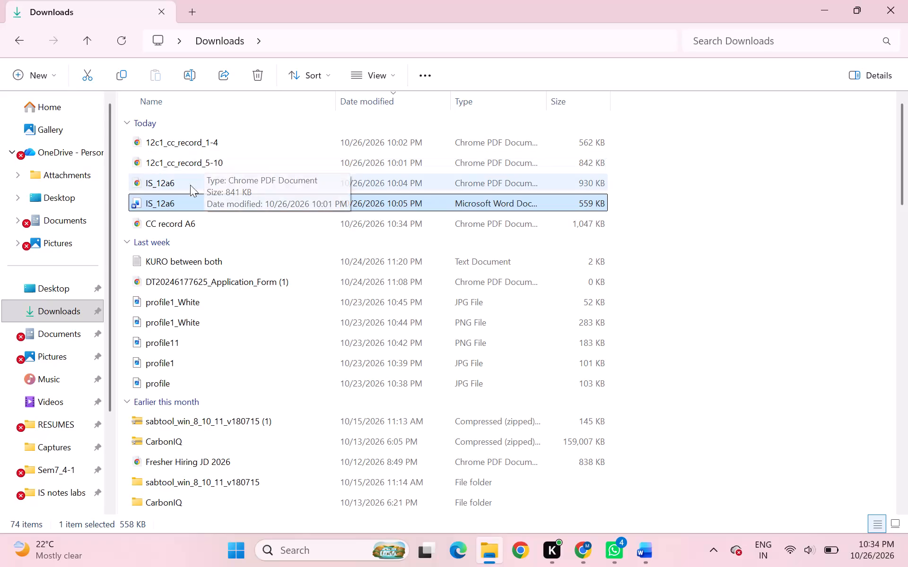
# Open the CC record A6 PDF from the Downloads folder, check its first page and close it.
pyautogui.doubleClick(192, 220)
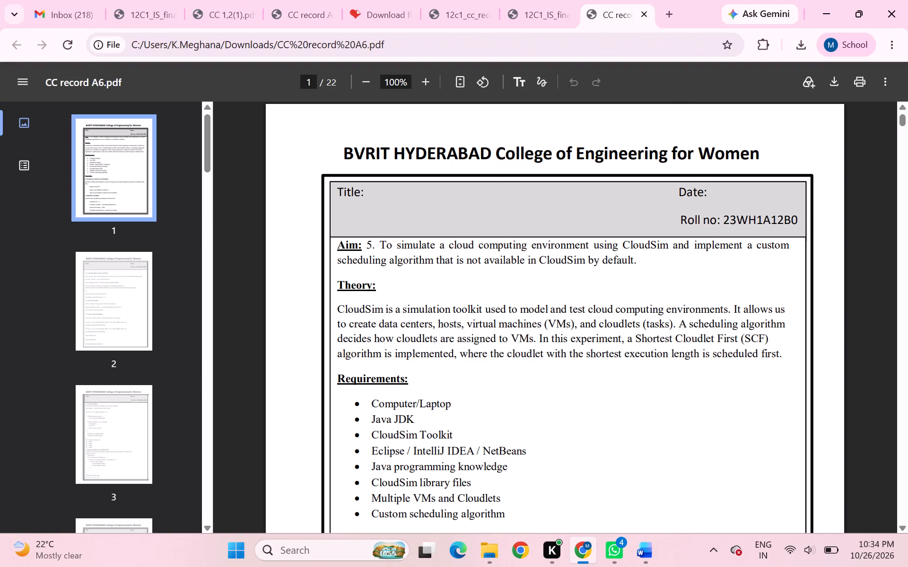
pyautogui.scroll(-4, 385, 339)
pyautogui.scroll(6, 385, 339)
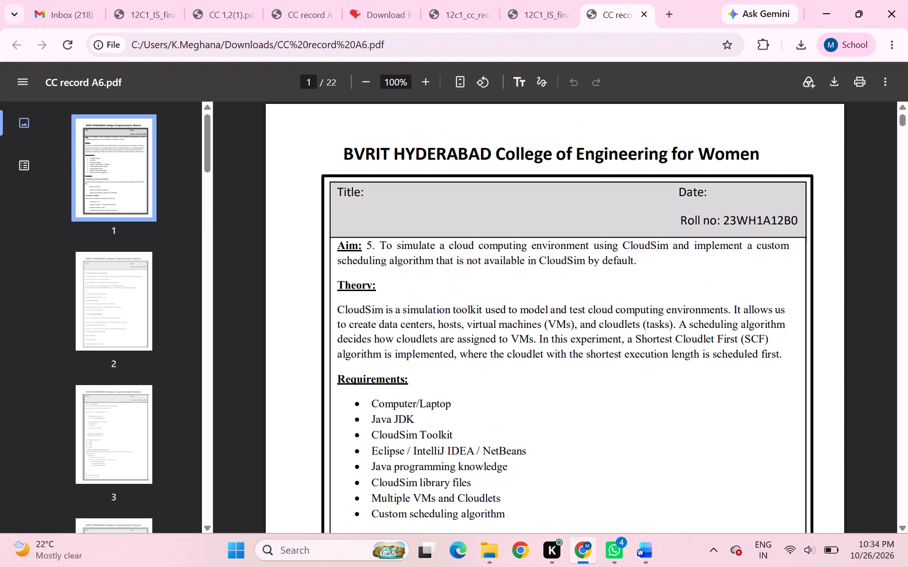
pyautogui.click(642, 15)
# Delete the CC record A6 PDF from the Downloads folder.
pyautogui.click(485, 544)
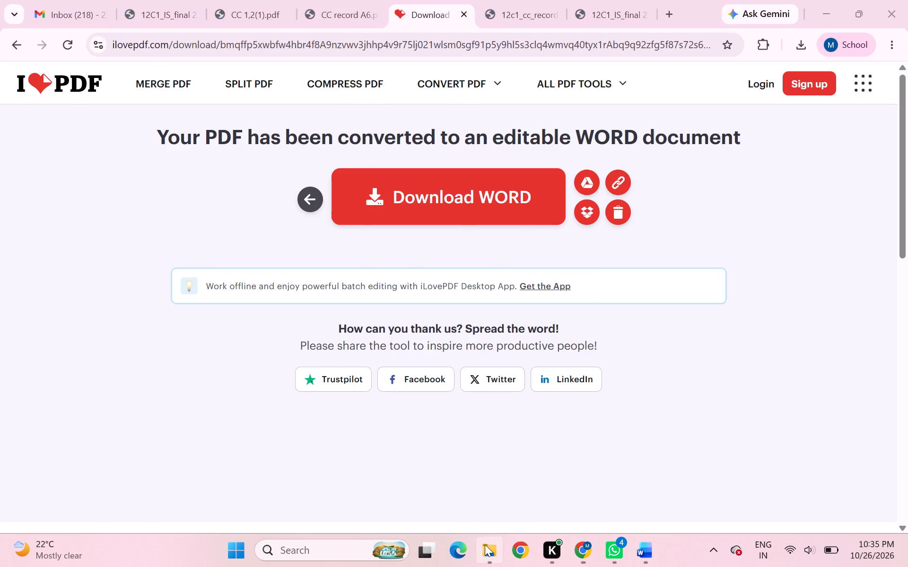
pyautogui.click(195, 221)
pyautogui.rightClick(195, 221)
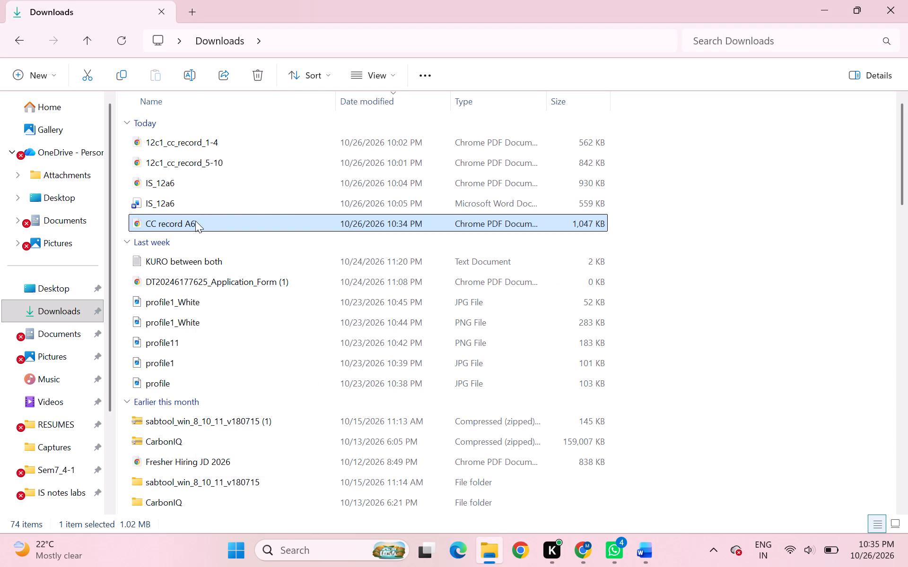
pyautogui.click(396, 141)
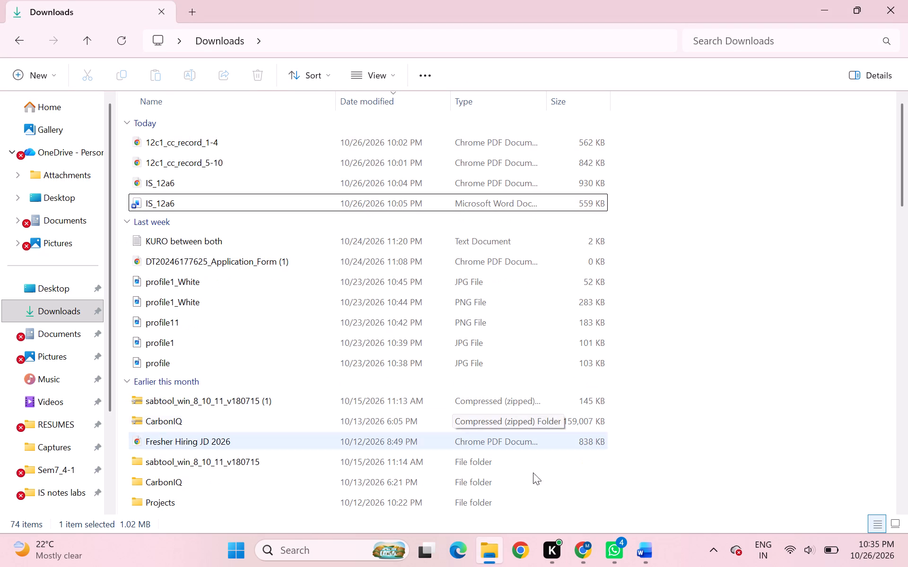
# Open the IS_12a6 PDF from Downloads and capture a screenshot of the whole RabinCryptosystem output on page 7.
pyautogui.doubleClick(204, 183)
pyautogui.scroll(-4, 356, 273)
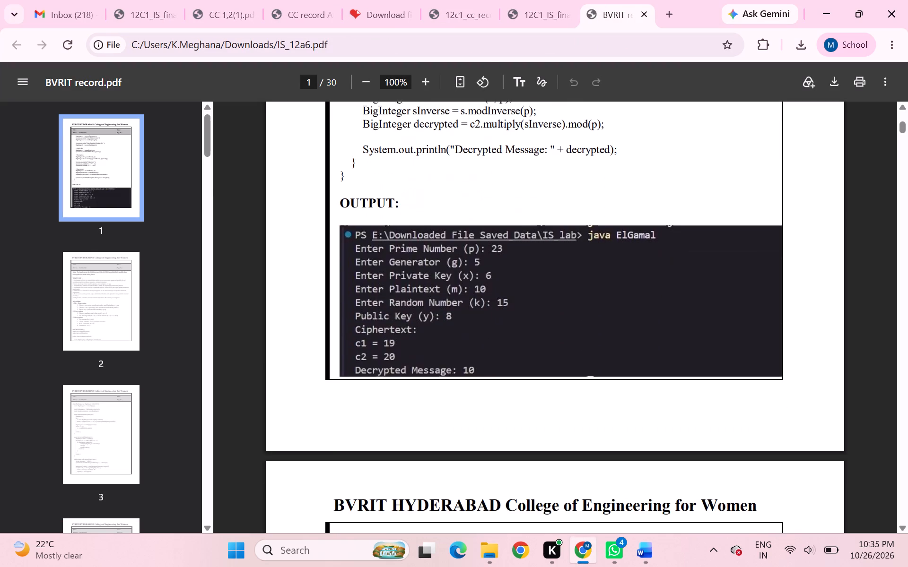
pyautogui.scroll(-12, 356, 273)
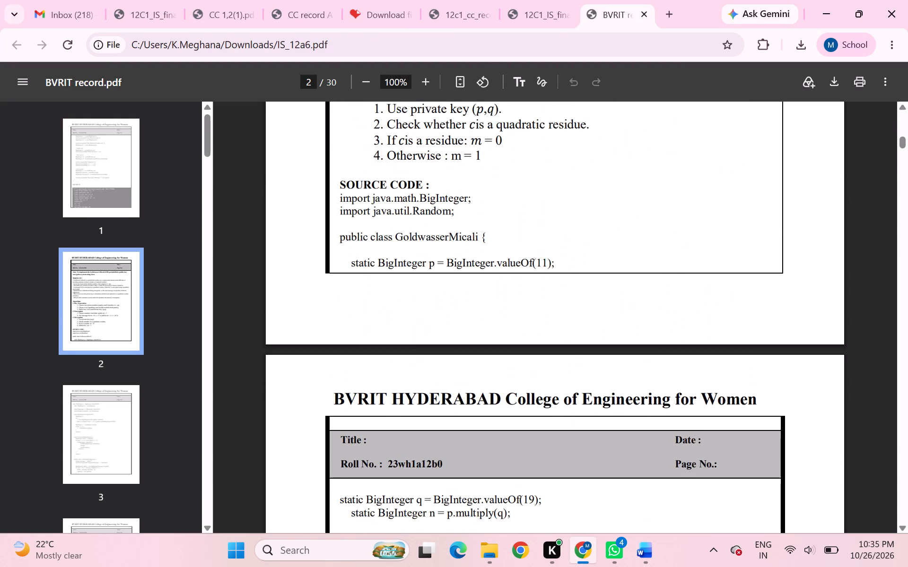
pyautogui.scroll(-5, 356, 273)
pyautogui.scroll(2, 356, 273)
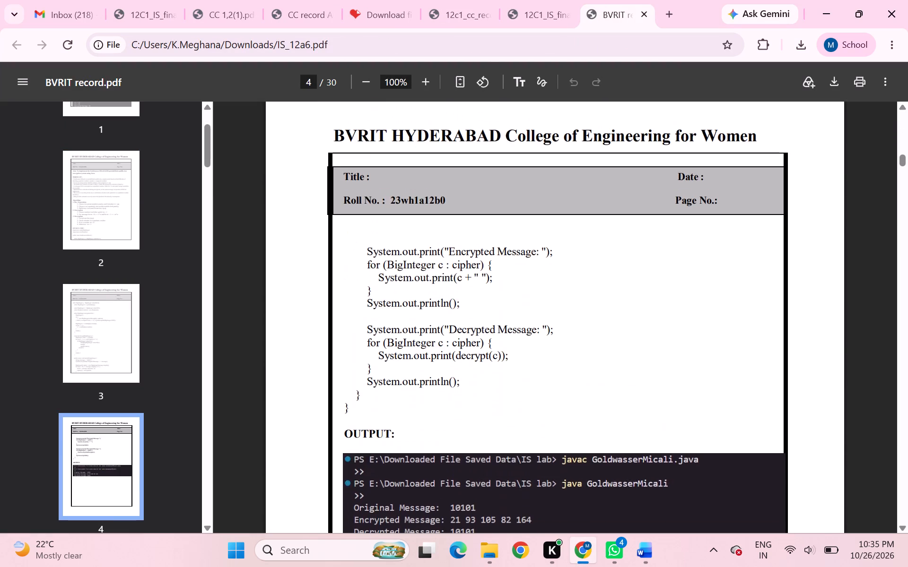
pyautogui.scroll(-11, 356, 273)
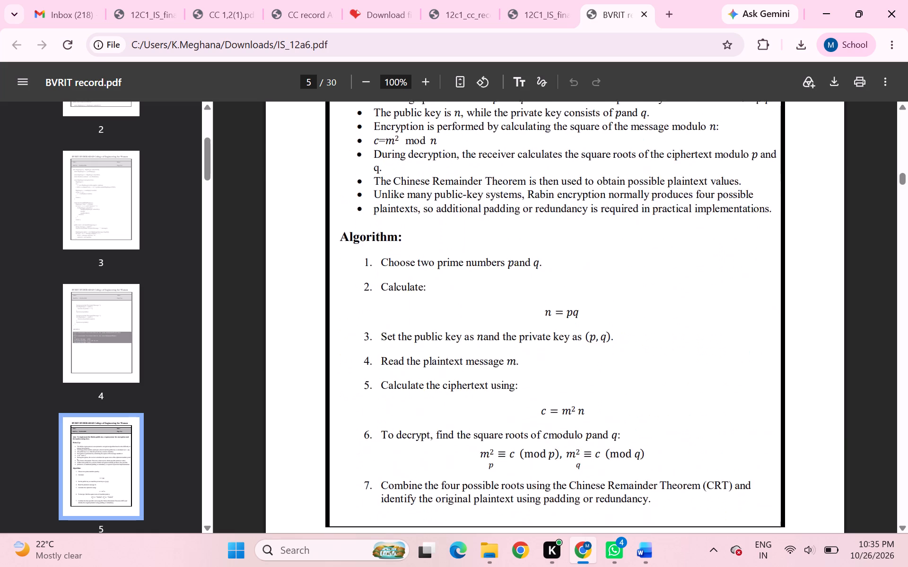
pyautogui.scroll(-11, 356, 273)
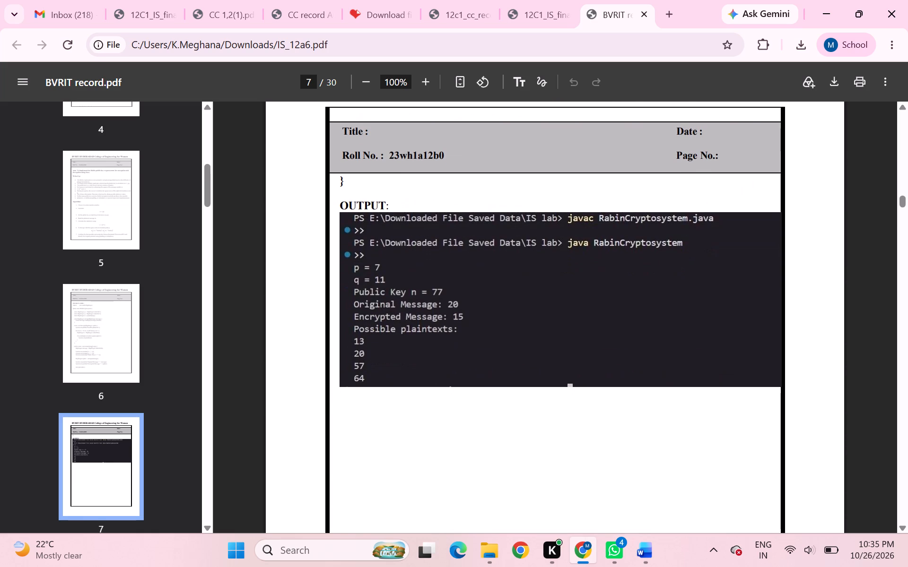
pyautogui.click(470, 283)
pyautogui.press('Print')
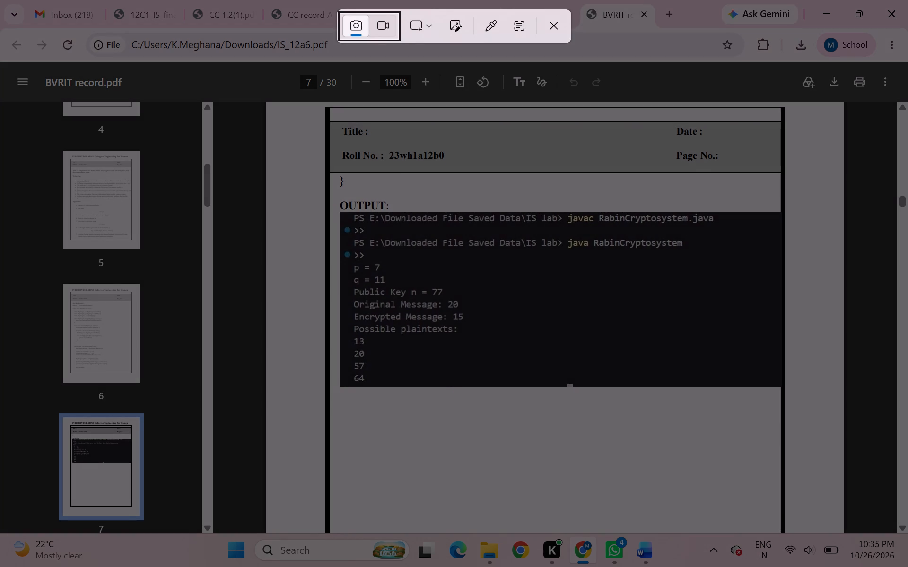
pyautogui.moveTo(340, 210); pyautogui.dragTo(768, 355)
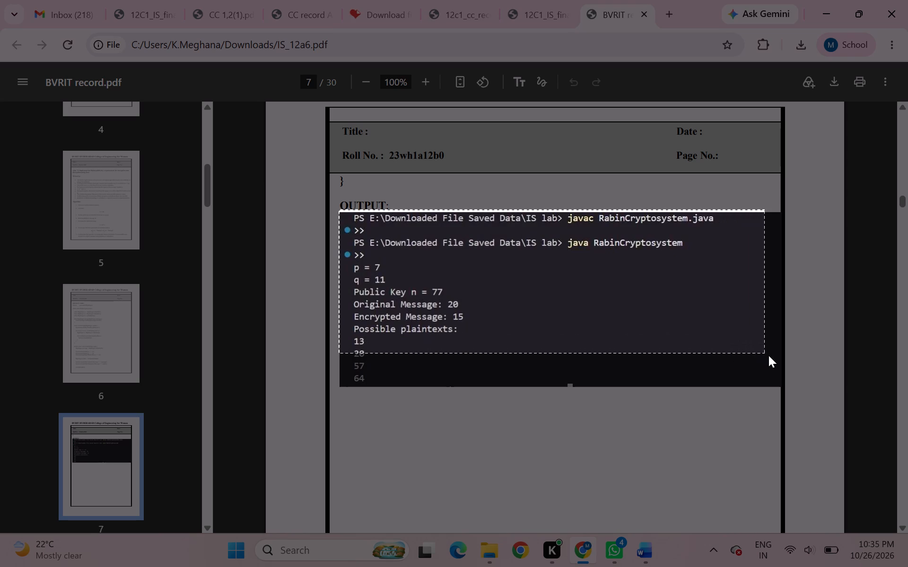
pyautogui.moveTo(768, 355); pyautogui.dragTo(782, 387)
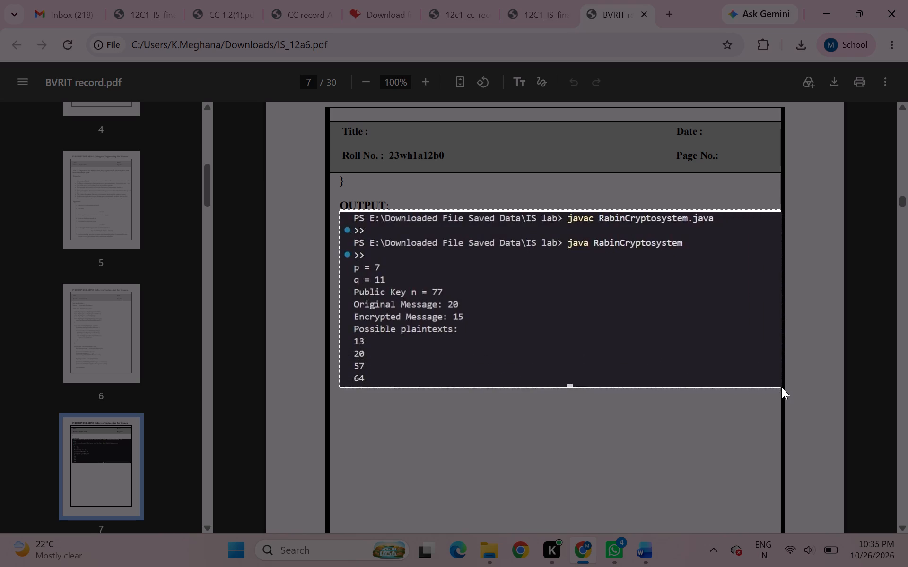
pyautogui.moveTo(782, 387); pyautogui.dragTo(782, 386)
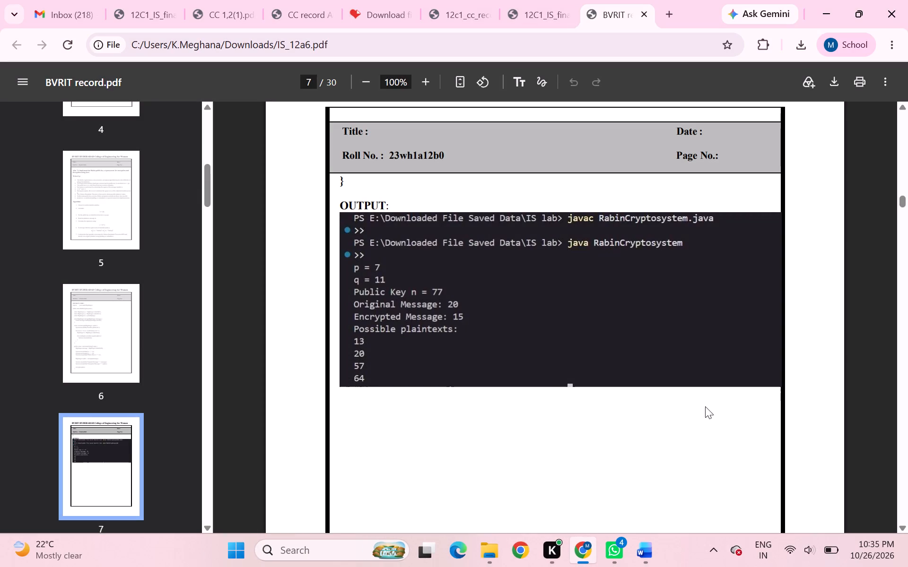
# Paste the captured RabinCryptosystem output into the IS_12a6 Word document, on a new line below the OUTPUT heading on page 4.
pyautogui.click(638, 547)
pyautogui.scroll(-2, 504, 256)
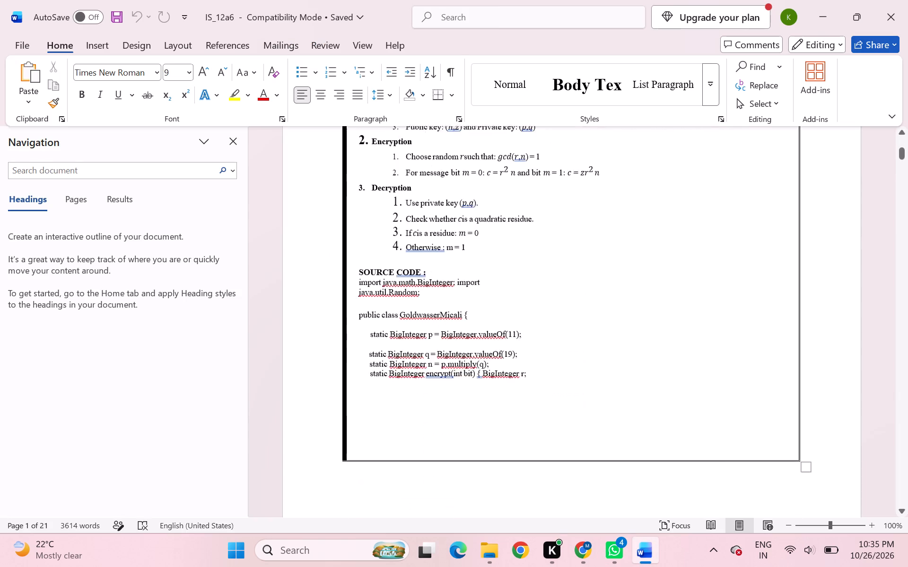
pyautogui.scroll(-3, 504, 256)
pyautogui.click(88, 190)
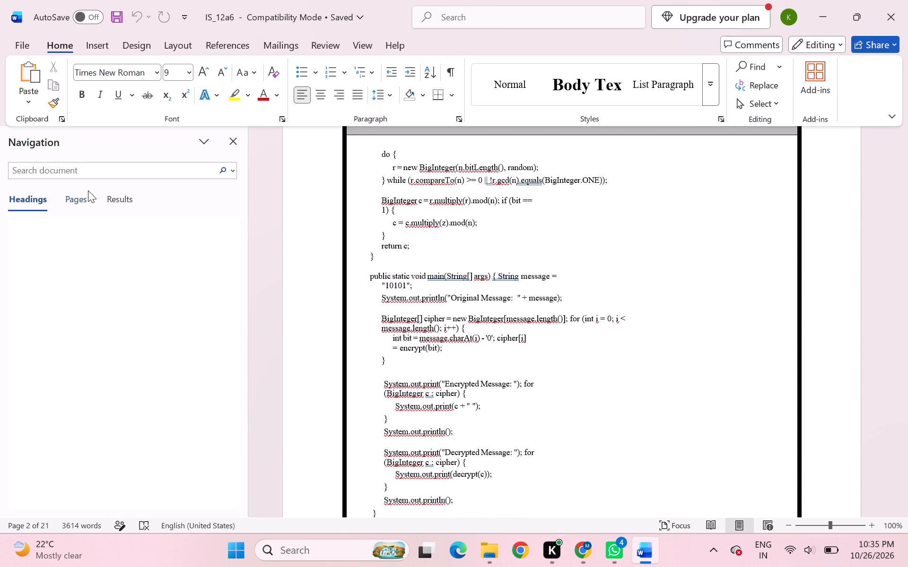
pyautogui.click(156, 315)
pyautogui.scroll(-1, 376, 348)
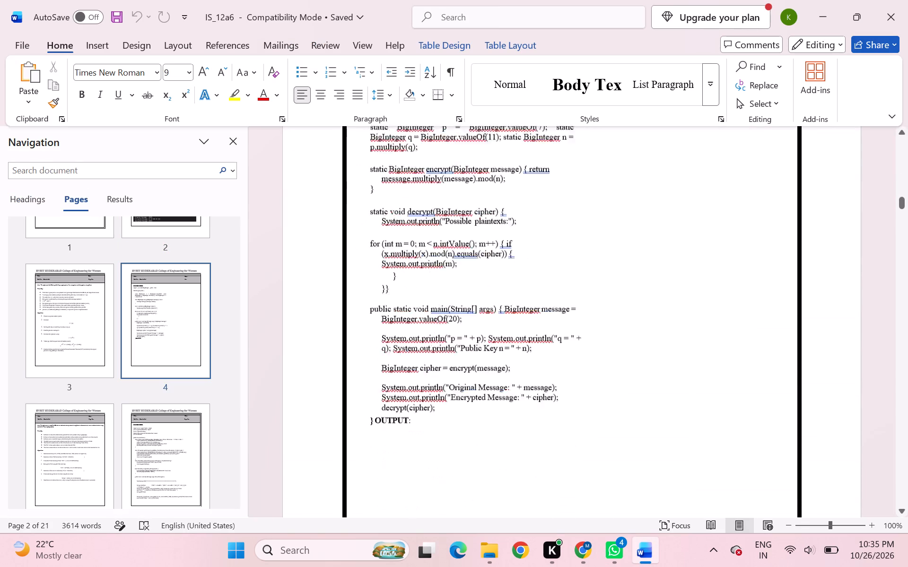
pyautogui.scroll(-1, 376, 348)
pyautogui.click(425, 223)
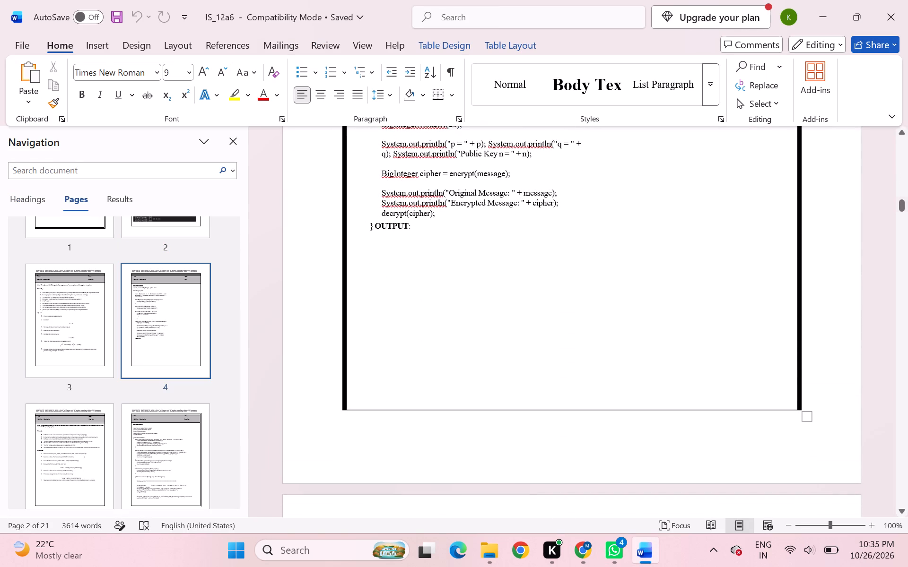
pyautogui.press('Return')
pyautogui.hotkey('ctrl', 'v')
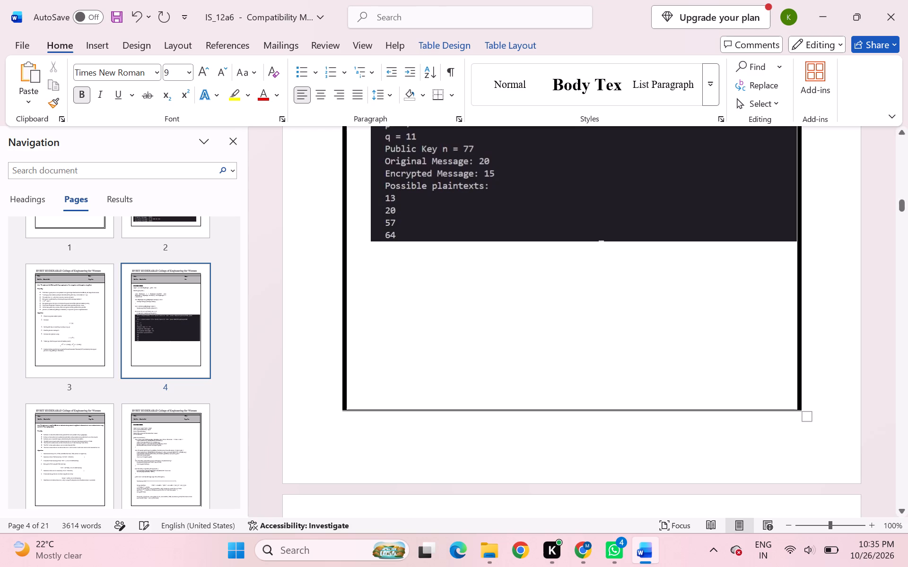
# Shrink the pasted RabinCryptosystem output picture to about 2.13" by 5.36" so it fits below the OUTPUT heading on page 4.
pyautogui.moveTo(480, 214); pyautogui.dragTo(479, 285)
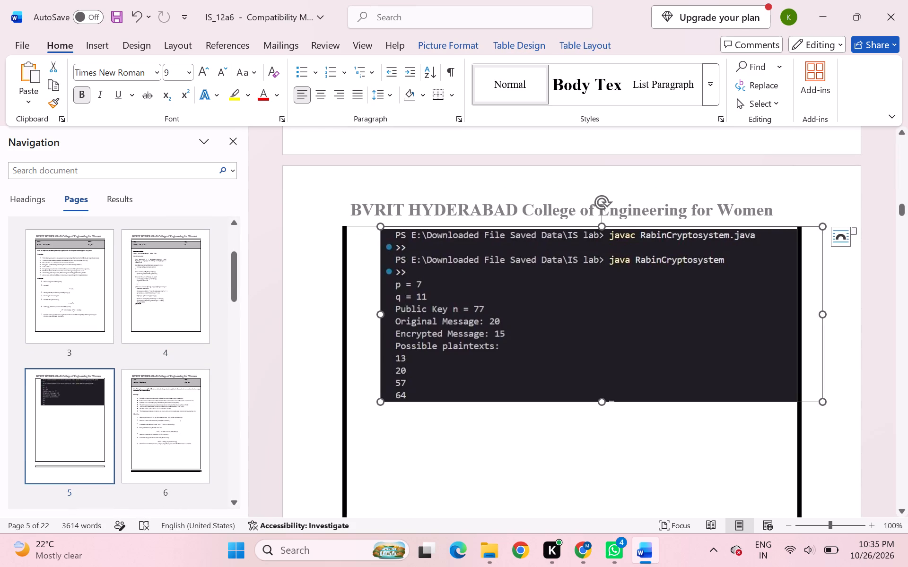
pyautogui.moveTo(824, 226); pyautogui.dragTo(726, 258)
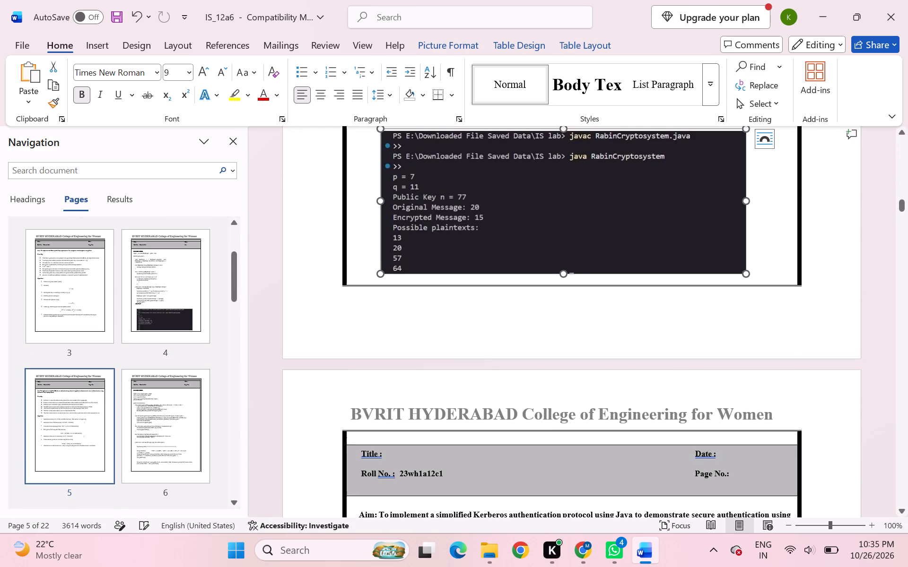
pyautogui.scroll(2, 726, 258)
pyautogui.moveTo(569, 318); pyautogui.dragTo(569, 302)
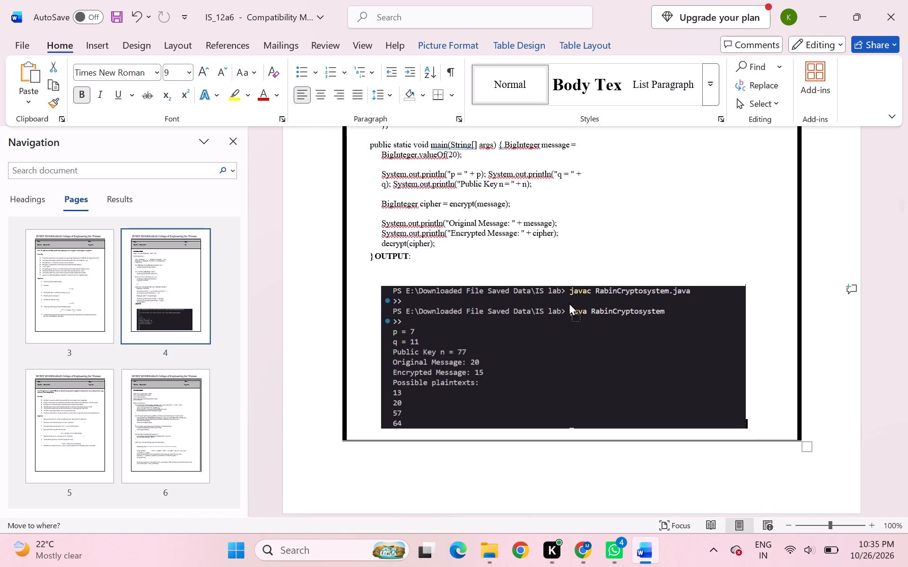
pyautogui.moveTo(569, 302); pyautogui.dragTo(569, 302)
pyautogui.click(569, 302)
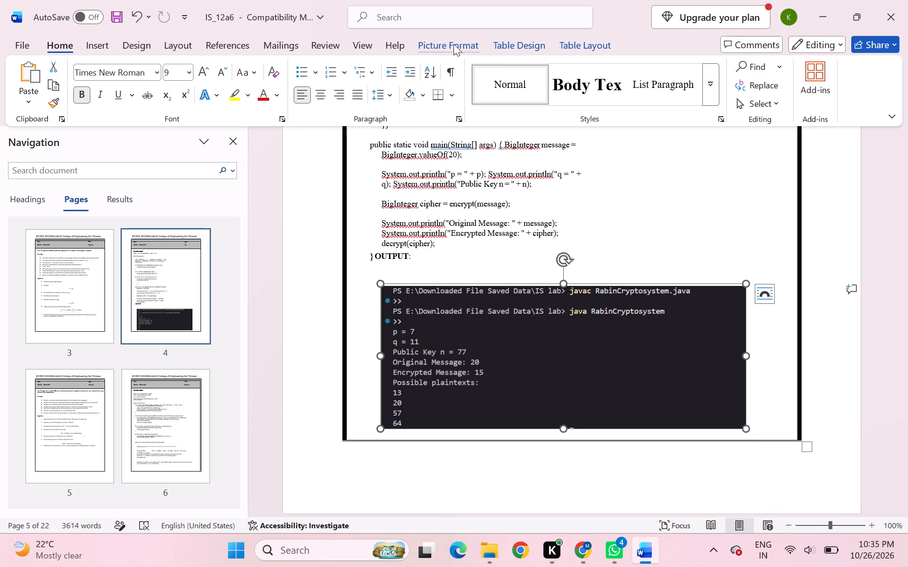
# Give the output picture the bottom-centre position with text wrapping, and move it directly below the OUTPUT heading on page 4.
pyautogui.click(454, 44)
pyautogui.click(575, 88)
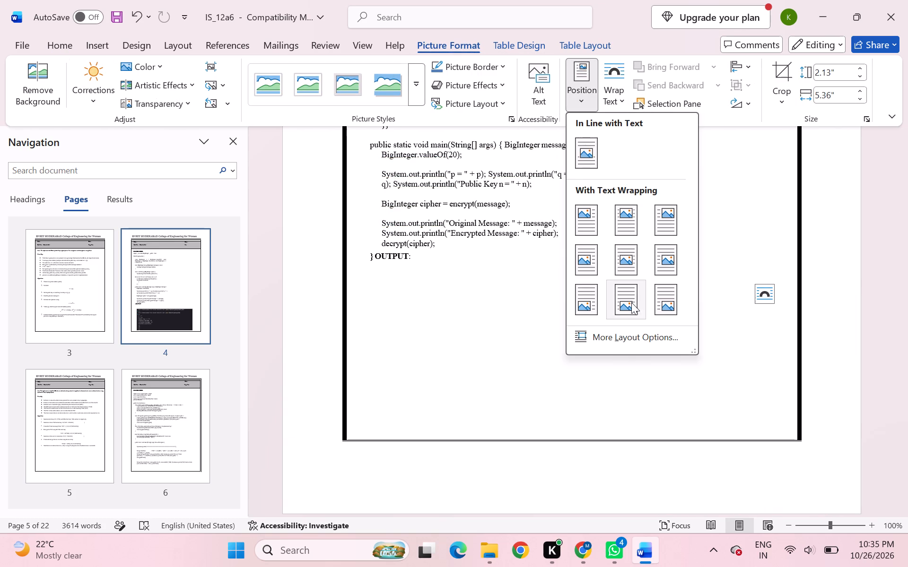
pyautogui.click(631, 302)
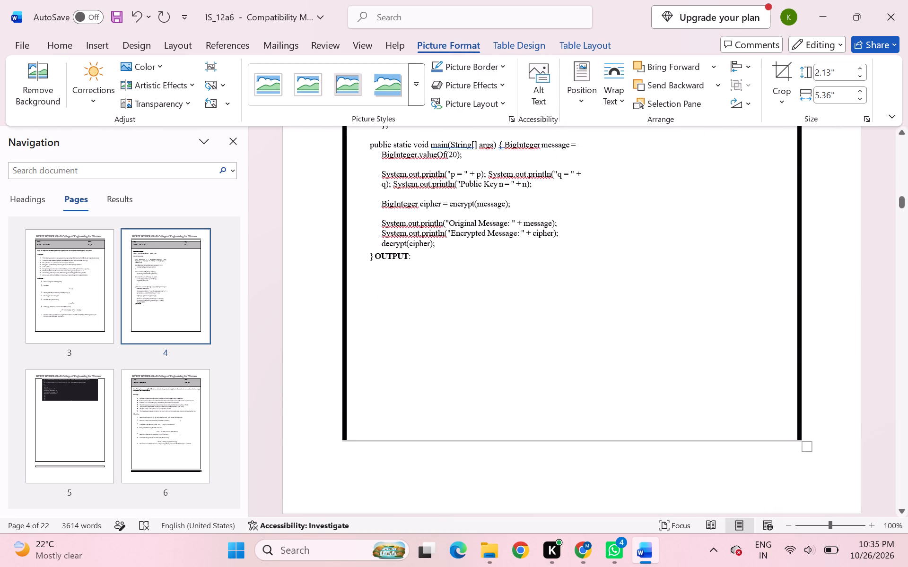
pyautogui.scroll(-2, 554, 339)
pyautogui.moveTo(514, 385); pyautogui.dragTo(506, 207)
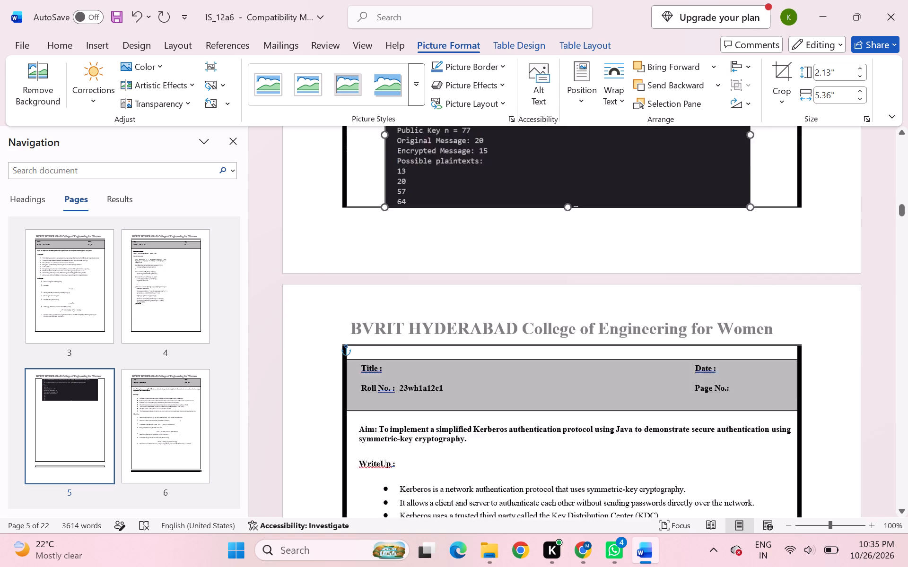
pyautogui.scroll(1, 506, 207)
pyautogui.moveTo(510, 290); pyautogui.dragTo(511, 266)
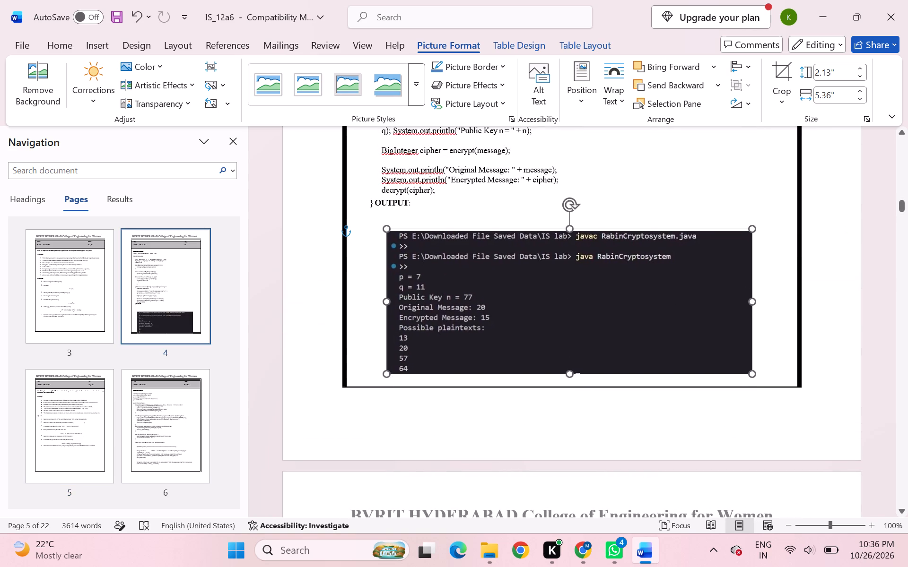
pyautogui.moveTo(511, 266); pyautogui.dragTo(508, 259)
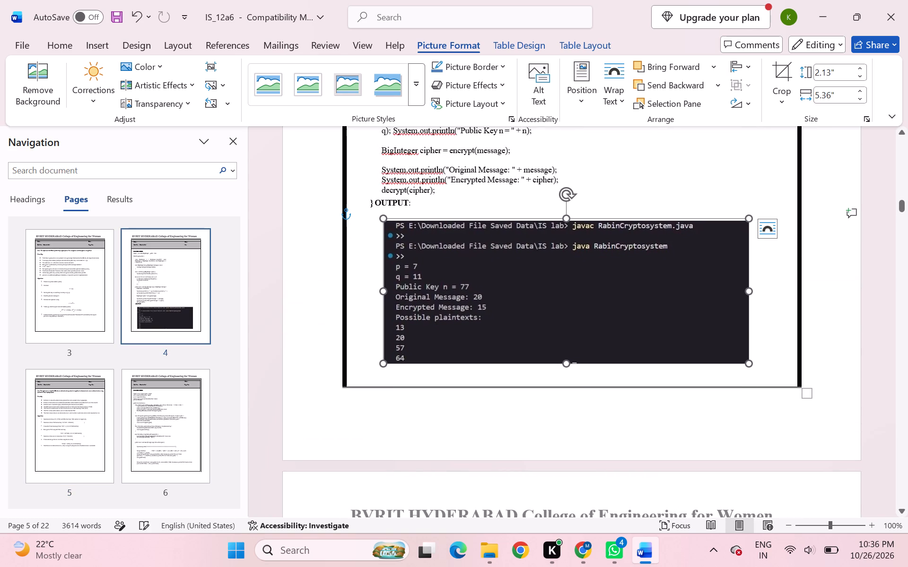
pyautogui.click(631, 173)
# Insert six spaces between the closing brace and the OUTPUT heading on page 4, and save the document.
pyautogui.click(374, 205)
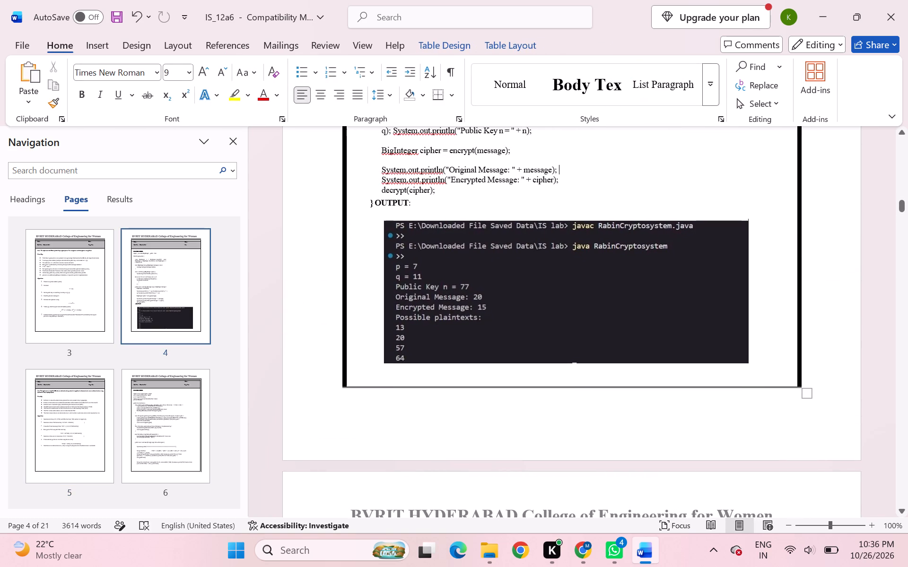
pyautogui.press('space')
pyautogui.press('space')
pyautogui.press('space')
pyautogui.press('space')
pyautogui.press('space')
pyautogui.press('space')
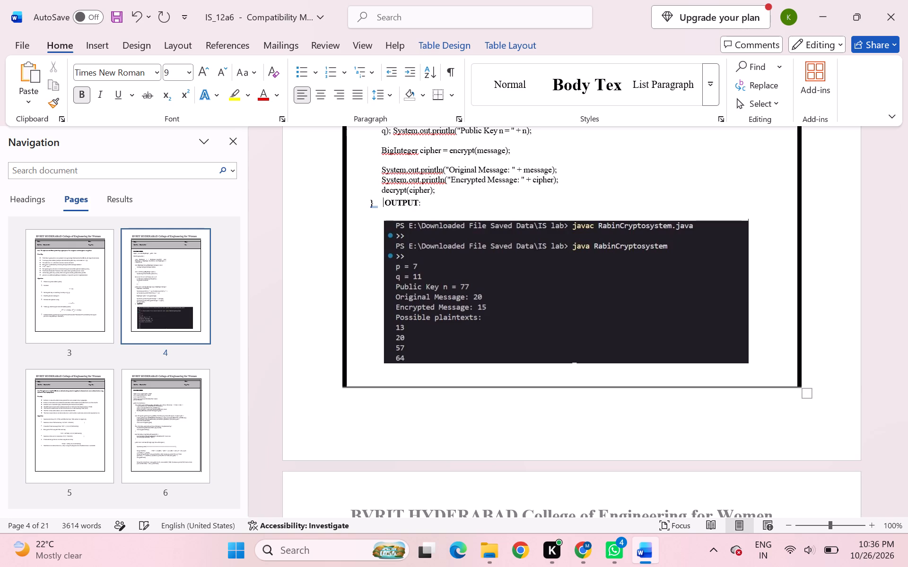
pyautogui.click(562, 172)
pyautogui.hotkey('ctrl', 's')
pyautogui.hotkey('ctrl', 's')
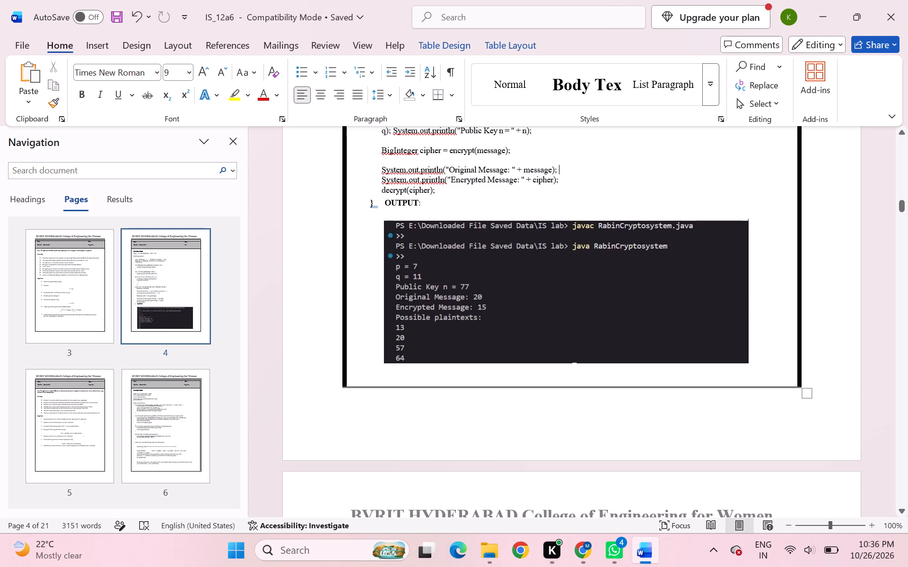
# Check pages 5 to 7 of the record, down to the Kerberos output, and save the document.
pyautogui.scroll(-4, 541, 257)
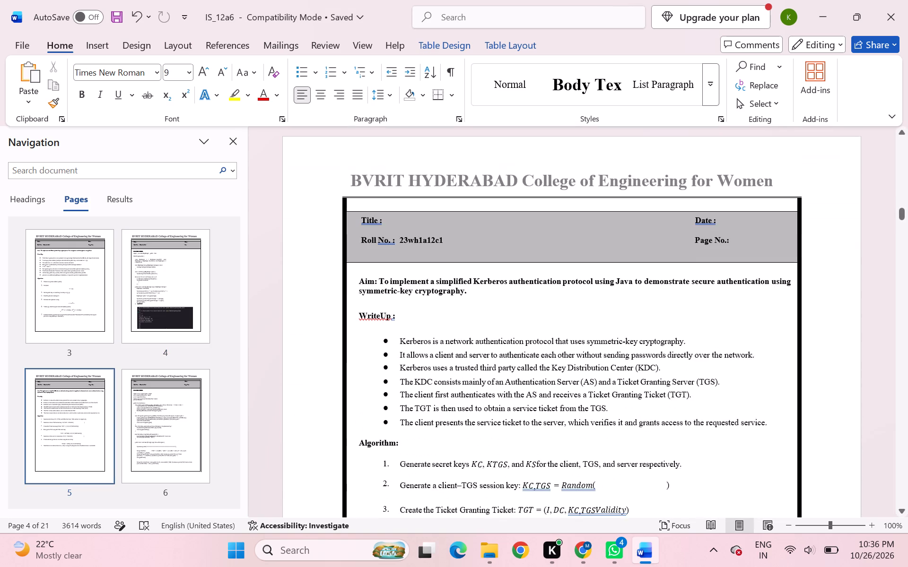
pyautogui.scroll(-11, 541, 257)
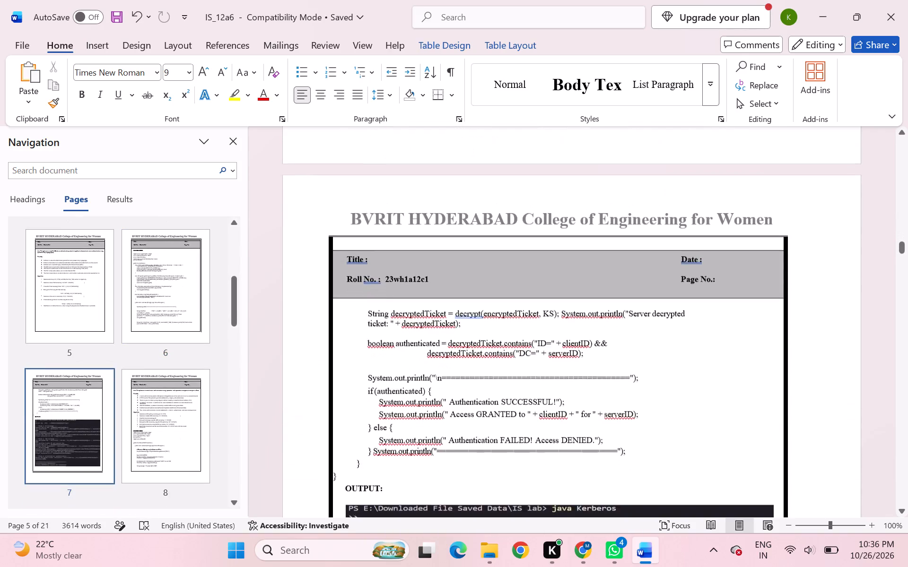
pyautogui.scroll(-1, 541, 257)
pyautogui.hotkey('ctrl', 's')
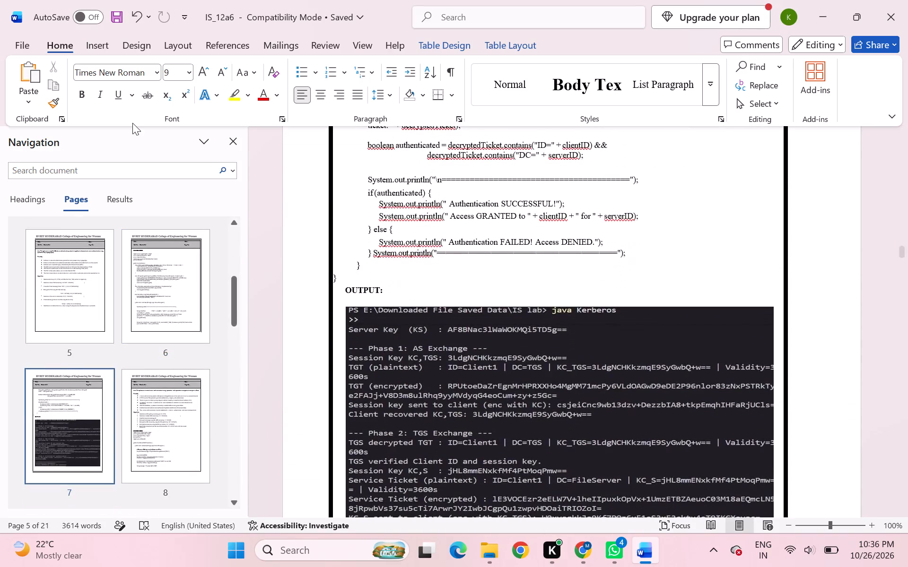
# Start saving a copy of the record in Downloads, with the file name 12C1_IS_cycle2.
pyautogui.click(19, 40)
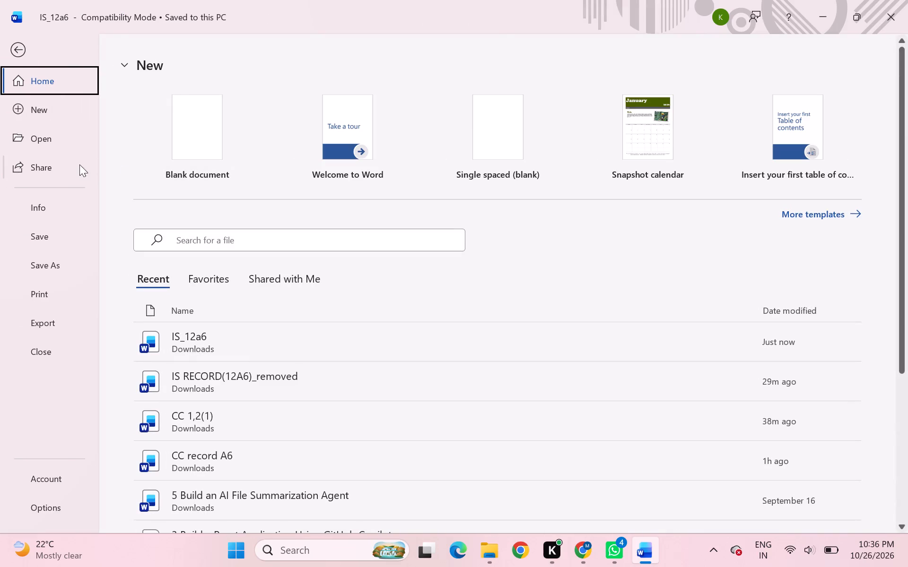
pyautogui.click(49, 260)
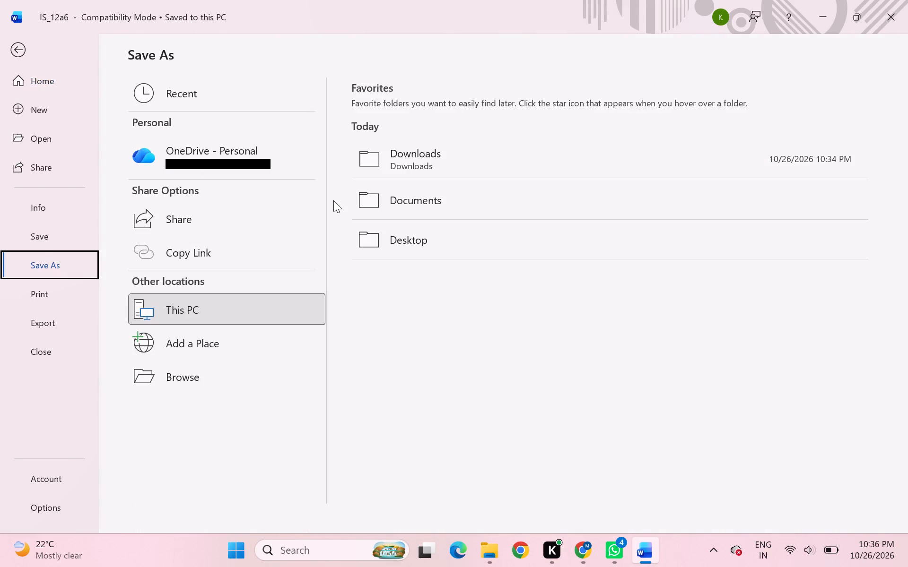
pyautogui.click(422, 163)
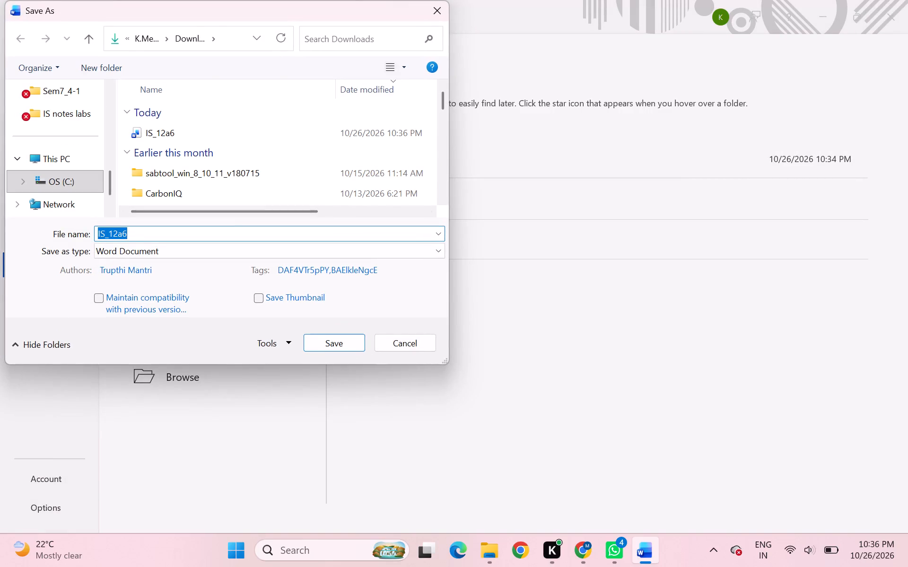
pyautogui.press('BackSpace')
pyautogui.write('12c1')
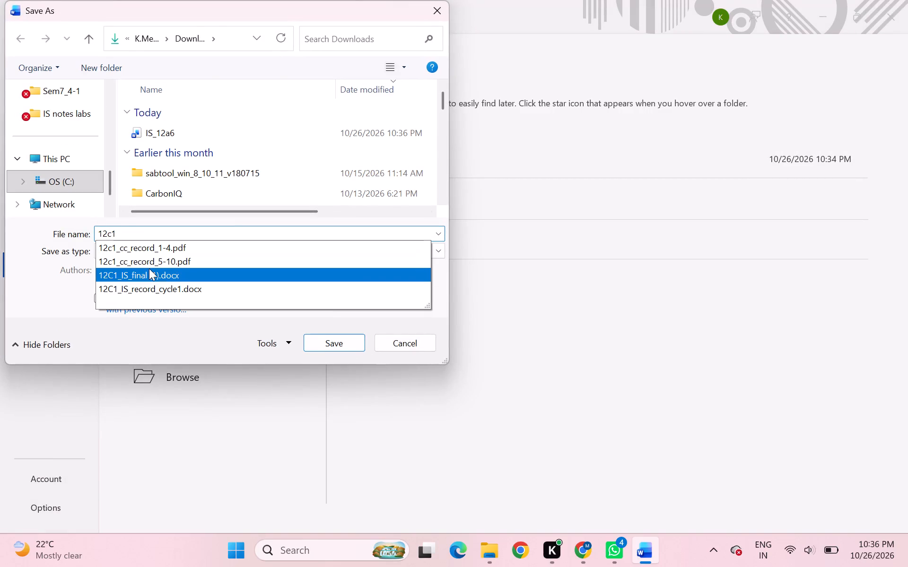
pyautogui.click(149, 270)
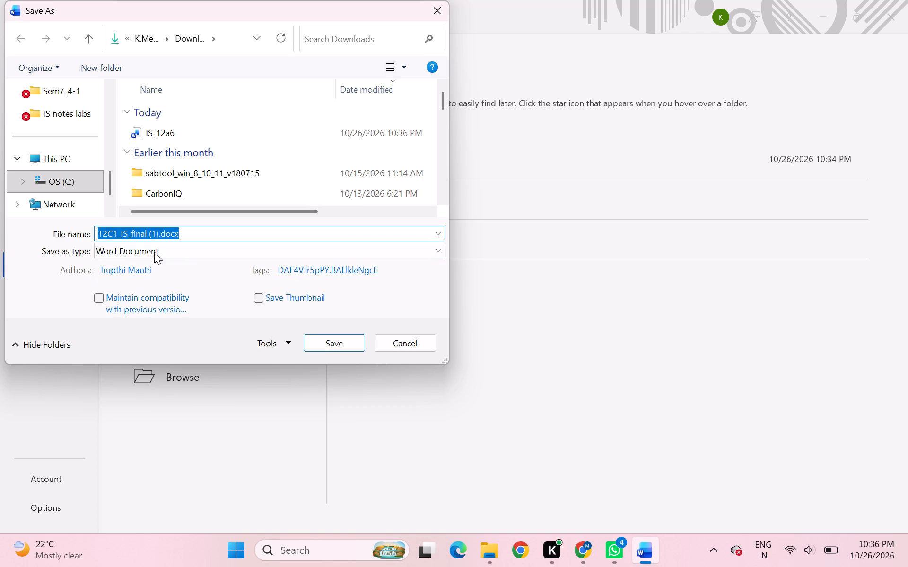
pyautogui.click(158, 232)
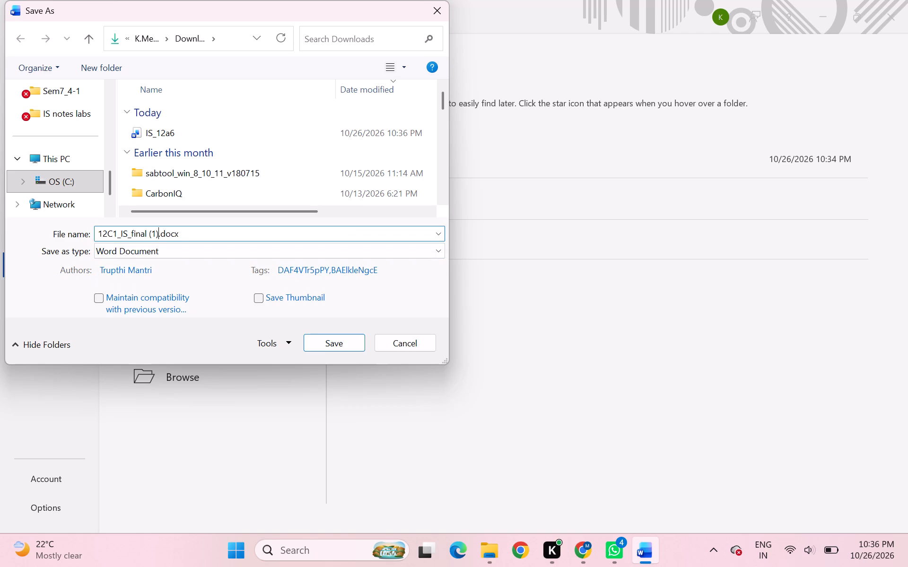
pyautogui.press('BackSpace')
pyautogui.press('BackSpace')
pyautogui.press('BackSpace')
pyautogui.press('BackSpace')
pyautogui.press('BackSpace')
pyautogui.press('BackSpace')
pyautogui.press('BackSpace')
pyautogui.press('BackSpace')
pyautogui.press('BackSpace')
pyautogui.write('cycle2')
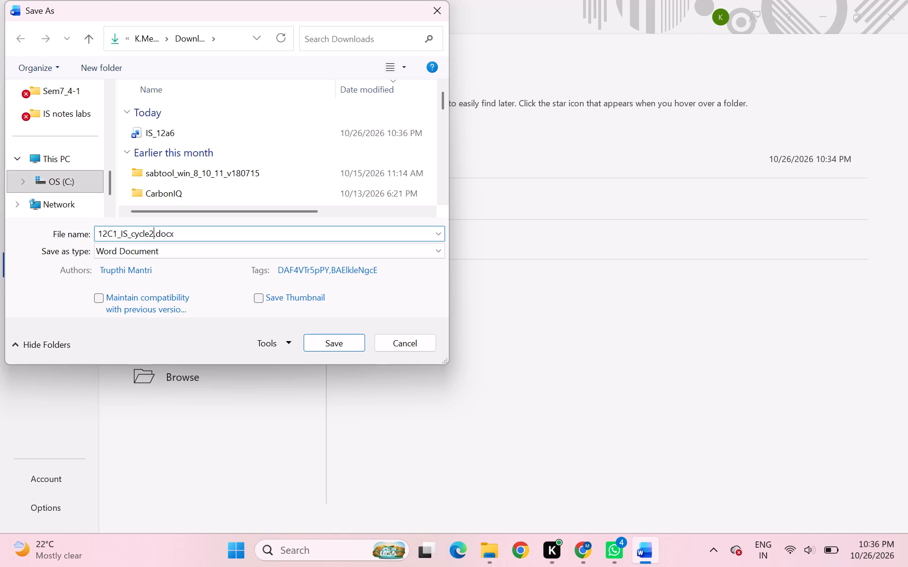
# Set the copy's file type to PDF and choose Downloads as the destination folder.
pyautogui.click(121, 253)
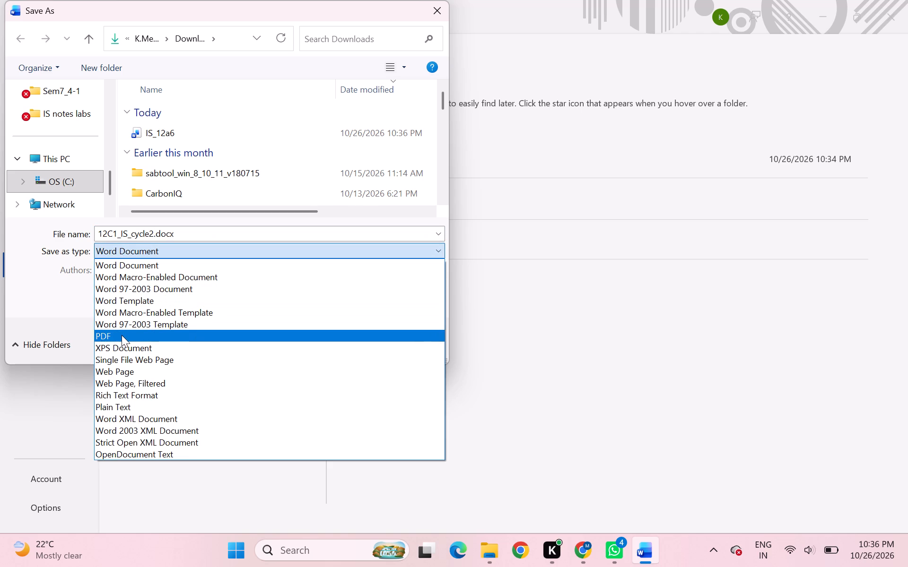
pyautogui.click(122, 335)
pyautogui.scroll(-1, 74, 151)
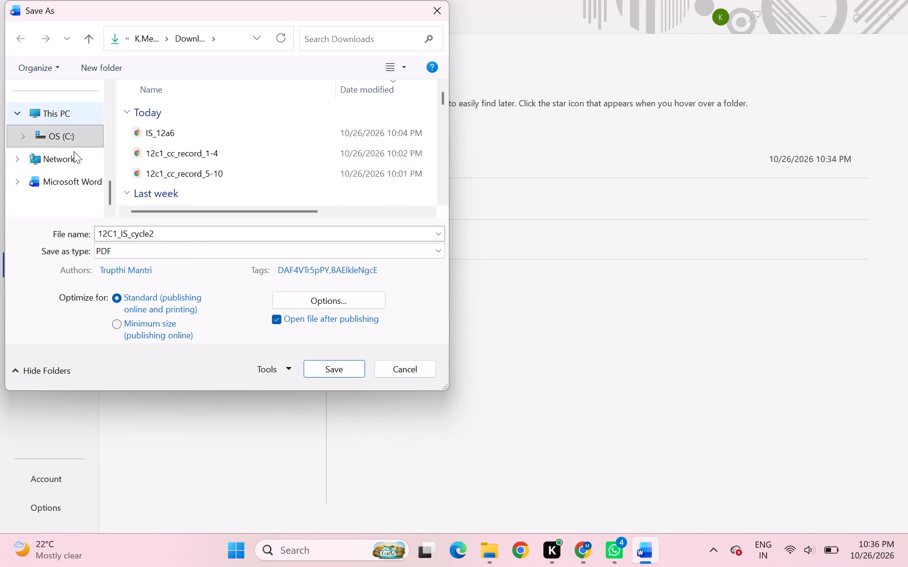
pyautogui.scroll(-1, 74, 151)
pyautogui.scroll(3, 74, 151)
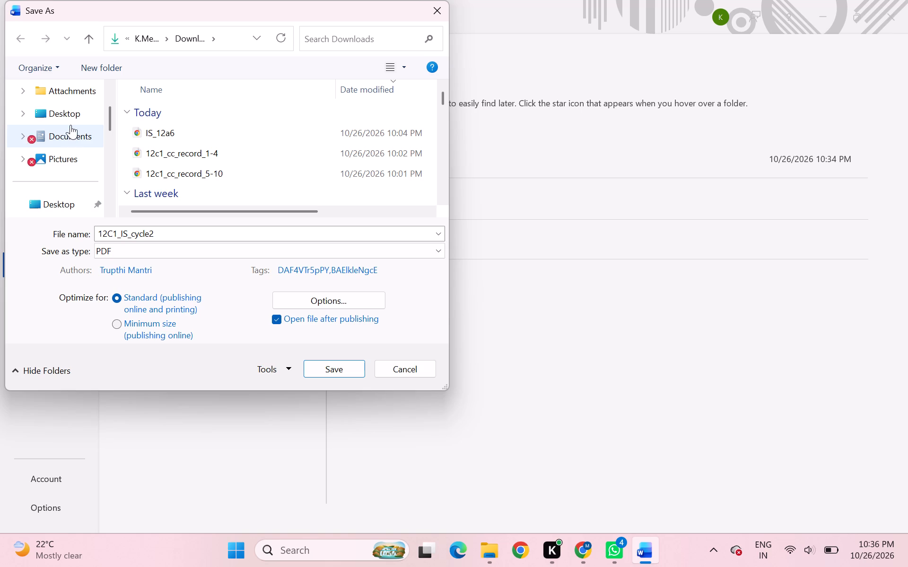
pyautogui.scroll(2, 70, 125)
pyautogui.scroll(-1, 49, 158)
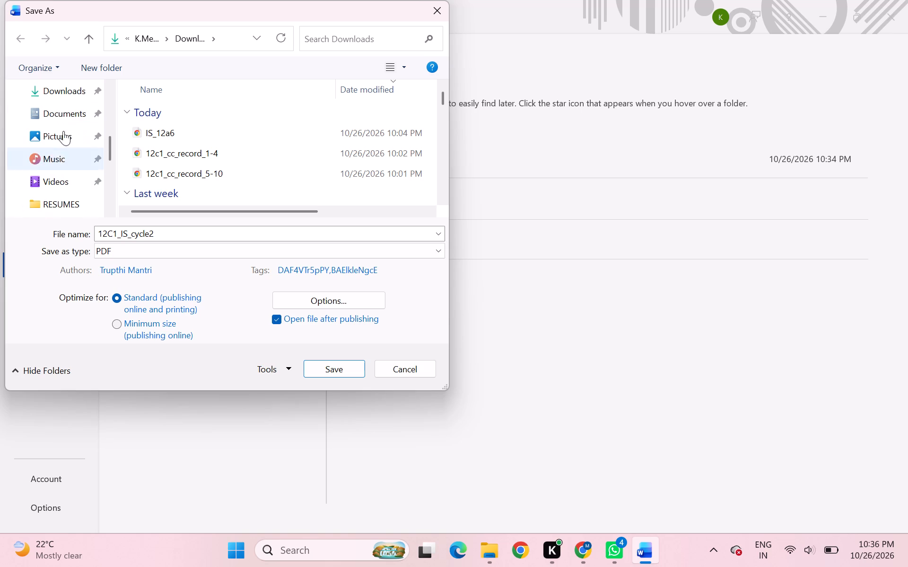
pyautogui.click(70, 86)
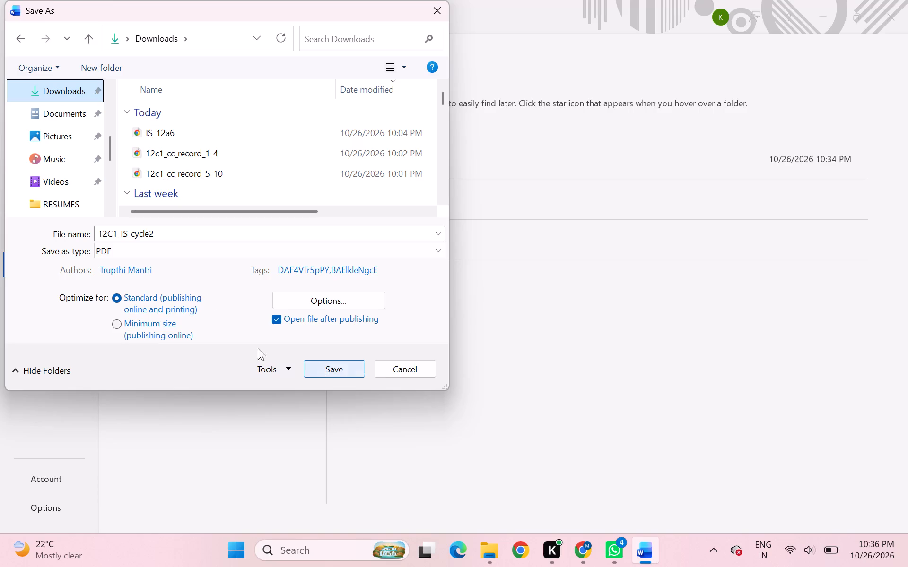
# Change the file name to 12c1_IS_cycle2 with a lowercase c, and save the PDF.
pyautogui.click(114, 233)
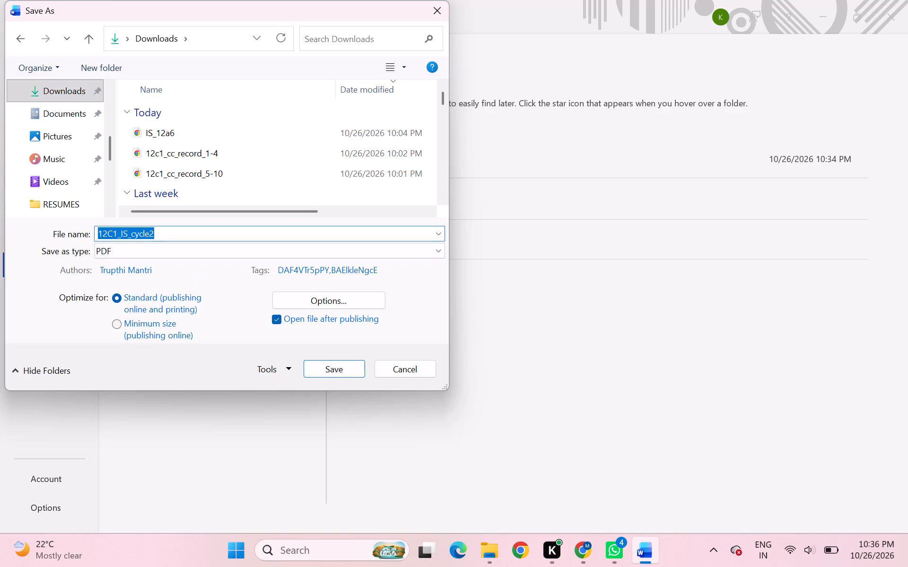
pyautogui.click(114, 233)
pyautogui.press('BackSpace')
pyautogui.write('cc')
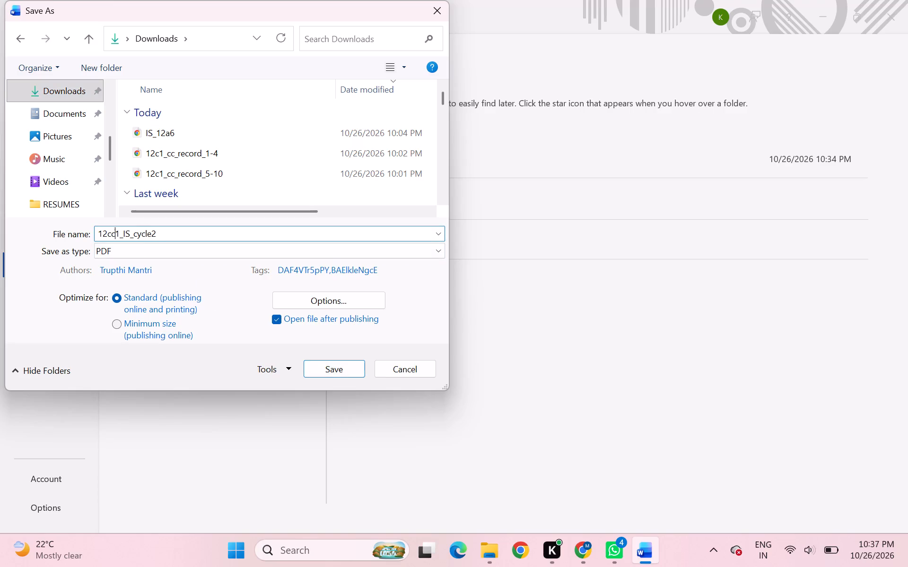
pyautogui.press('BackSpace')
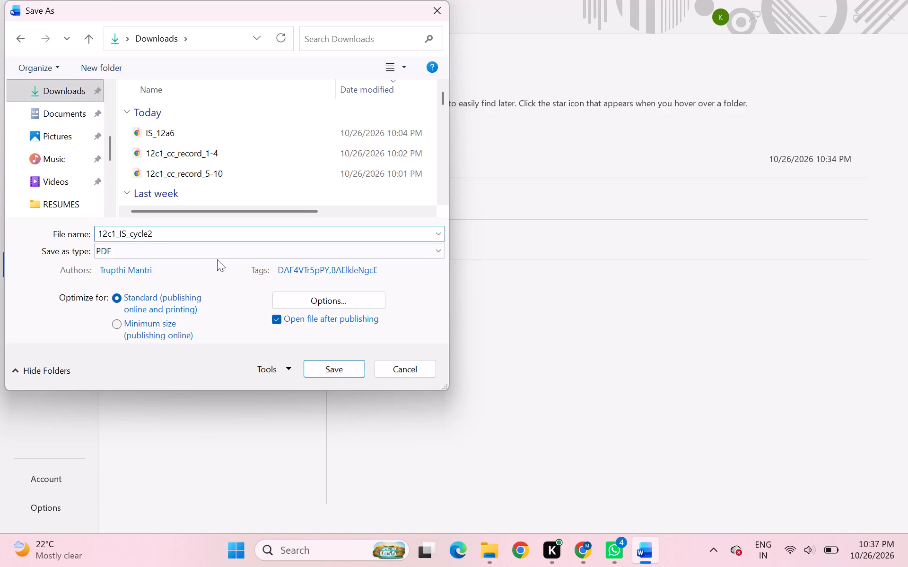
pyautogui.click(310, 366)
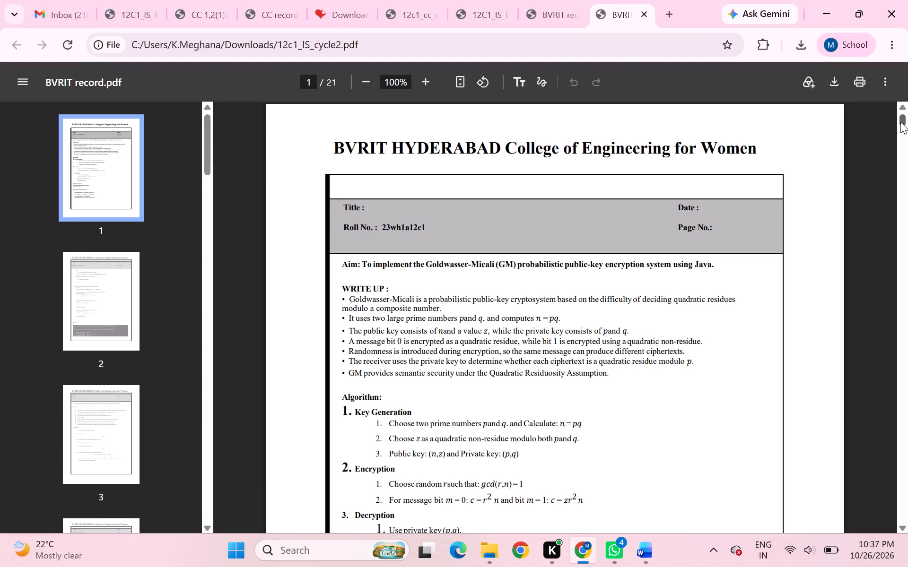
# Look through the exported 12c1_IS_cycle2 PDF from page 1 to page 21, checking the roll numbers and output pictures.
pyautogui.moveTo(900, 121); pyautogui.dragTo(907, 192)
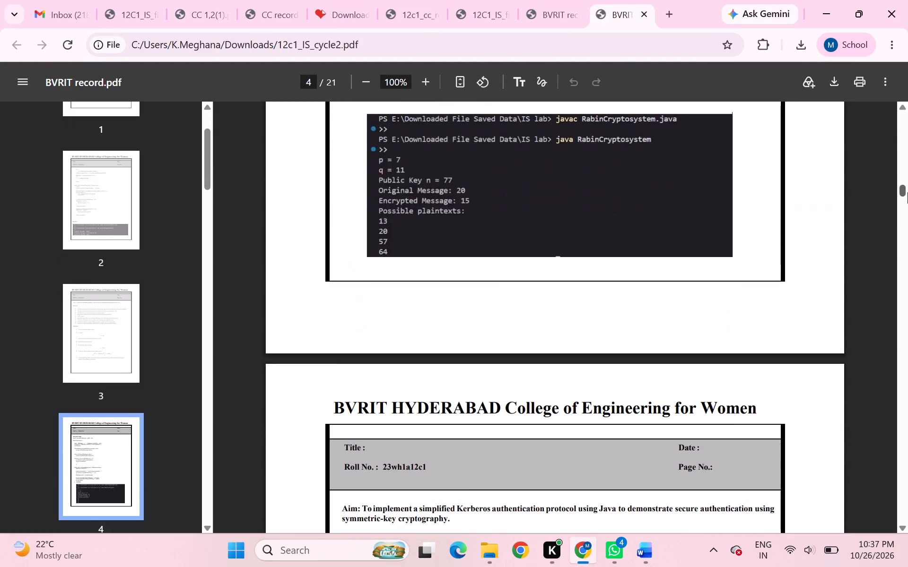
pyautogui.moveTo(907, 192); pyautogui.dragTo(907, 283)
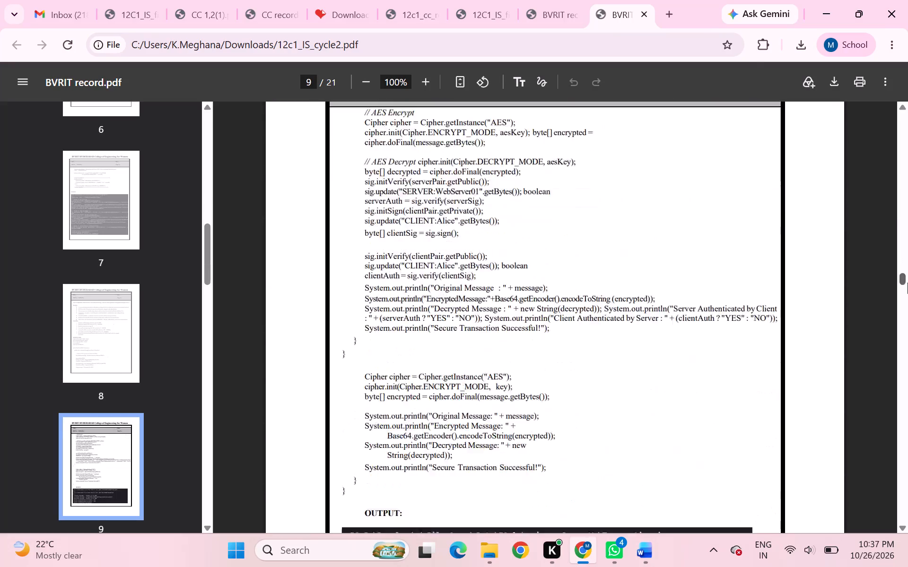
pyautogui.moveTo(907, 283); pyautogui.dragTo(907, 392)
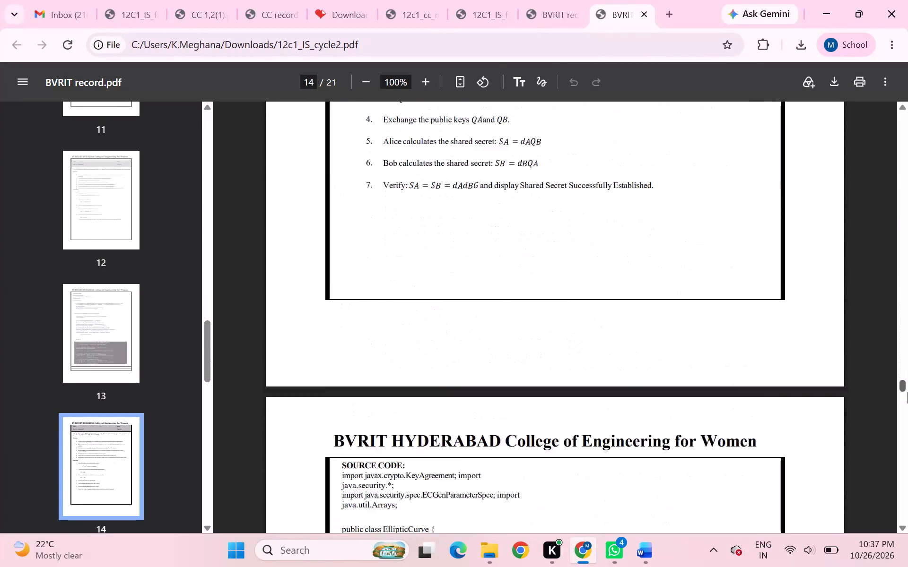
pyautogui.moveTo(907, 392); pyautogui.dragTo(907, 566)
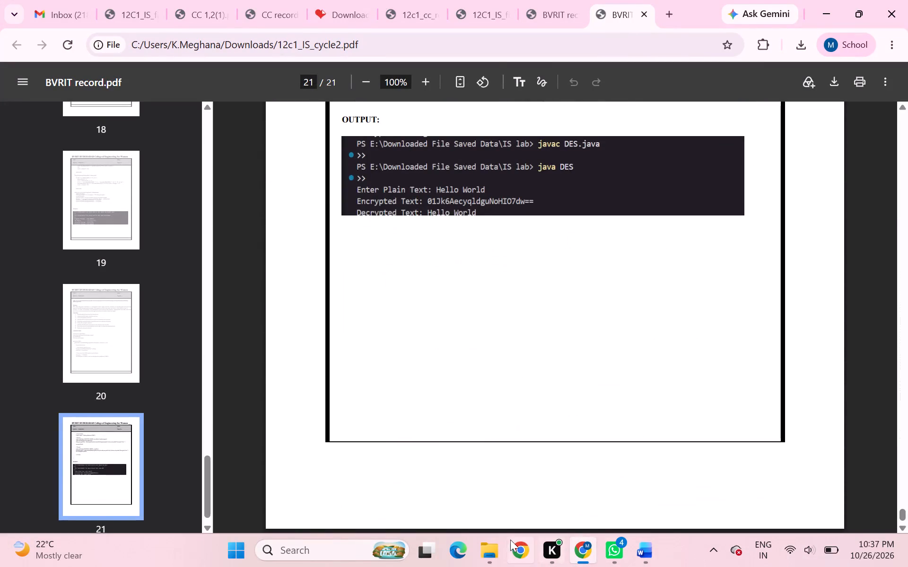
# Delete the IS_12a6 Word document from the Downloads folder in File Explorer, closing it in Word so it can be removed.
pyautogui.click(480, 551)
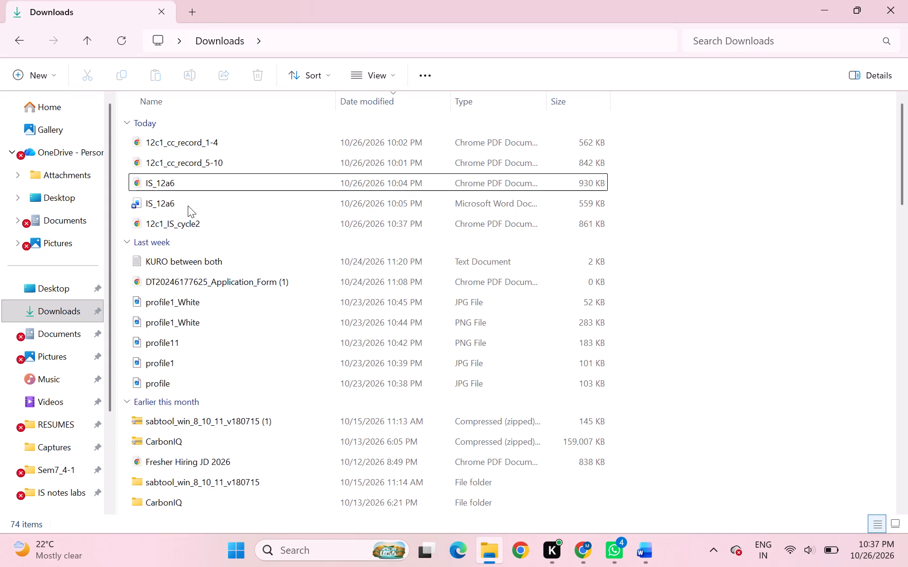
pyautogui.click(188, 206)
pyautogui.rightClick(188, 206)
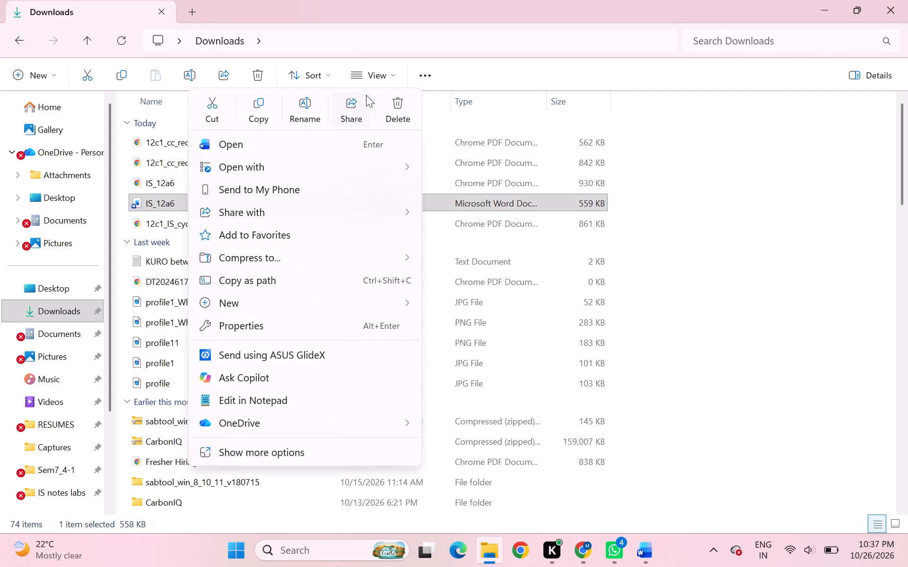
pyautogui.click(389, 103)
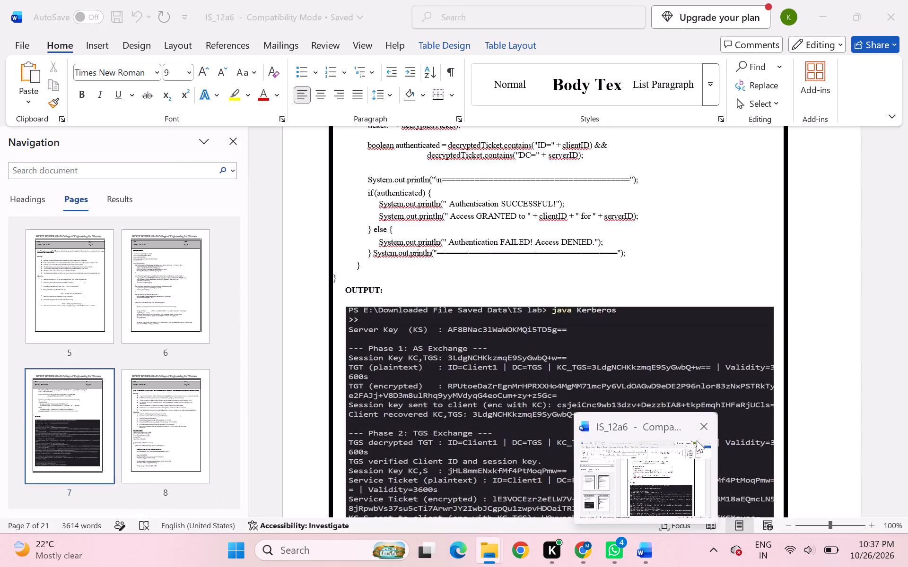
pyautogui.click(699, 428)
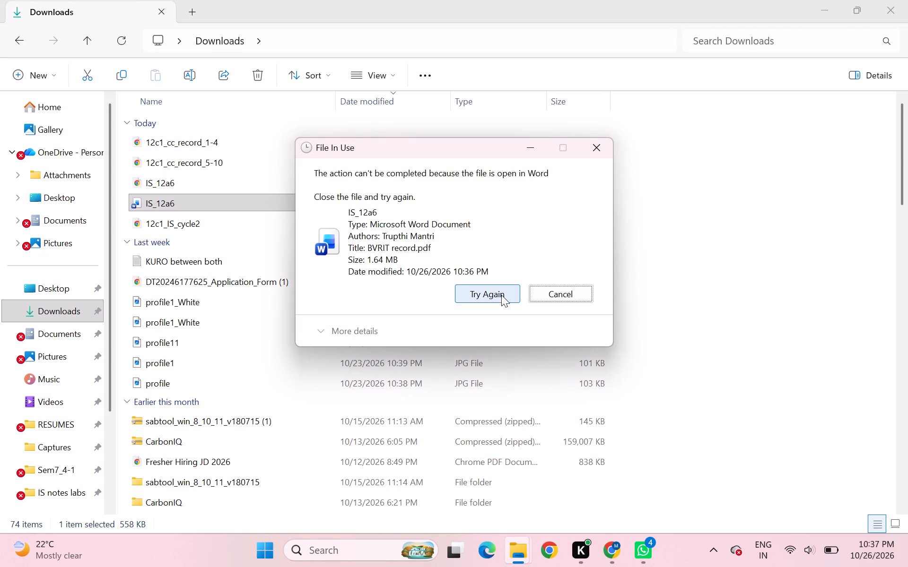
pyautogui.click(501, 295)
# Delete the IS_12a6 PDF from the Downloads folder.
pyautogui.click(187, 181)
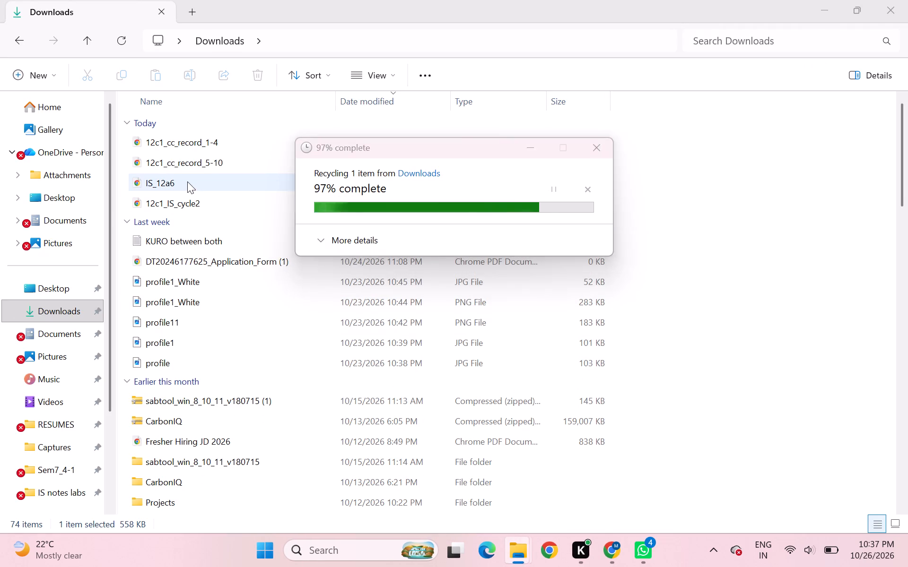
pyautogui.rightClick(187, 181)
pyautogui.click(393, 134)
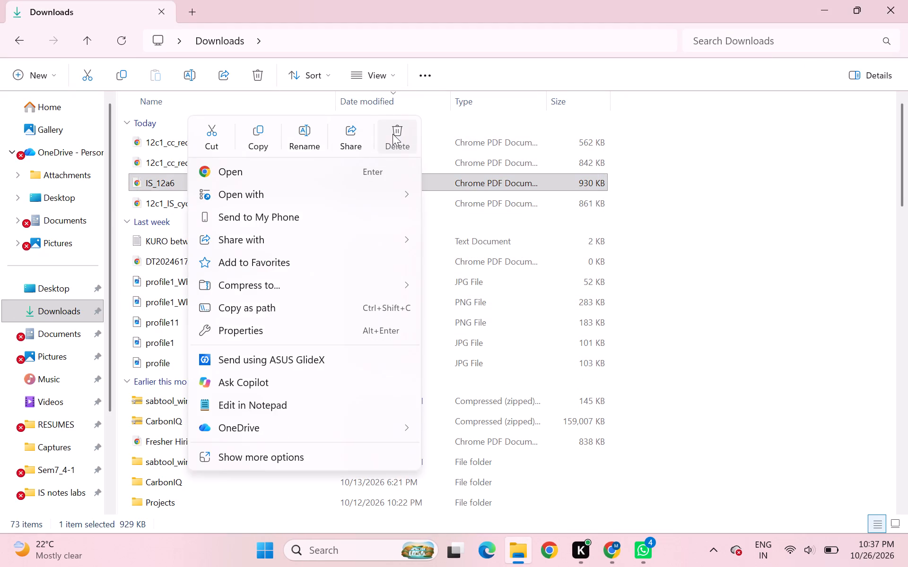
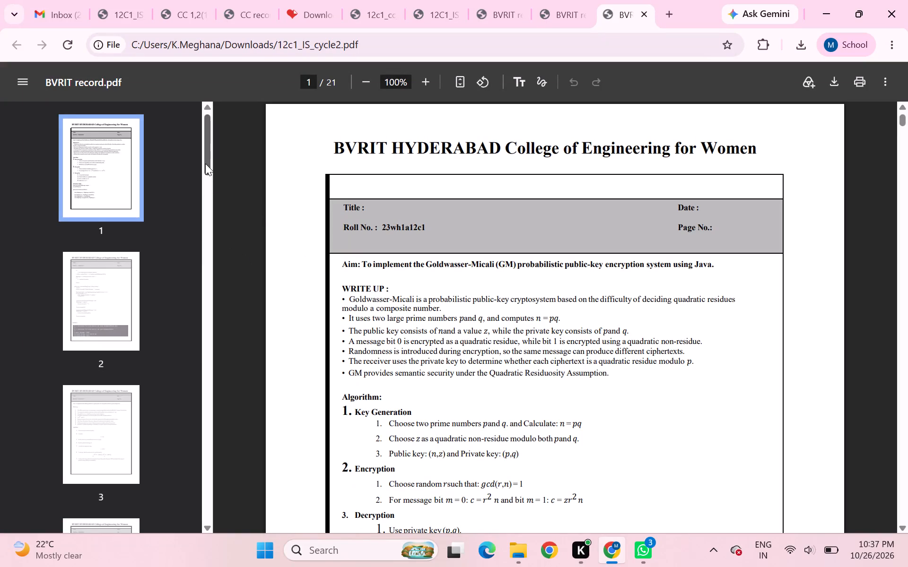
# Look through the page thumbnails of the 12c1_IS_cycle2 PDF down to page 21.
pyautogui.moveTo(205, 163); pyautogui.dragTo(257, 566)
pyautogui.scroll(-2, 116, 510)
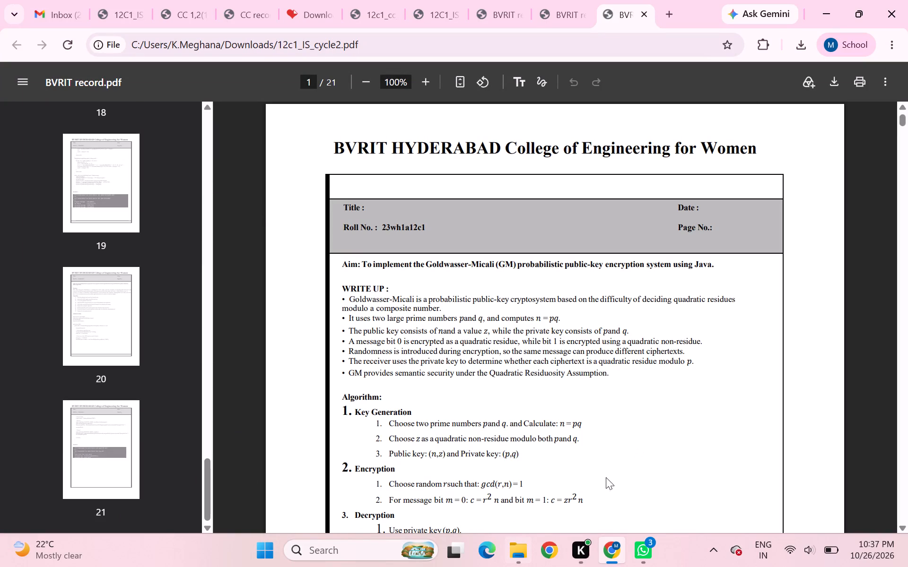
# Switch to File Explorer and close the Downloads folder window.
pyautogui.click(518, 544)
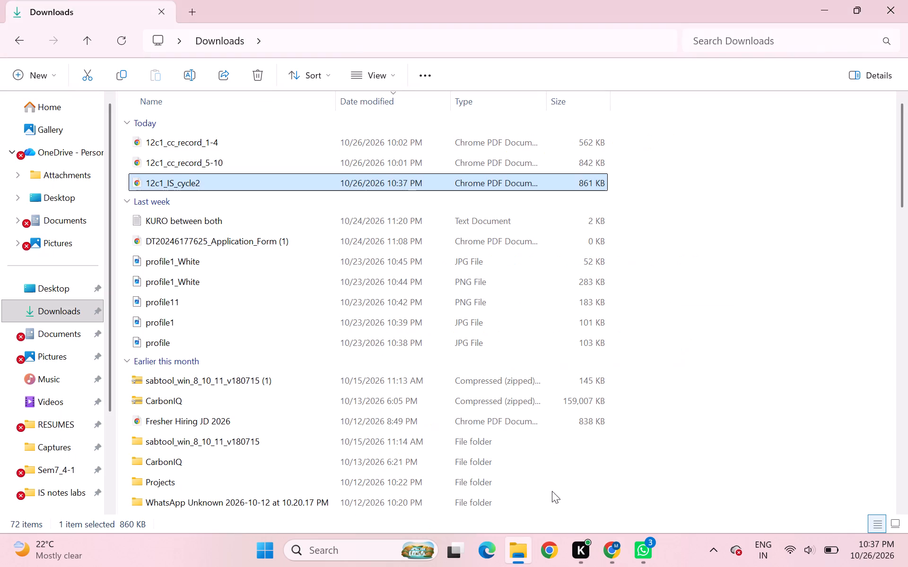
pyautogui.click(907, 0)
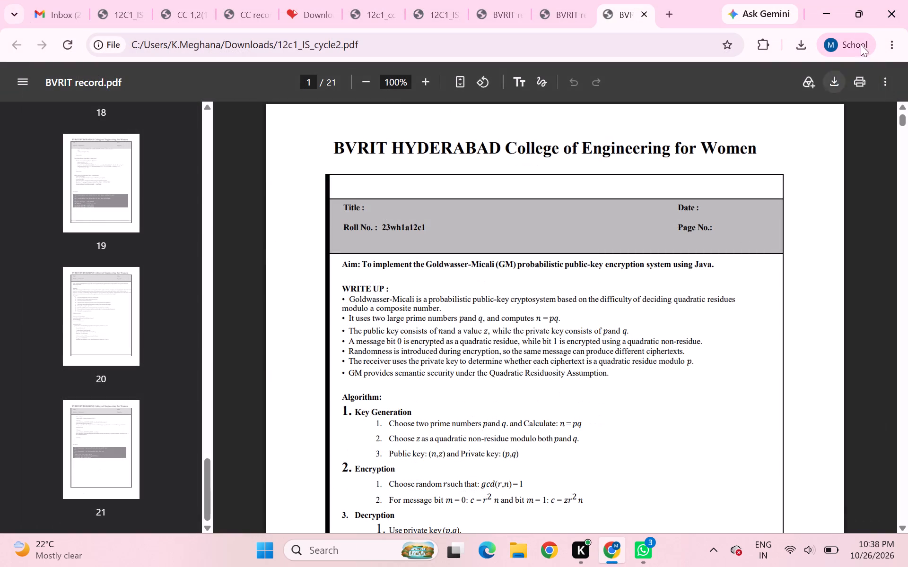
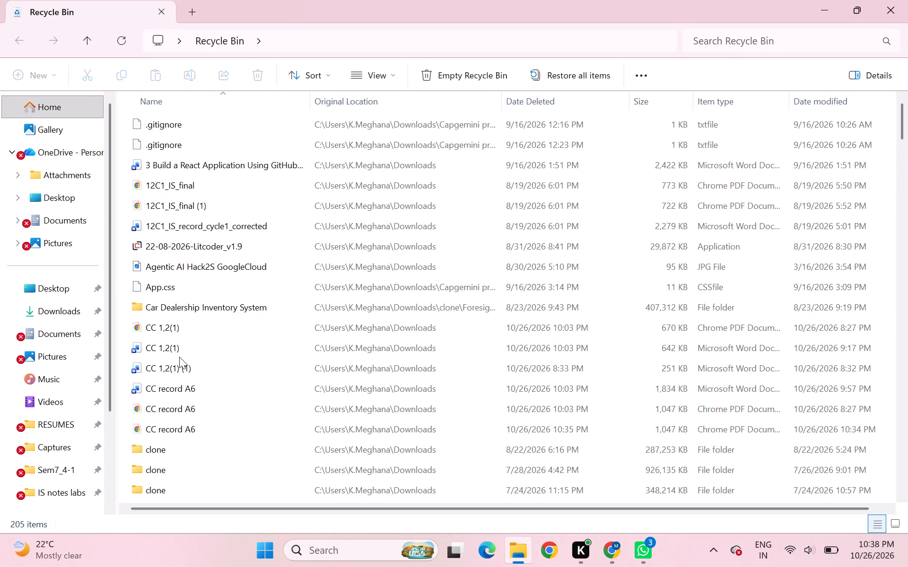
# Find the deleted IS_12a6 Word document in the Recycle Bin and restore it to its original Downloads location.
pyautogui.scroll(1, 264, 342)
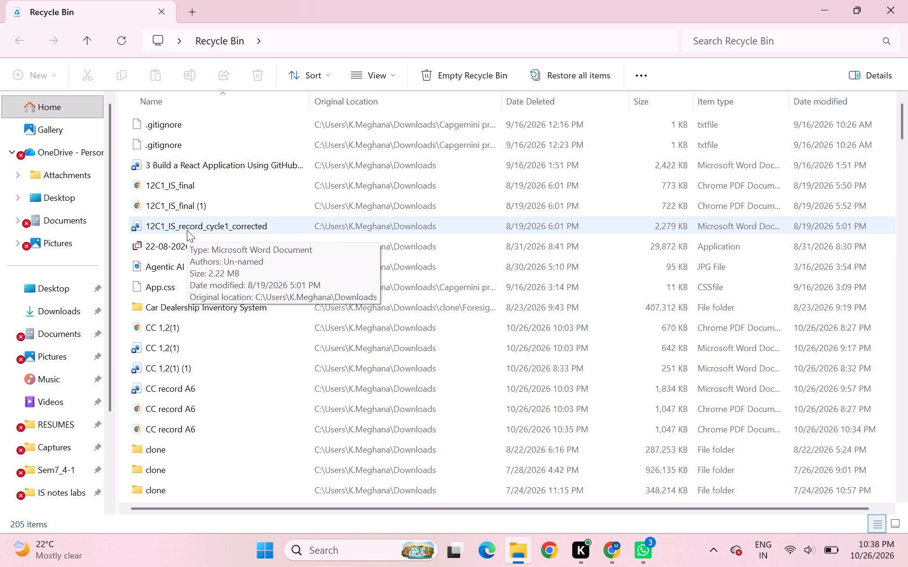
pyautogui.scroll(-2, 188, 190)
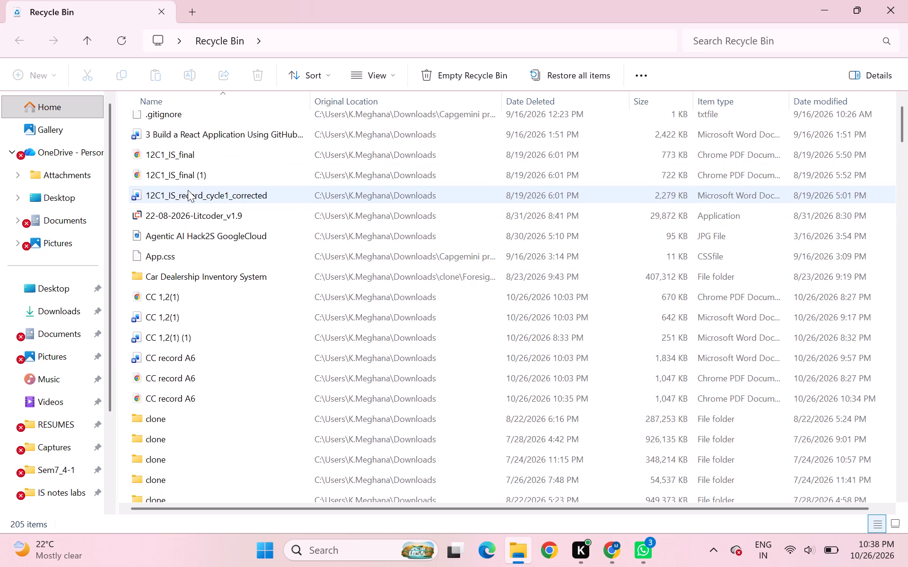
pyautogui.scroll(-5, 188, 190)
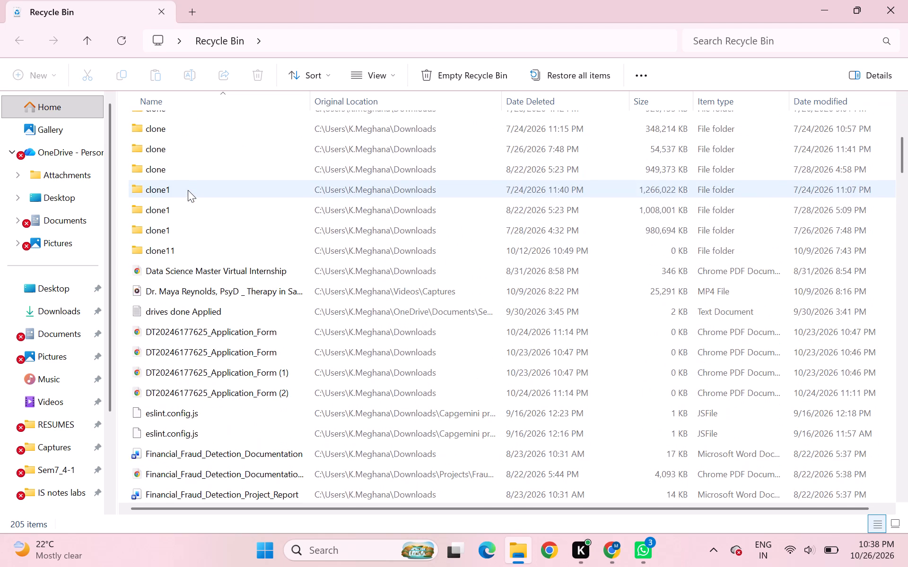
pyautogui.scroll(-5, 188, 190)
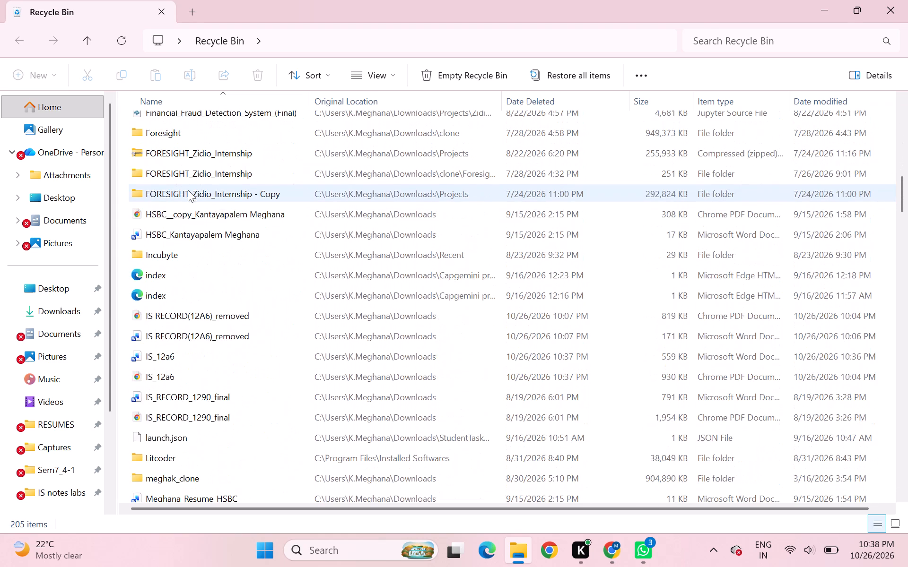
pyautogui.doubleClick(171, 358)
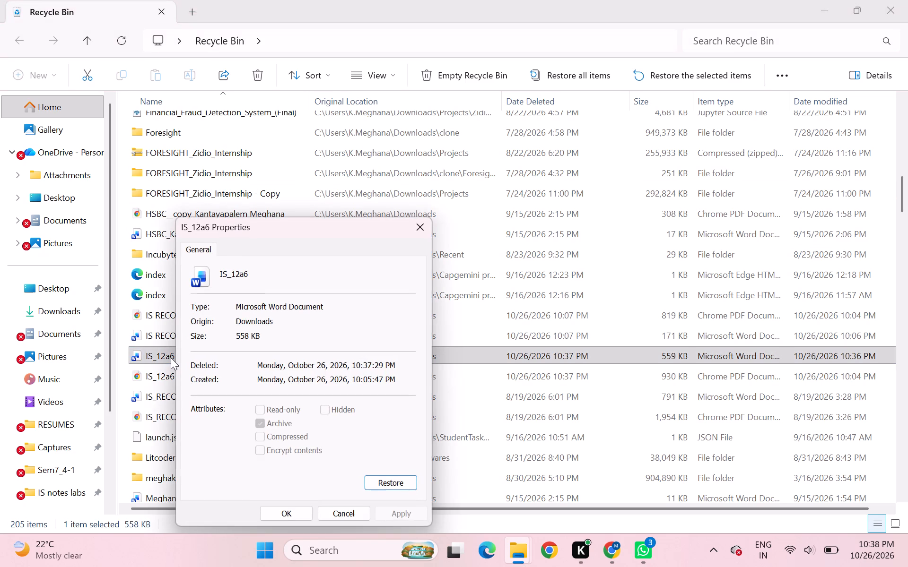
pyautogui.click(422, 225)
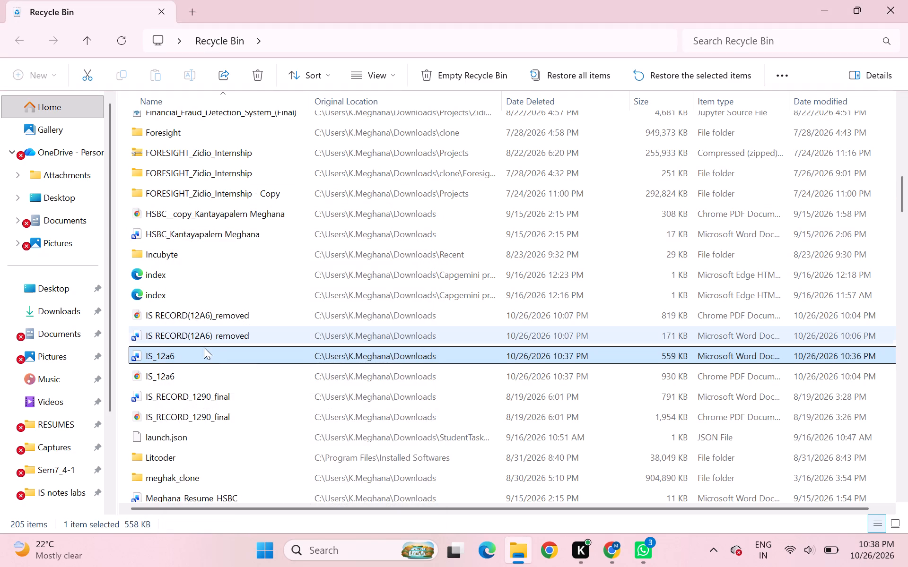
pyautogui.rightClick(184, 356)
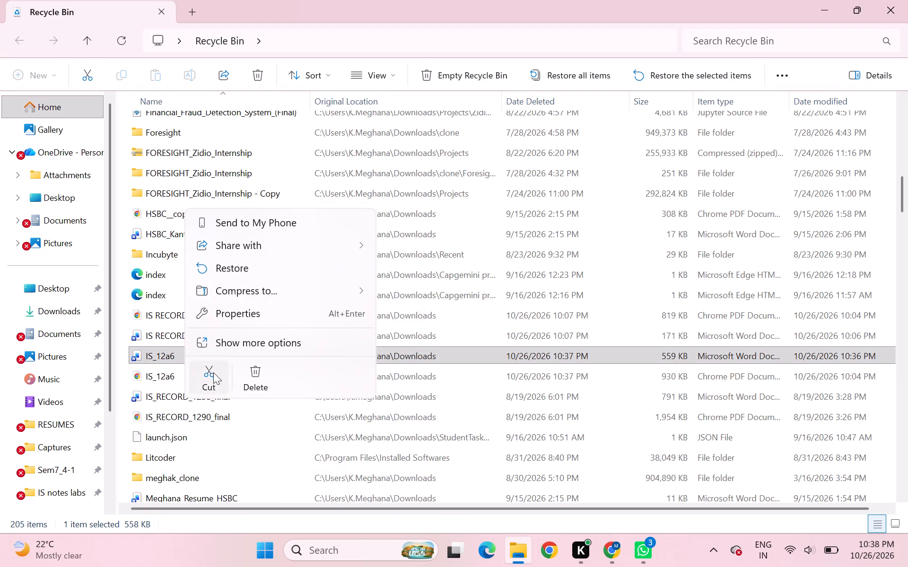
pyautogui.click(237, 259)
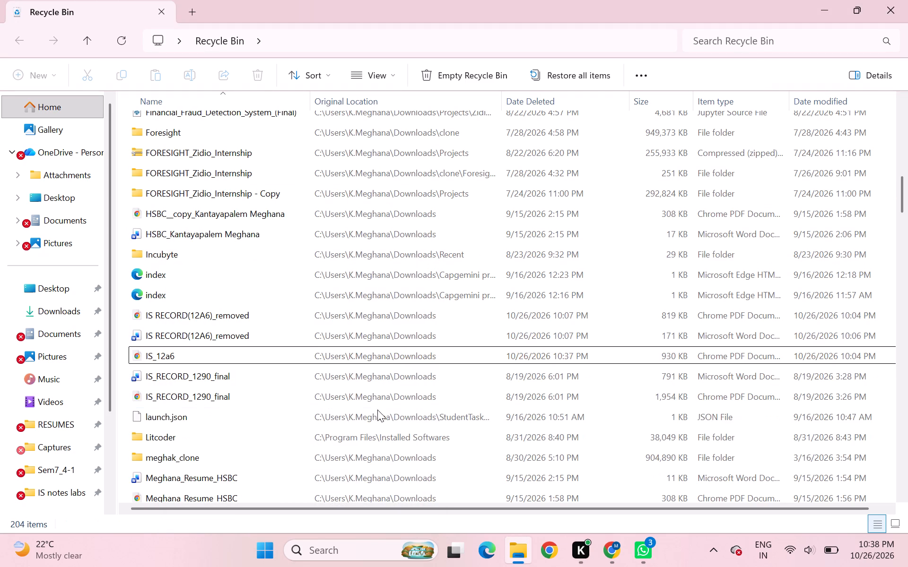
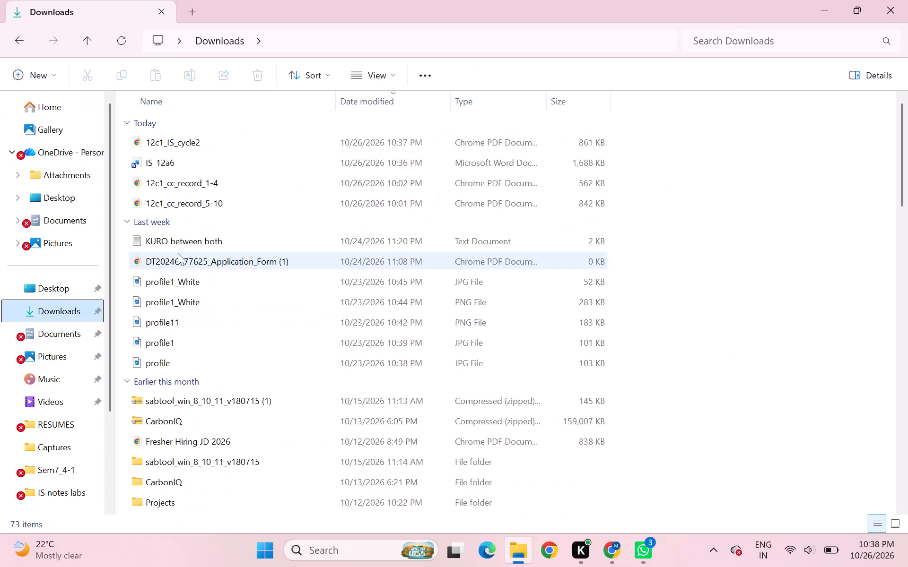
# Open the restored IS_12a6 Word document from Downloads.
pyautogui.doubleClick(172, 163)
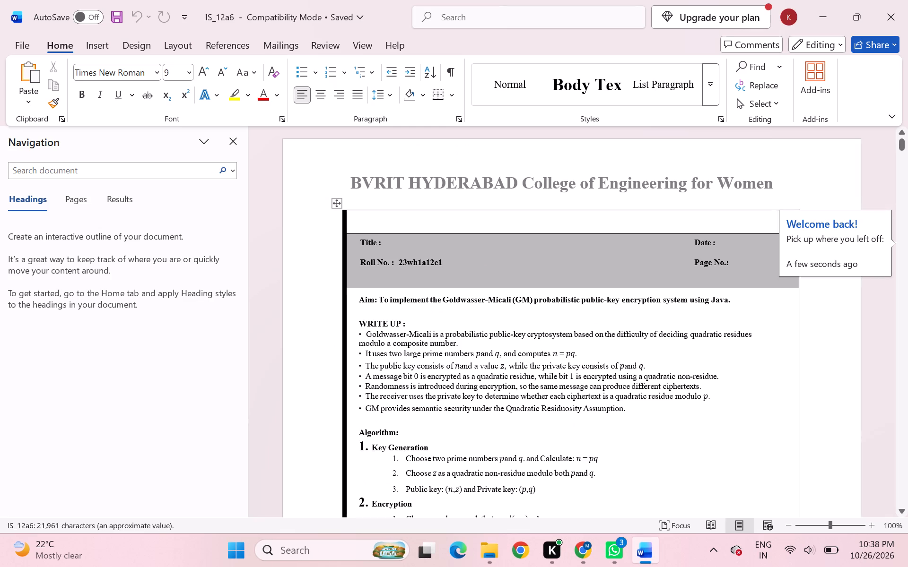
# Show the page thumbnails of IS_12a6 and look through all pages to locate the Kerberos experiment.
pyautogui.scroll(-2, 490, 308)
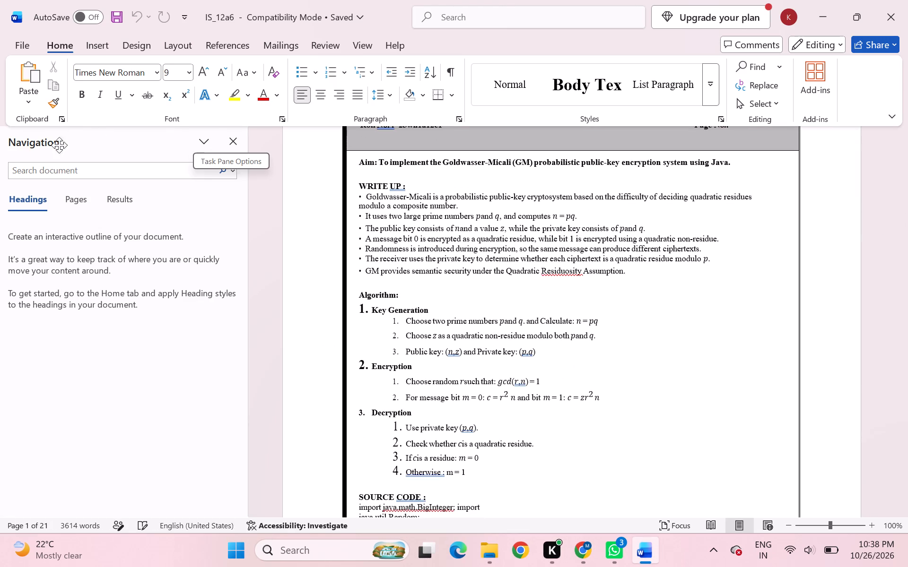
pyautogui.click(80, 194)
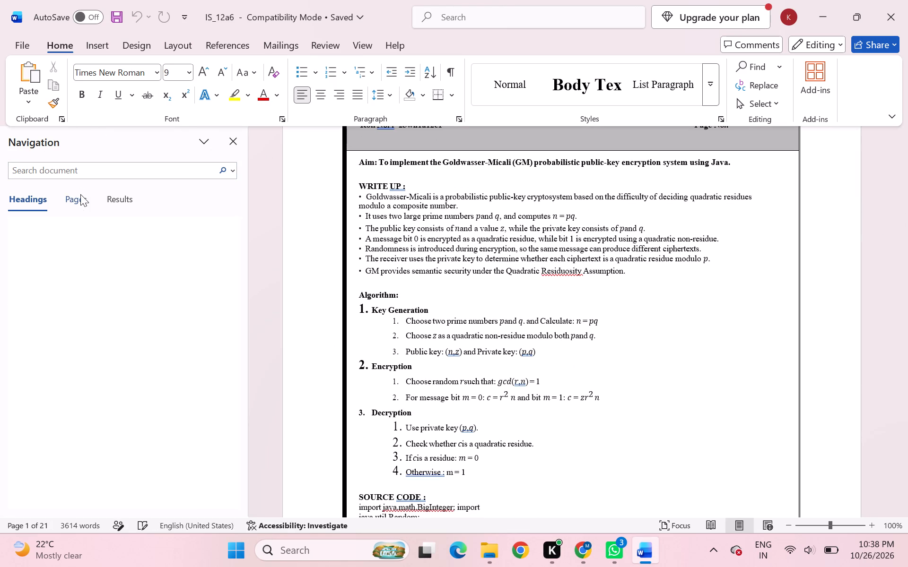
pyautogui.scroll(-1, 391, 265)
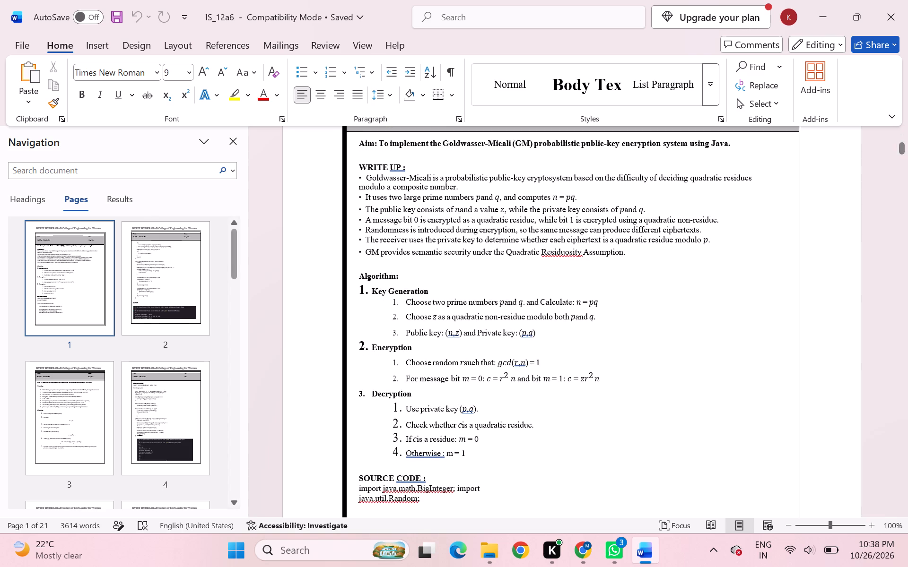
pyautogui.moveTo(233, 257); pyautogui.dragTo(233, 265)
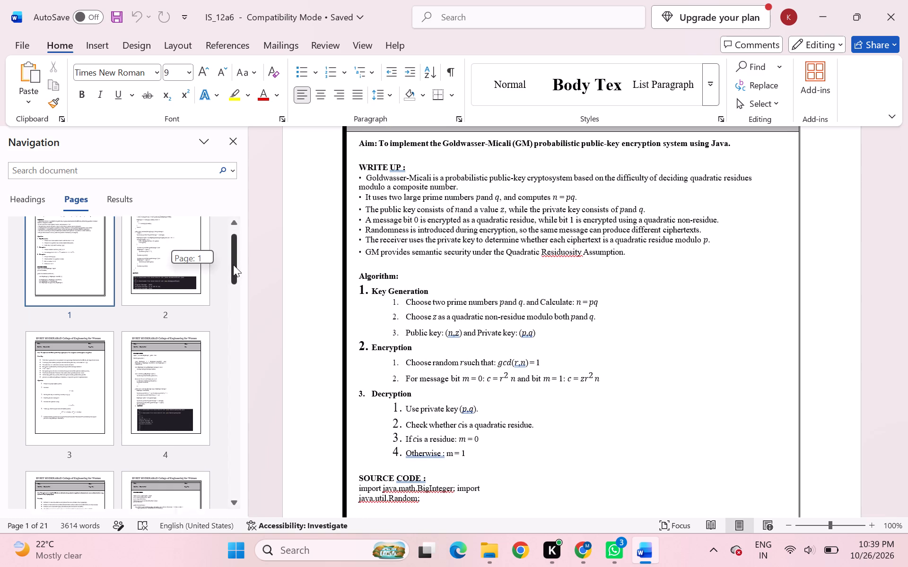
pyautogui.moveTo(233, 265); pyautogui.dragTo(237, 339)
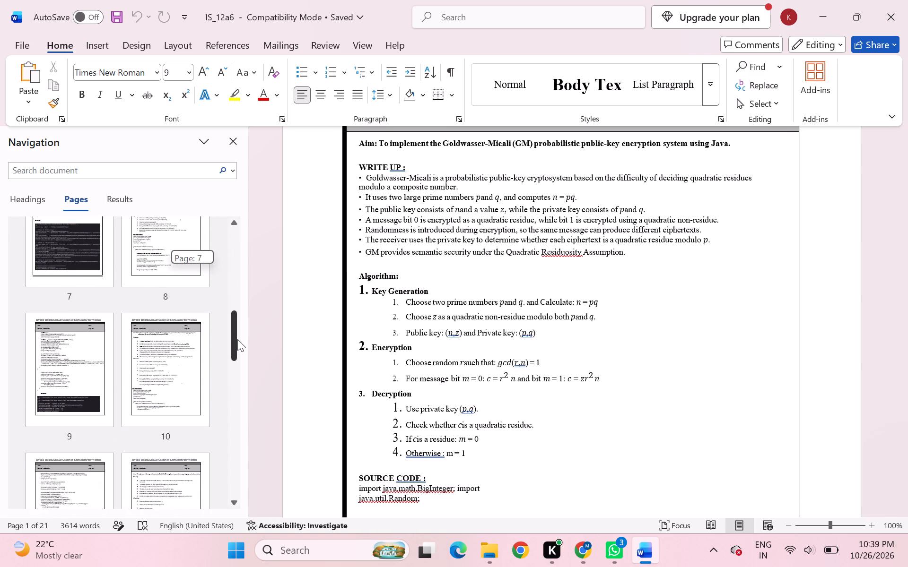
pyautogui.moveTo(237, 339); pyautogui.dragTo(234, 379)
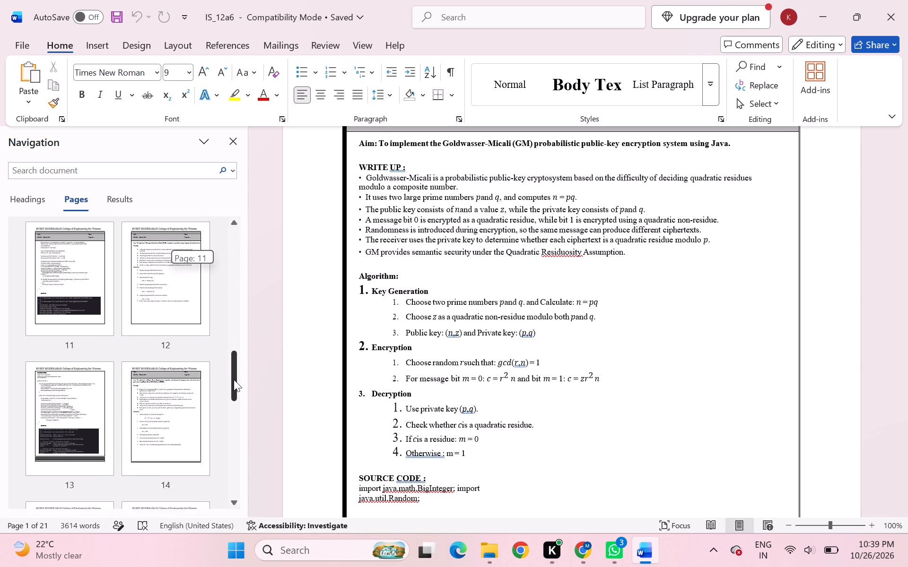
pyautogui.moveTo(234, 379); pyautogui.dragTo(219, 455)
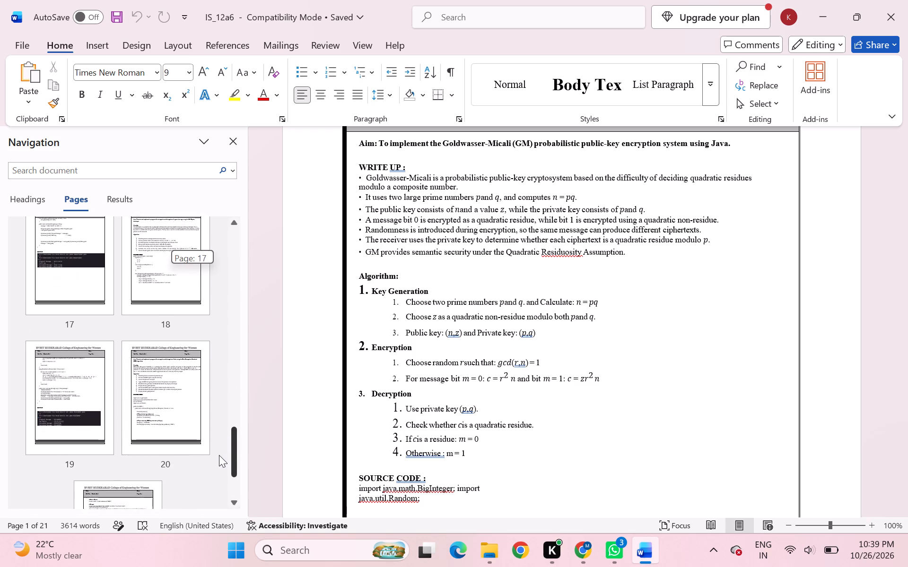
pyautogui.moveTo(219, 455); pyautogui.dragTo(216, 485)
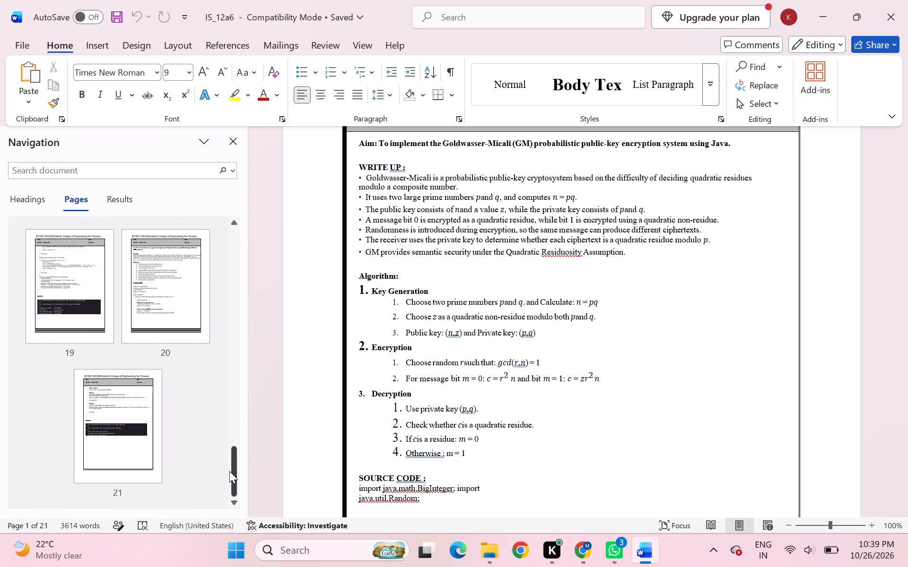
pyautogui.moveTo(229, 471); pyautogui.dragTo(244, 225)
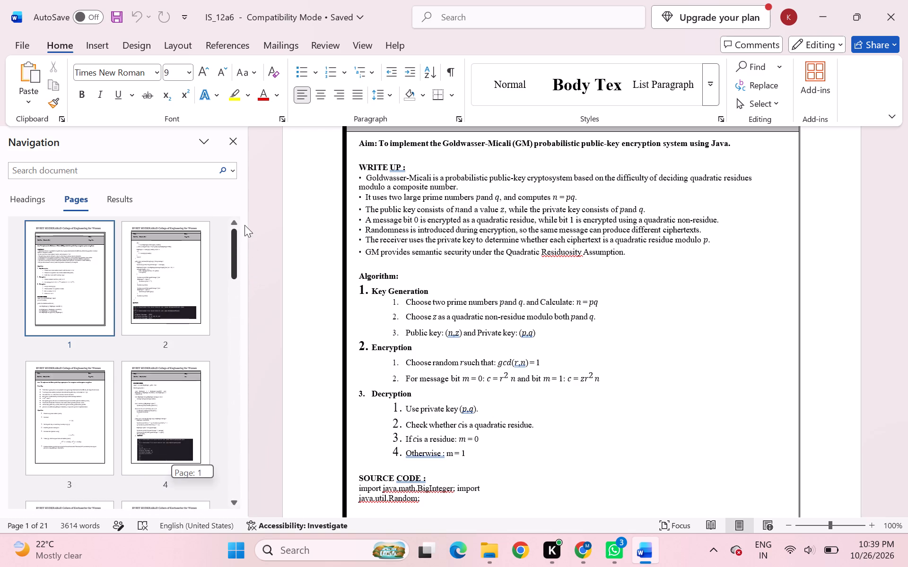
pyautogui.moveTo(244, 225); pyautogui.dragTo(244, 221)
pyautogui.moveTo(231, 255); pyautogui.dragTo(234, 296)
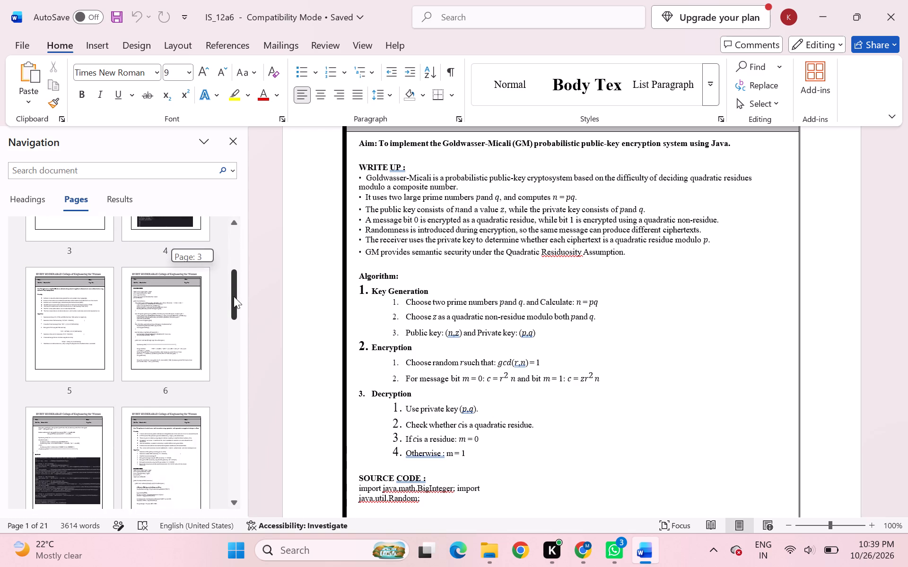
pyautogui.moveTo(234, 296); pyautogui.dragTo(234, 297)
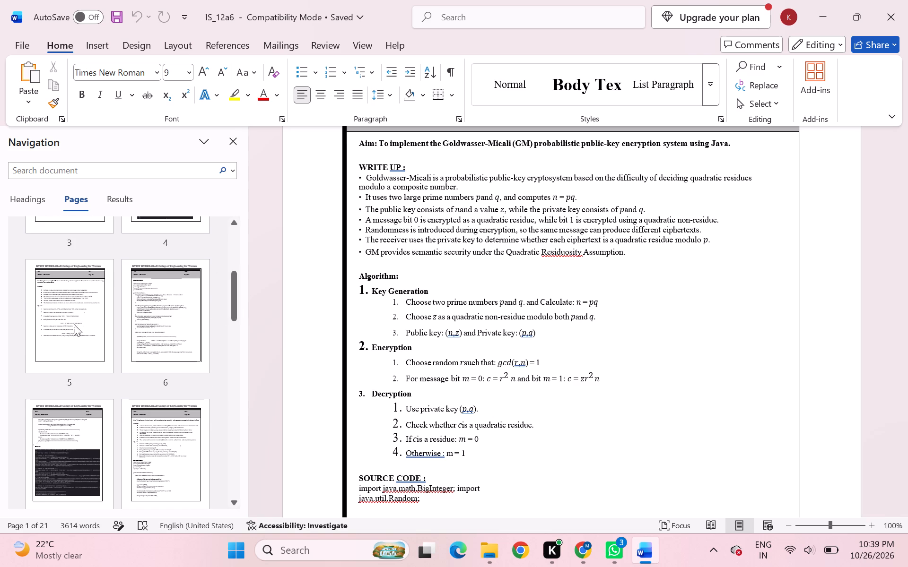
# Go to page 5 and examine the Kerberos algorithm and the source code on page 6 for content to cut.
pyautogui.click(53, 323)
pyautogui.scroll(-3, 381, 306)
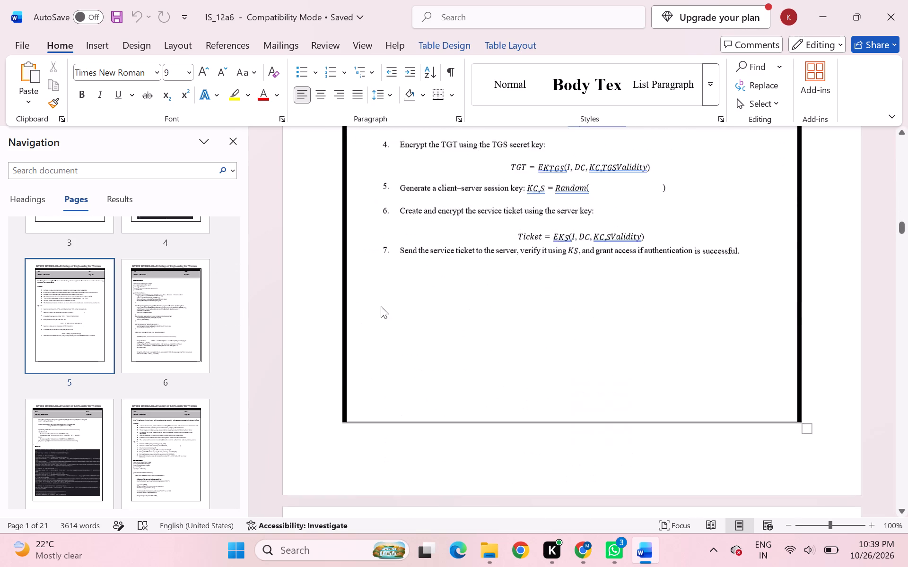
pyautogui.scroll(-3, 381, 306)
pyautogui.scroll(1, 381, 306)
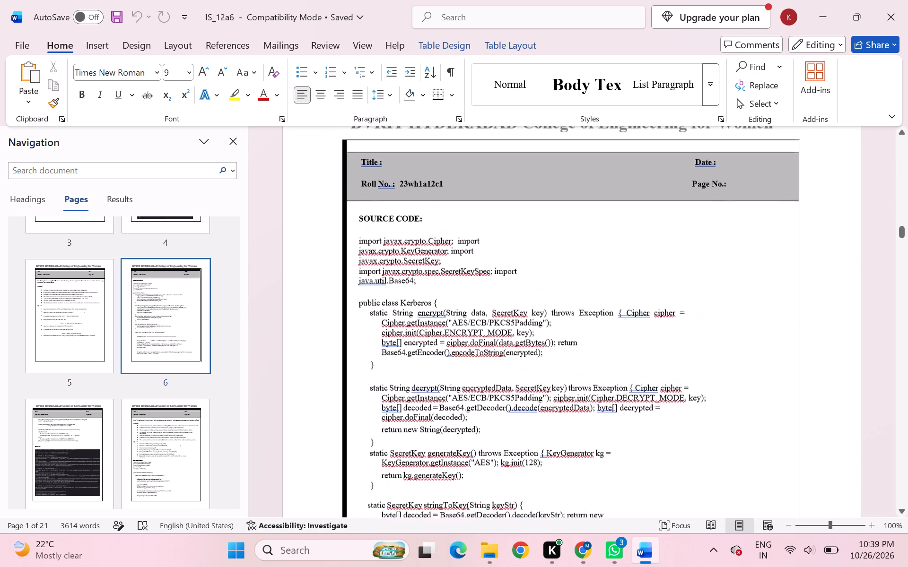
pyautogui.scroll(5, 381, 306)
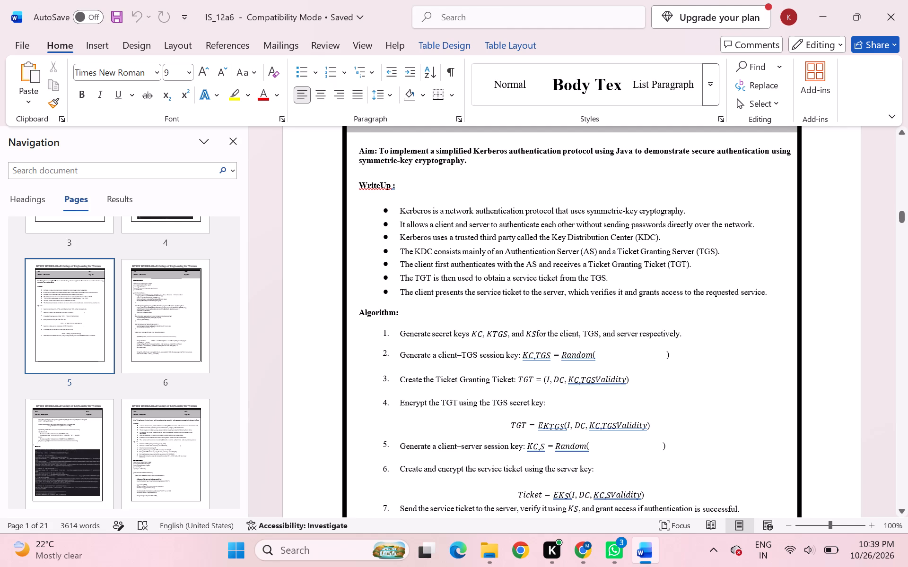
pyautogui.scroll(-2, 486, 430)
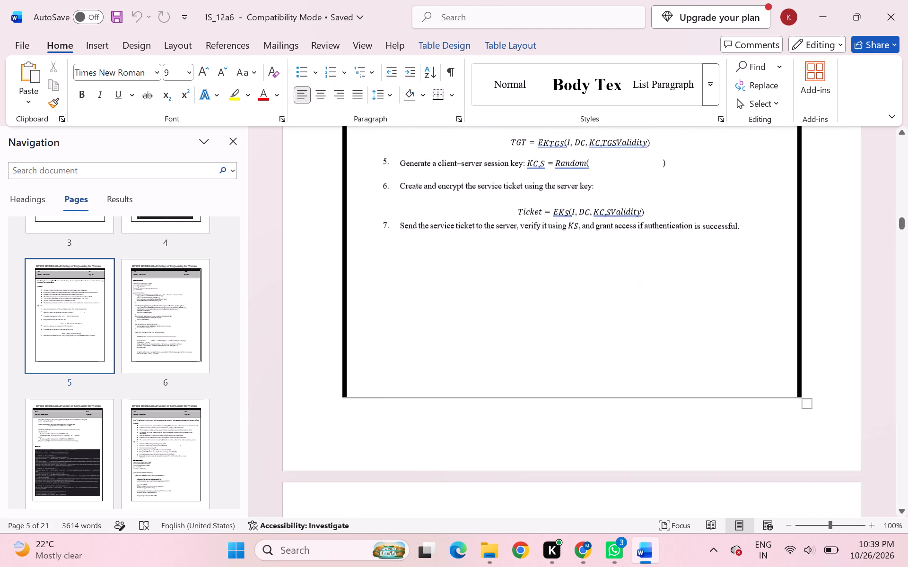
pyautogui.scroll(-8, 486, 430)
pyautogui.scroll(3, 486, 430)
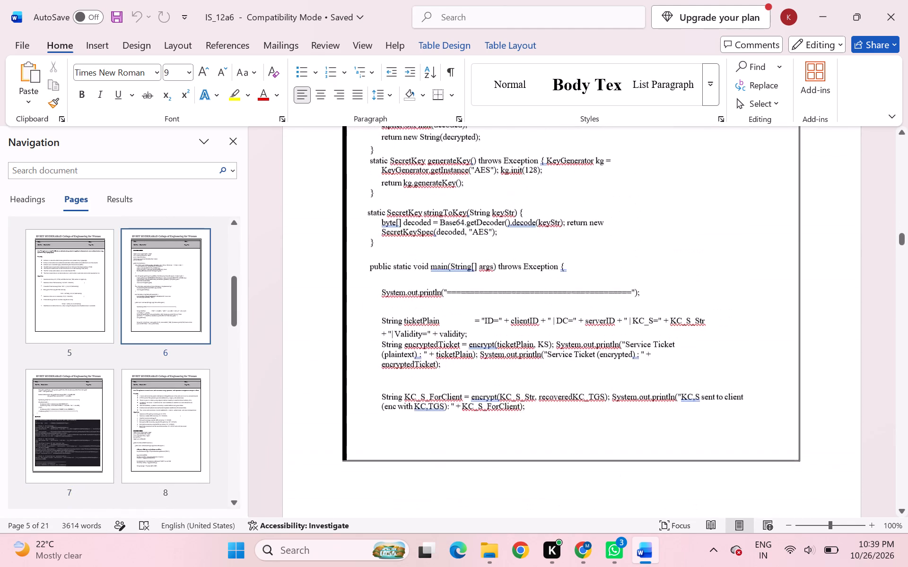
pyautogui.scroll(3, 486, 430)
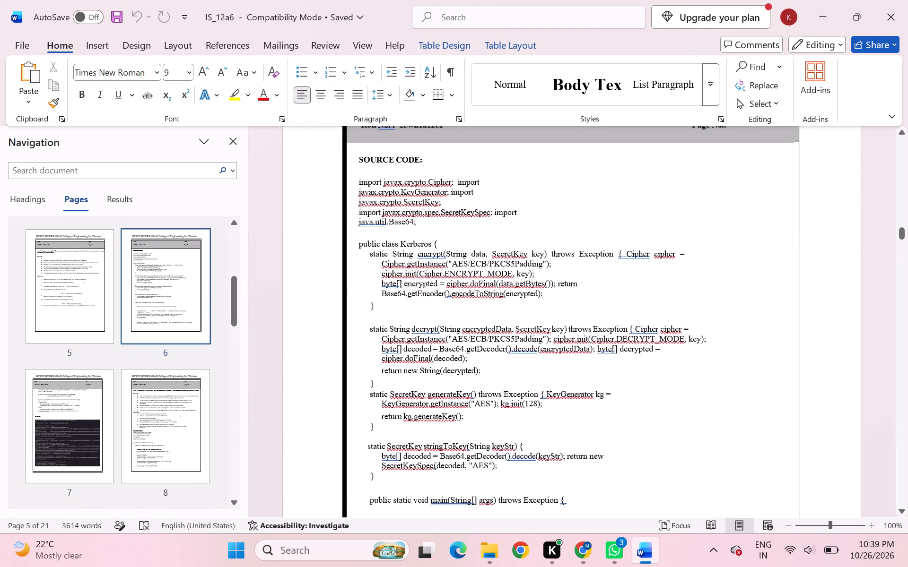
# Delete the generateKey() method from the Kerberos source code on page 6.
pyautogui.moveTo(369, 403); pyautogui.dragTo(415, 438)
pyautogui.press('BackSpace')
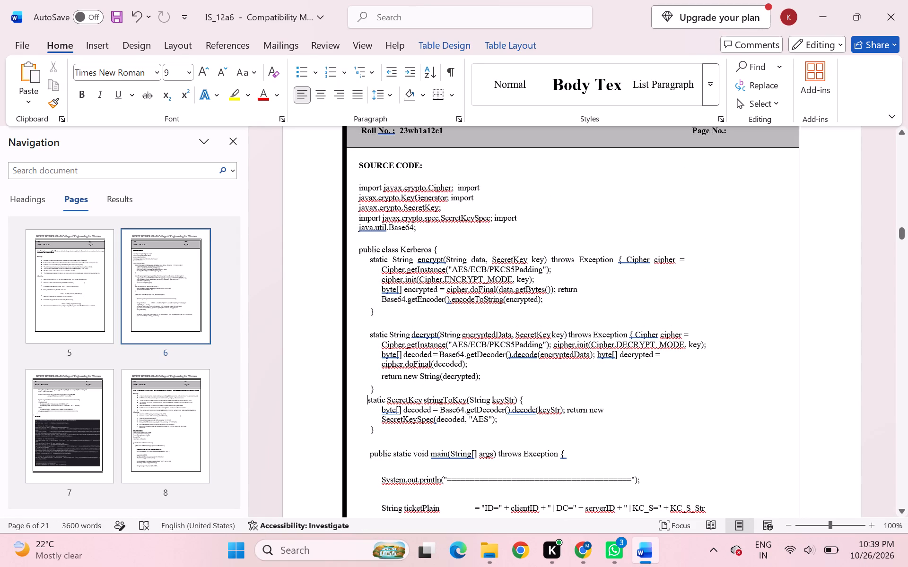
# Delete the javax.crypto.SecretKey and javax.crypto.spec.SecretKeySpec import text from the Kerberos source code.
pyautogui.moveTo(356, 208); pyautogui.dragTo(483, 219)
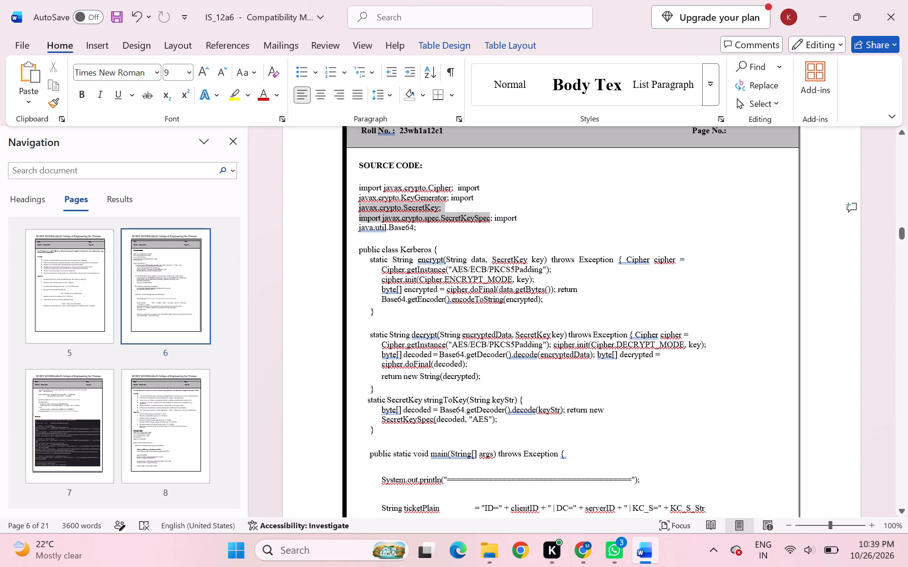
pyautogui.moveTo(483, 219); pyautogui.dragTo(488, 221)
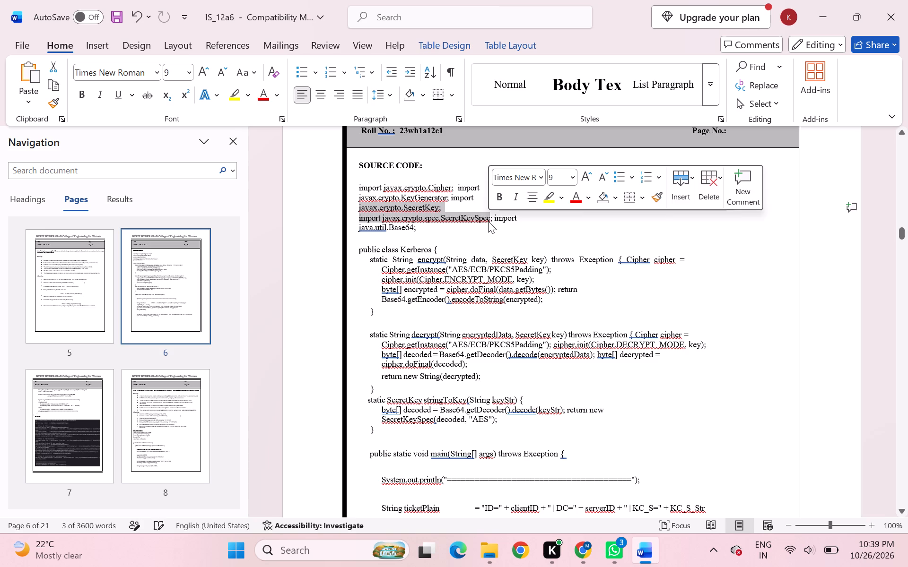
pyautogui.press('BackSpace')
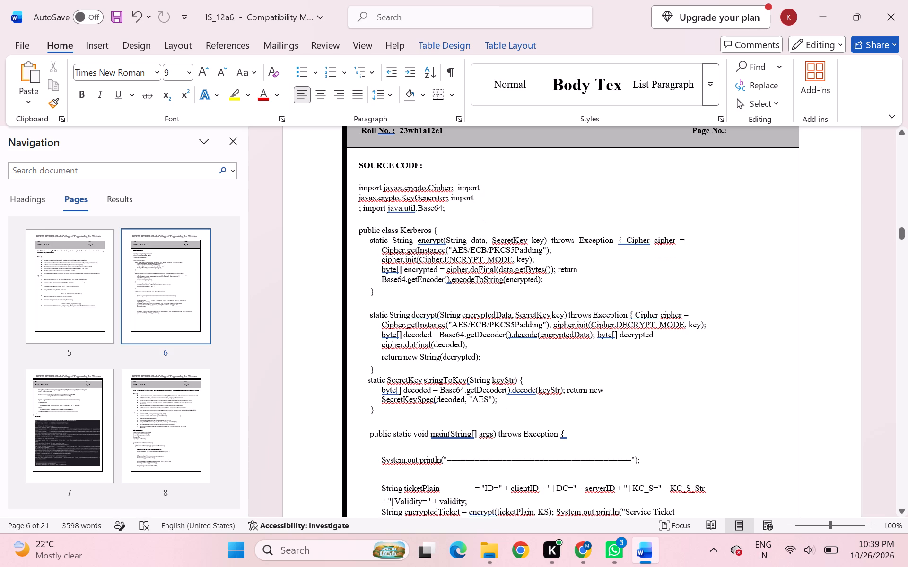
# Remove the leftover semicolon and duplicate import keyword, and put "import java.util.Base64;" on its own line.
pyautogui.click(362, 208)
pyautogui.press('BackSpace')
pyautogui.press('BackSpace')
pyautogui.press('BackSpace')
pyautogui.press('BackSpace')
pyautogui.press('BackSpace')
pyautogui.press('BackSpace')
pyautogui.press('BackSpace')
pyautogui.press('BackSpace')
pyautogui.press('BackSpace')
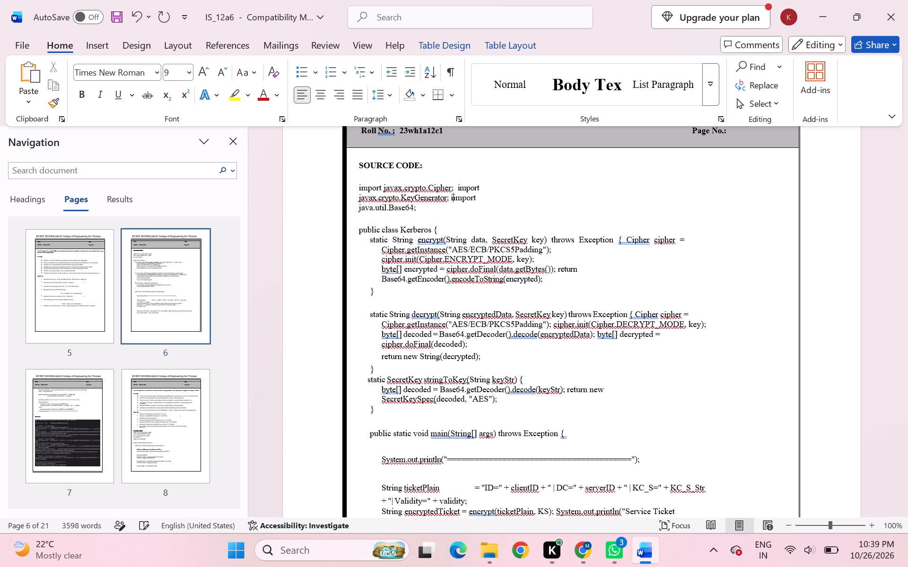
pyautogui.press('BackSpace')
pyautogui.press('BackSpace')
pyautogui.press('Return')
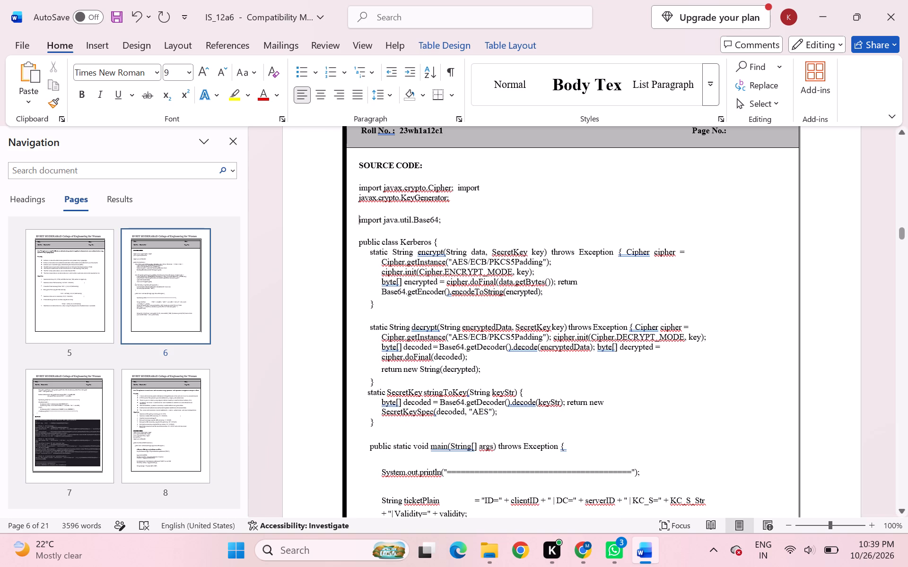
pyautogui.press('BackSpace')
pyautogui.press('BackSpace')
pyautogui.press('Return')
# Delete the "byte[] encrypted = cipher.doFinal(data.getBytes()); return" line from the Kerberos encrypt method.
pyautogui.scroll(-1, 423, 279)
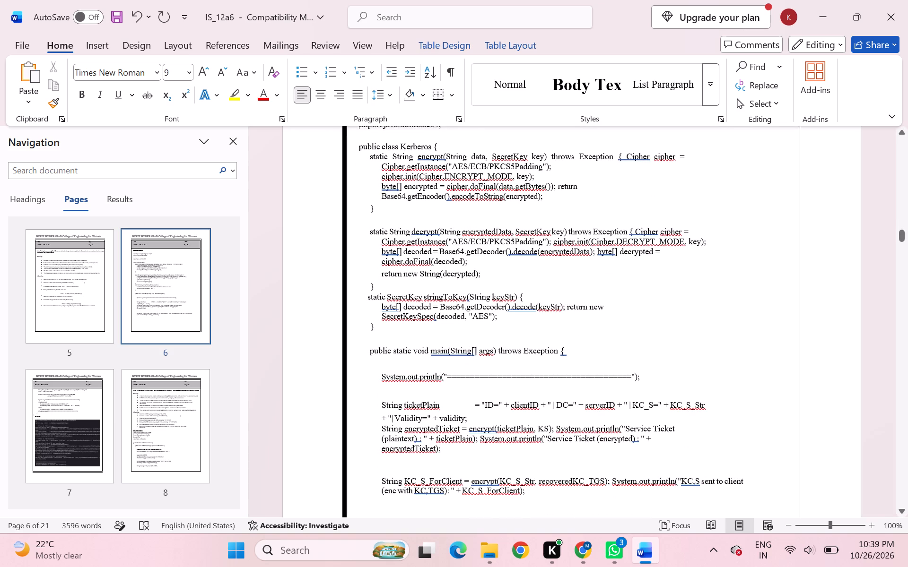
pyautogui.moveTo(380, 184); pyautogui.dragTo(601, 190)
pyautogui.press('BackSpace')
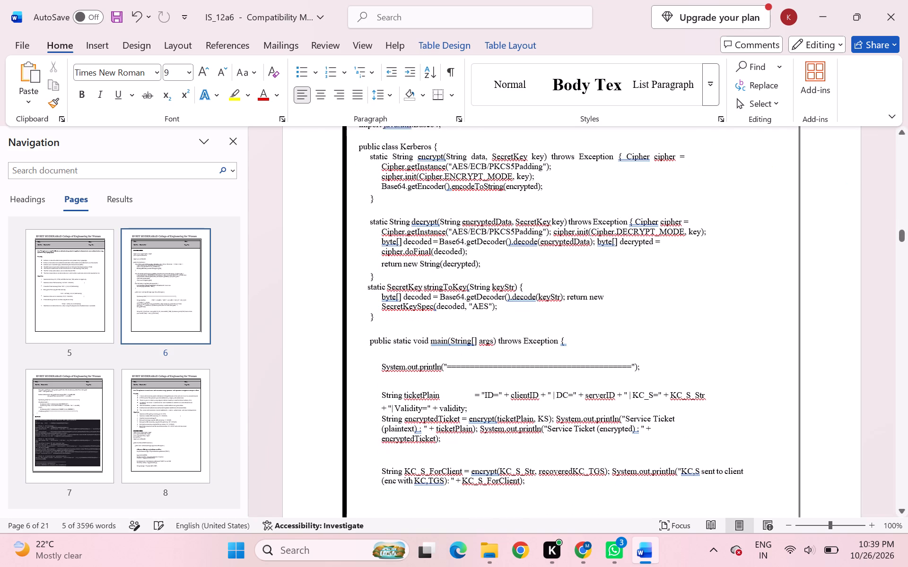
# Remove the blank space between the encrypt and decrypt methods so decrypt starts on the line directly below the closing brace.
pyautogui.click(405, 212)
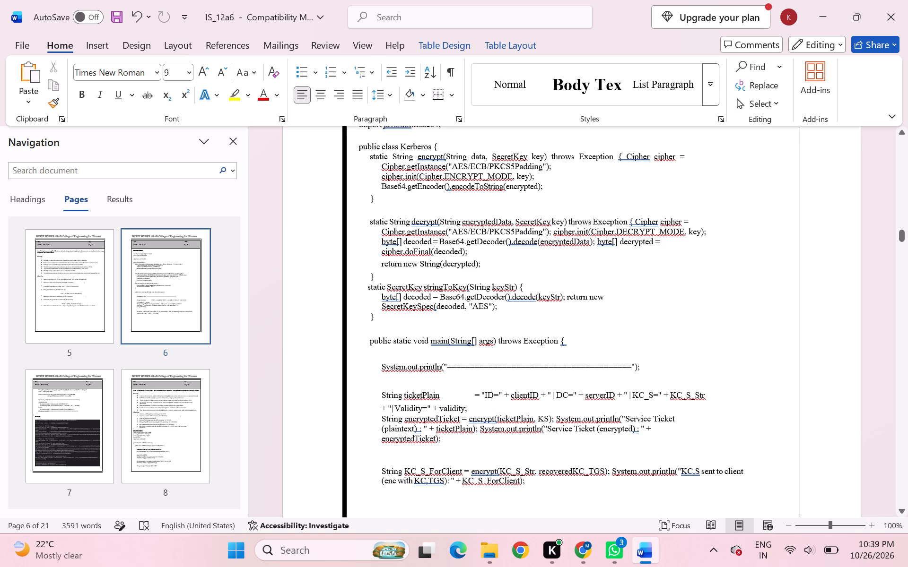
pyautogui.press('BackSpace')
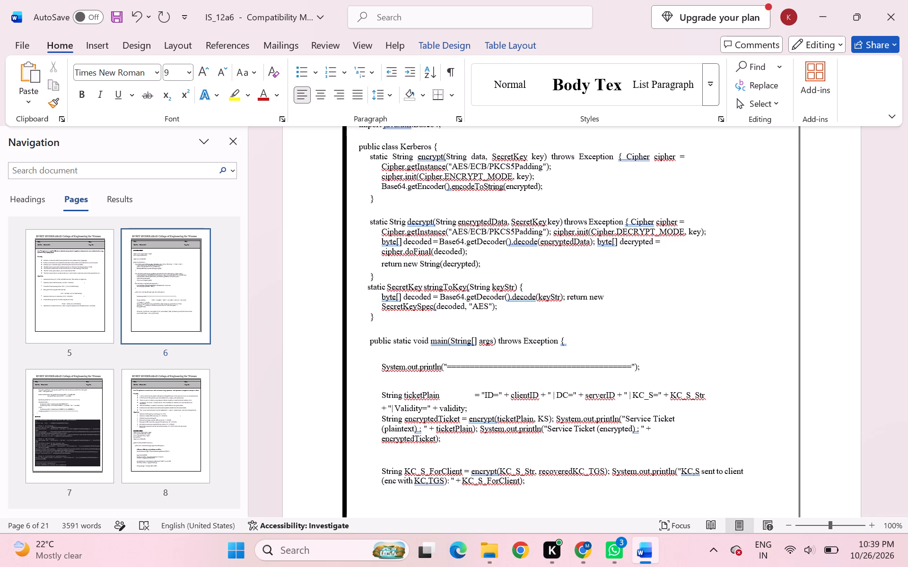
pyautogui.press('n')
pyautogui.doubleClick(370, 213)
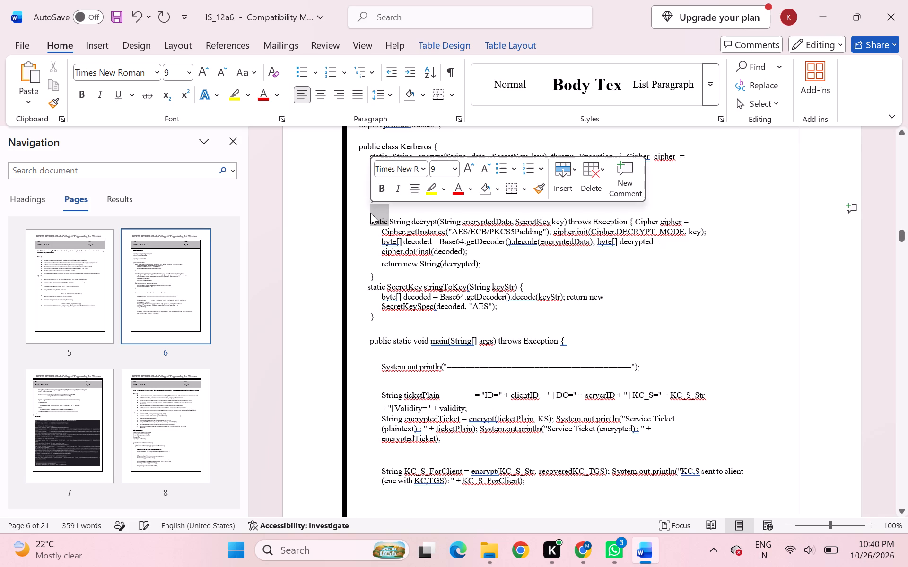
pyautogui.click(370, 215)
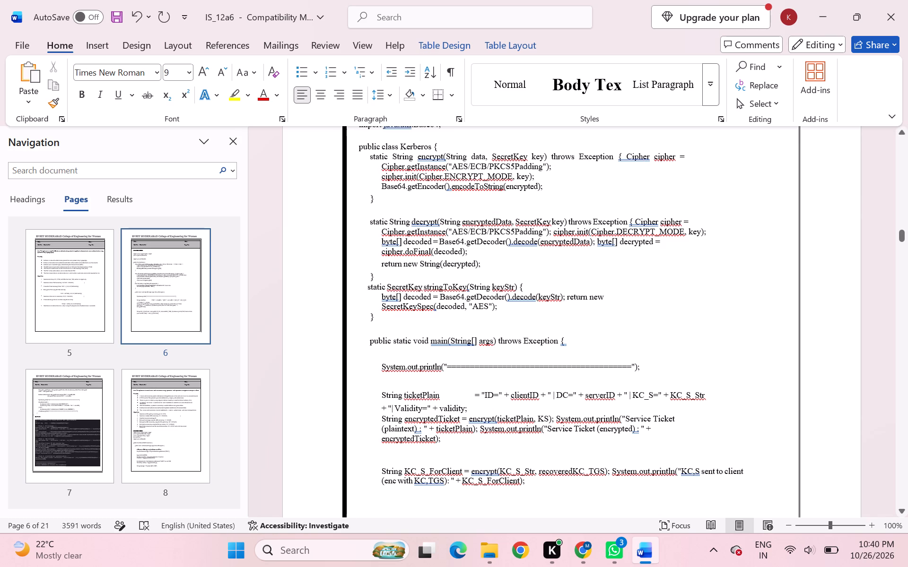
pyautogui.press('BackSpace')
pyautogui.press('BackSpace')
pyautogui.press('BackSpace')
pyautogui.press('Return')
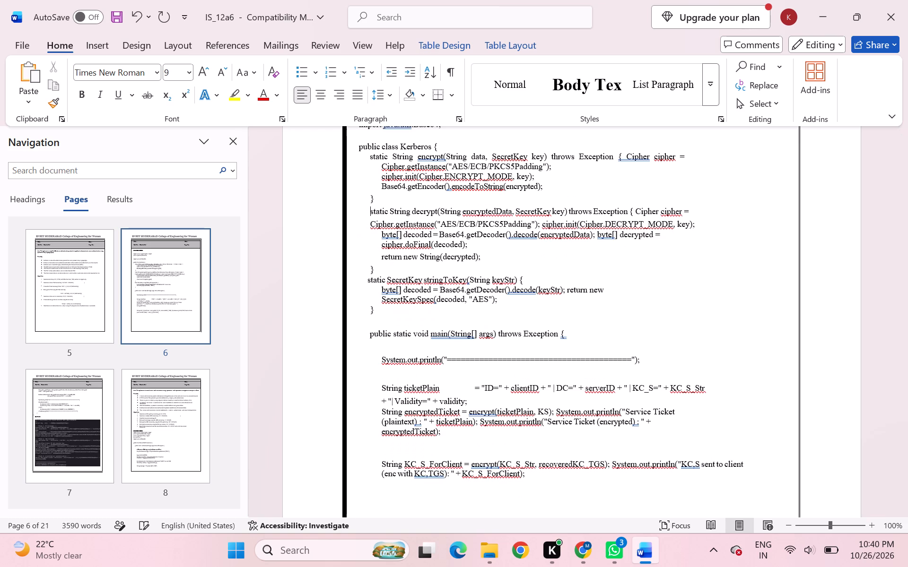
# Remove the blank space around the main method declaration so it starts directly below the stringToKey closing brace, followed immediately by the println separator.
pyautogui.scroll(-1, 384, 273)
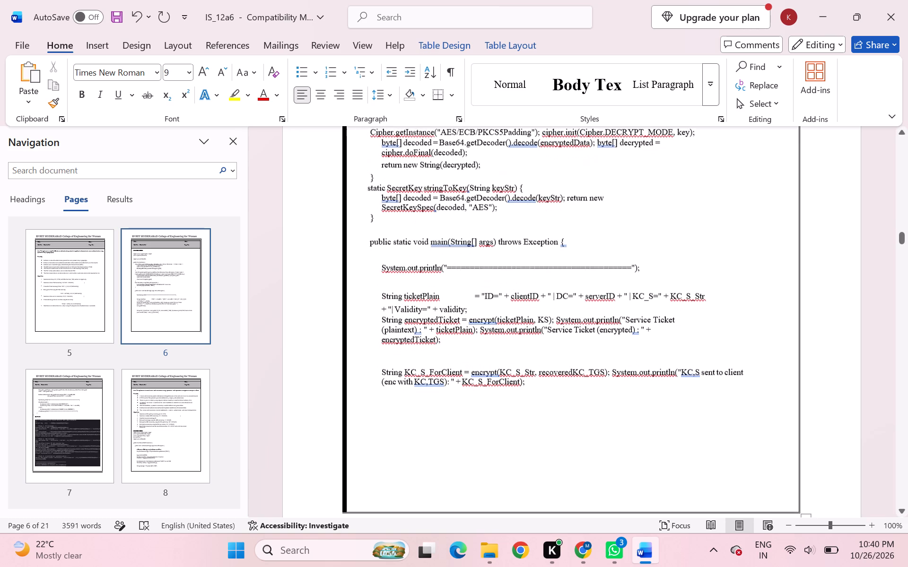
pyautogui.click(368, 241)
pyautogui.press('BackSpace')
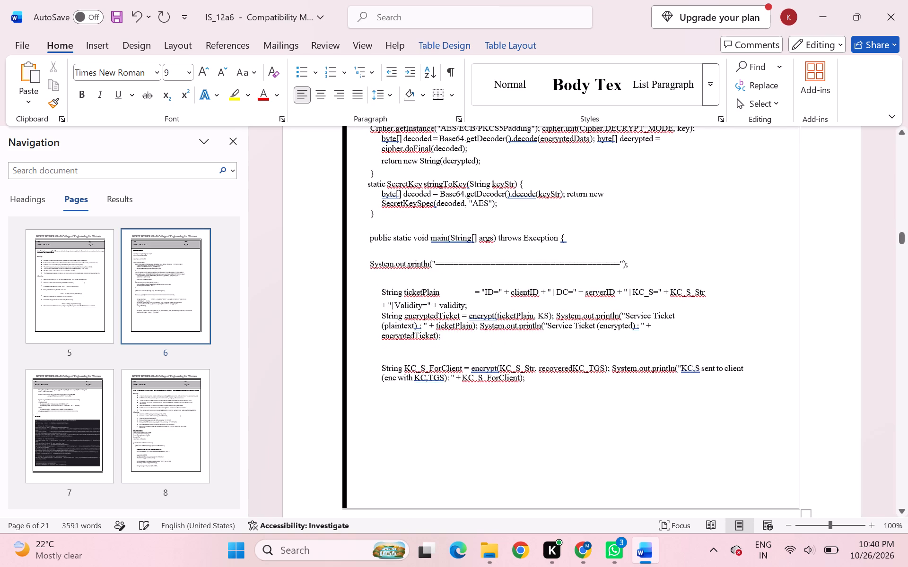
pyautogui.press('BackSpace')
pyautogui.press('BackSpace')
pyautogui.press('Return')
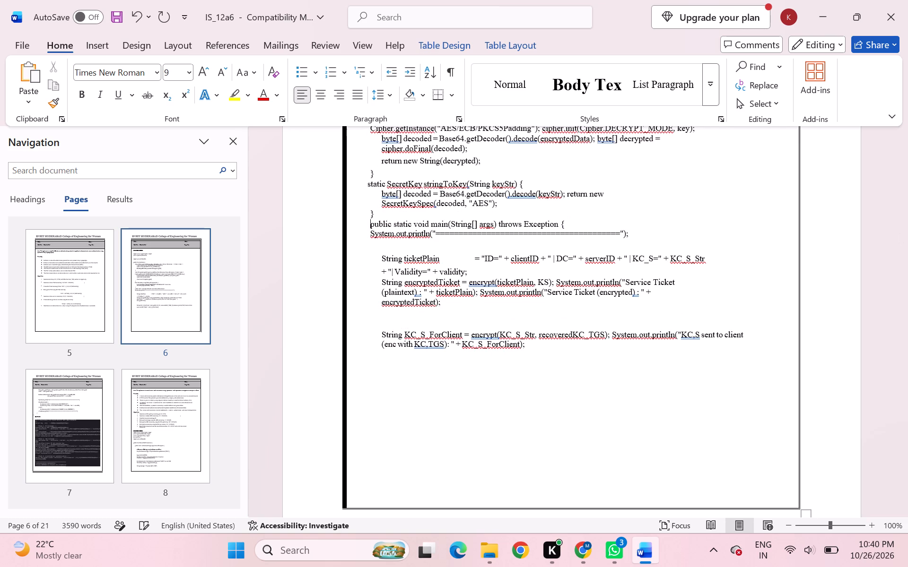
# Close the blank gaps above the String ticketPlain and String KC_S_ForClient statements, keeping each statement on its own line.
pyautogui.click(380, 257)
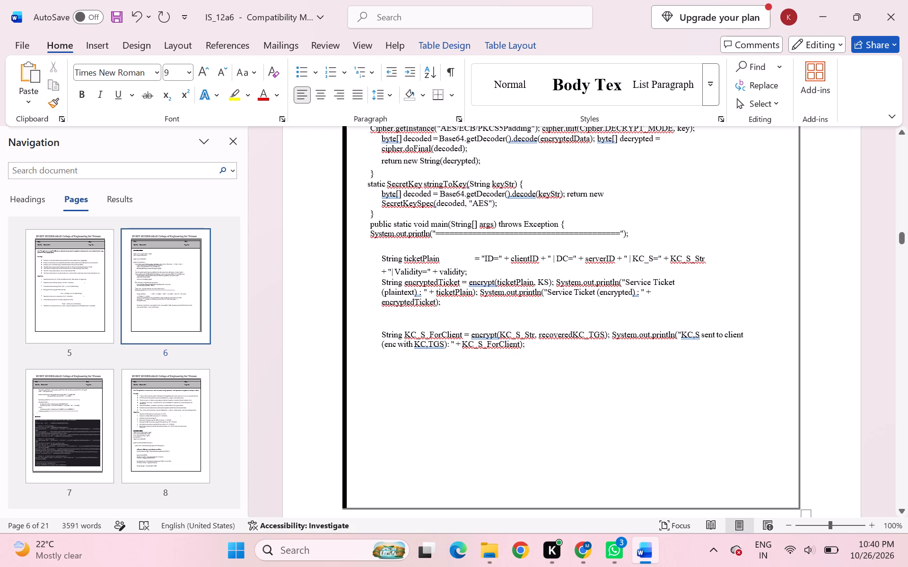
pyautogui.press('BackSpace')
pyautogui.press('BackSpace')
pyautogui.press('Return')
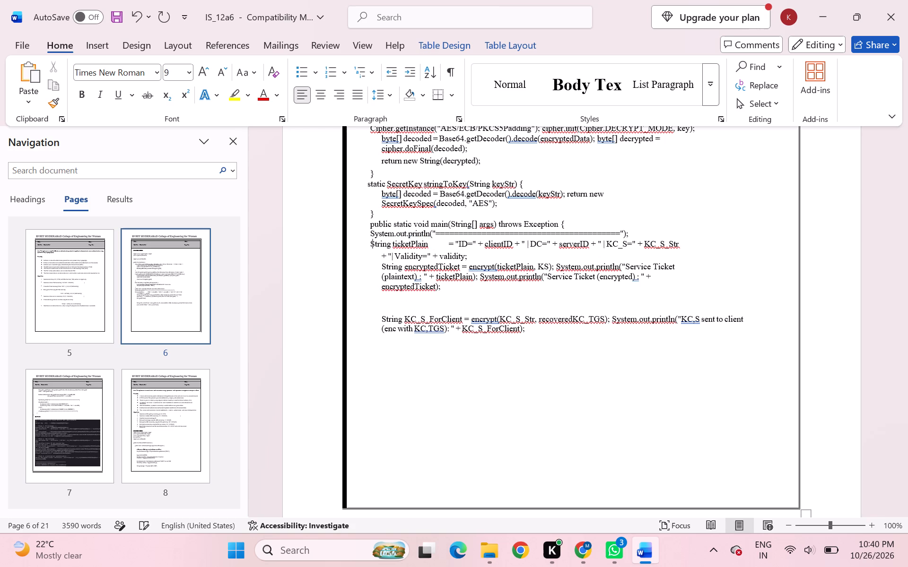
pyautogui.click(383, 319)
pyautogui.press('BackSpace')
pyautogui.press('BackSpace')
pyautogui.press('BackSpace')
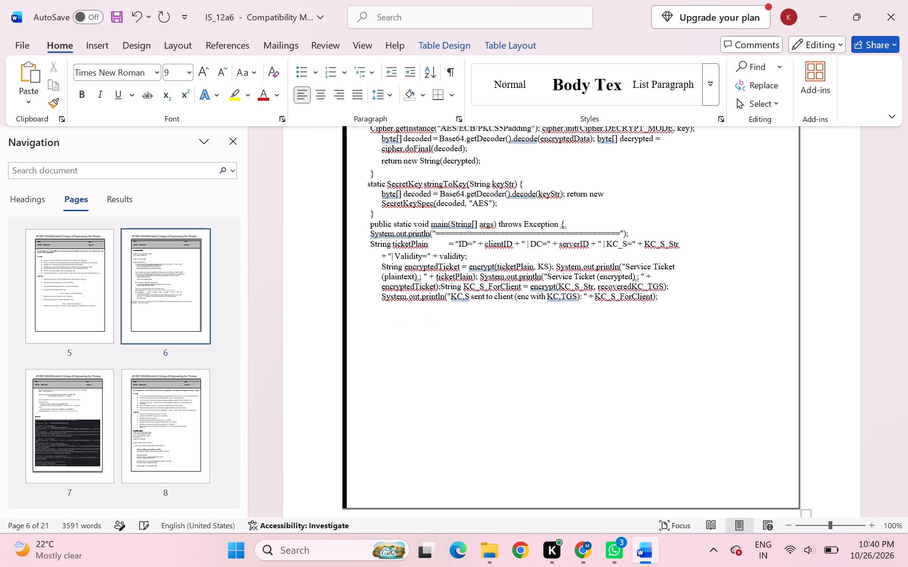
pyautogui.press('Return')
# Delete the "boolean authenticated" statement and the println separator line below it from the Kerberos code on page 7.
pyautogui.scroll(-1, 397, 343)
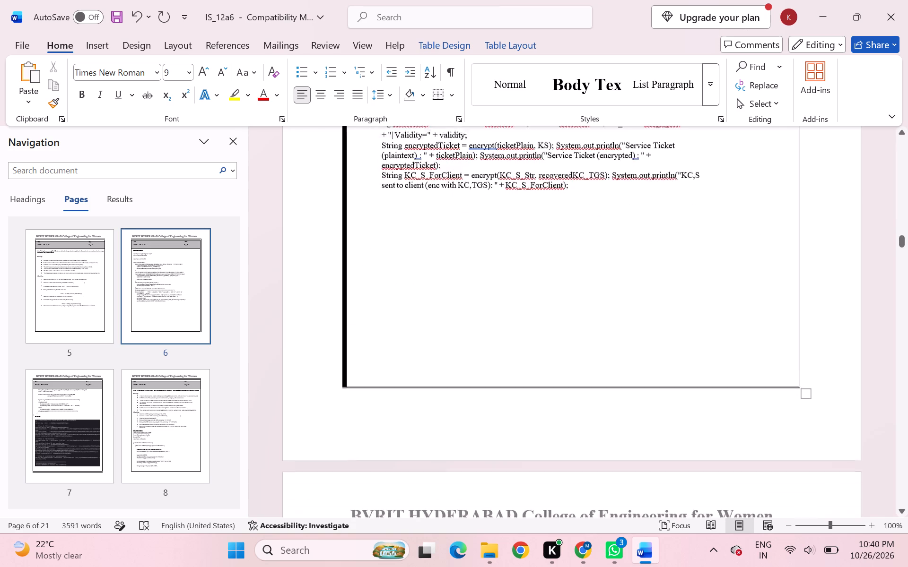
pyautogui.scroll(-3, 397, 343)
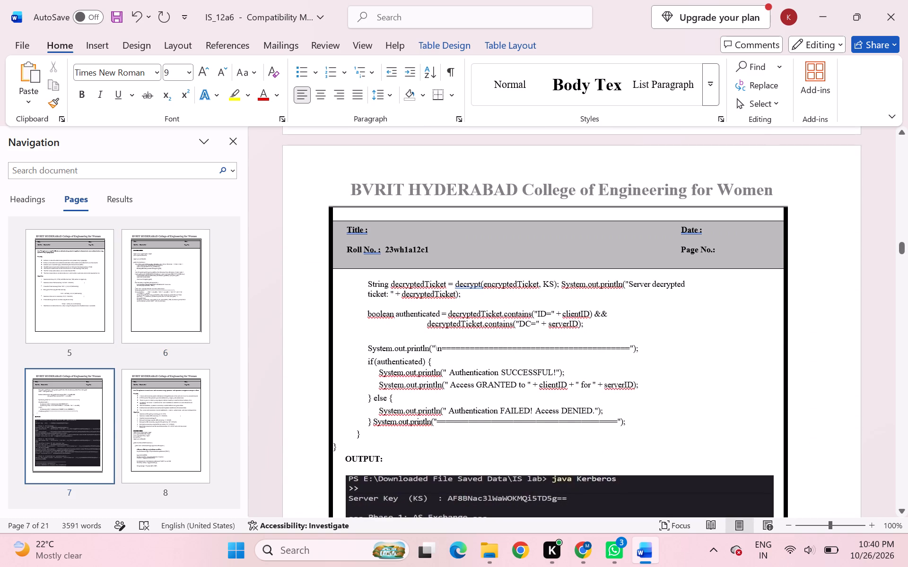
pyautogui.moveTo(367, 315); pyautogui.dragTo(645, 344)
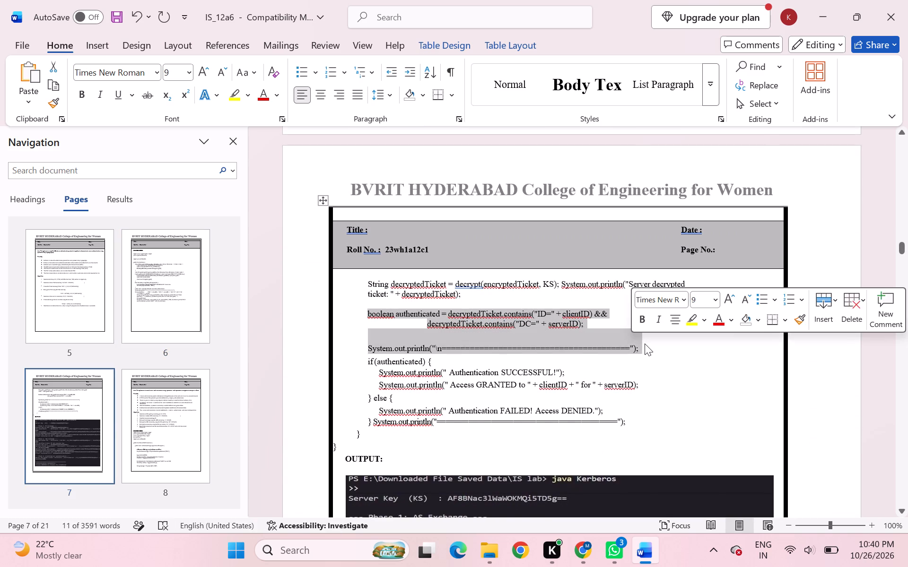
pyautogui.press('BackSpace')
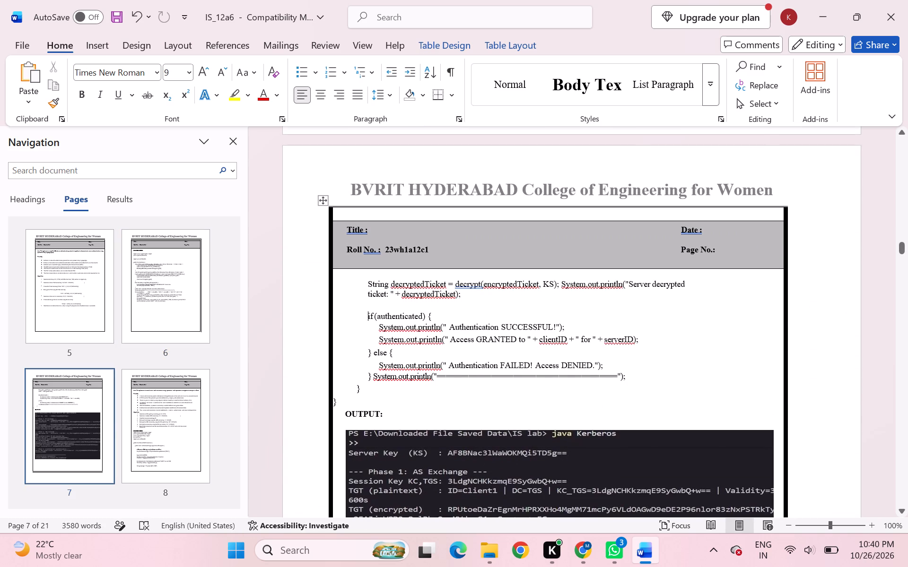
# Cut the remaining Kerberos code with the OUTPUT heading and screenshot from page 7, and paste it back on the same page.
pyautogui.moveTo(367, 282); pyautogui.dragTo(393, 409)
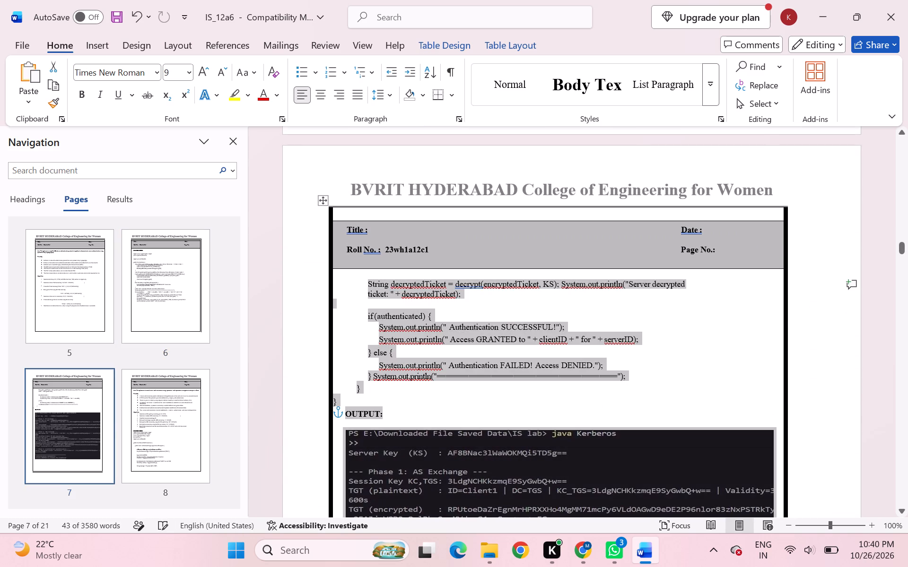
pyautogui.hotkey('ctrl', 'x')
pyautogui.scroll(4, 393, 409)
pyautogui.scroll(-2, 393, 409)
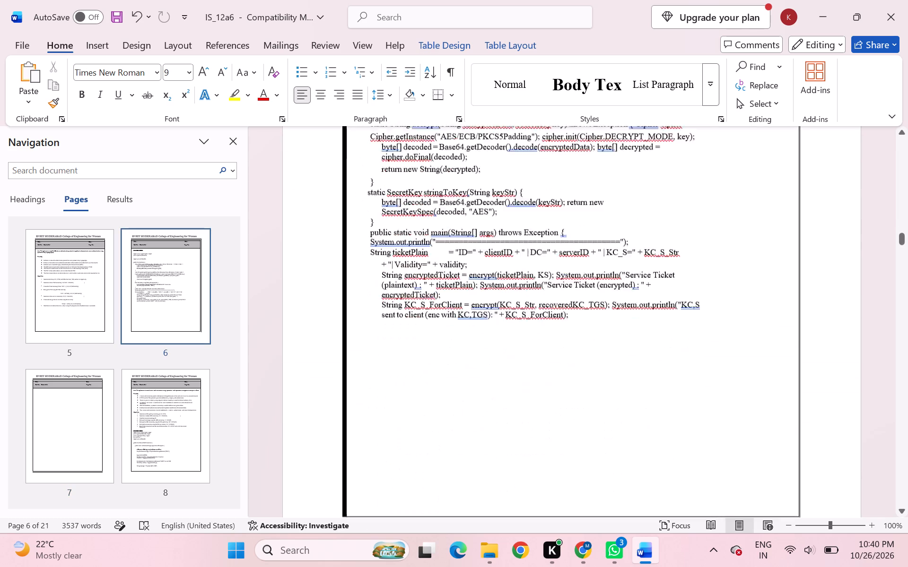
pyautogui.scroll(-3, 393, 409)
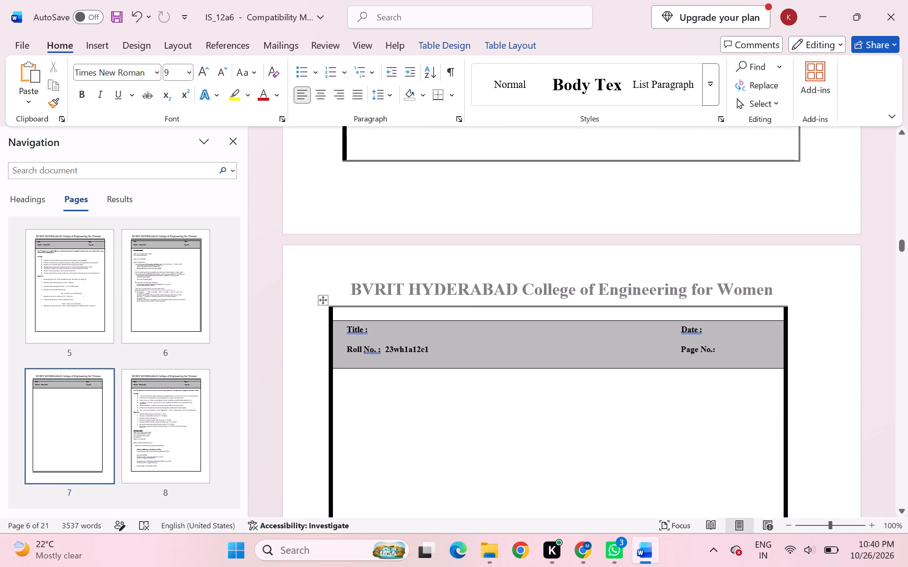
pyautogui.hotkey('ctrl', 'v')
# Delete the String decryptedTicket statement and its "Server decrypted ticket" println from the start of page 7.
pyautogui.moveTo(367, 383); pyautogui.dragTo(433, 393)
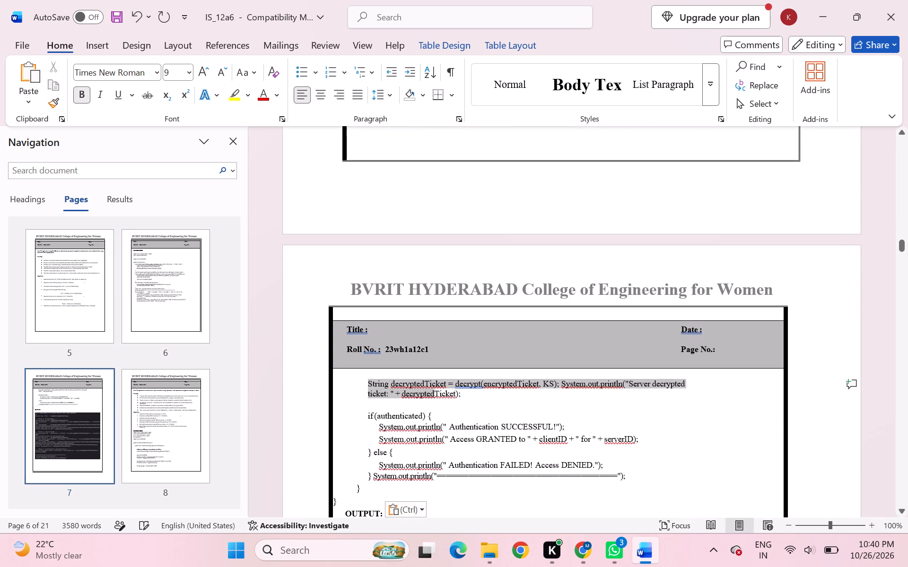
pyautogui.moveTo(433, 393); pyautogui.dragTo(466, 398)
pyautogui.press('BackSpace')
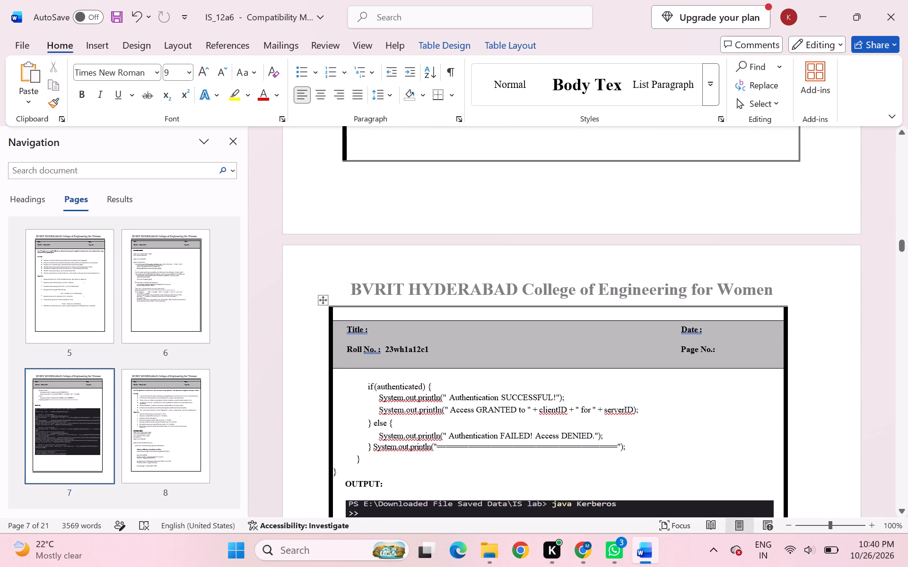
# Move the code from "if(authenticated) {" through "} else {" from page 7 to directly below the KC_S_ForClient println on page 6.
pyautogui.moveTo(367, 383); pyautogui.dragTo(396, 419)
pyautogui.hotkey('ctrl', 'x')
pyautogui.scroll(2, 396, 419)
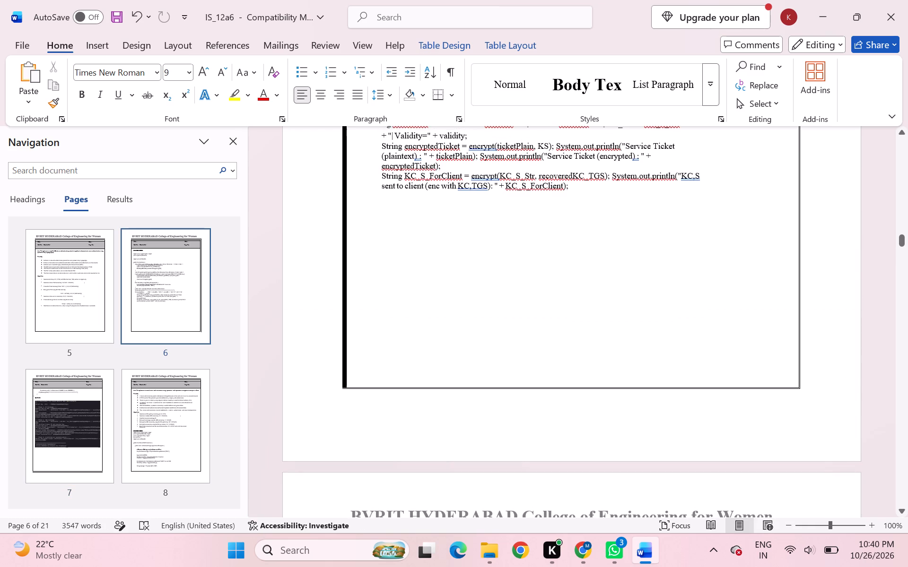
pyautogui.click(391, 206)
pyautogui.doubleClick(389, 202)
pyautogui.click(589, 186)
pyautogui.press('Return')
pyautogui.hotkey('ctrl', 'v')
# Move the rest of page 7, from the "Authentication FAILED" println through the OUTPUT heading and screenshot, to below "} else {" on page 6.
pyautogui.scroll(-2, 514, 272)
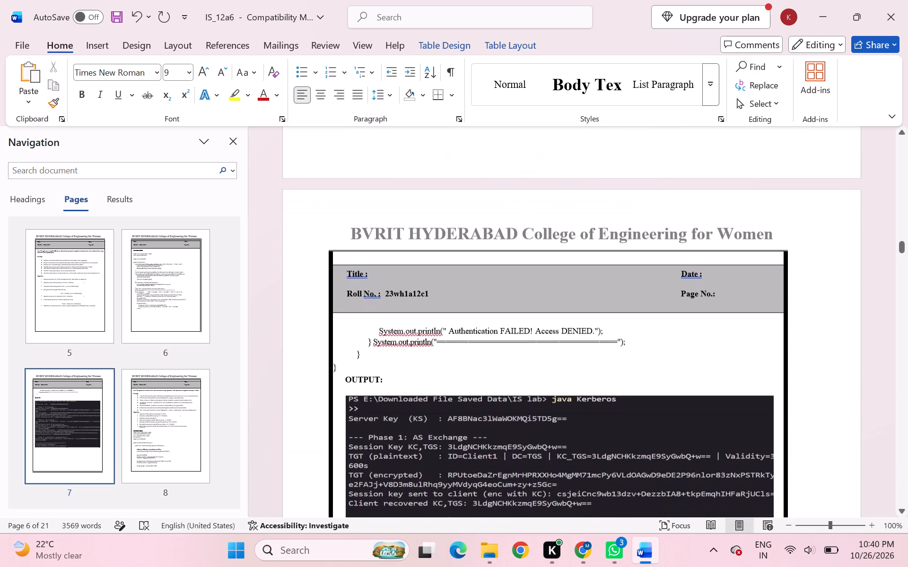
pyautogui.moveTo(367, 328); pyautogui.dragTo(384, 372)
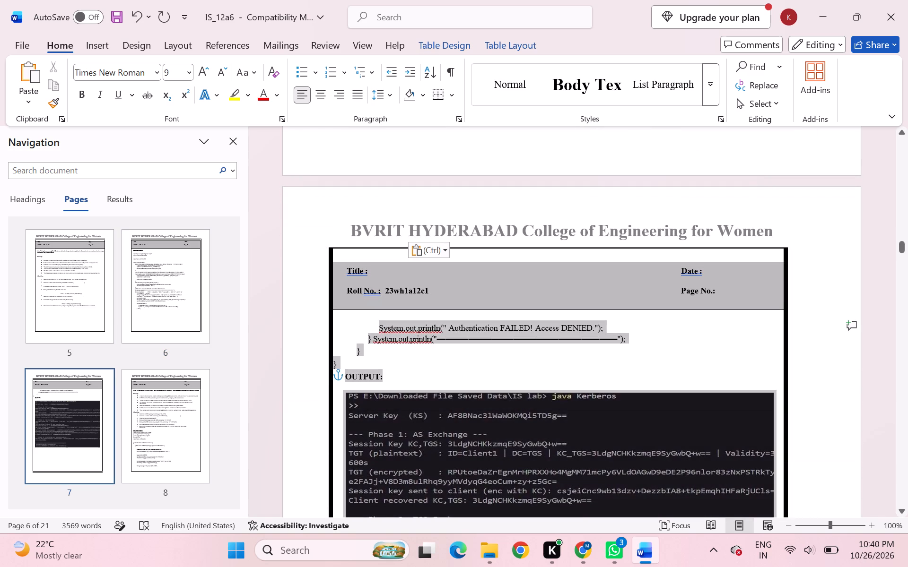
pyautogui.moveTo(384, 372); pyautogui.dragTo(384, 375)
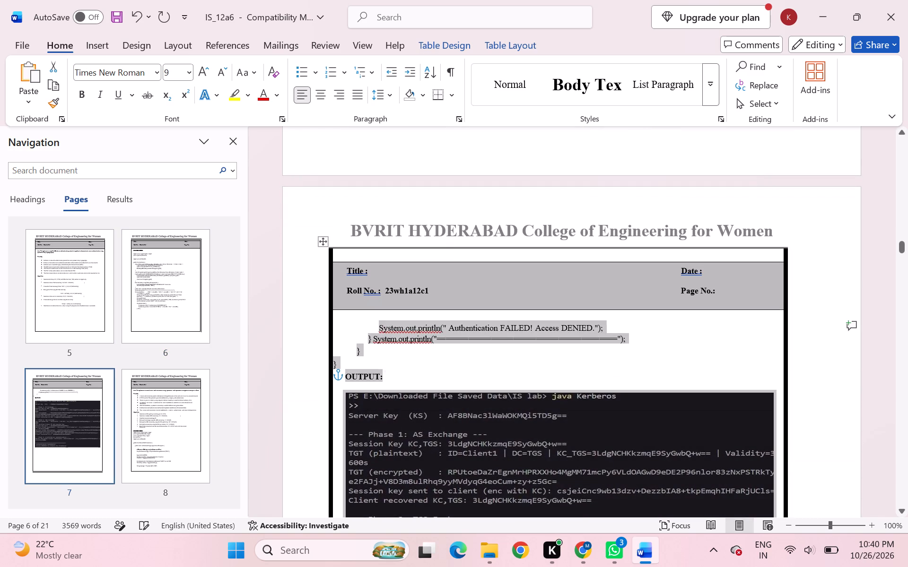
pyautogui.hotkey('ctrl', 'x')
pyautogui.scroll(3, 384, 375)
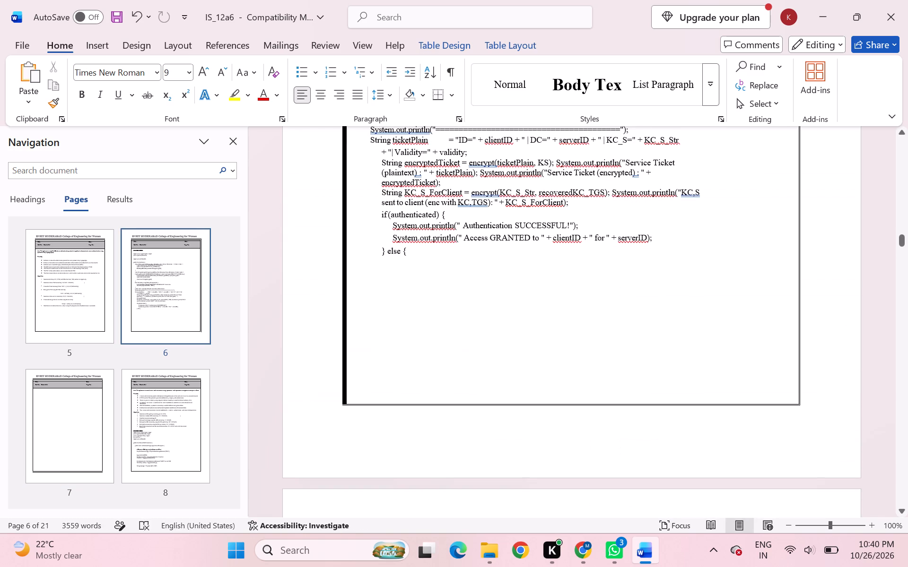
pyautogui.click(417, 249)
pyautogui.press('Return')
pyautogui.hotkey('ctrl', 'v')
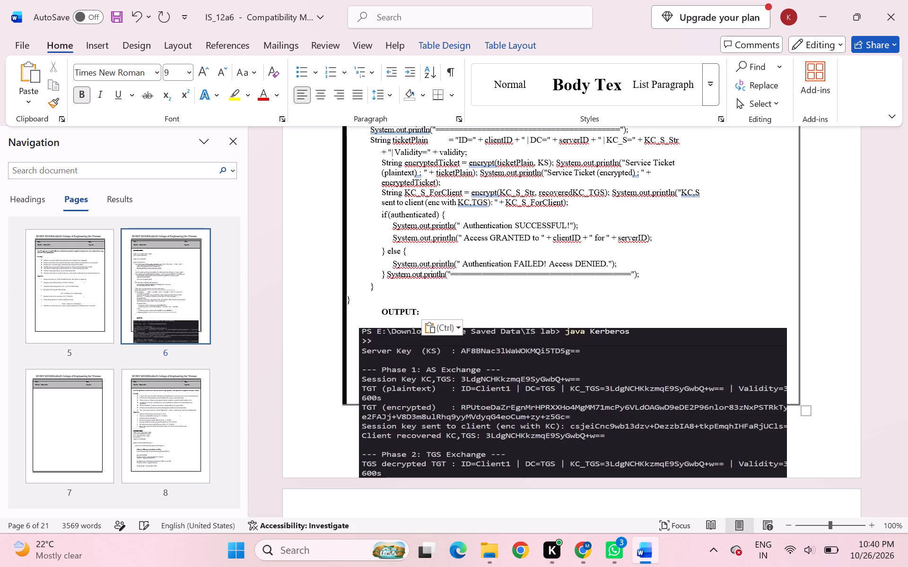
# Delete the two "Service Ticket" println statements, plaintext and encrypted, after the encryptedTicket assignment.
pyautogui.click(459, 404)
pyautogui.scroll(2, 547, 235)
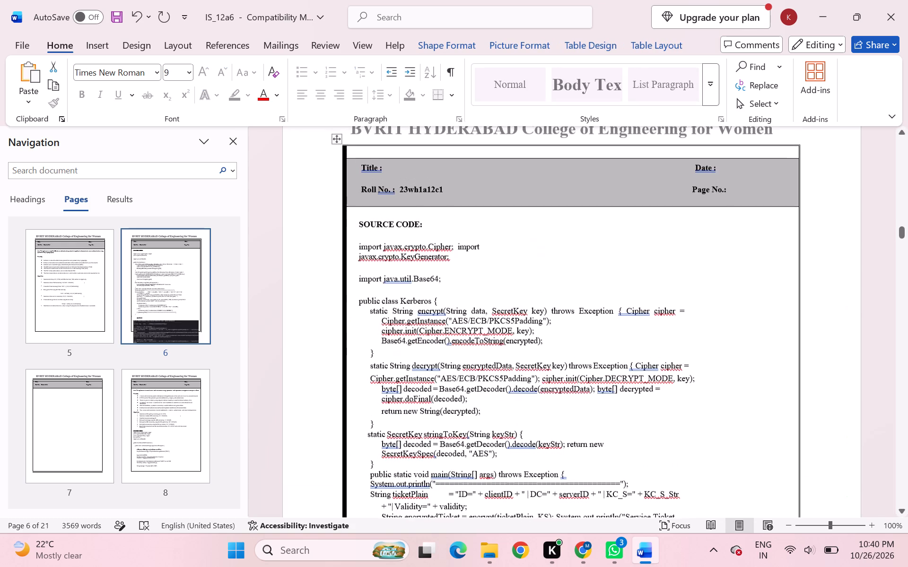
pyautogui.scroll(-2, 547, 235)
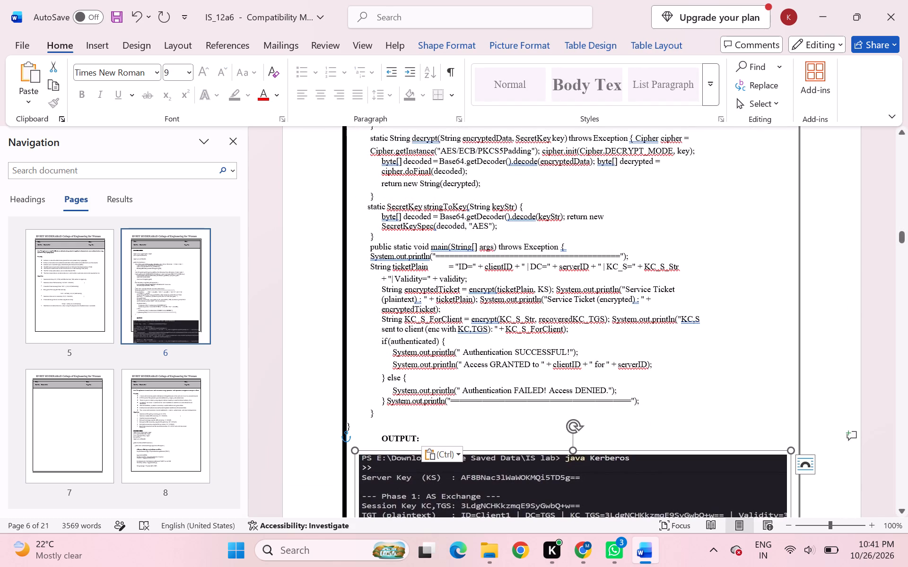
pyautogui.moveTo(556, 288); pyautogui.dragTo(561, 304)
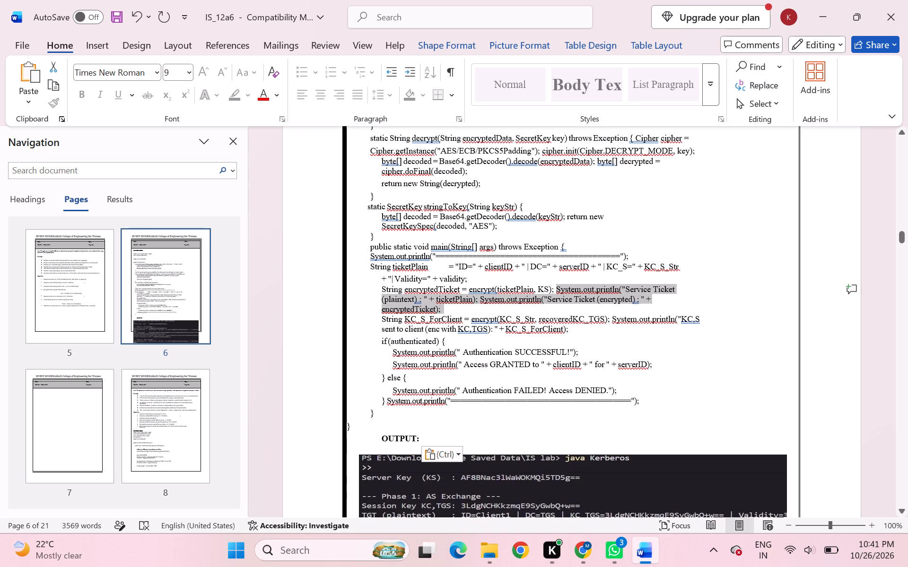
pyautogui.moveTo(561, 304); pyautogui.dragTo(562, 305)
pyautogui.press('BackSpace')
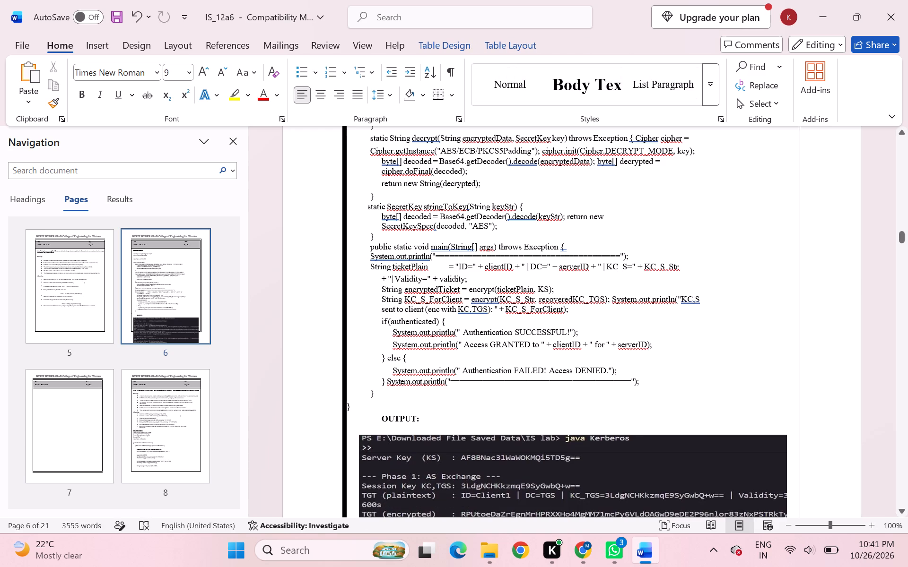
# Bring the OUTPUT heading up onto the final closing brace's line, separated from the brace by three spaces.
pyautogui.scroll(-1, 420, 346)
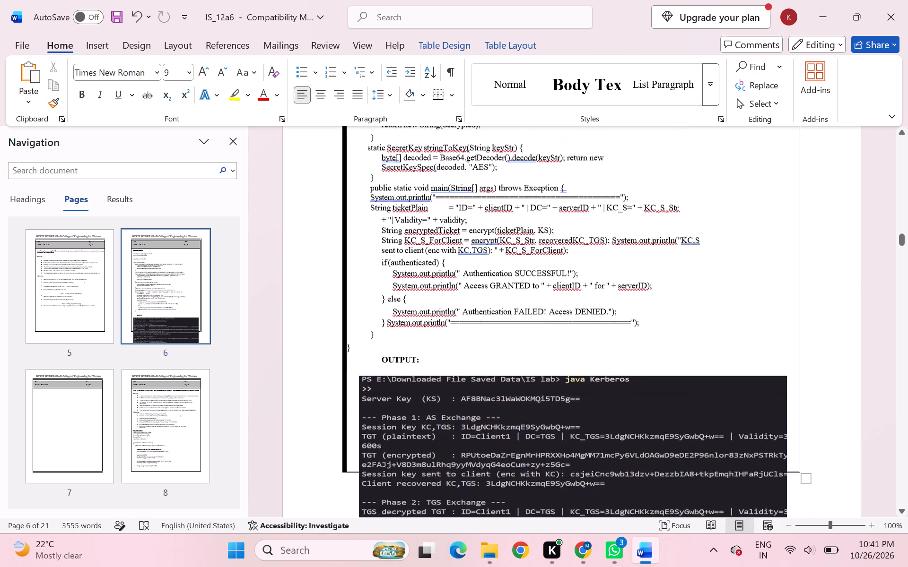
pyautogui.scroll(-1, 420, 346)
pyautogui.click(383, 309)
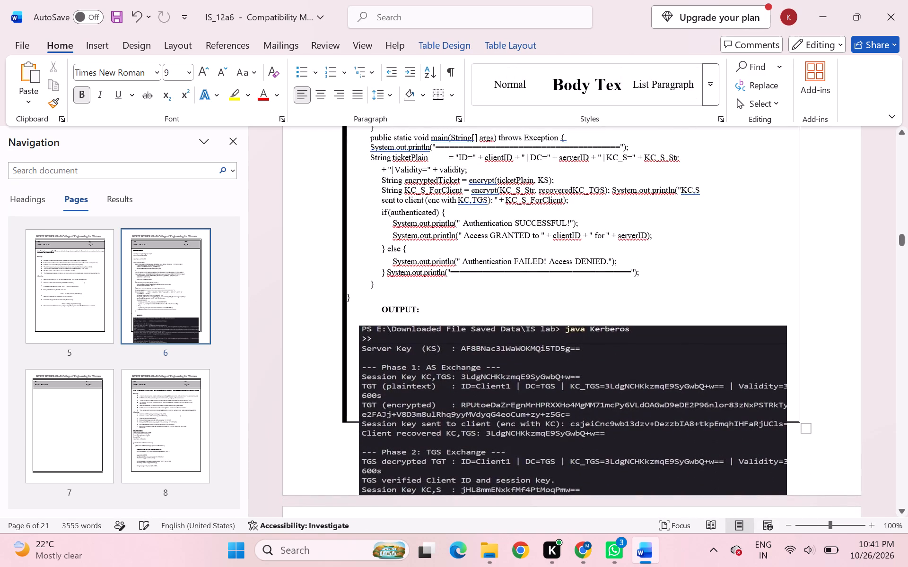
pyautogui.press('BackSpace')
pyautogui.press('BackSpace')
pyautogui.press('space')
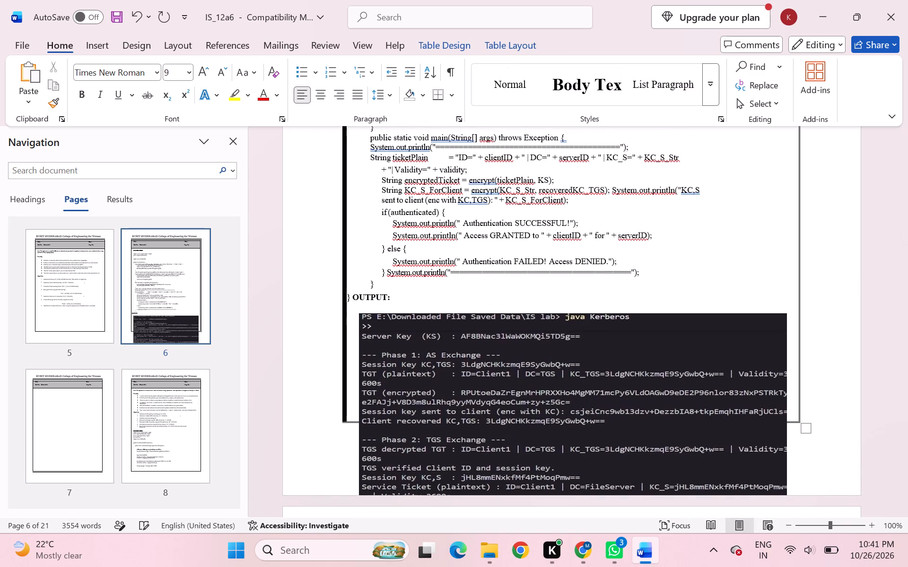
pyautogui.press('space')
pyautogui.press('space')
# Shrink the Kerberos output screenshot on page 6 and move it up against the code's final closing braces.
pyautogui.click(604, 367)
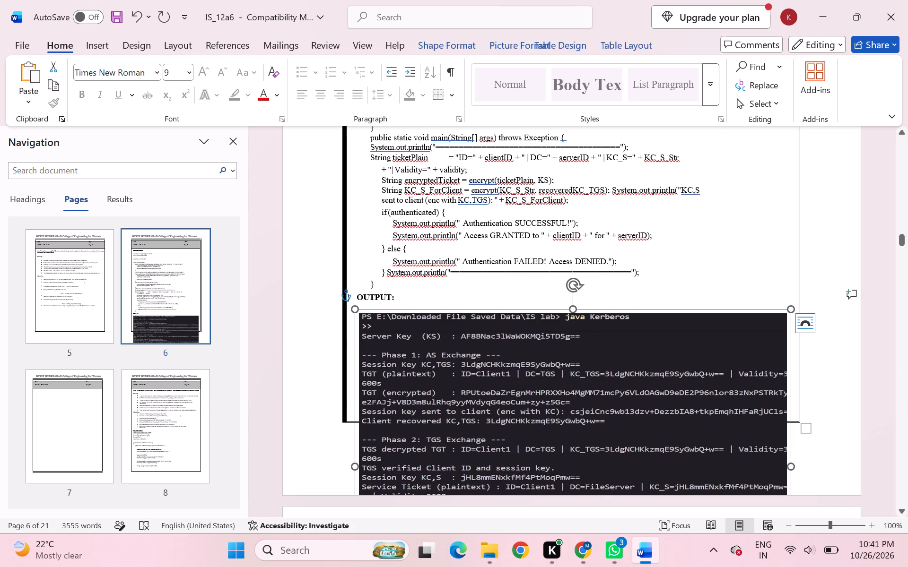
pyautogui.moveTo(791, 310); pyautogui.dragTo(758, 339)
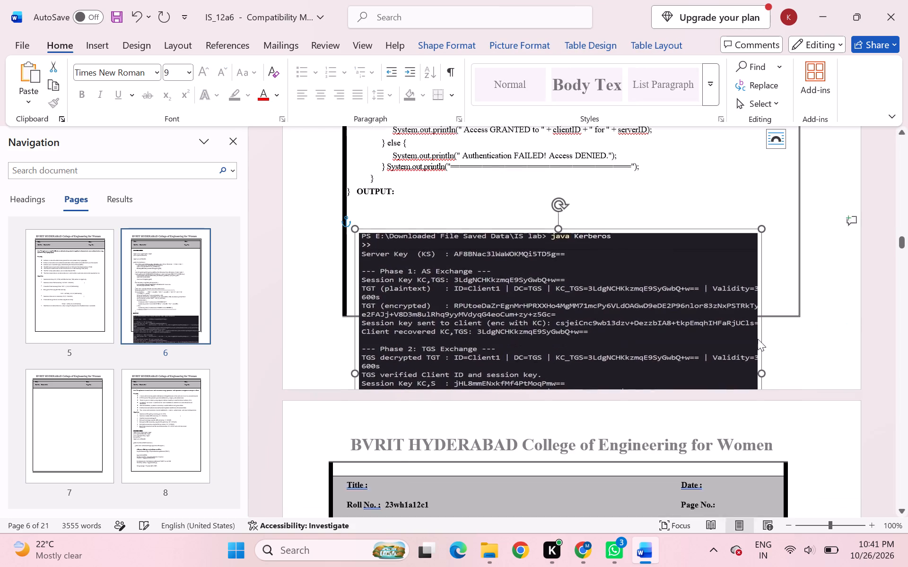
pyautogui.click(574, 259)
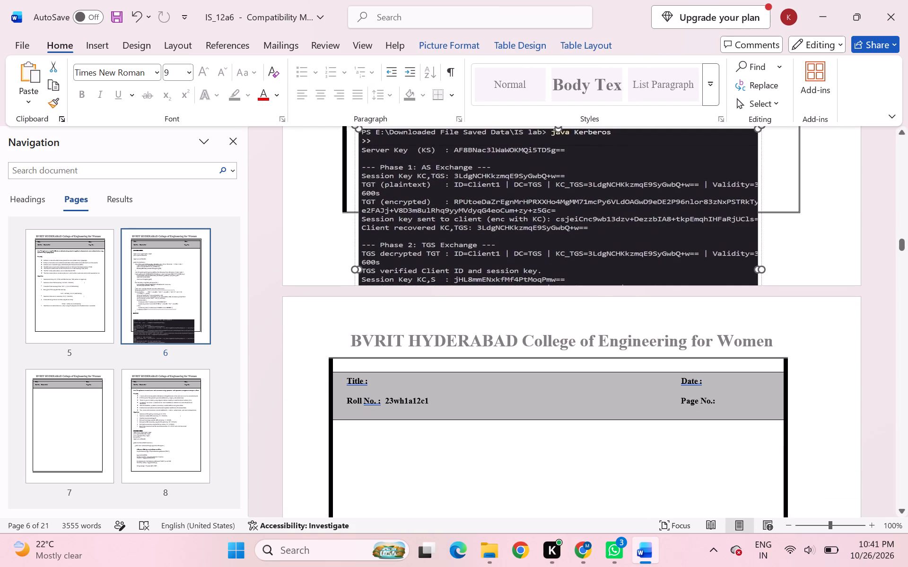
pyautogui.scroll(1, 565, 219)
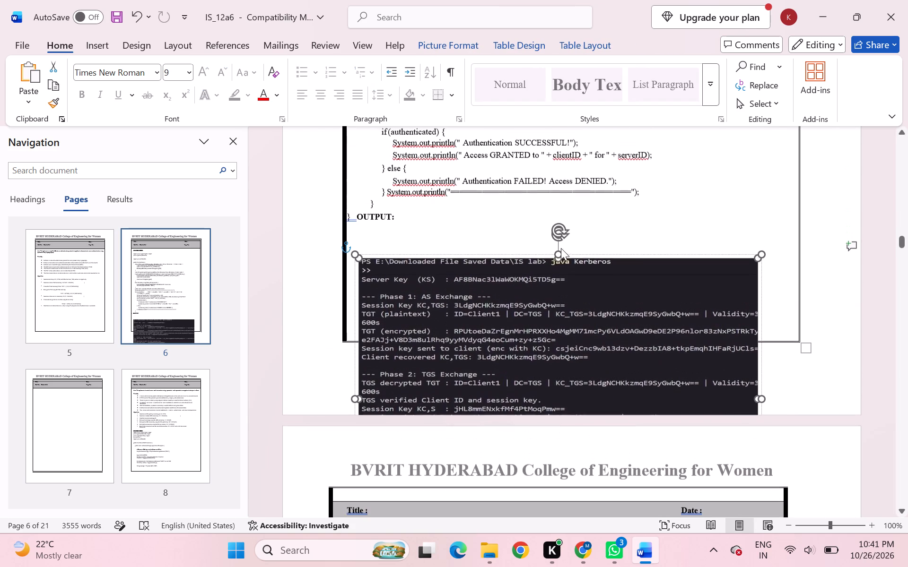
pyautogui.moveTo(560, 252); pyautogui.dragTo(562, 267)
pyautogui.scroll(-1, 562, 267)
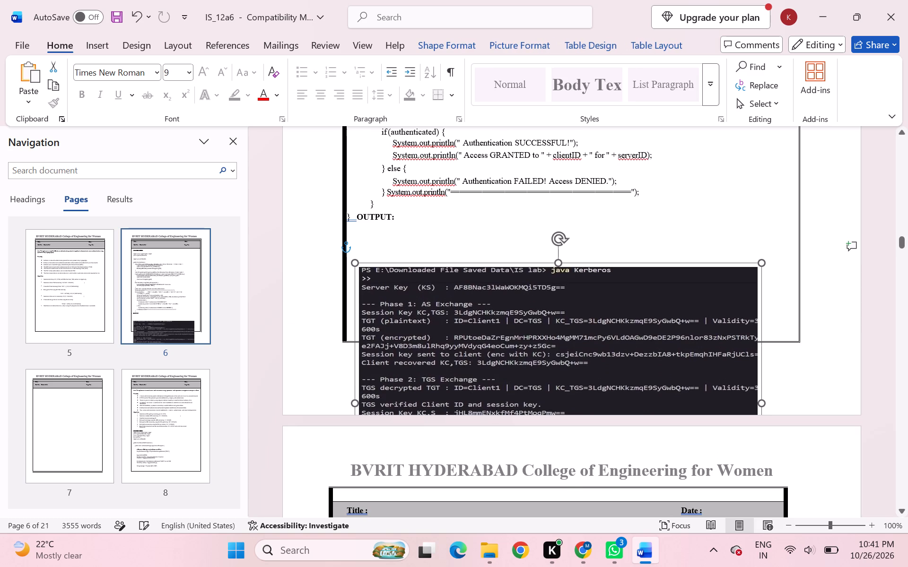
pyautogui.scroll(-1, 562, 267)
pyautogui.moveTo(538, 280); pyautogui.dragTo(543, 257)
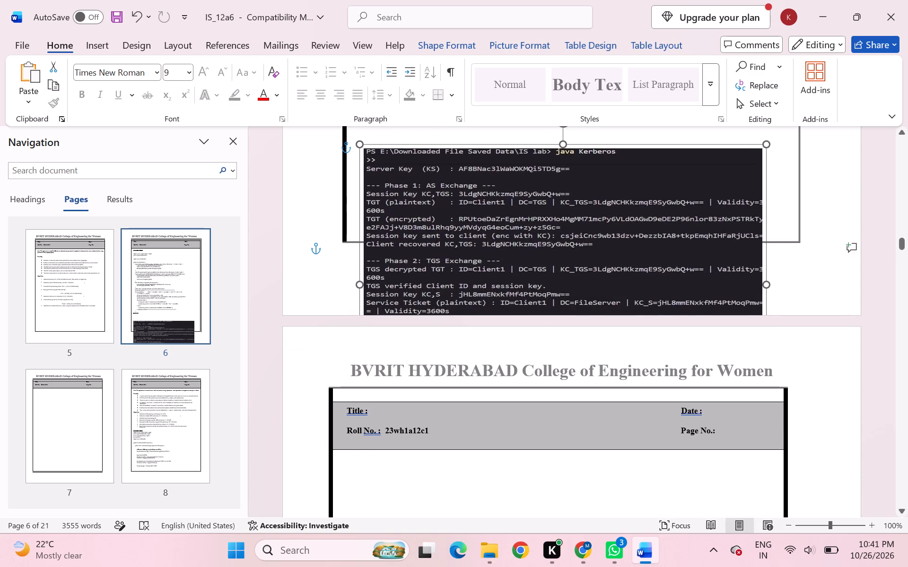
pyautogui.moveTo(543, 257); pyautogui.dragTo(539, 218)
# Move the SOURCE CODE heading, imports and encrypt method from page 6 to directly below algorithm item 7 on page 5.
pyautogui.scroll(2, 507, 414)
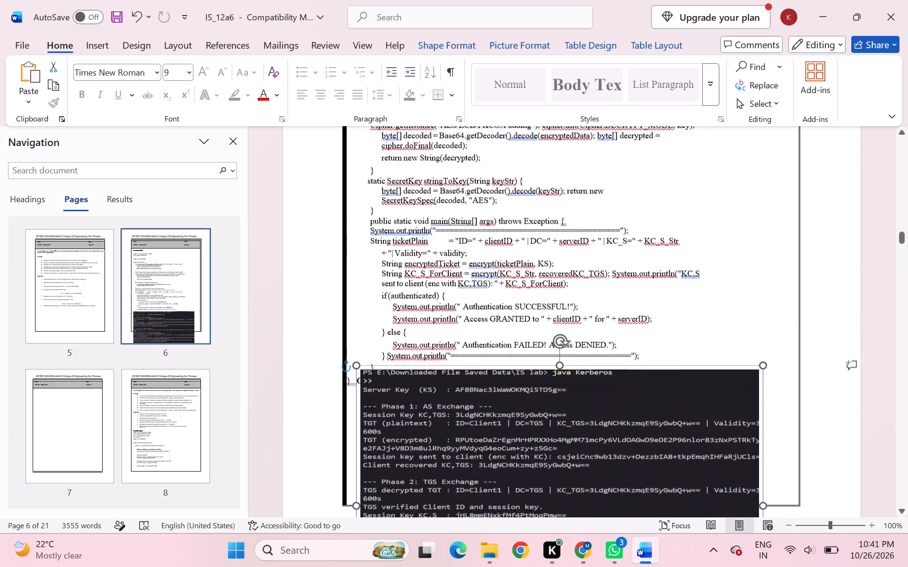
pyautogui.scroll(7, 507, 414)
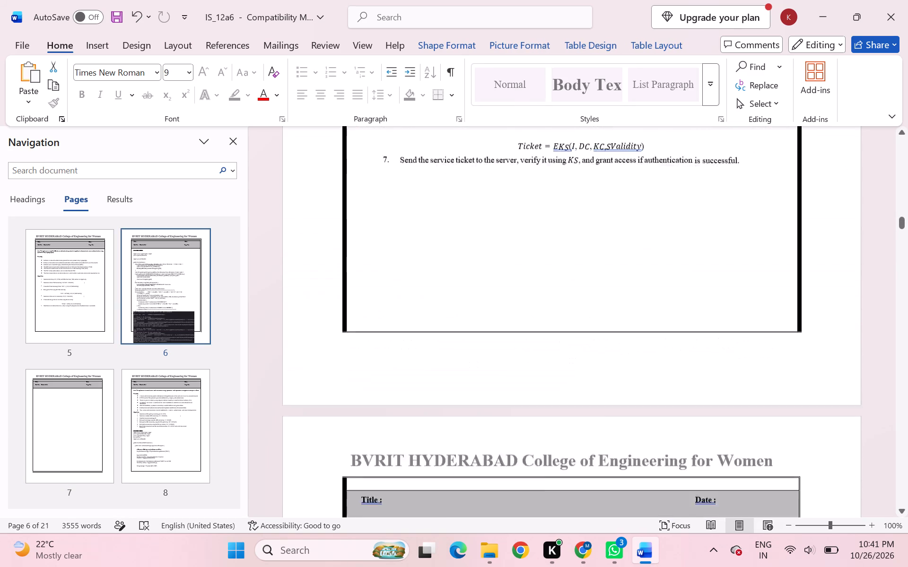
pyautogui.scroll(-3, 507, 414)
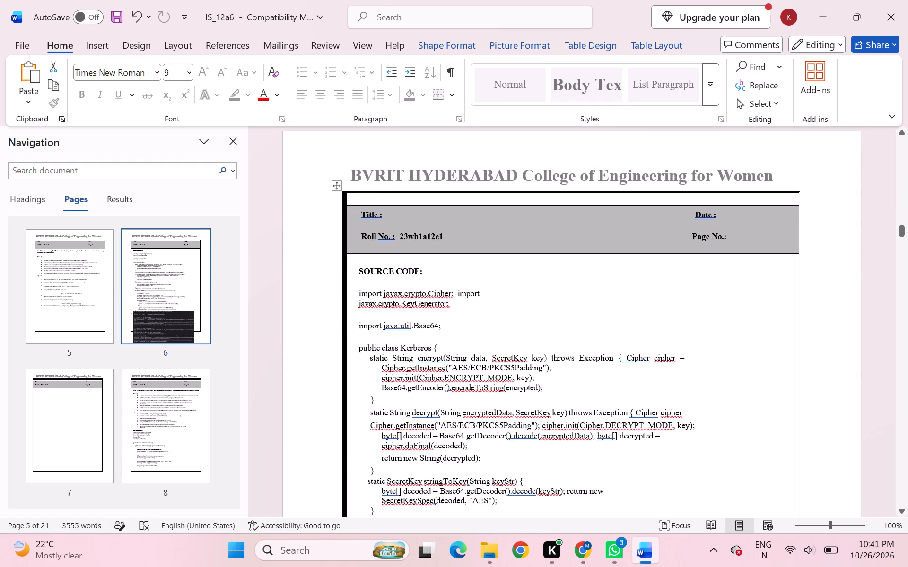
pyautogui.moveTo(360, 272); pyautogui.dragTo(454, 400)
pyautogui.hotkey('ctrl', 'x')
pyautogui.scroll(4, 454, 400)
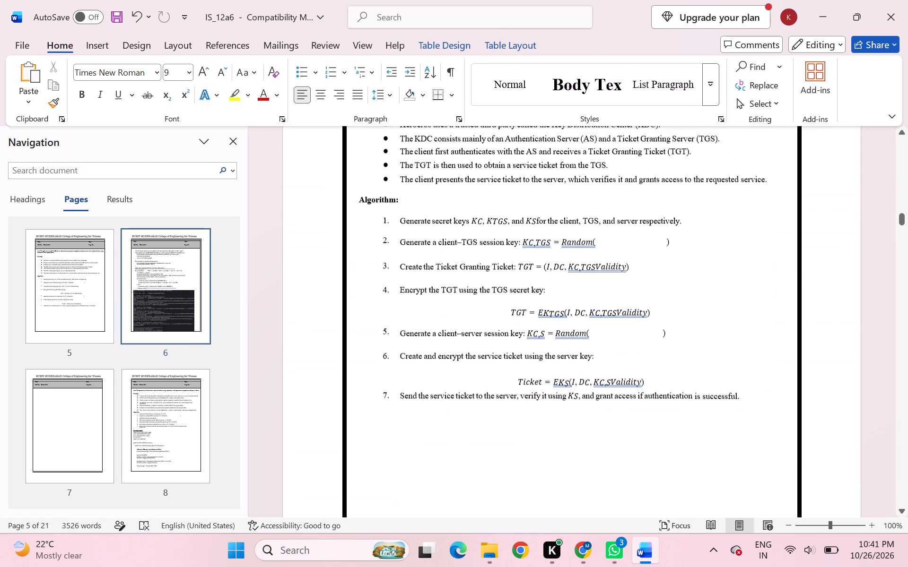
pyautogui.doubleClick(384, 408)
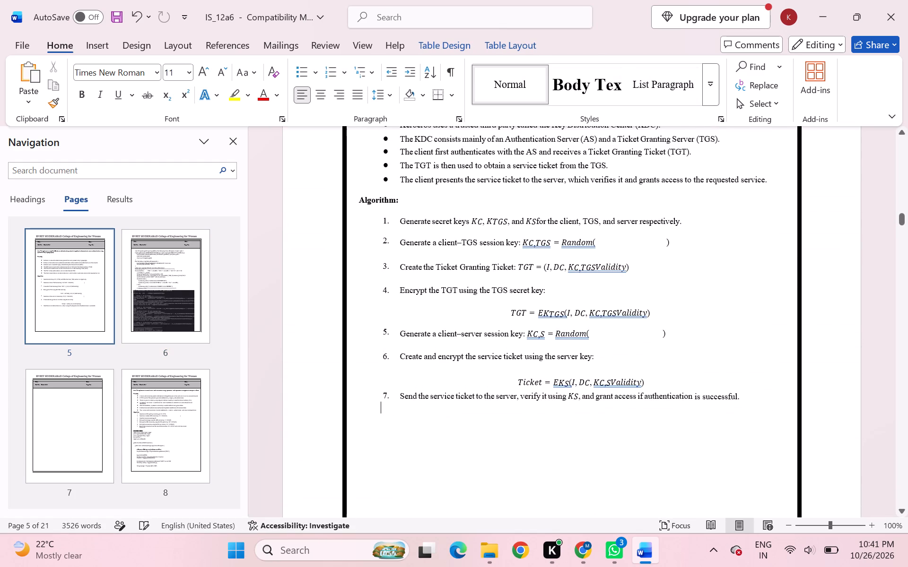
pyautogui.hotkey('ctrl', 'v')
# Delete the three WriteUp bullets from "The KDC consists mainly of" through "The TGT is then used" on page 5.
pyautogui.scroll(-2, 725, 410)
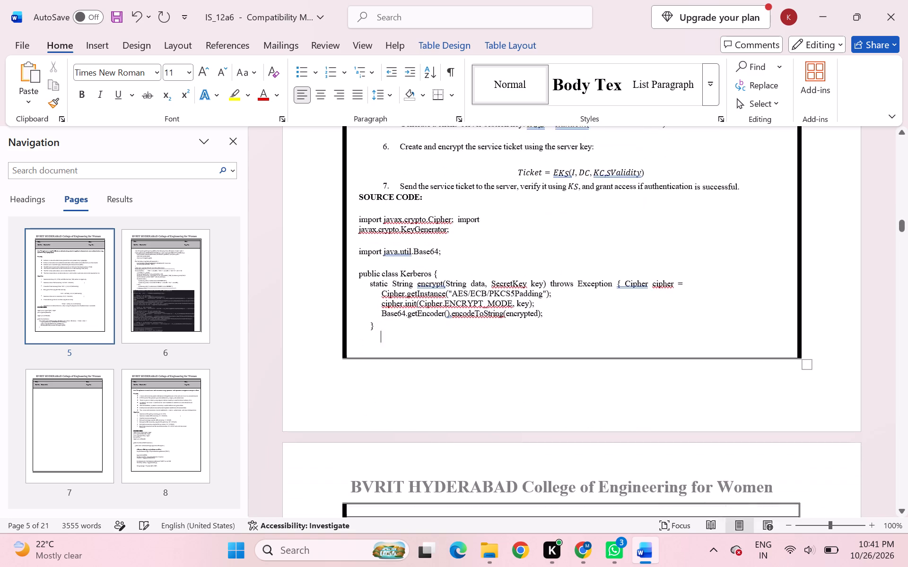
pyautogui.scroll(-3, 725, 410)
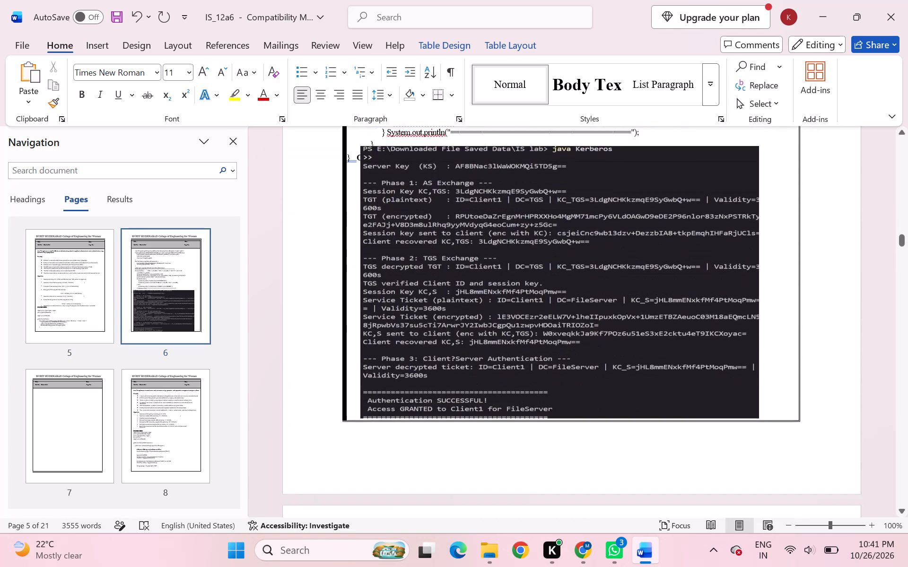
pyautogui.scroll(4, 725, 410)
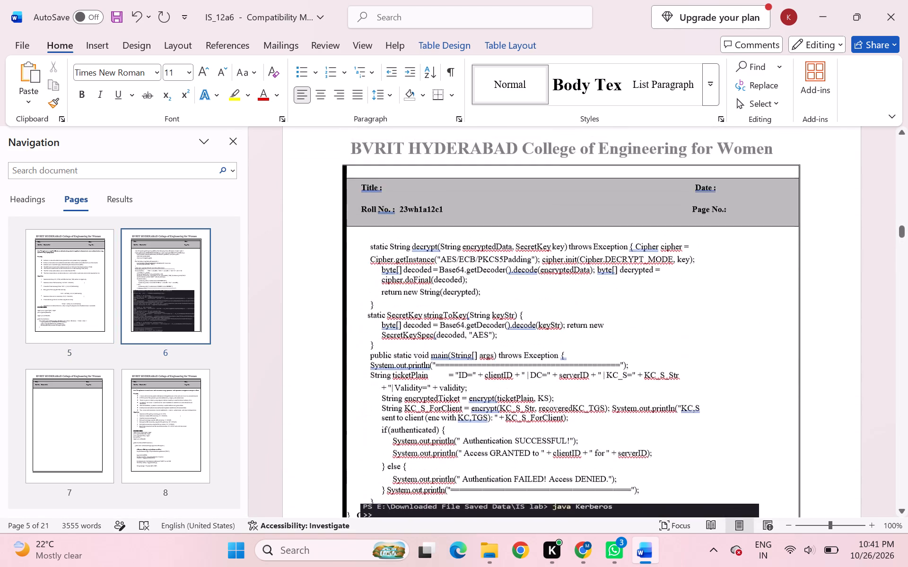
pyautogui.scroll(4, 725, 410)
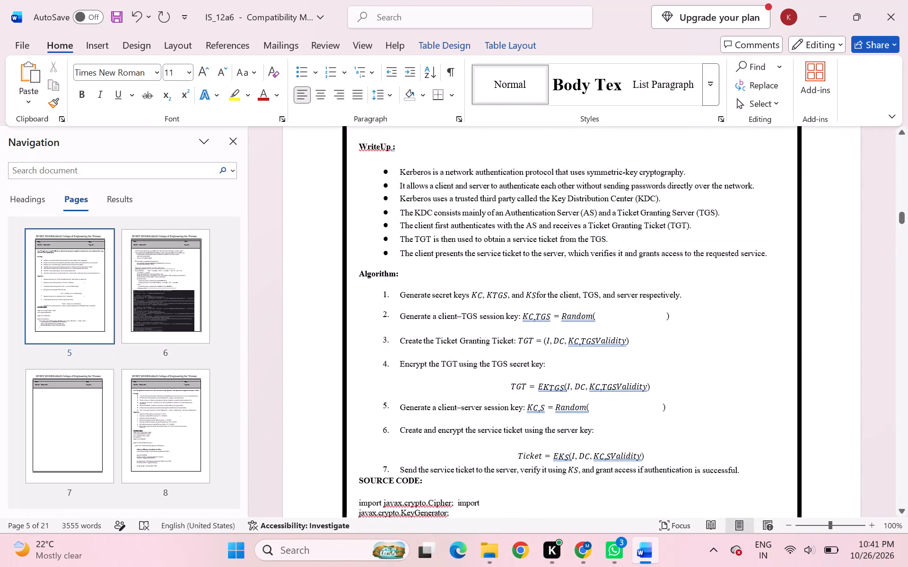
pyautogui.scroll(1, 573, 387)
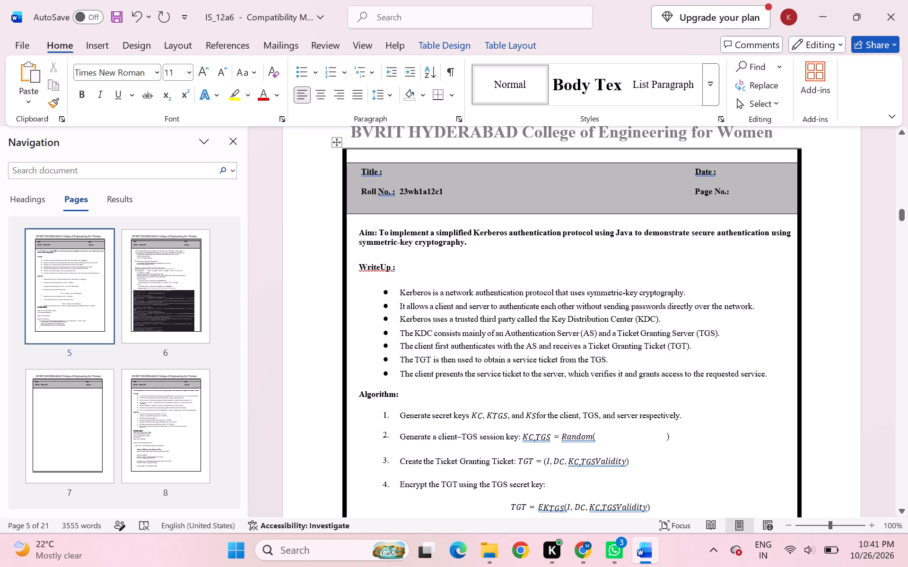
pyautogui.moveTo(398, 329); pyautogui.dragTo(613, 354)
pyautogui.press('BackSpace')
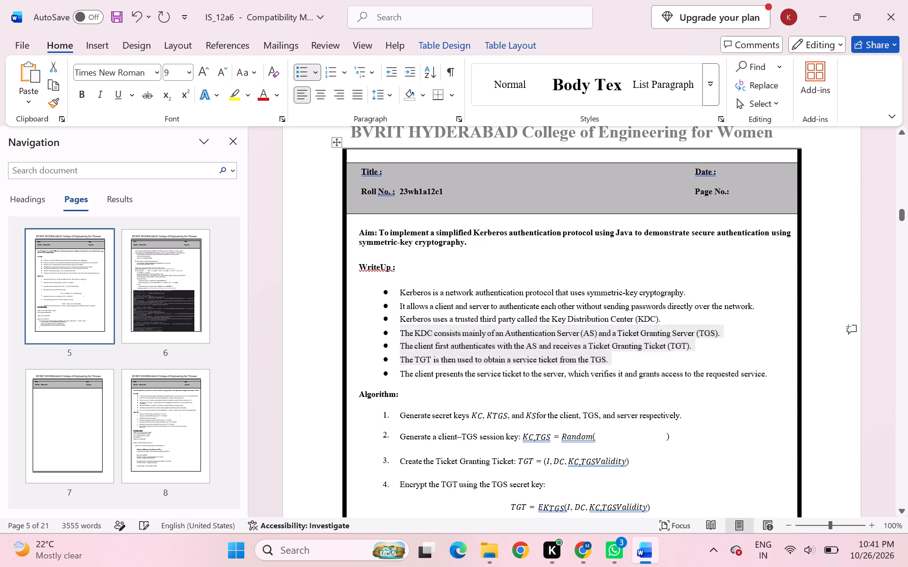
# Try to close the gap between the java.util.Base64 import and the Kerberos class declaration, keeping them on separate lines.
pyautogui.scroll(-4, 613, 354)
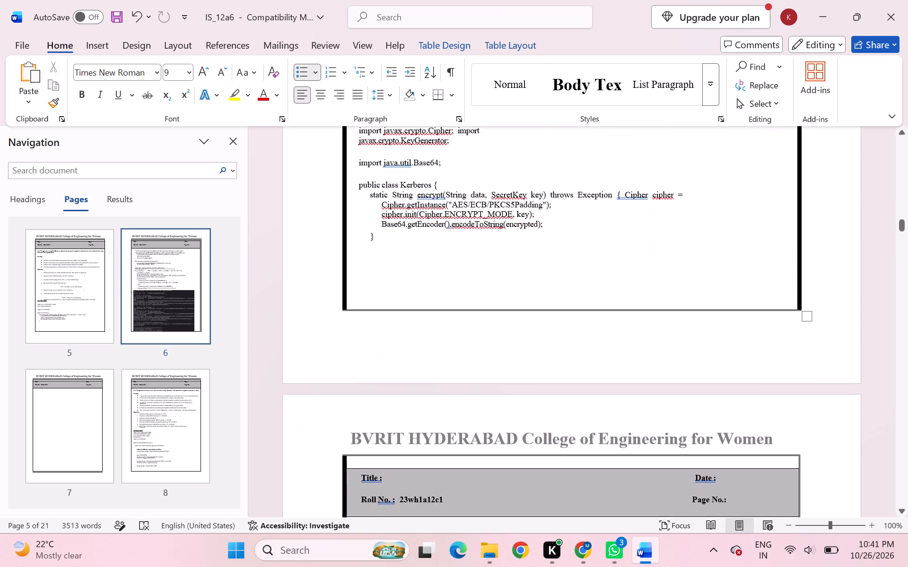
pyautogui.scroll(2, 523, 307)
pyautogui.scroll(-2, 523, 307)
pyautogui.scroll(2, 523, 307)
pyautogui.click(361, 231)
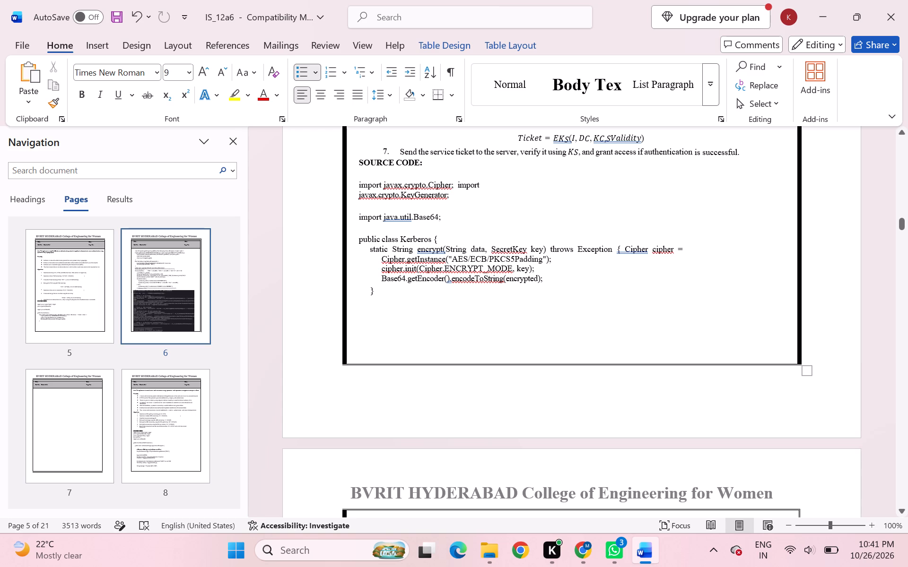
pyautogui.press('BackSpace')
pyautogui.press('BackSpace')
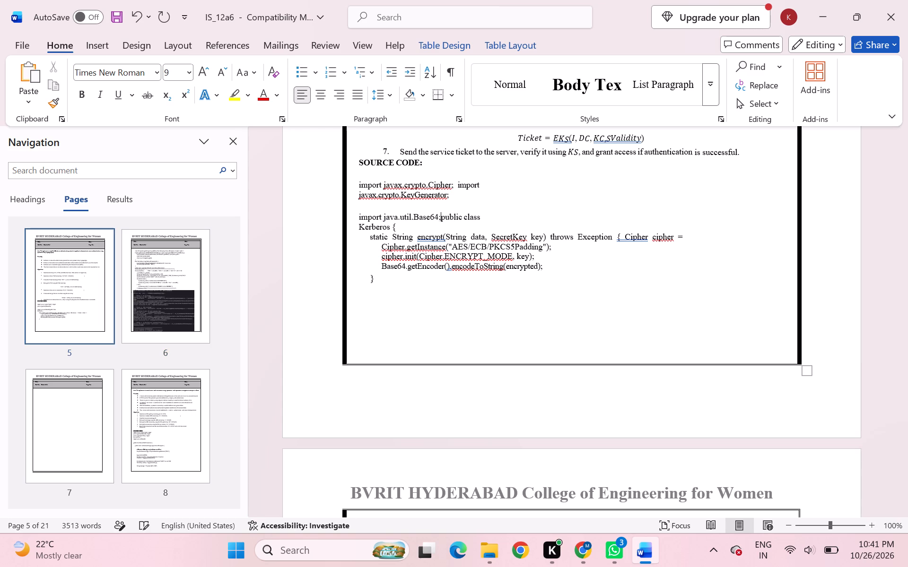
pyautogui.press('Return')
# Cut the decrypt method from page 6 and paste it on a new line below the encrypt method on page 5.
pyautogui.scroll(-1, 422, 331)
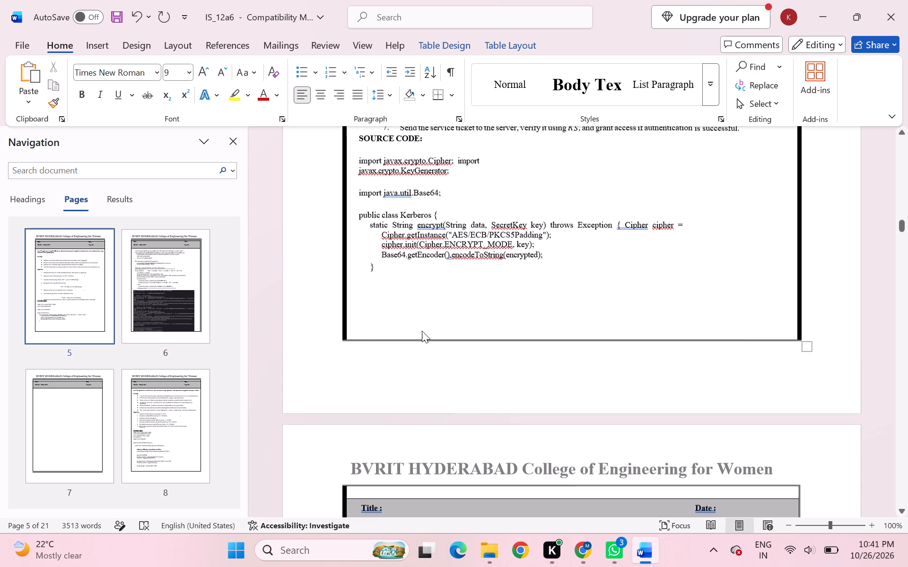
pyautogui.scroll(-2, 422, 331)
pyautogui.moveTo(369, 317); pyautogui.dragTo(433, 341)
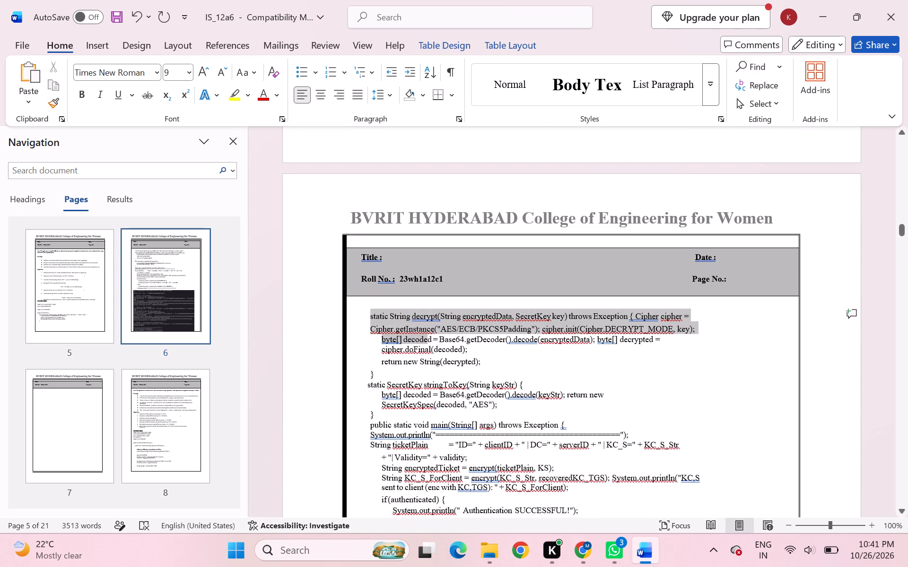
pyautogui.moveTo(433, 341); pyautogui.dragTo(478, 374)
pyautogui.hotkey('ctrl', 'x')
pyautogui.scroll(2, 478, 374)
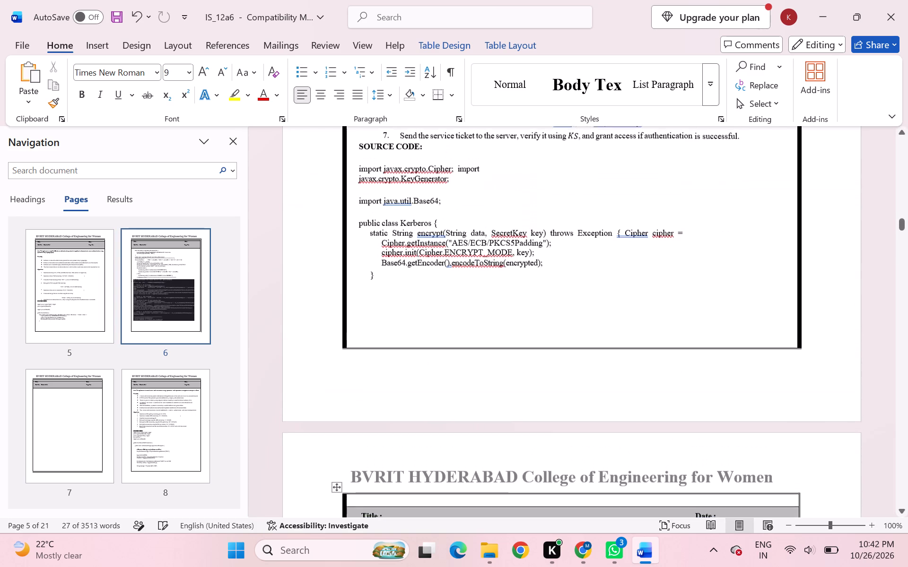
pyautogui.click(409, 275)
pyautogui.press('Return')
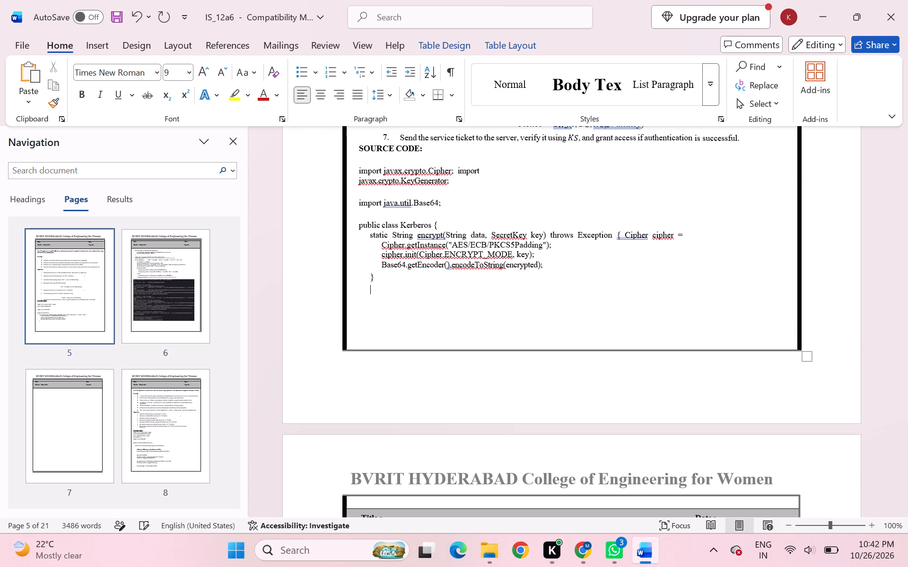
pyautogui.hotkey('ctrl', 'v')
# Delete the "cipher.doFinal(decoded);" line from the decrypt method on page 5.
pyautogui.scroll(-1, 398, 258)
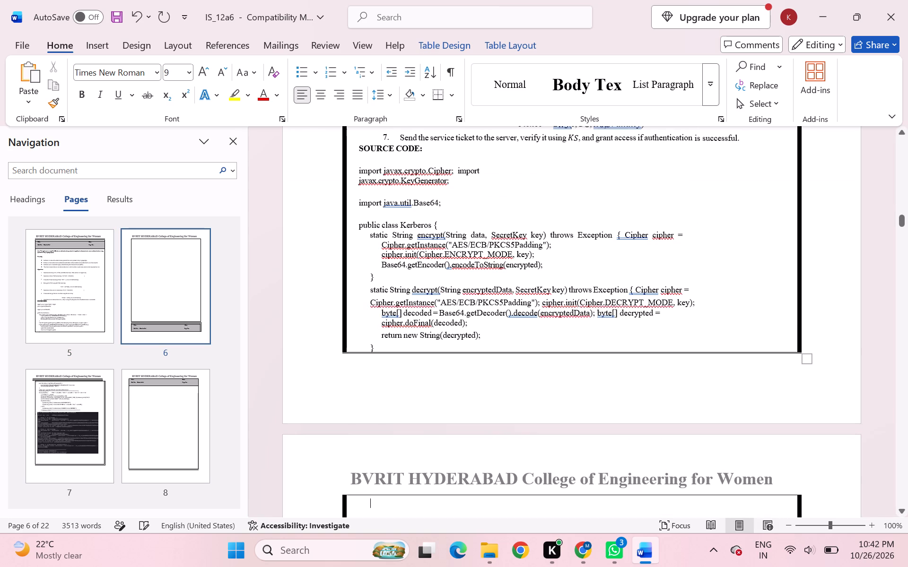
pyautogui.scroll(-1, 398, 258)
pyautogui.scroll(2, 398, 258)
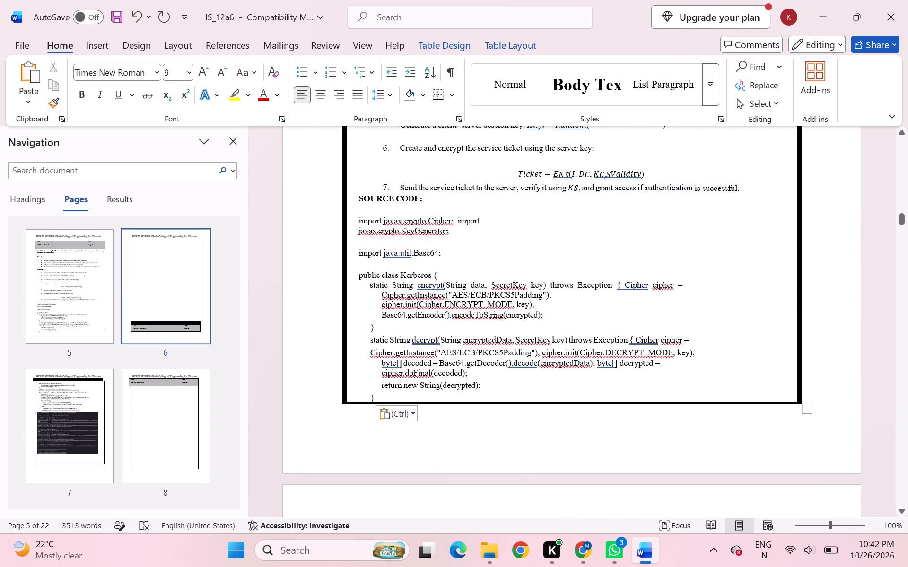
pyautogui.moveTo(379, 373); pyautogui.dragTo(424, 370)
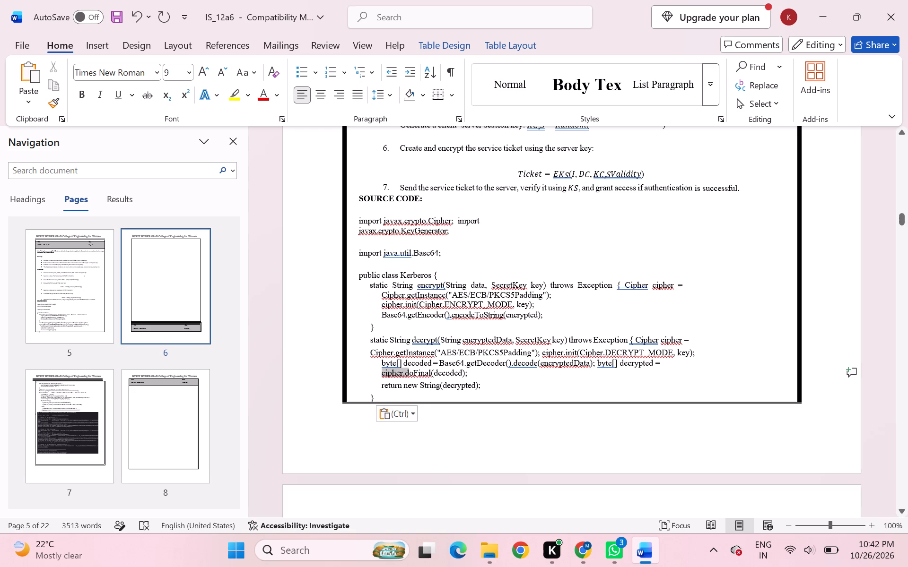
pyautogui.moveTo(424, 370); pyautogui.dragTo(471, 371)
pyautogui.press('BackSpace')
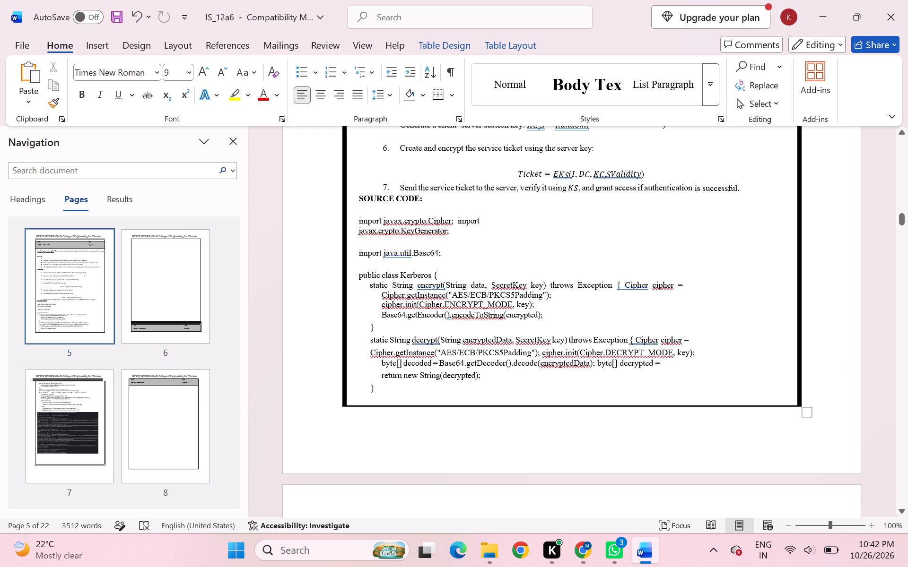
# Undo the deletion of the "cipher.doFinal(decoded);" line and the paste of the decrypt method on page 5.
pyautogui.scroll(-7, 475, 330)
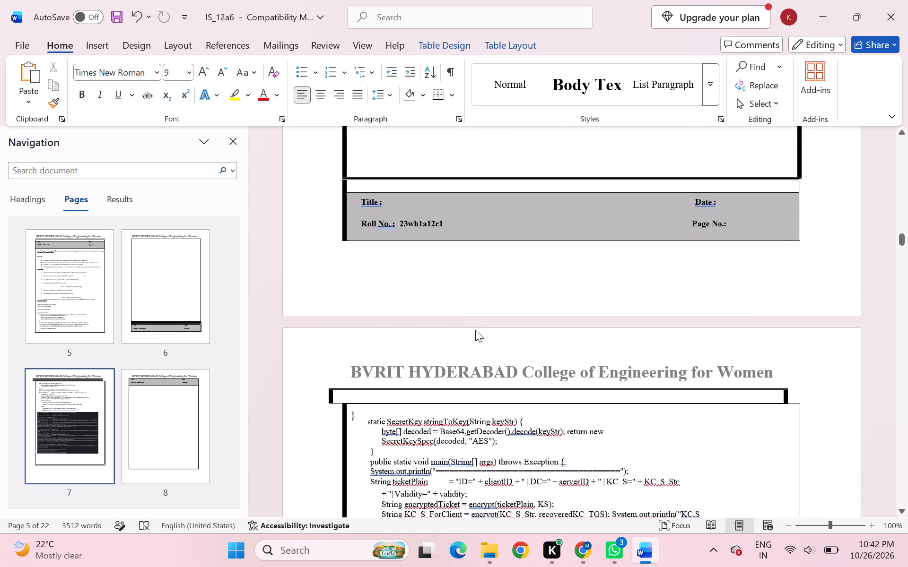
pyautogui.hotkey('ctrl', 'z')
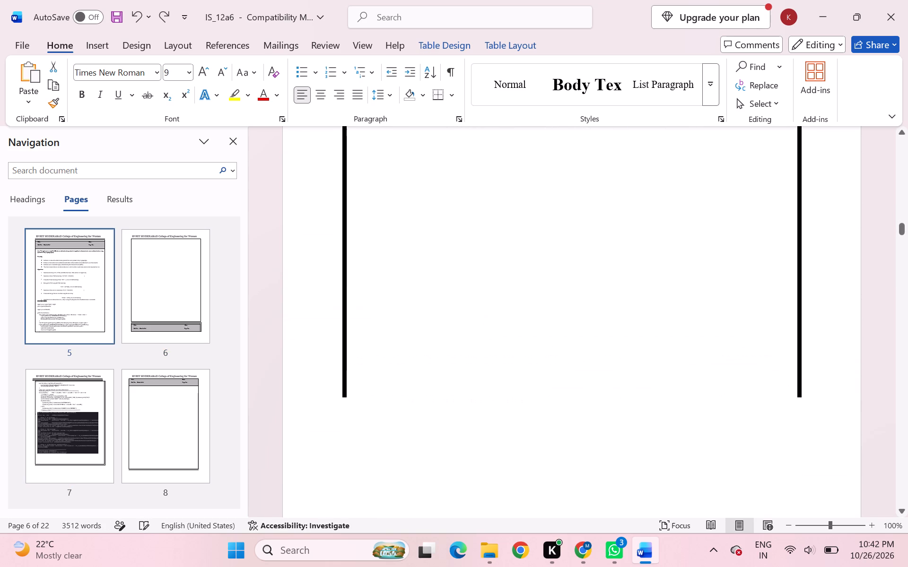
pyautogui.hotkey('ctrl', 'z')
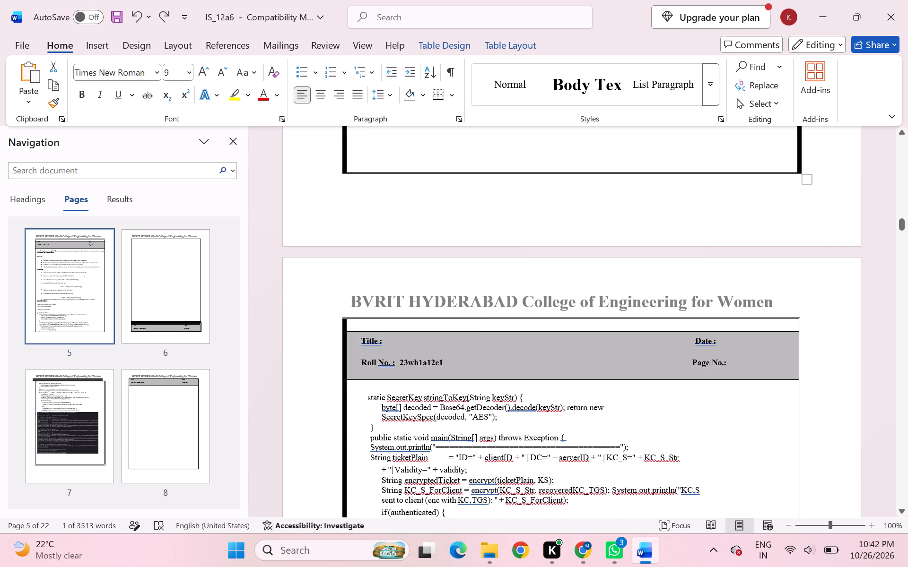
# Delete the step "Encrypt the TGT using the TGS secret key:" and its TGT formula from the Kerberos algorithm on page 5.
pyautogui.scroll(1, 474, 391)
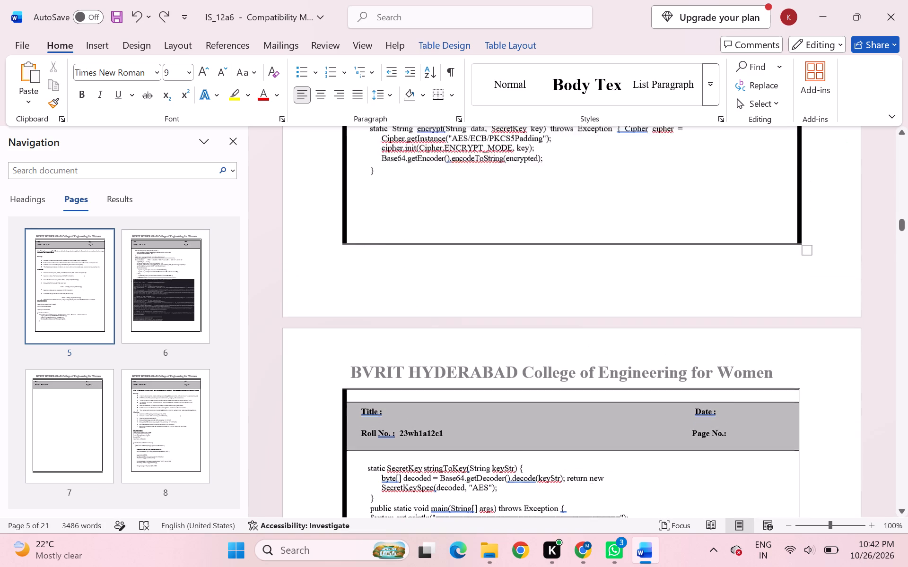
pyautogui.scroll(2, 474, 391)
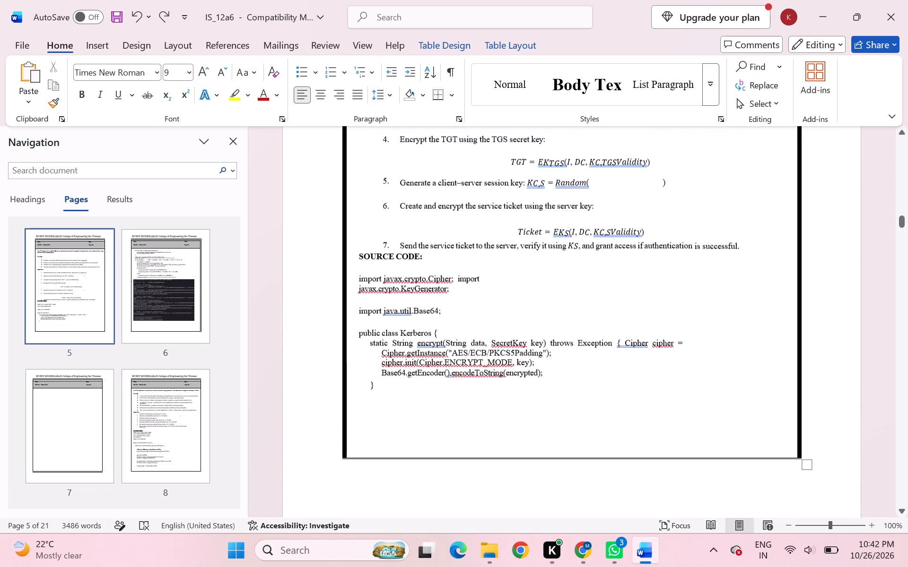
pyautogui.scroll(1, 474, 391)
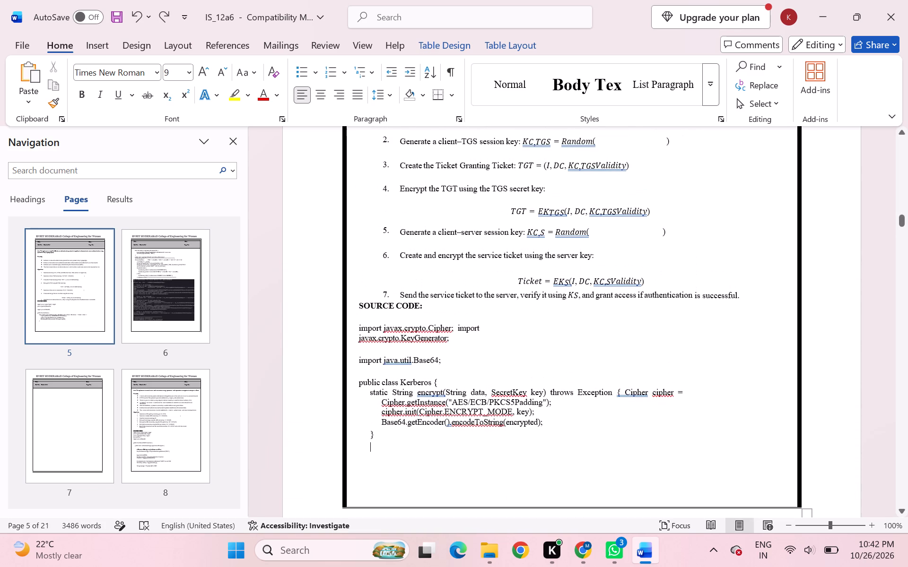
pyautogui.scroll(1, 461, 342)
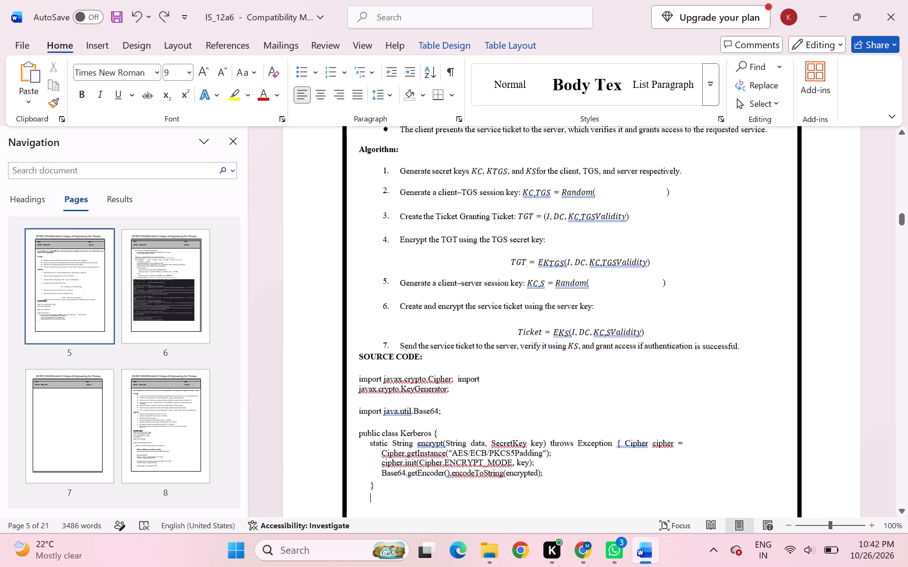
pyautogui.moveTo(397, 241); pyautogui.dragTo(661, 242)
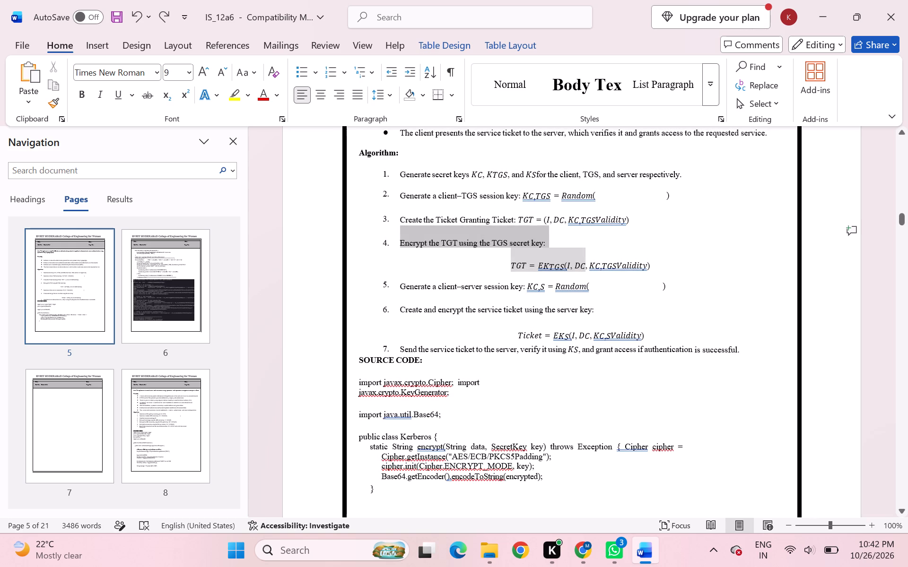
pyautogui.moveTo(661, 242); pyautogui.dragTo(659, 266)
pyautogui.press('BackSpace')
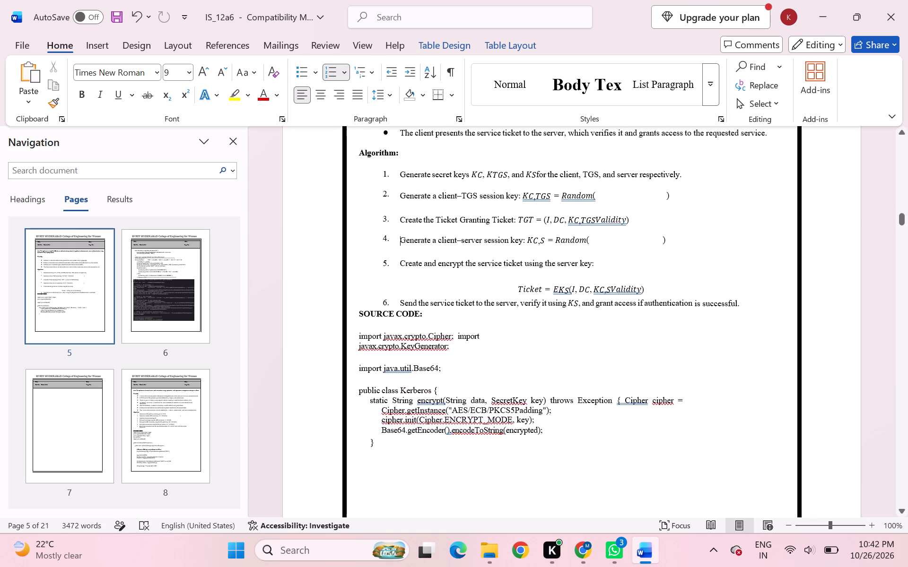
# Move the stringToKey method and the first two lines of main from page 6 to a new line below the encrypt method on page 5.
pyautogui.scroll(-4, 659, 266)
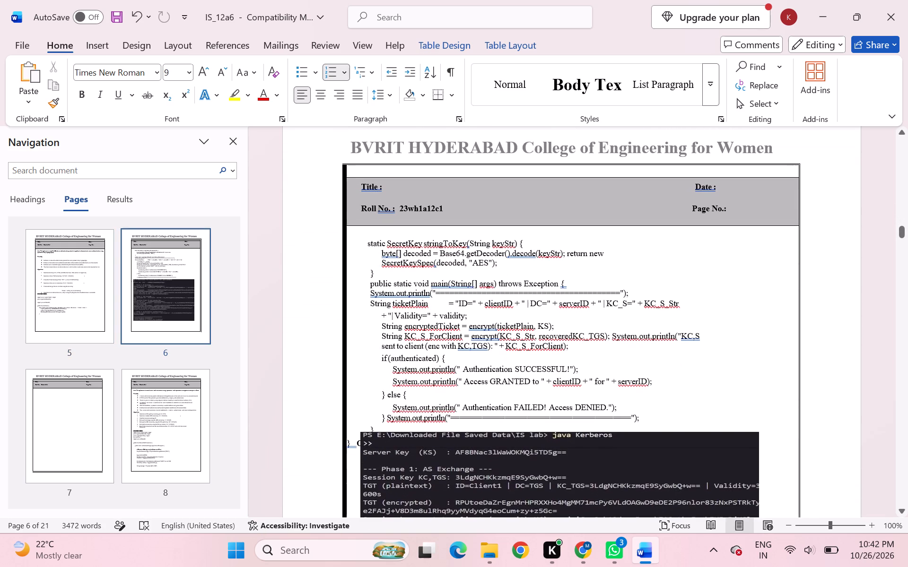
pyautogui.moveTo(365, 242); pyautogui.dragTo(637, 296)
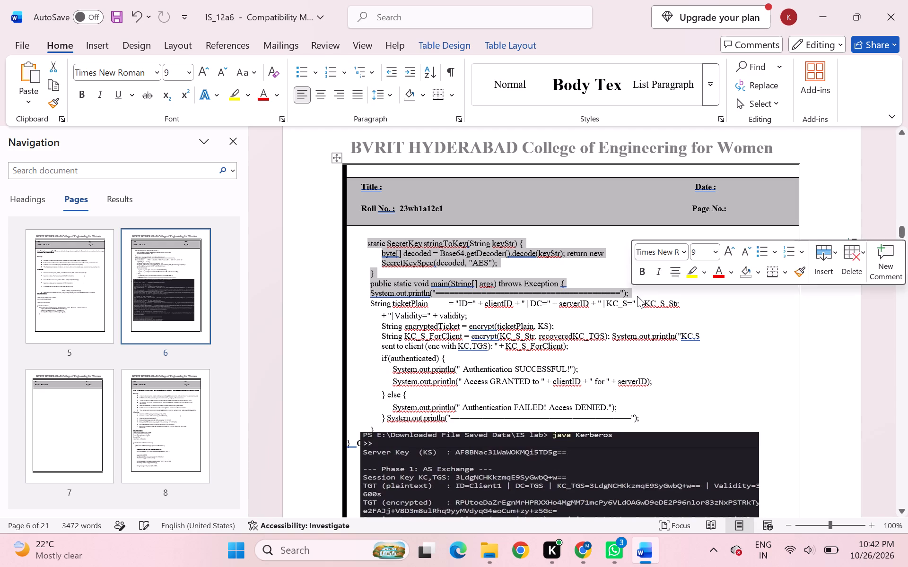
pyautogui.hotkey('ctrl', 'x')
pyautogui.scroll(3, 637, 296)
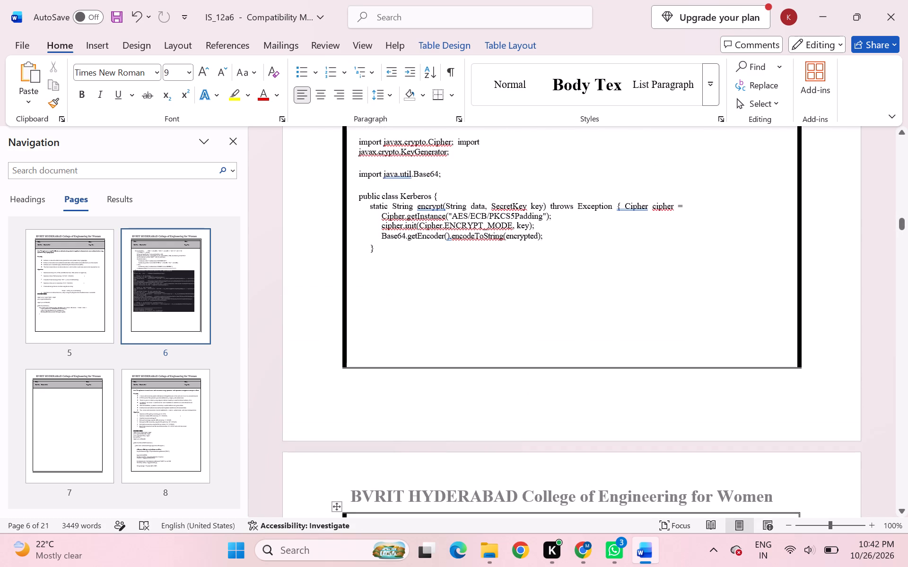
pyautogui.click(403, 251)
pyautogui.press('Return')
pyautogui.hotkey('ctrl', 'v')
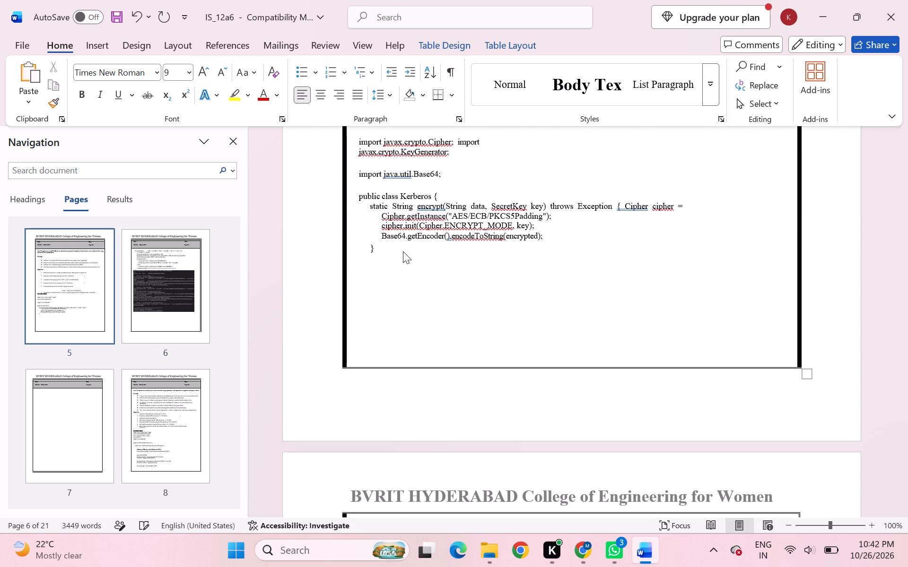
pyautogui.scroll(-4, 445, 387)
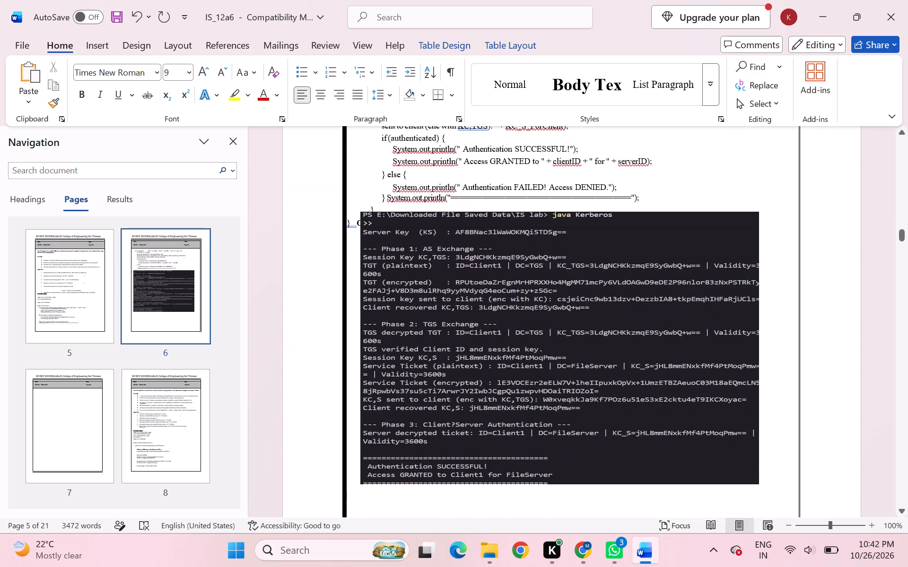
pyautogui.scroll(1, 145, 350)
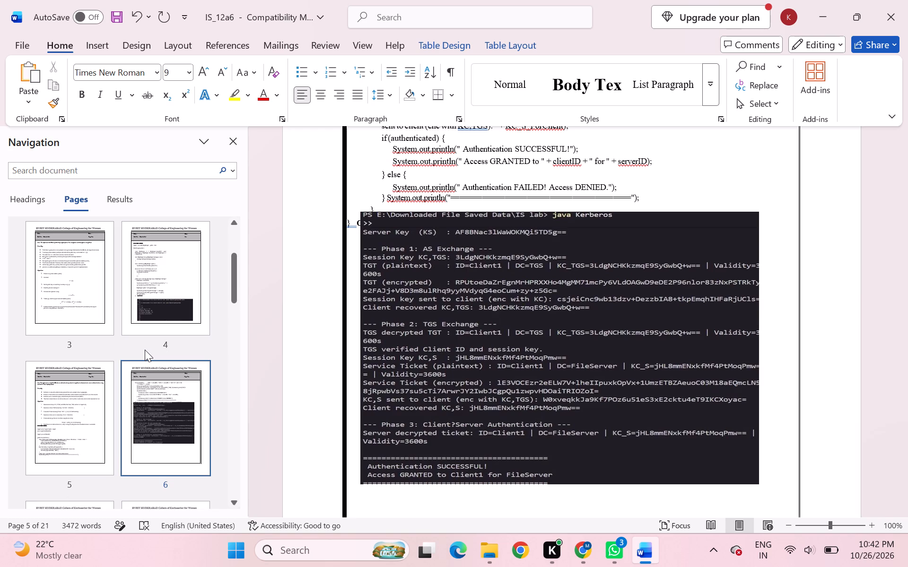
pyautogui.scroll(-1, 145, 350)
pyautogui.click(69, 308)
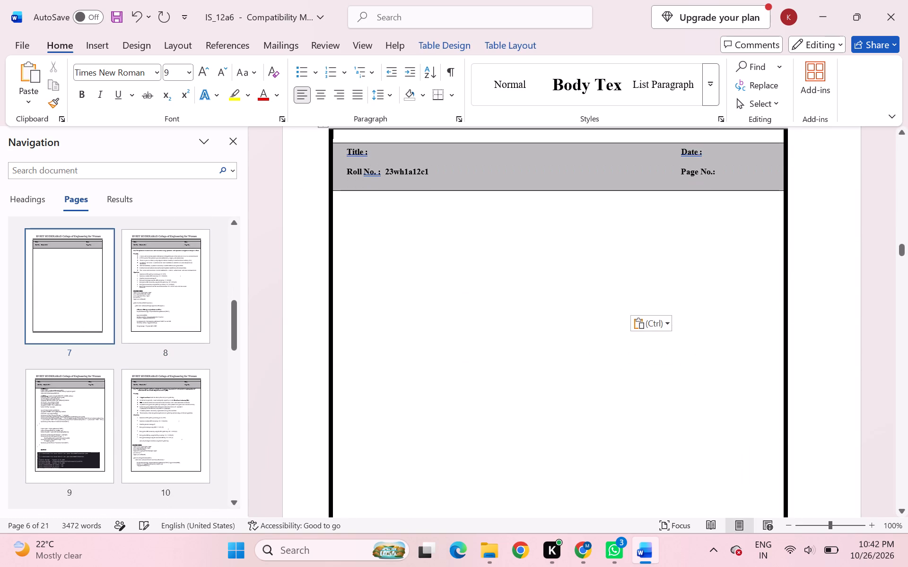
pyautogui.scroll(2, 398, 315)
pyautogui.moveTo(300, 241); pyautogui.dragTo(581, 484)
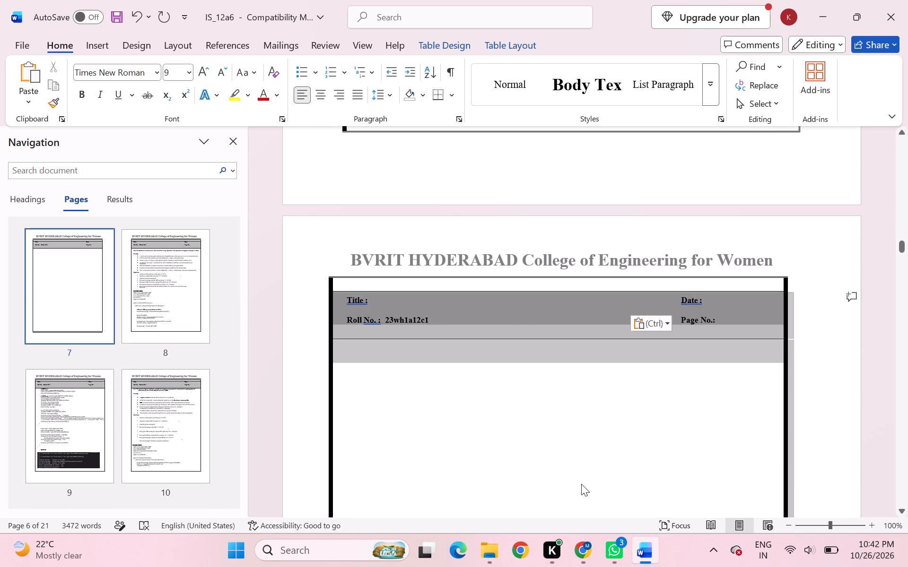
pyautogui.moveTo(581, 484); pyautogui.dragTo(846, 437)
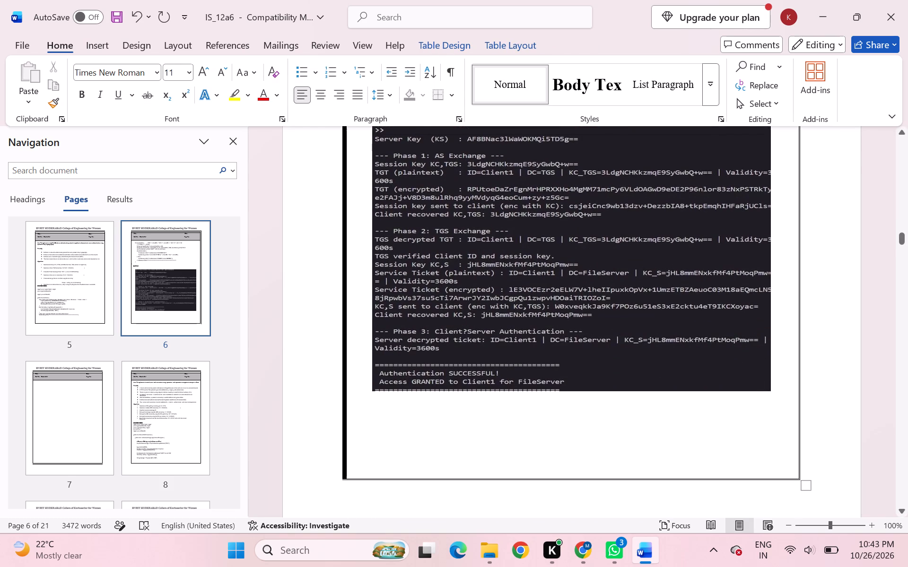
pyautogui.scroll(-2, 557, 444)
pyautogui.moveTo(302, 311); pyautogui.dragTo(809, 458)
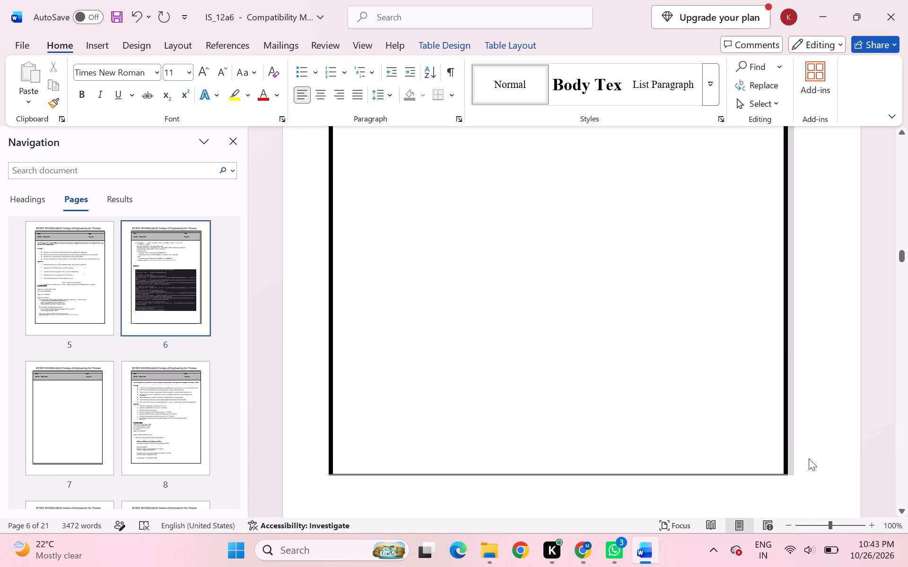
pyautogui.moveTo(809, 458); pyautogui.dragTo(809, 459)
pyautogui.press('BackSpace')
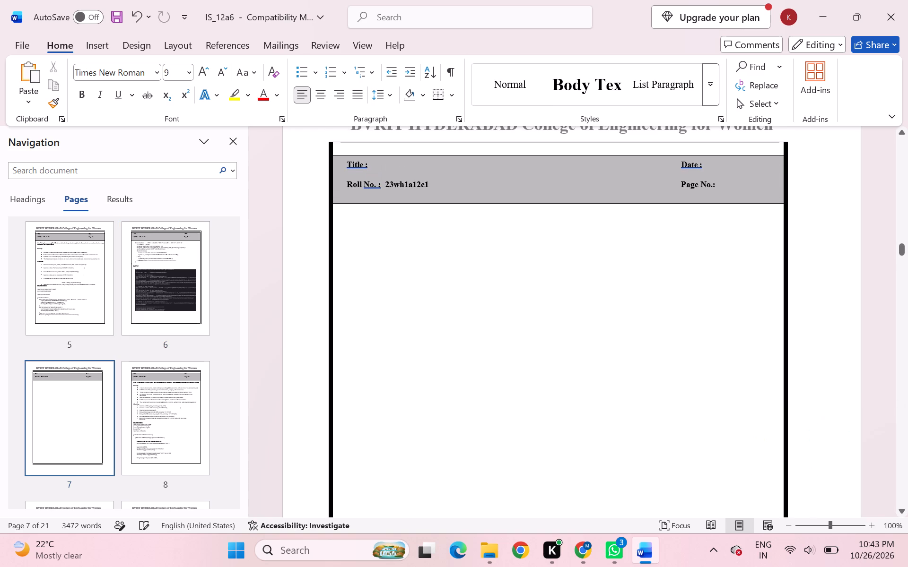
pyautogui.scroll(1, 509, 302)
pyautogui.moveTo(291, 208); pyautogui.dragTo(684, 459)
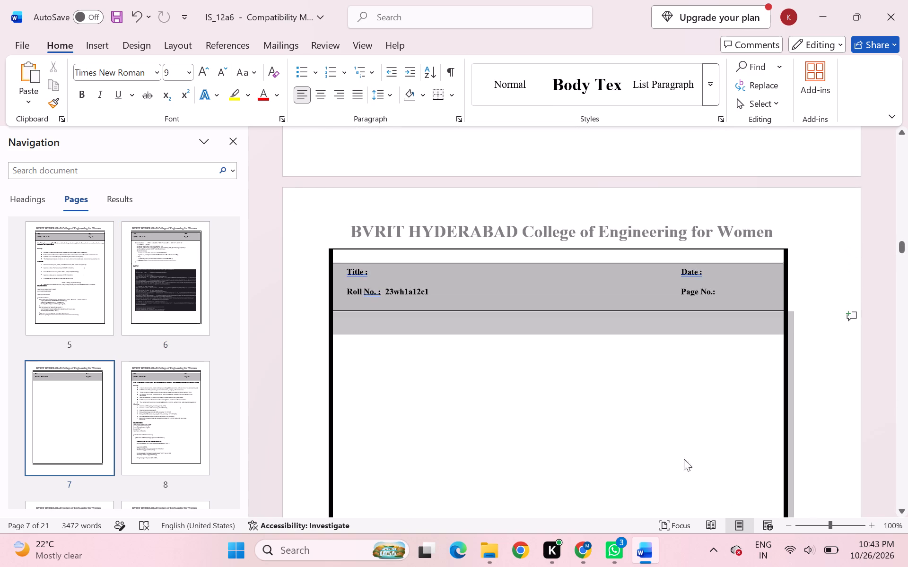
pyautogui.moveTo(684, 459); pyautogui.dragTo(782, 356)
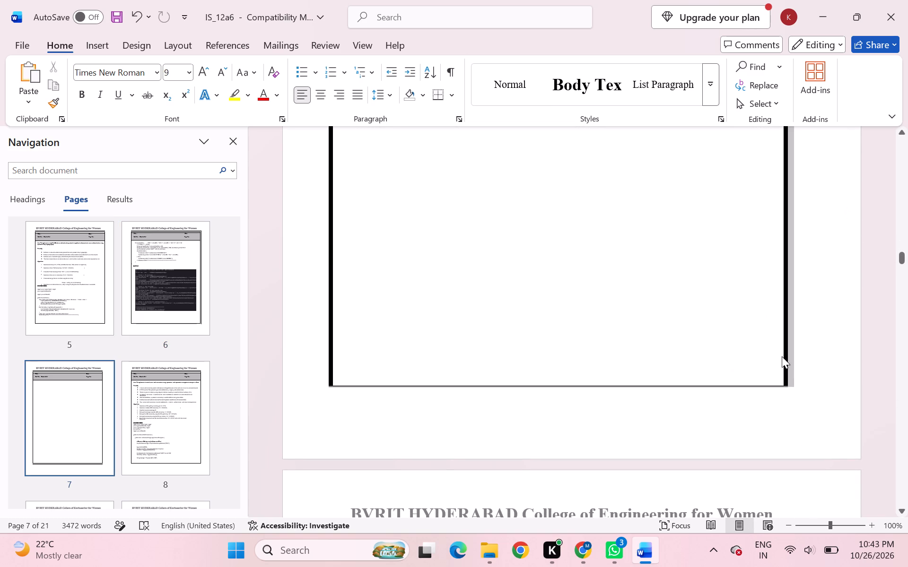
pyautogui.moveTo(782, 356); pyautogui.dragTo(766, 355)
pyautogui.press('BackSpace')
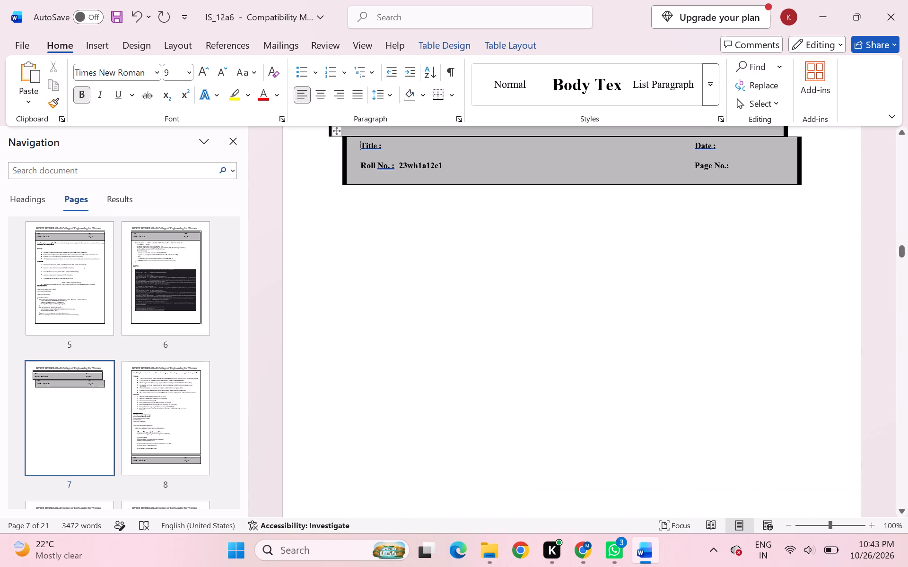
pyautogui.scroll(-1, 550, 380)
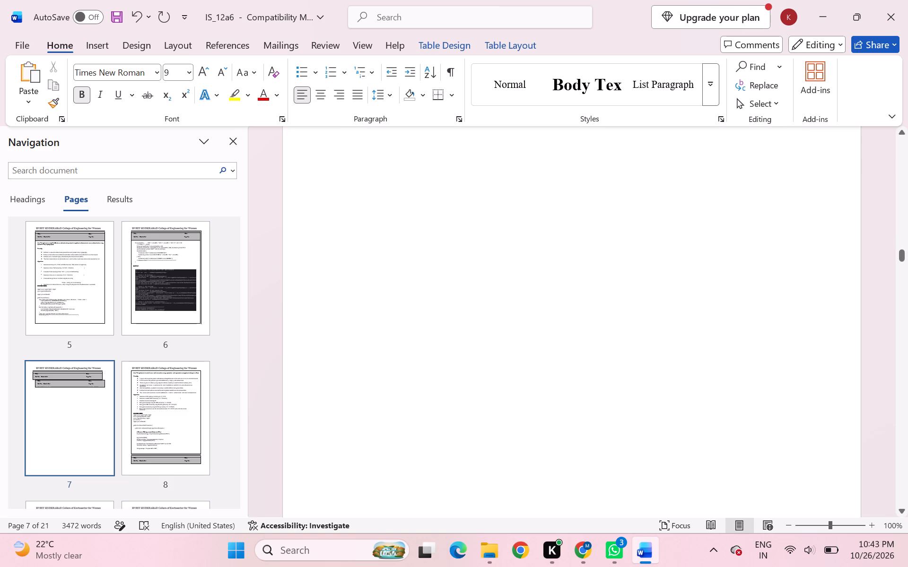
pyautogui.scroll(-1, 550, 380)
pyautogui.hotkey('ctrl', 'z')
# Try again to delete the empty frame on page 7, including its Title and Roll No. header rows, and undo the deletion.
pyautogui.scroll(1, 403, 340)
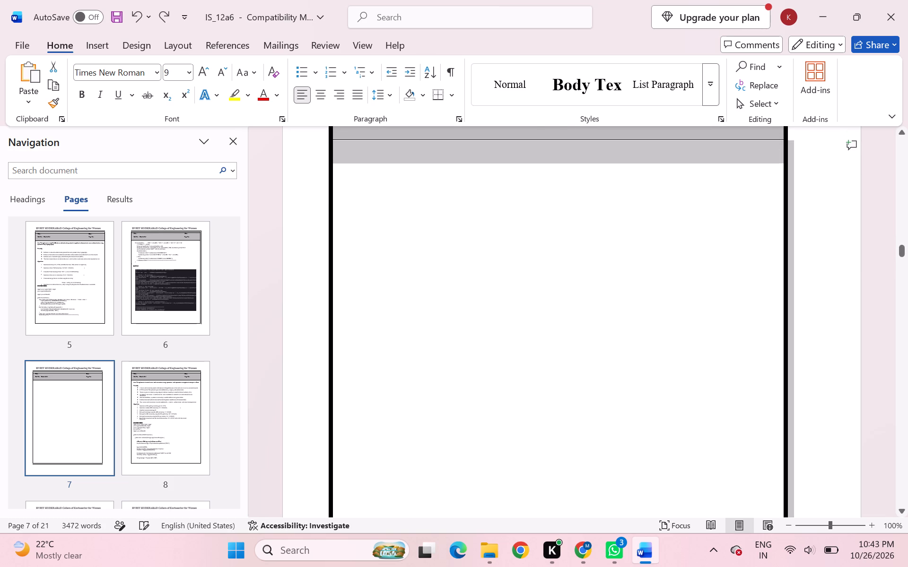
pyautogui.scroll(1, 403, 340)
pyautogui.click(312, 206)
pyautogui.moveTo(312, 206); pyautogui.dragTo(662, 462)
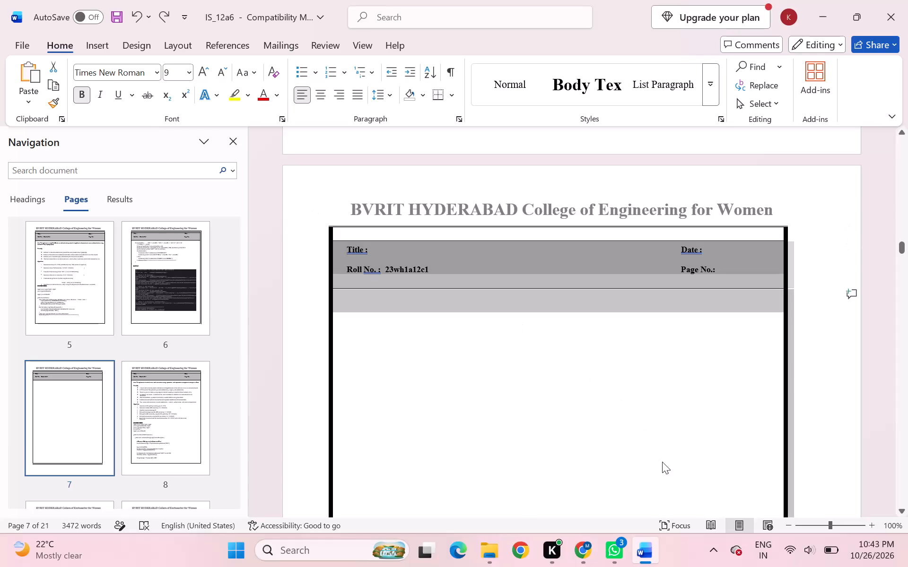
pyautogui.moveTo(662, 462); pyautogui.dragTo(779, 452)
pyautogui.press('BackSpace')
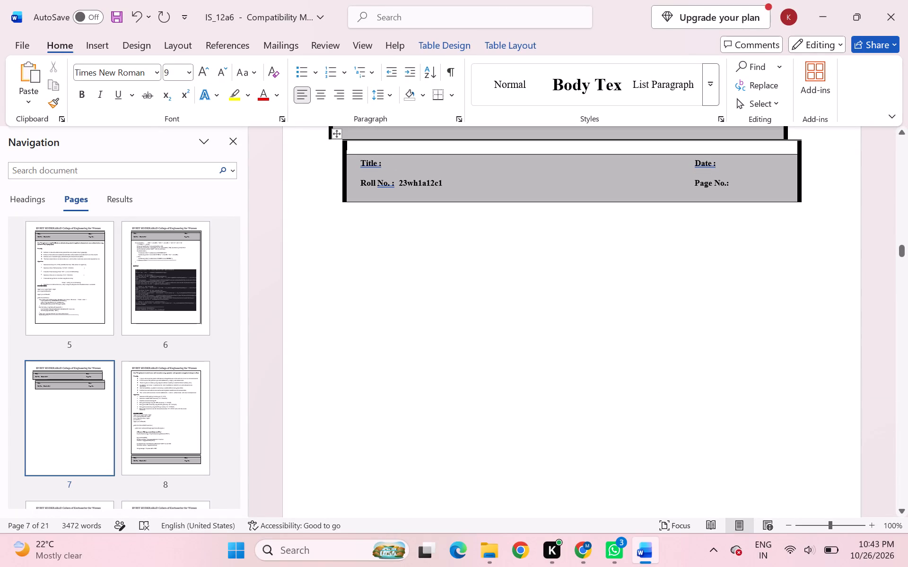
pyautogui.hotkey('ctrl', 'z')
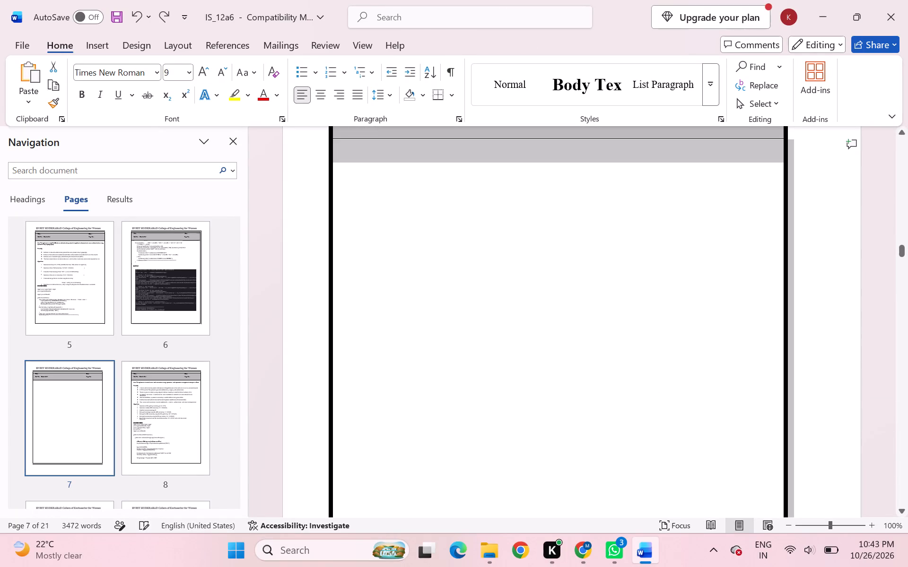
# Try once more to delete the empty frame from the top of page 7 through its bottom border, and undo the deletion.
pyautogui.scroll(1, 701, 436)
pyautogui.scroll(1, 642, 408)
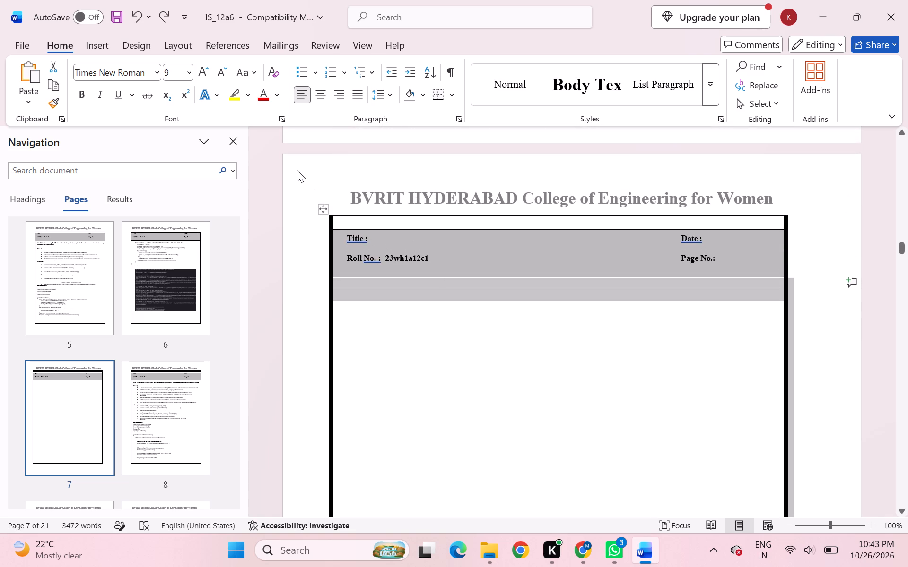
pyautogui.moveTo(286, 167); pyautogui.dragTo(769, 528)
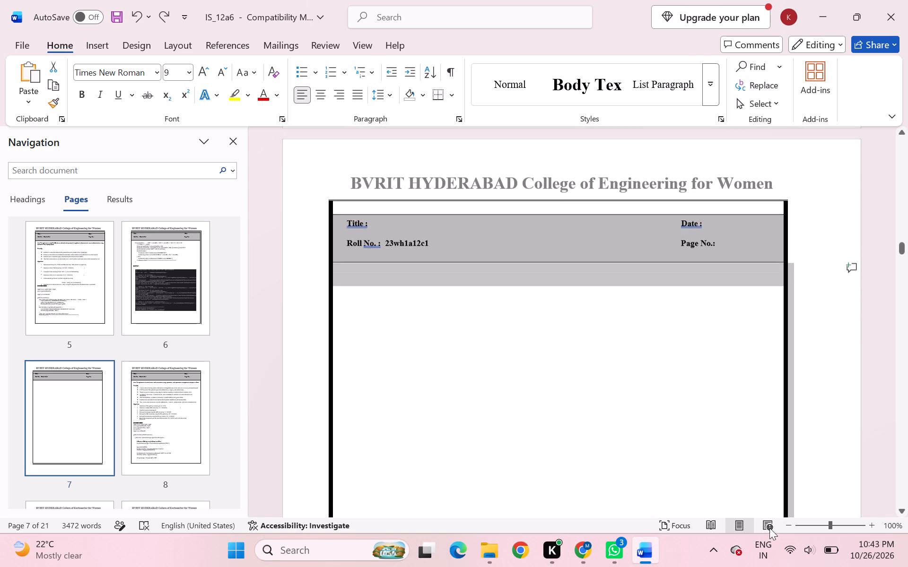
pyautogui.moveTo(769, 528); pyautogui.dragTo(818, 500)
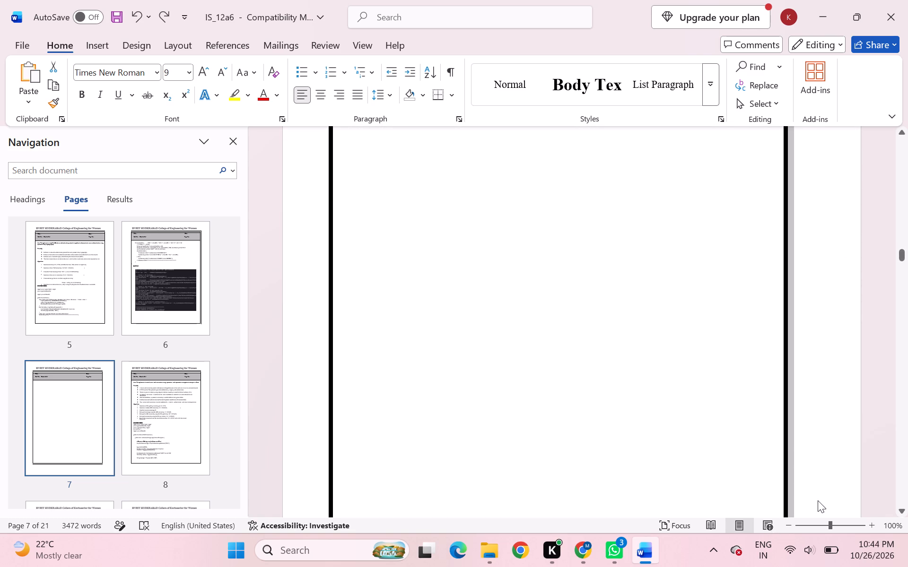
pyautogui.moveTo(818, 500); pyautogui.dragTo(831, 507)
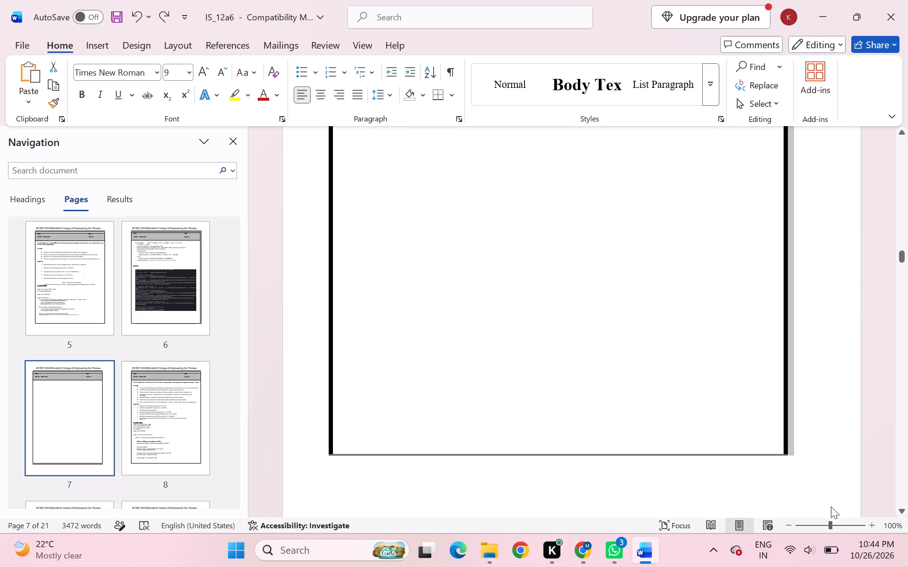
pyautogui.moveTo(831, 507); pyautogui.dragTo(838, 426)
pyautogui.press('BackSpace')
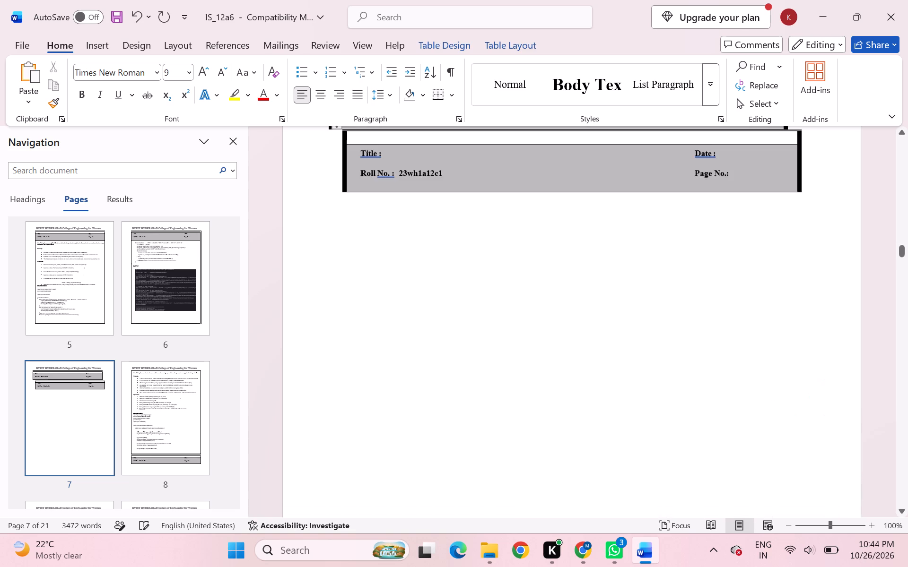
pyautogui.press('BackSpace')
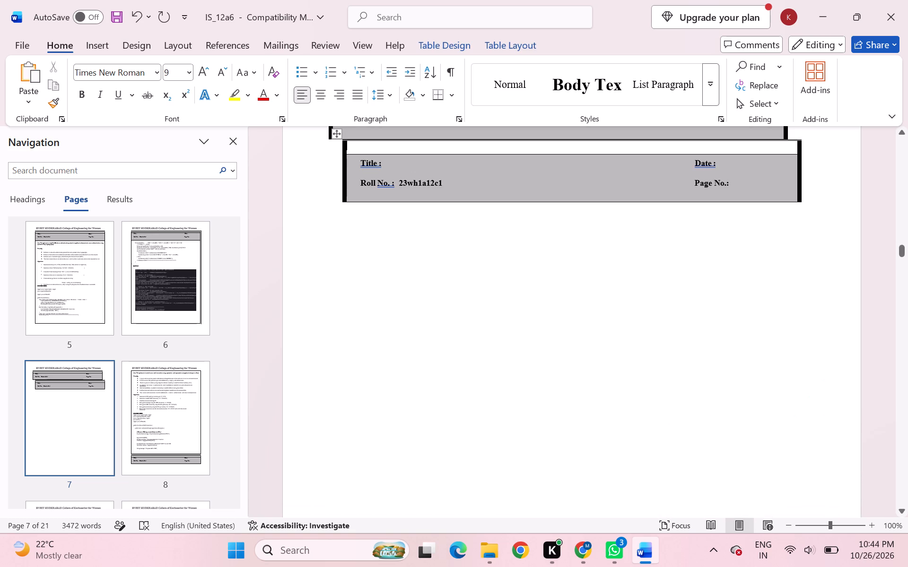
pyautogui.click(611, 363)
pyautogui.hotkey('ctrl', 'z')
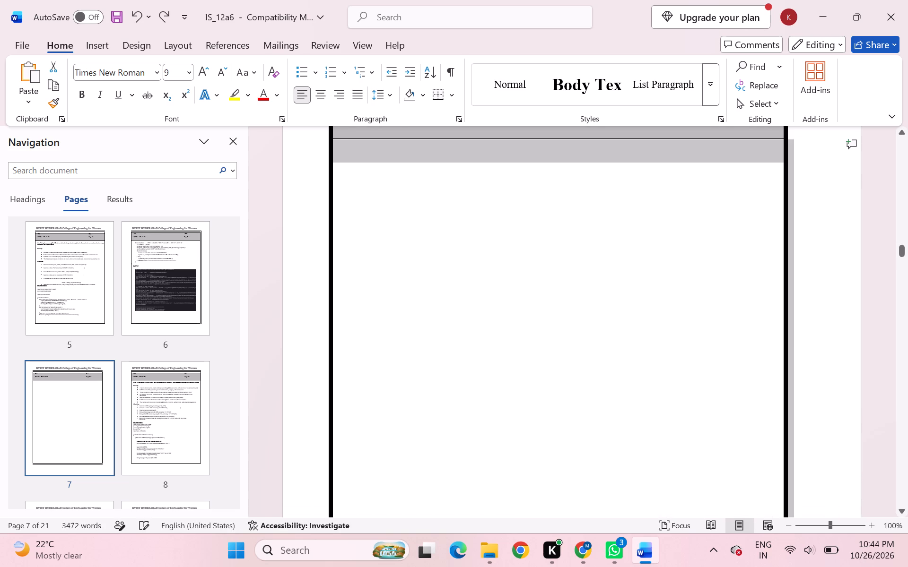
# Delete the whole empty frame table, with its Title and Roll No. header, from blank page 7.
pyautogui.scroll(2, 472, 309)
pyautogui.click(297, 266)
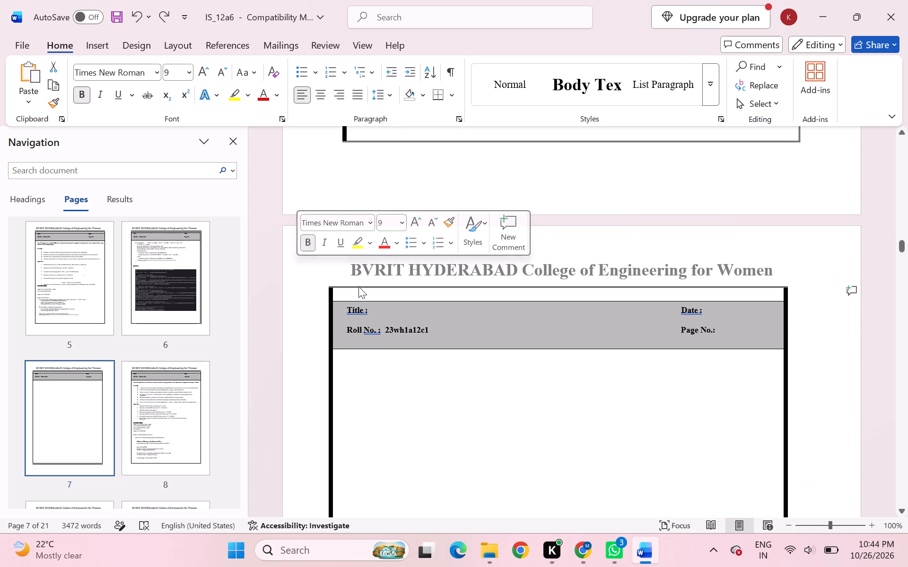
pyautogui.click(401, 323)
pyautogui.press('BackSpace')
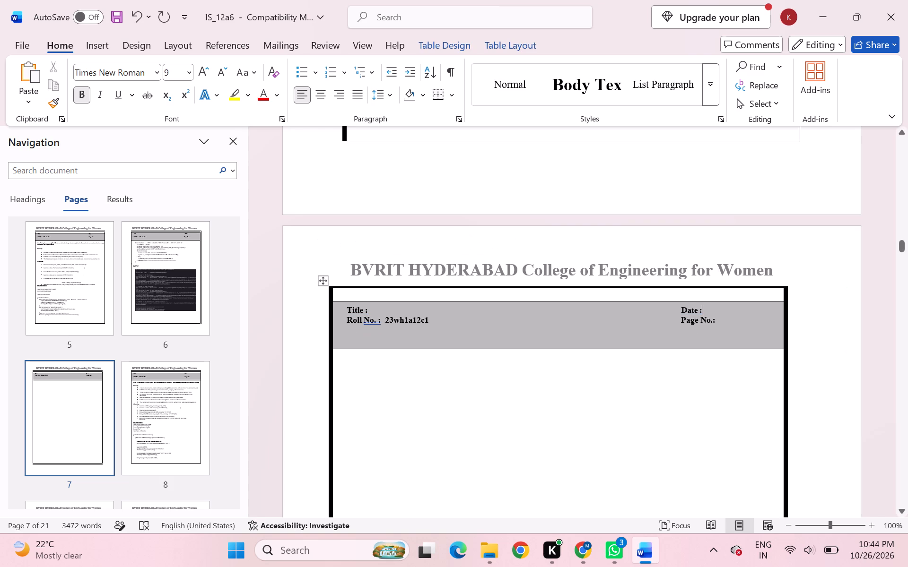
pyautogui.click(324, 281)
pyautogui.press('BackSpace')
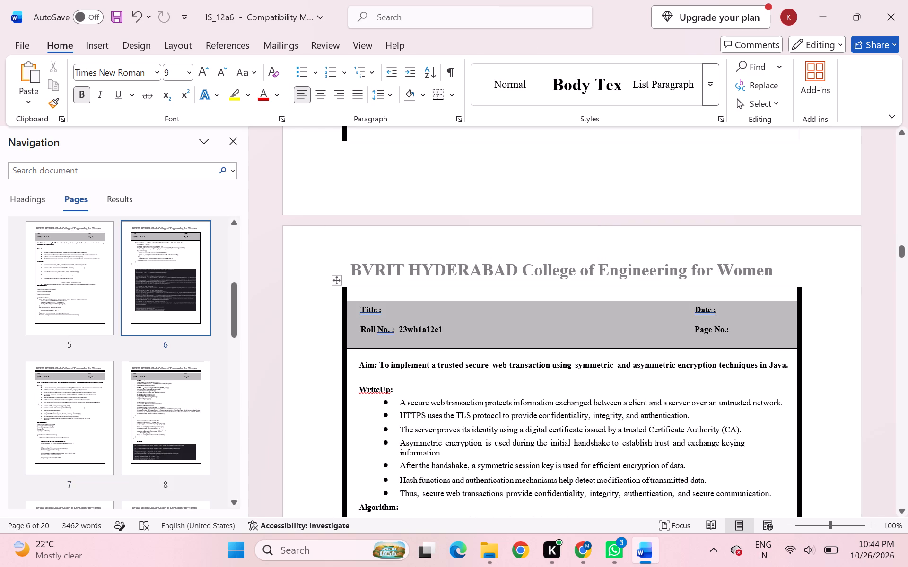
# Review the record's page thumbnails and pages through to the end, checking for blank pages and the layout of each experiment.
pyautogui.scroll(2, 160, 387)
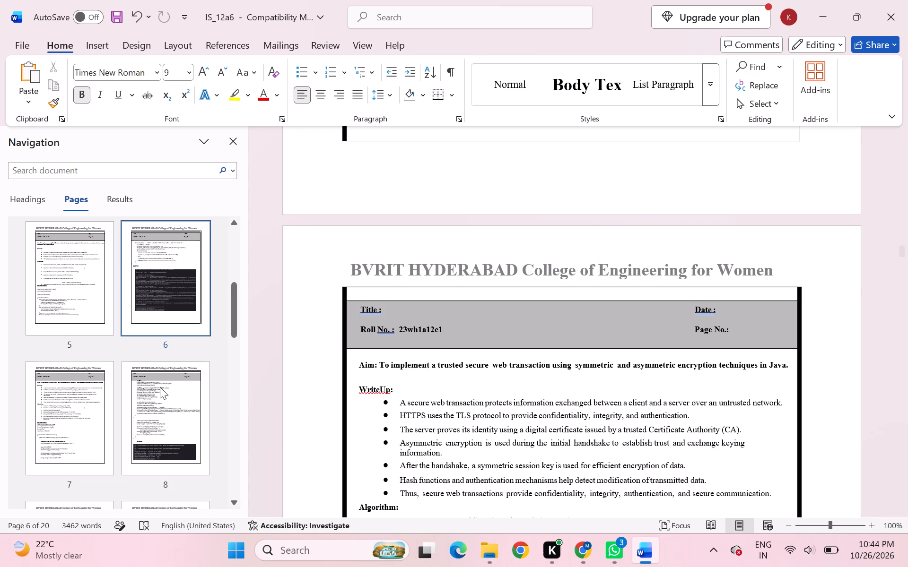
pyautogui.scroll(2, 160, 387)
pyautogui.scroll(-13, 160, 387)
pyautogui.scroll(20, 160, 387)
pyautogui.scroll(17, 160, 387)
pyautogui.scroll(-1, 160, 387)
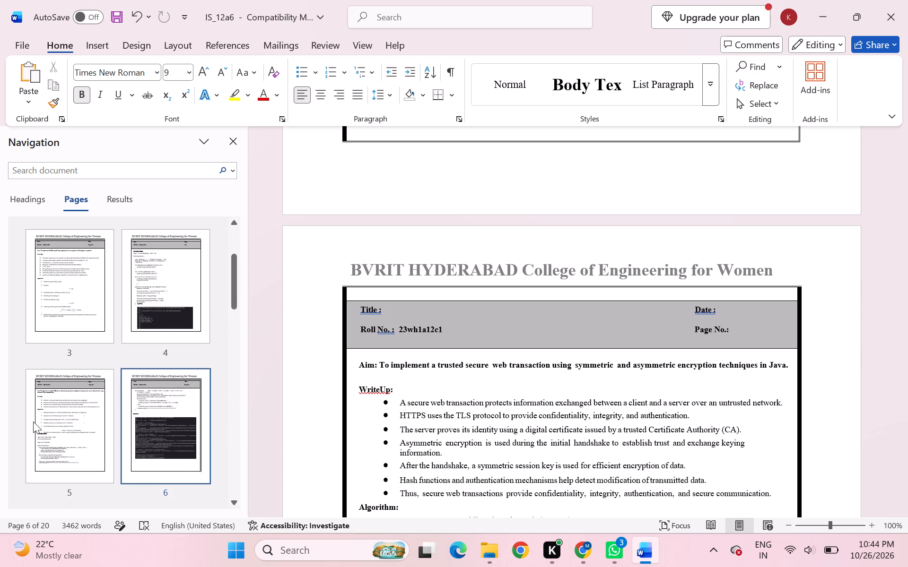
pyautogui.click(33, 421)
pyautogui.click(144, 408)
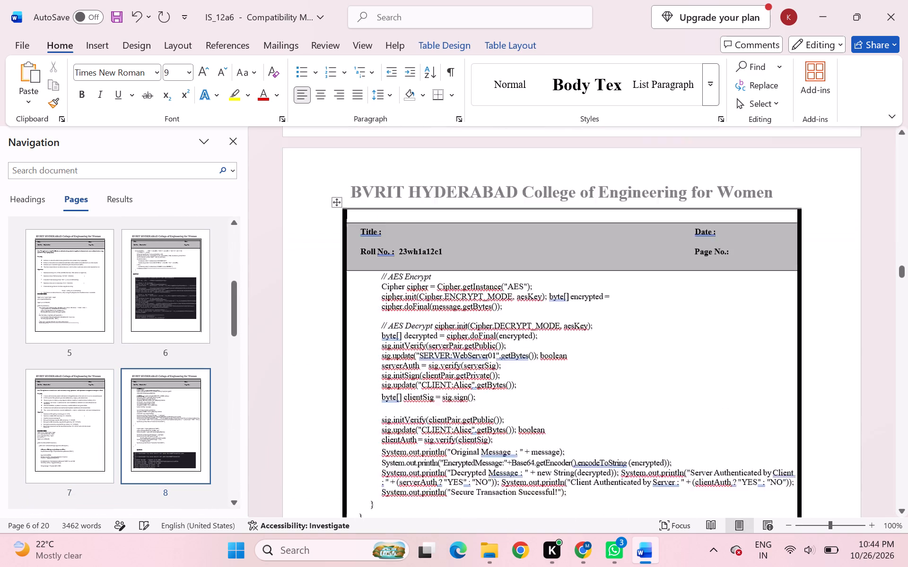
pyautogui.scroll(-1, 118, 406)
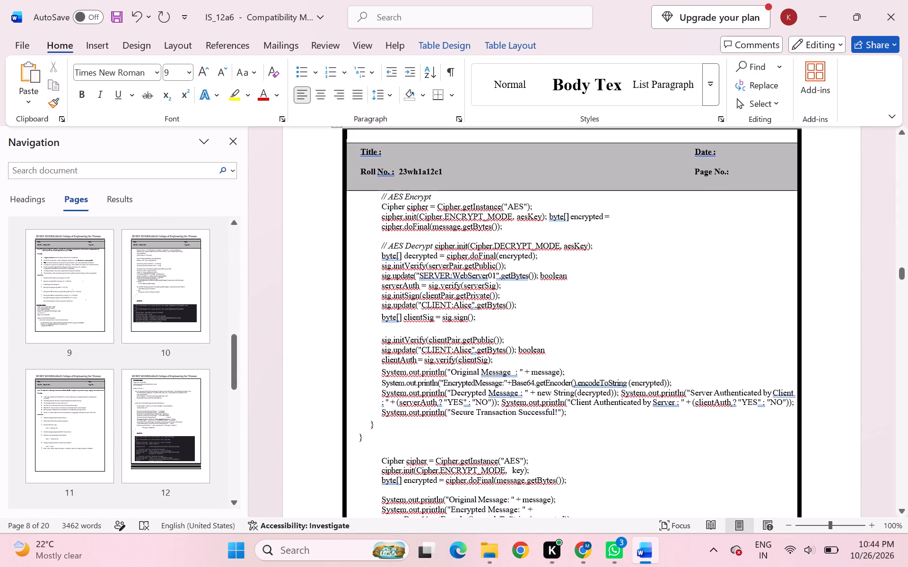
pyautogui.click(85, 315)
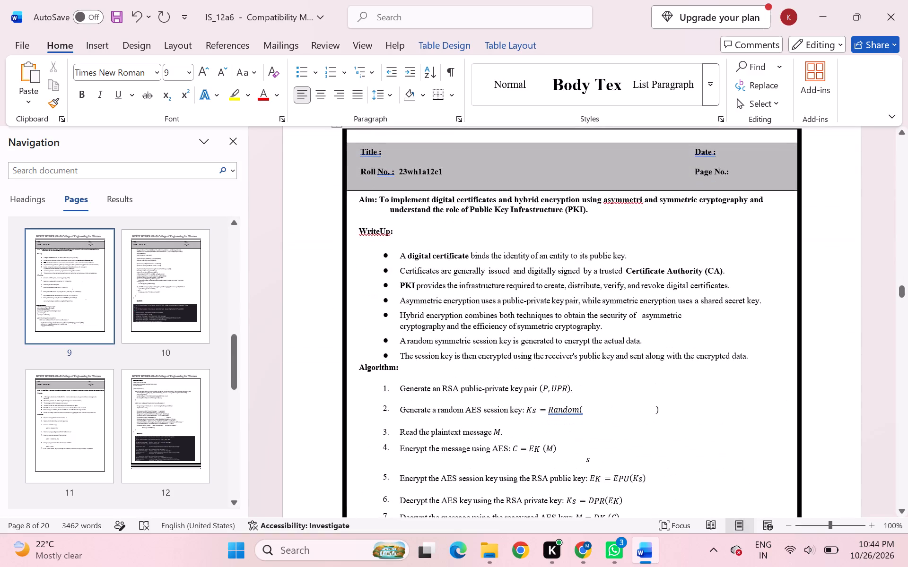
pyautogui.click(177, 301)
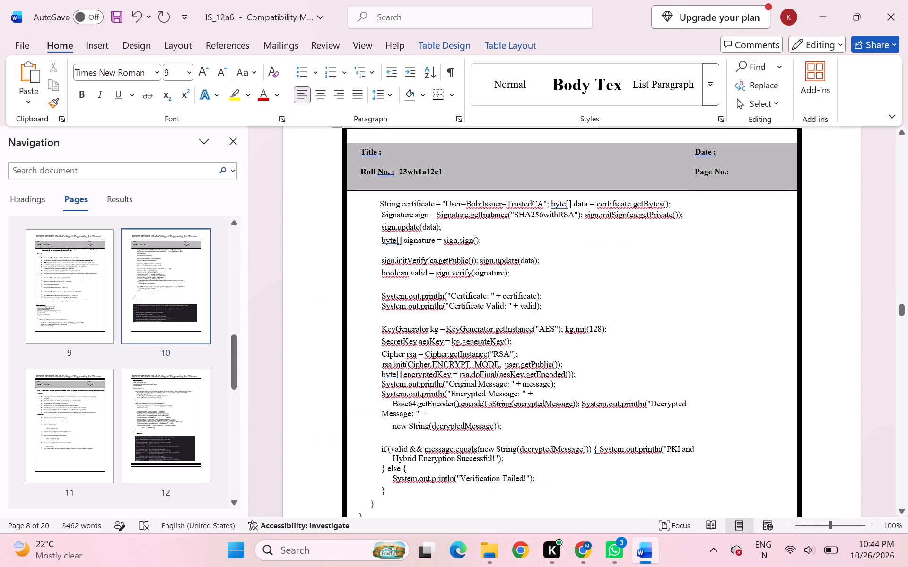
pyautogui.click(71, 424)
pyautogui.click(159, 422)
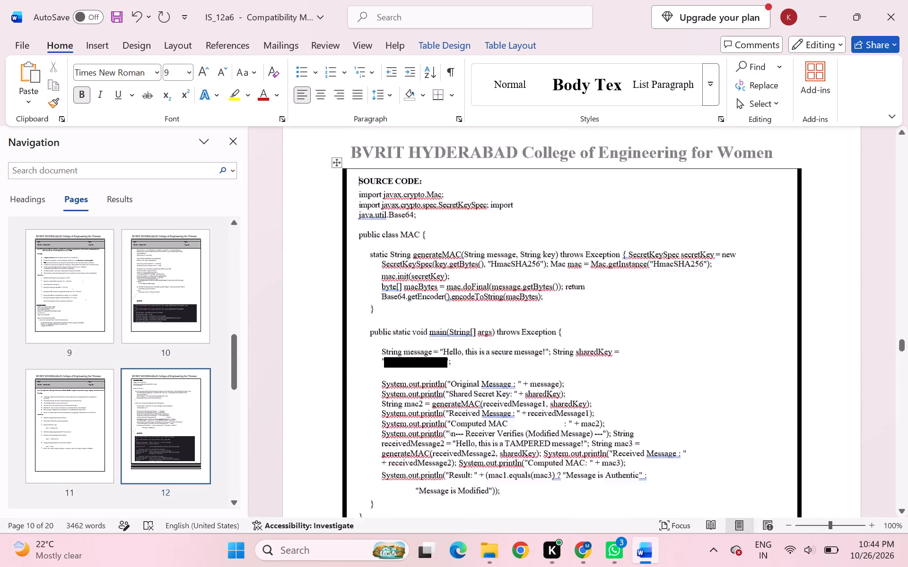
pyautogui.scroll(-1, 85, 421)
pyautogui.click(69, 341)
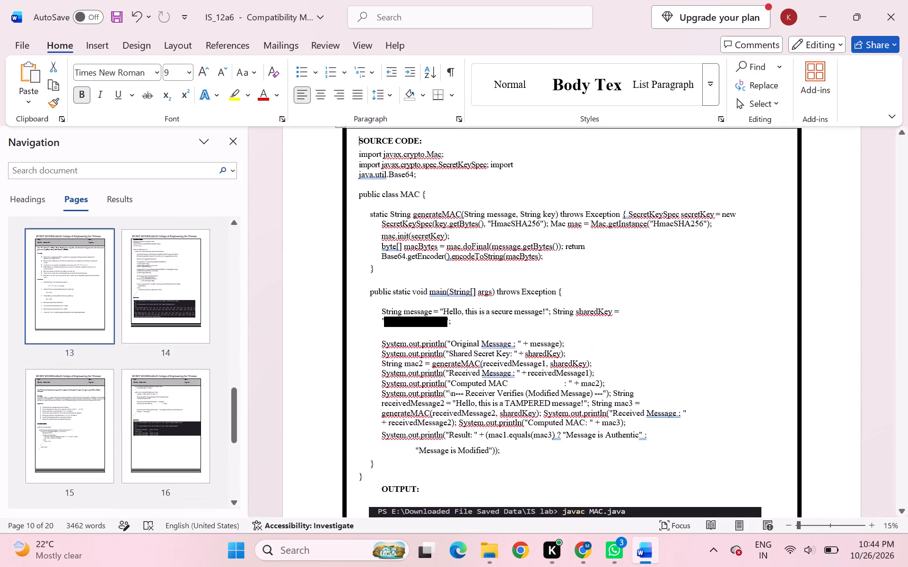
pyautogui.click(161, 319)
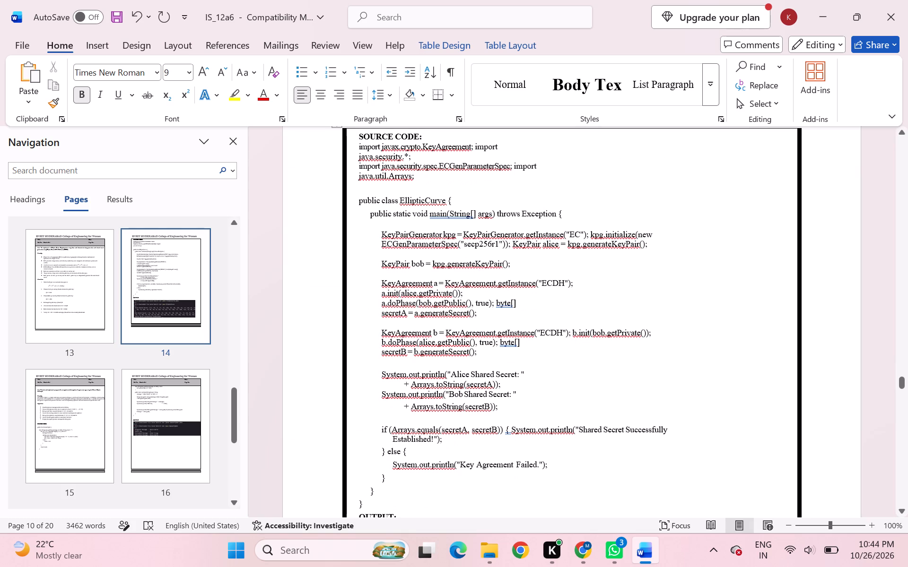
pyautogui.click(101, 402)
pyautogui.click(180, 416)
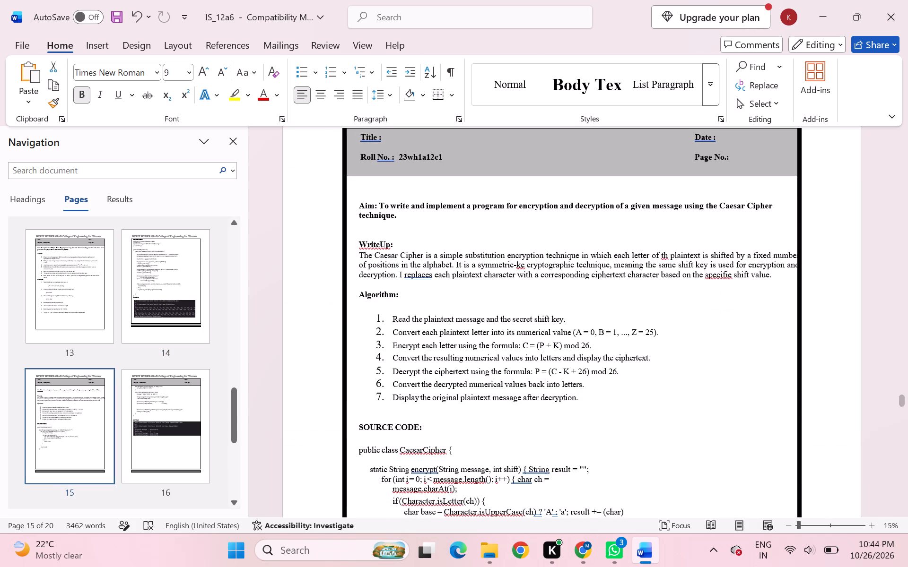
pyautogui.scroll(-2, 180, 416)
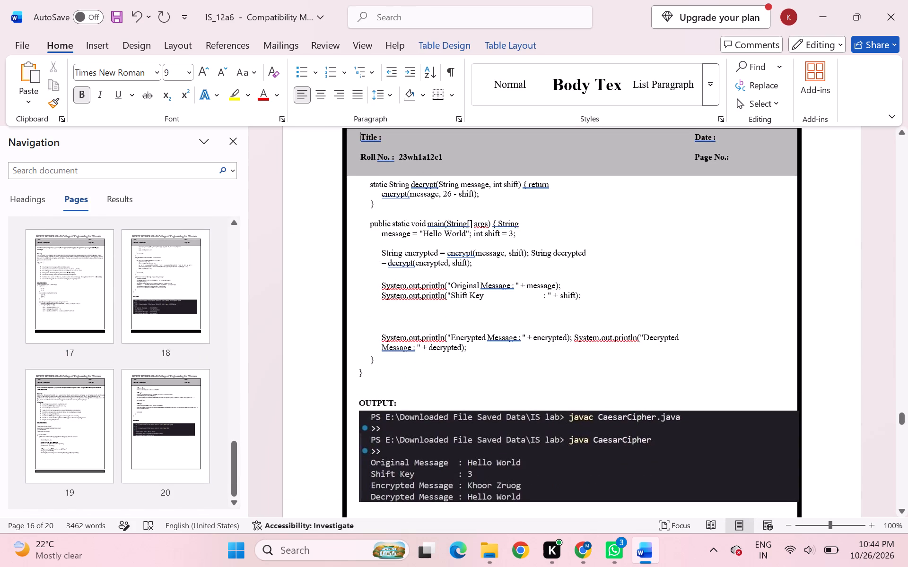
# Save the IS_12a6 document.
pyautogui.hotkey('ctrl', 's')
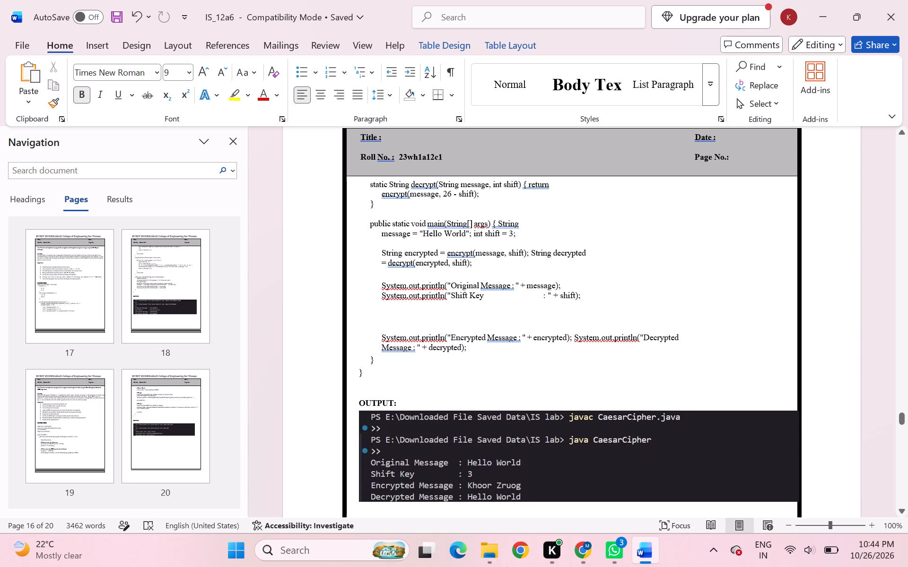
# Switch to File Explorer, copy the name of the existing 12c1_IS_cycle2 PDF in Downloads, and delete that file.
pyautogui.click(489, 554)
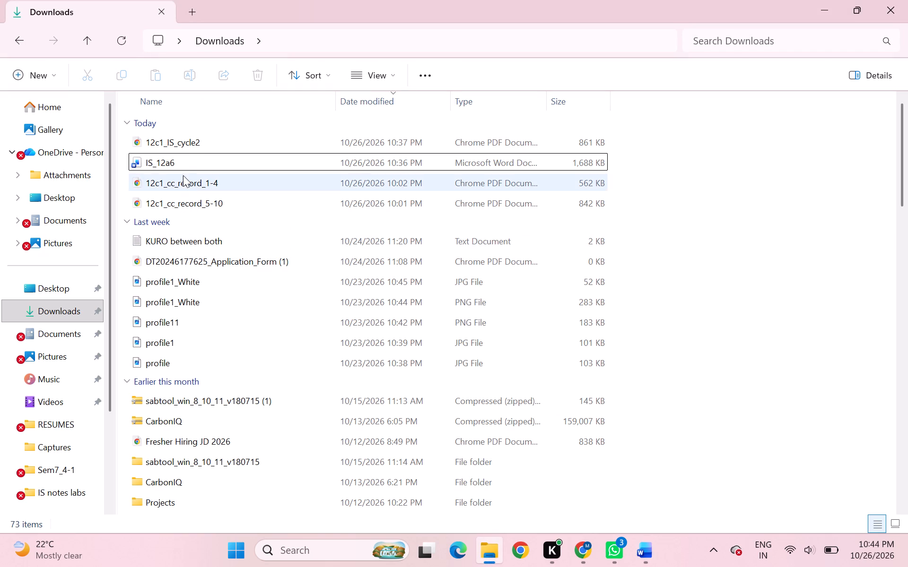
pyautogui.click(190, 141)
pyautogui.rightClick(190, 141)
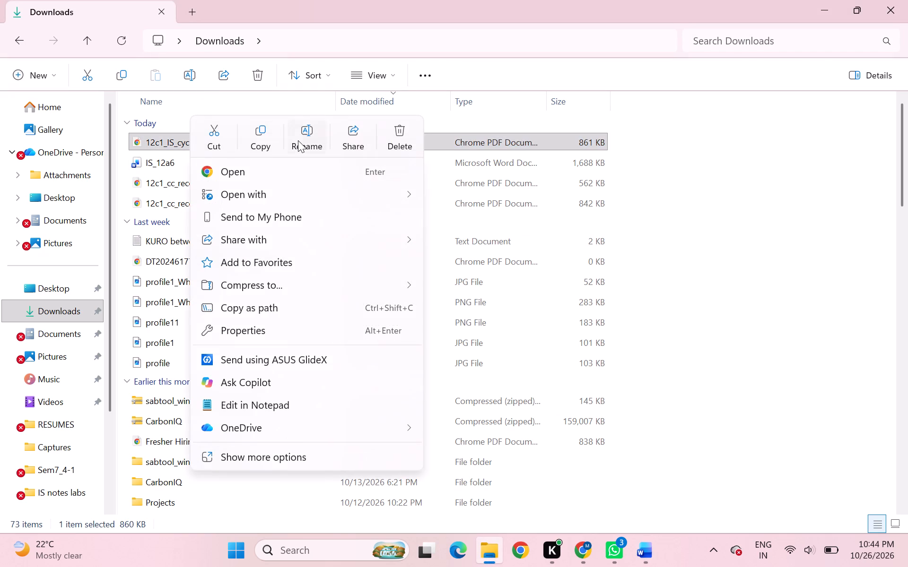
pyautogui.click(298, 140)
pyautogui.hotkey('ctrl', 'c')
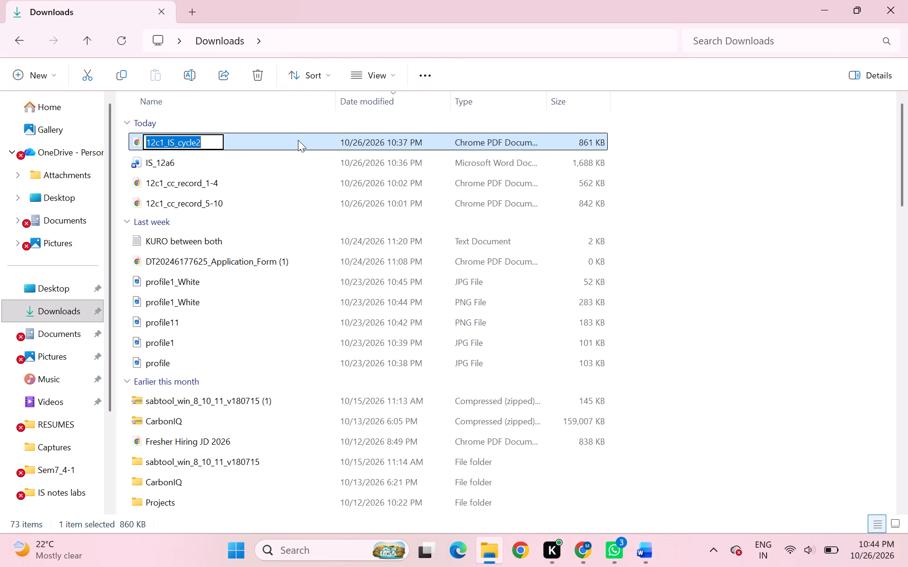
pyautogui.click(298, 140)
pyautogui.rightClick(298, 140)
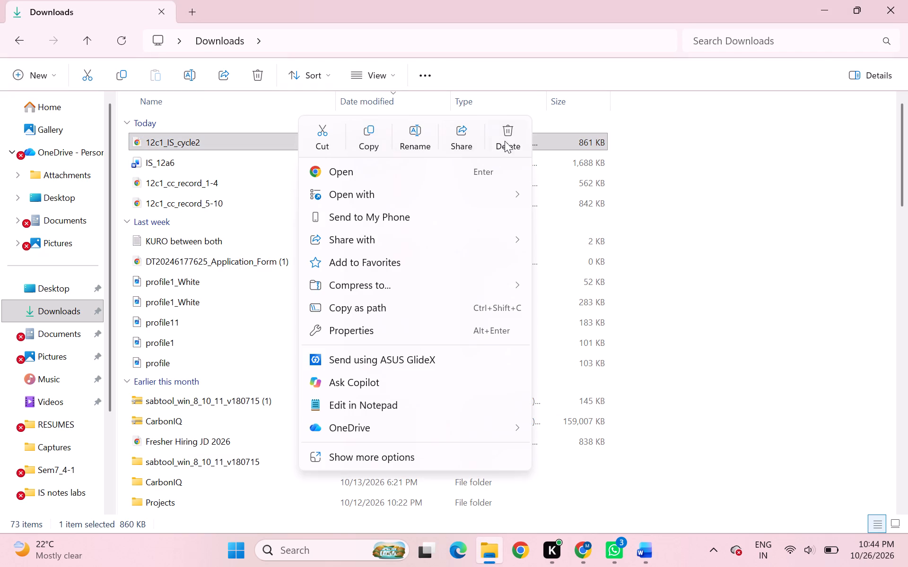
pyautogui.click(507, 141)
# Return to Word, save the IS_12a6 record, and save it as a PDF named 12c1_IS_cycle2 in the Downloads folder.
pyautogui.click(643, 547)
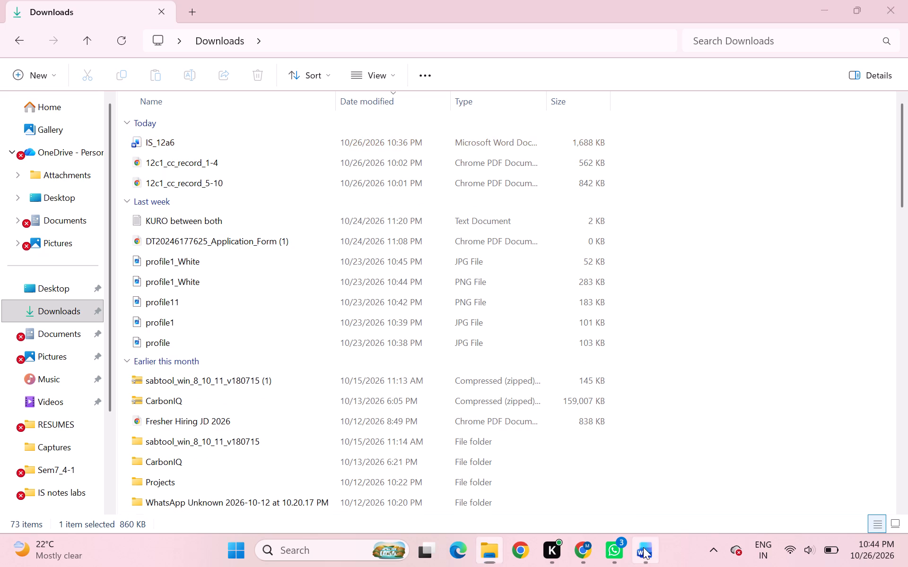
pyautogui.hotkey('ctrl', 's')
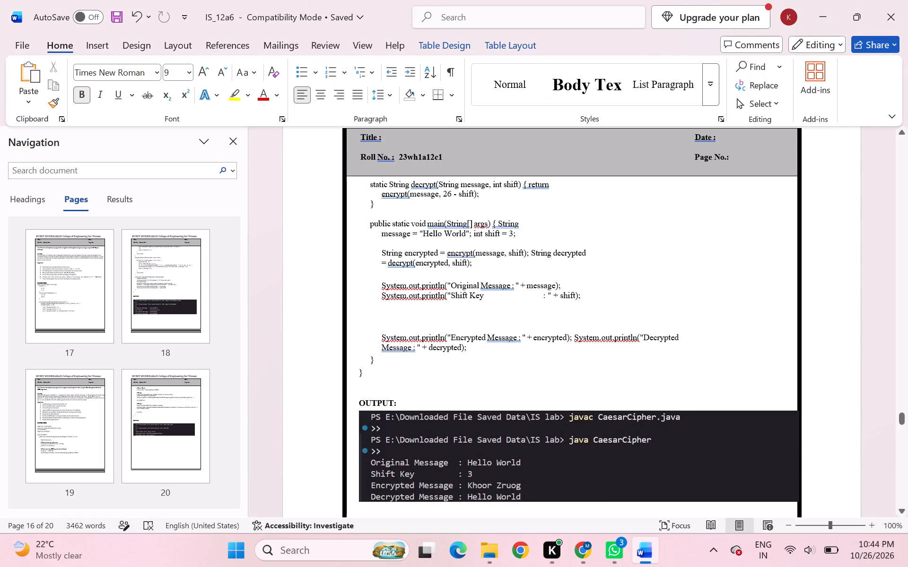
pyautogui.click(22, 46)
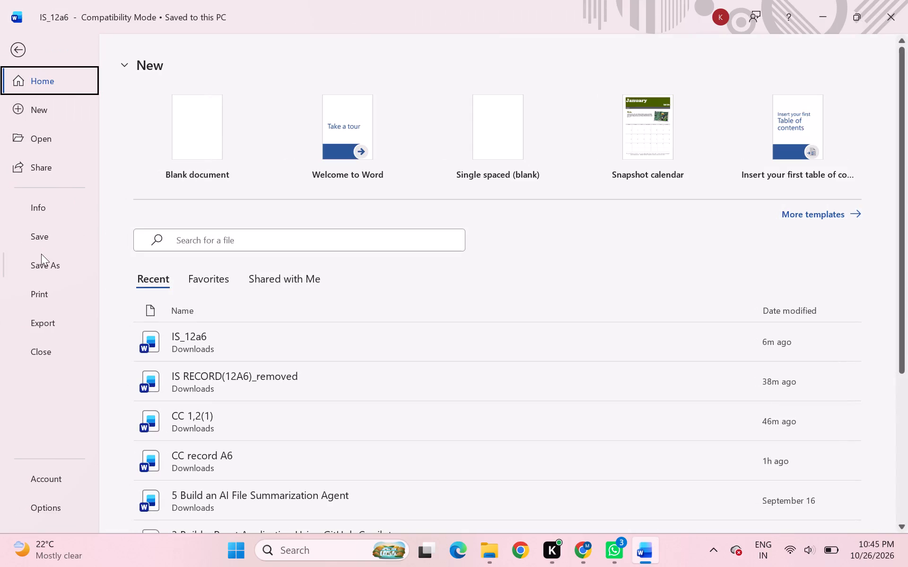
pyautogui.click(43, 265)
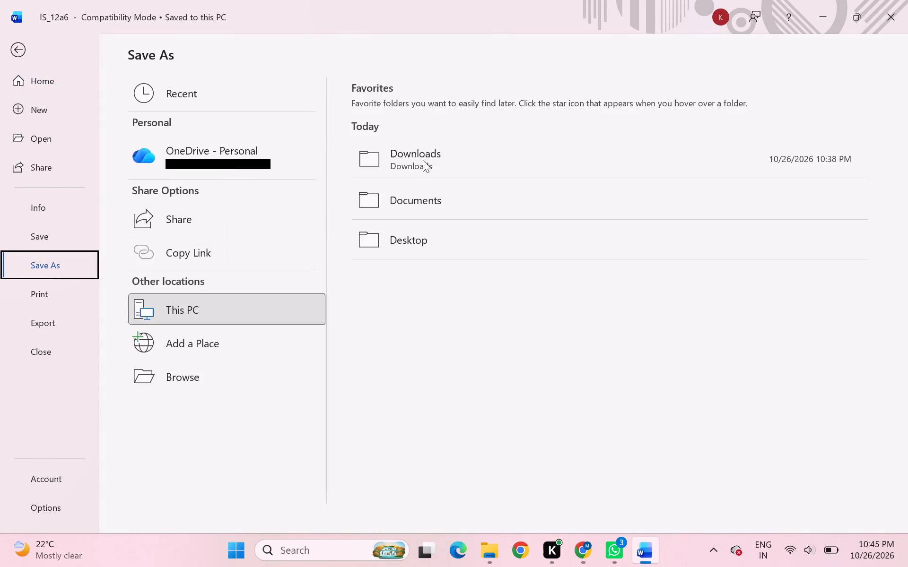
pyautogui.click(423, 160)
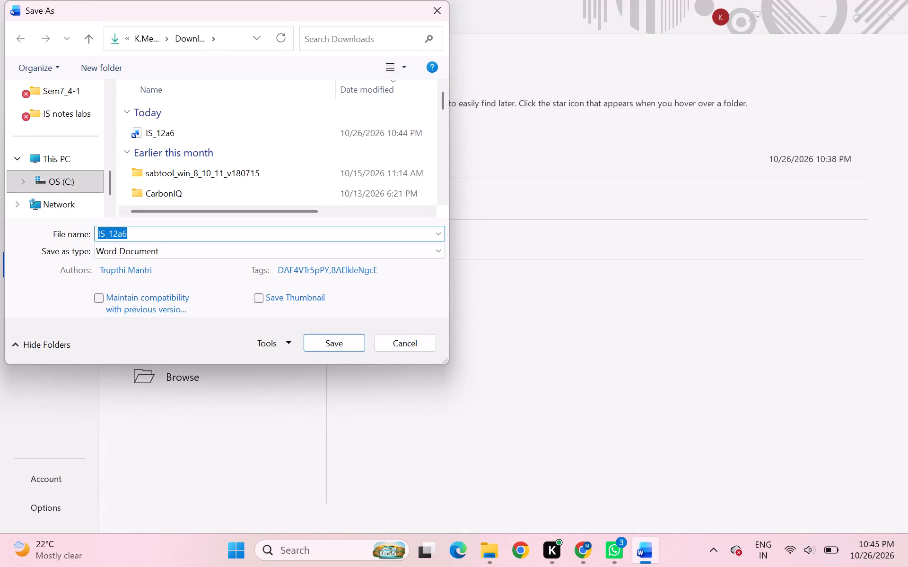
pyautogui.hotkey('ctrl', 'v')
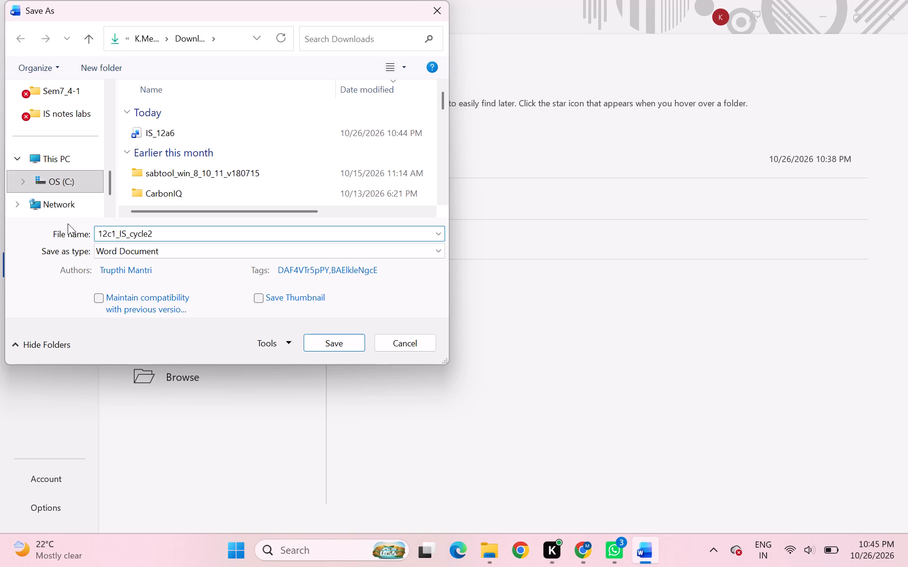
pyautogui.scroll(-1, 70, 176)
pyautogui.scroll(2, 61, 169)
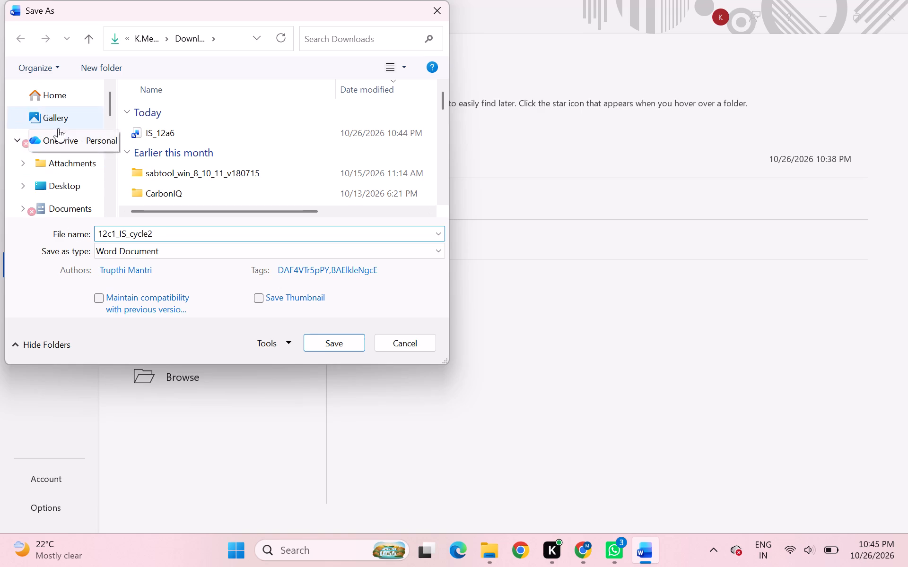
pyautogui.scroll(-1, 67, 181)
pyautogui.click(61, 160)
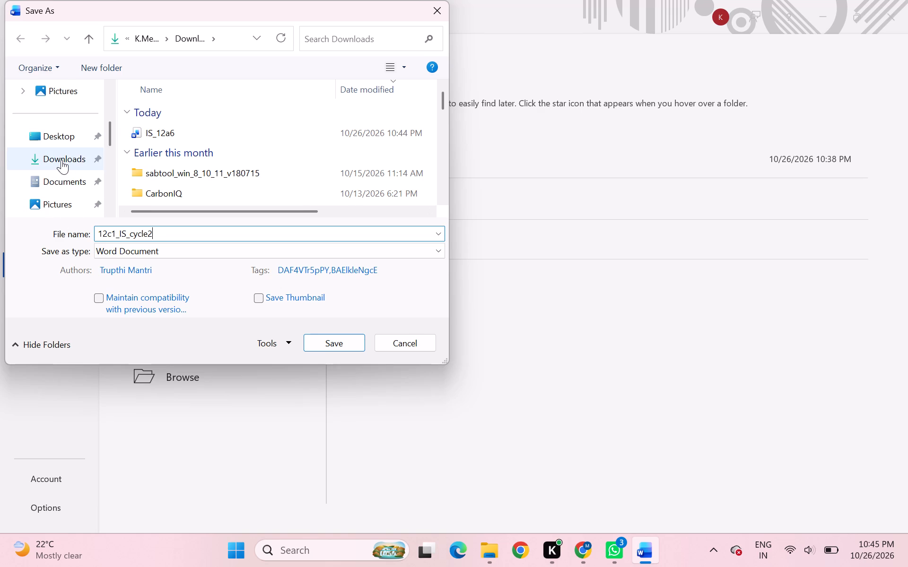
pyautogui.click(180, 253)
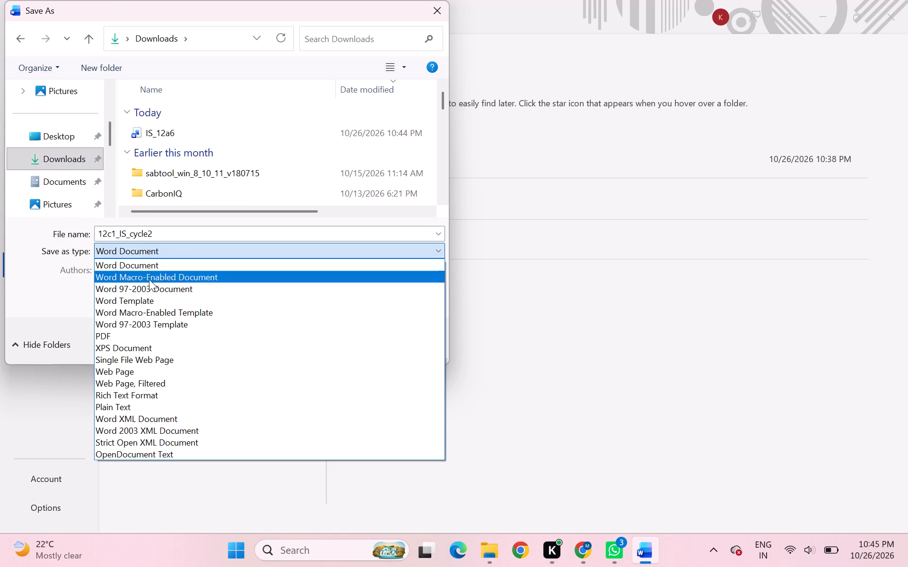
pyautogui.click(127, 338)
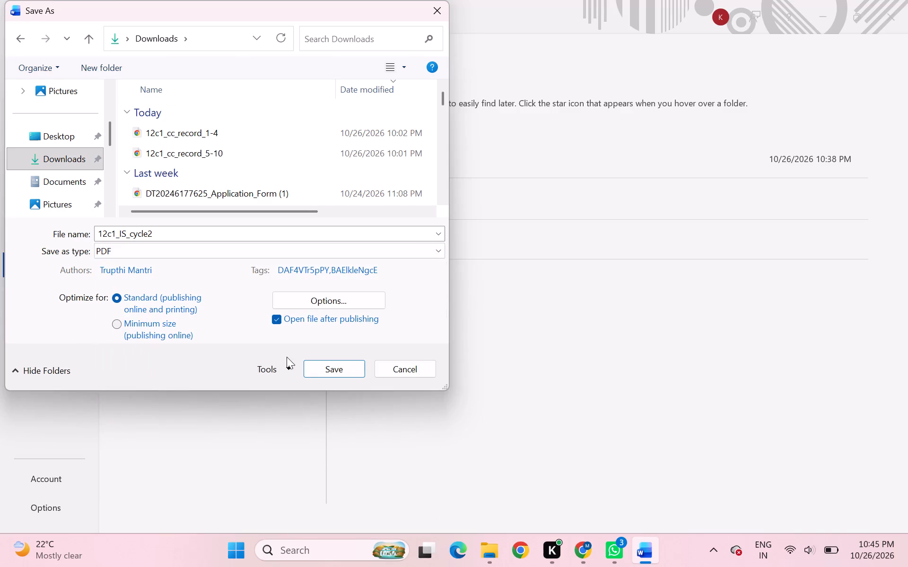
pyautogui.click(316, 371)
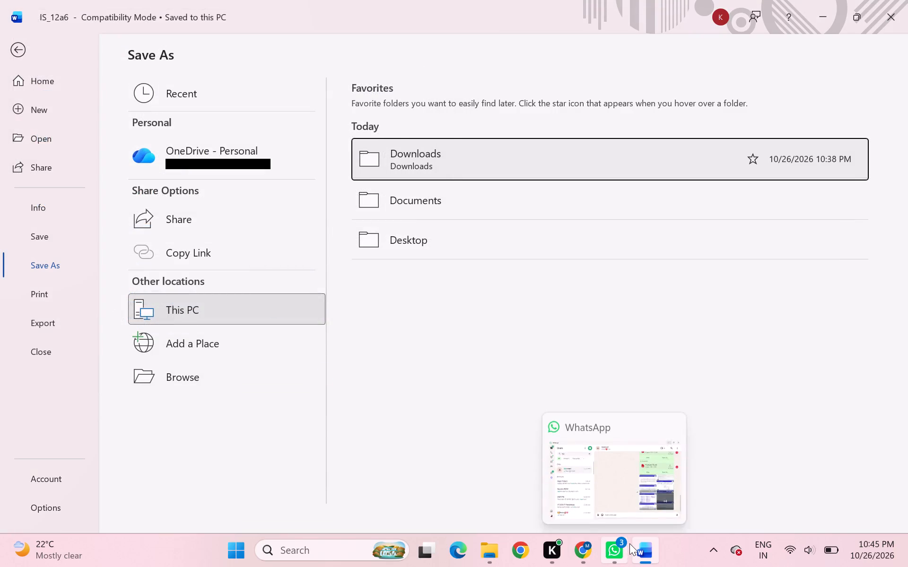
# Examine the pages of the newly published 12c1_IS_cycle2 PDF in Chrome, from the first experiment to the DES experiment.
pyautogui.scroll(-5, 565, 346)
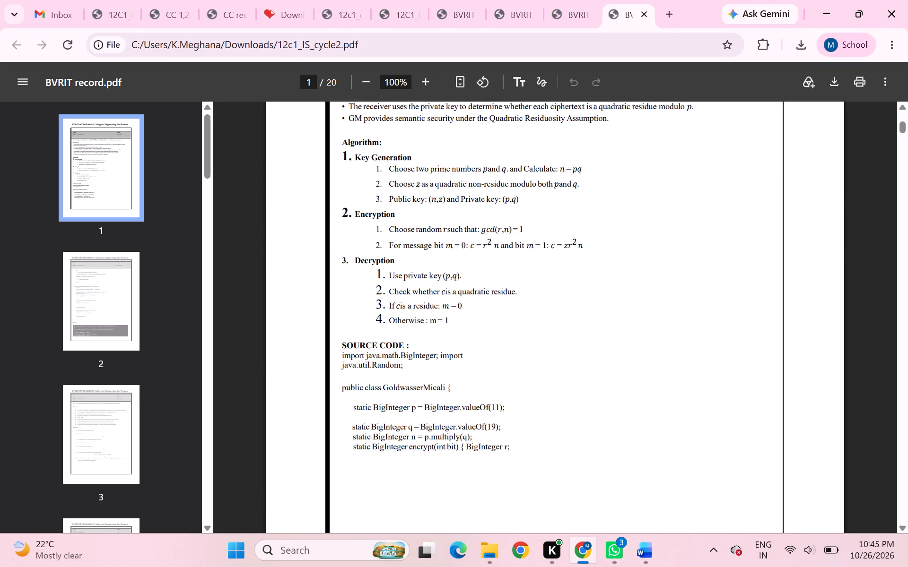
pyautogui.scroll(-7, 565, 346)
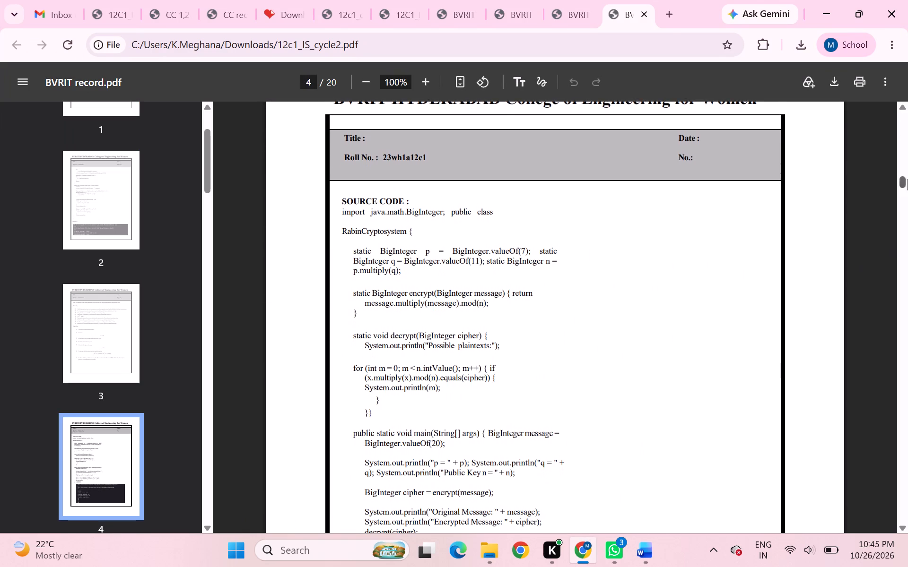
pyautogui.moveTo(903, 182); pyautogui.dragTo(907, 211)
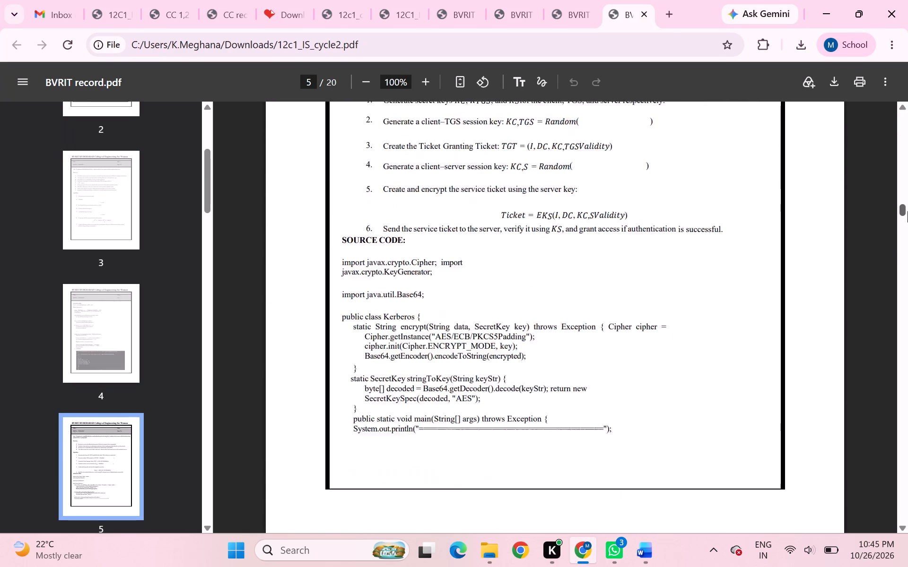
pyautogui.moveTo(907, 211); pyautogui.dragTo(907, 484)
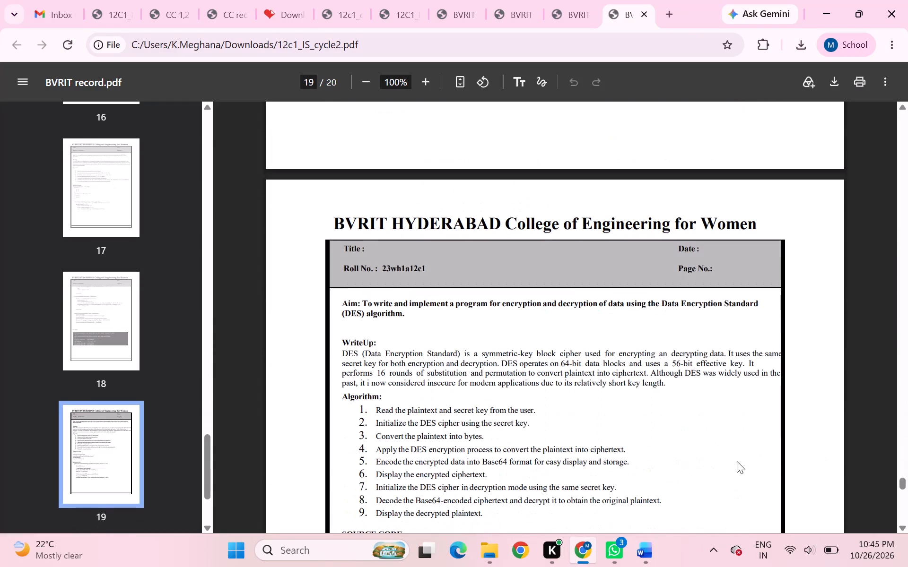
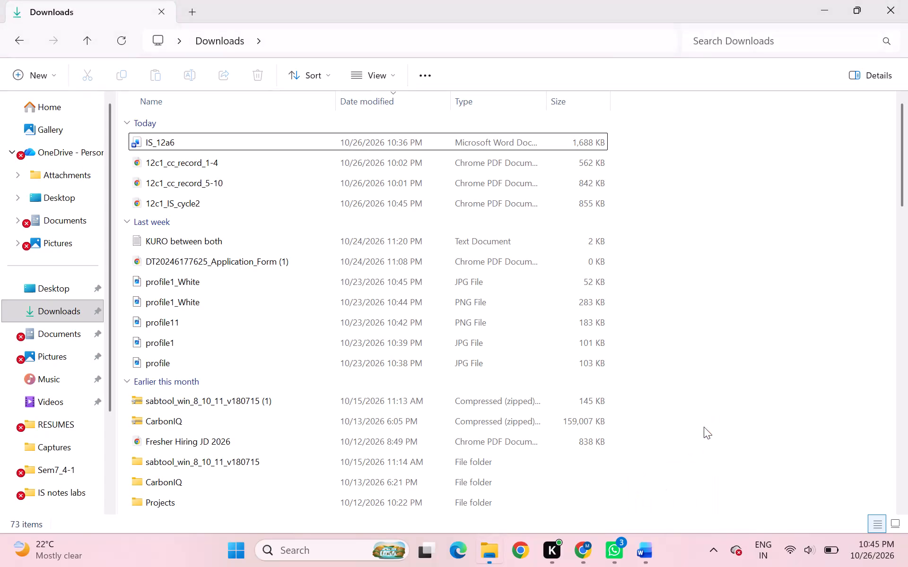
# Delete the IS_12a6 Word document from the Downloads folder.
pyautogui.click(203, 146)
pyautogui.rightClick(203, 146)
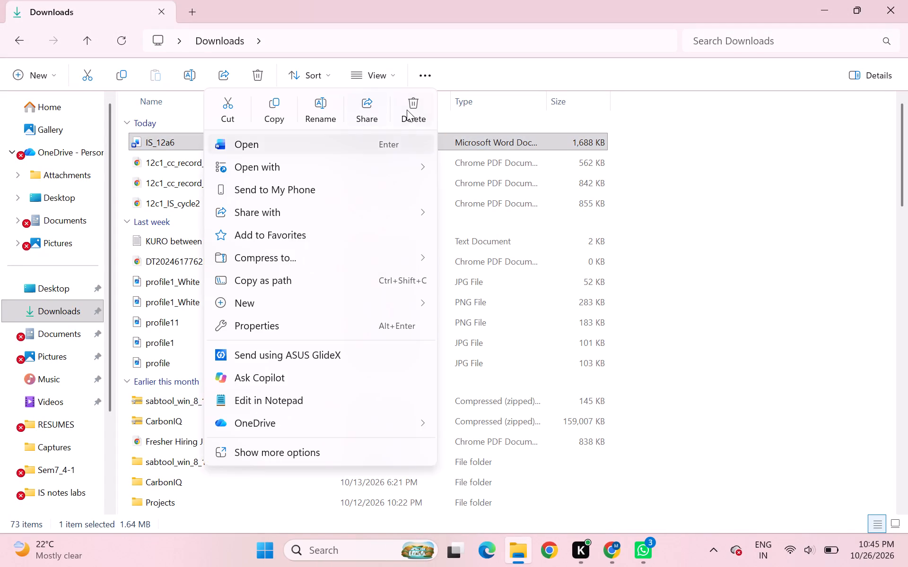
pyautogui.click(407, 110)
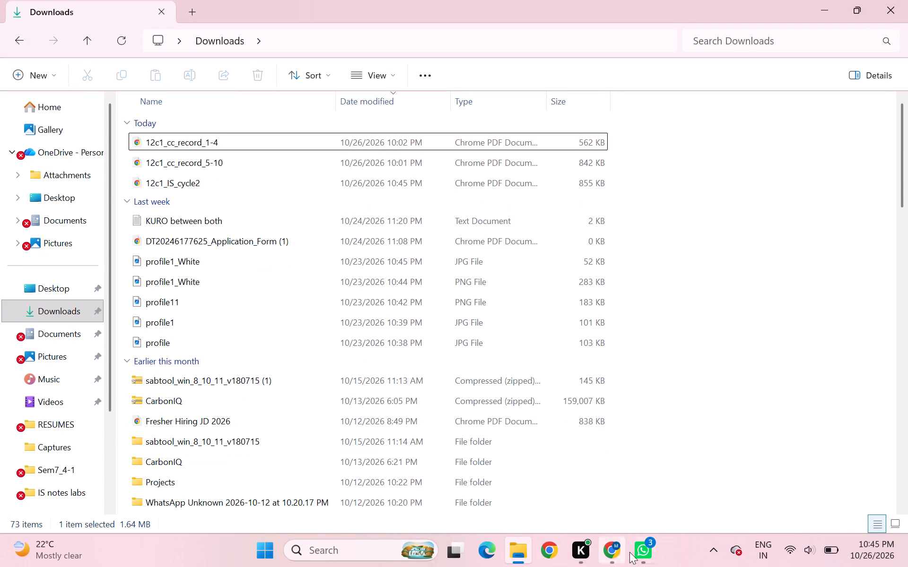
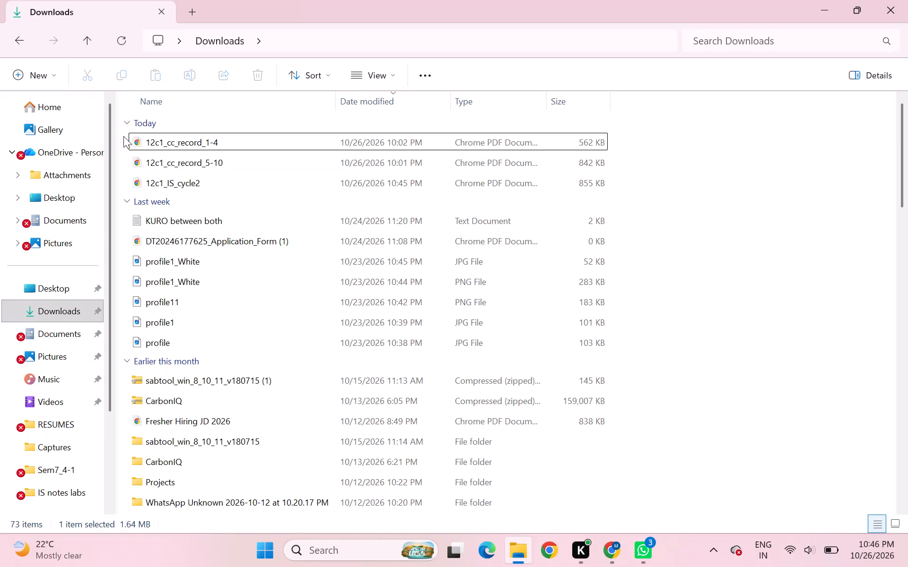
# Move the 12c1_cc_record_1-4, 12c1_cc_record_5-10 and 12c1_IS_cycle2 PDFs from Downloads to the Cls notes related folder in Documents > Sem7_4-1.
pyautogui.moveTo(123, 135); pyautogui.dragTo(164, 182)
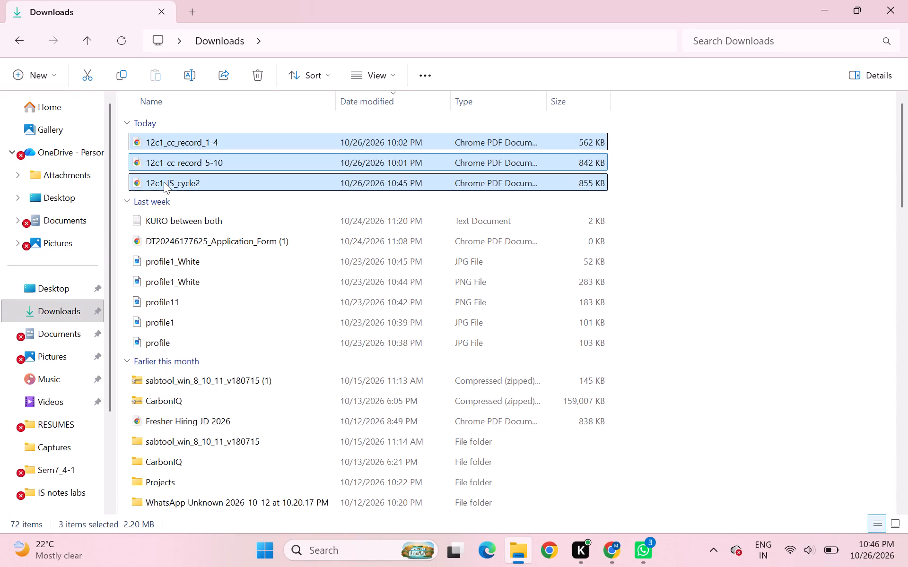
pyautogui.hotkey('ctrl', 'x')
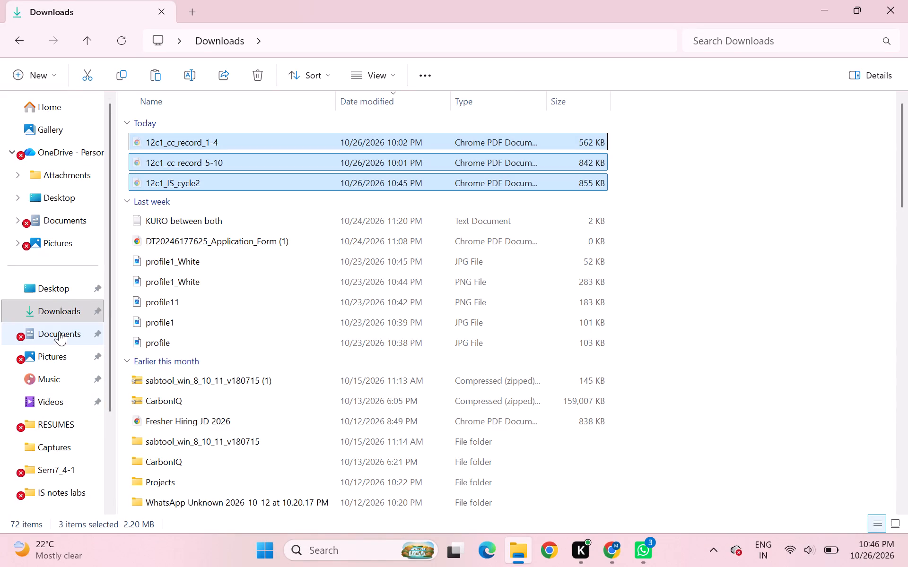
pyautogui.click(59, 331)
pyautogui.scroll(-2, 182, 388)
pyautogui.doubleClick(180, 384)
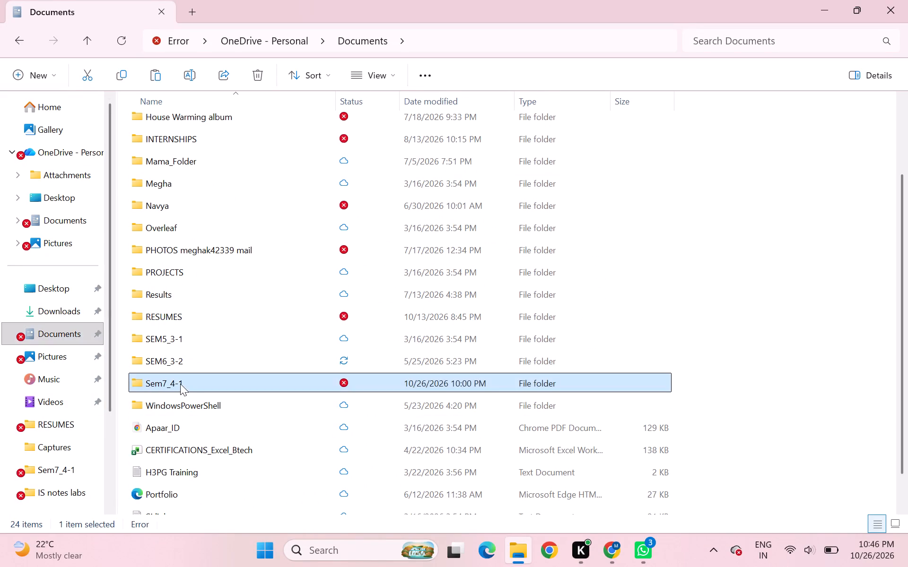
pyautogui.doubleClick(183, 149)
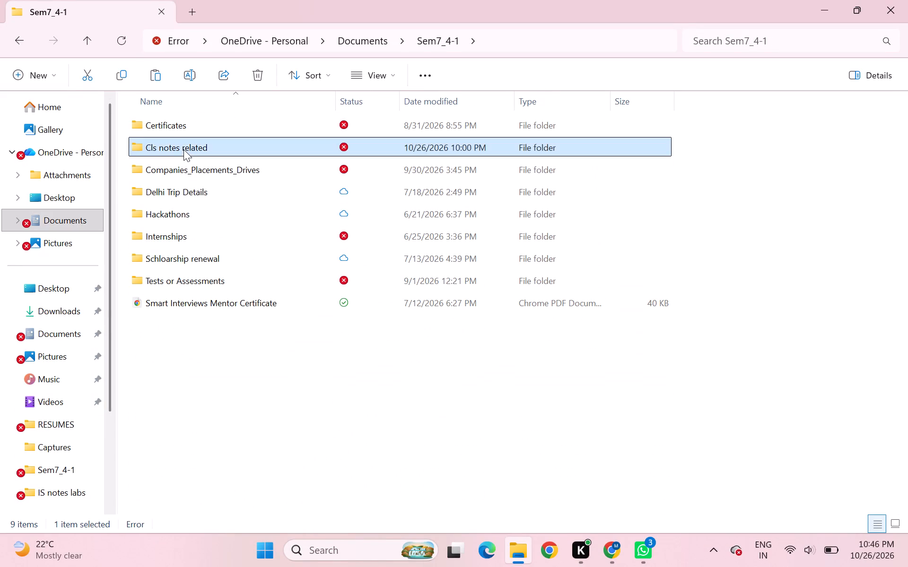
pyautogui.hotkey('ctrl', 'v')
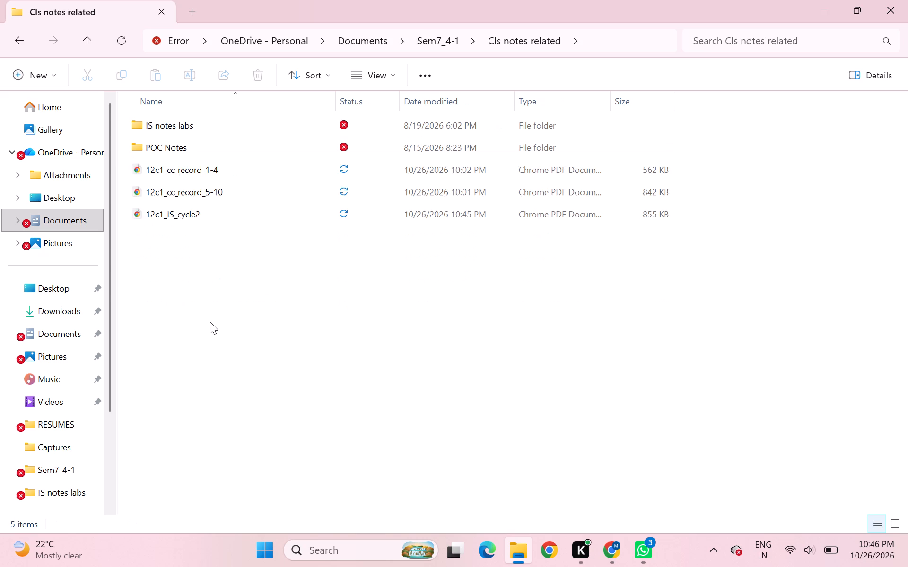
# Move the 12c1_IS_cycle2 PDF from Cls notes related into its IS notes labs subfolder.
pyautogui.click(173, 210)
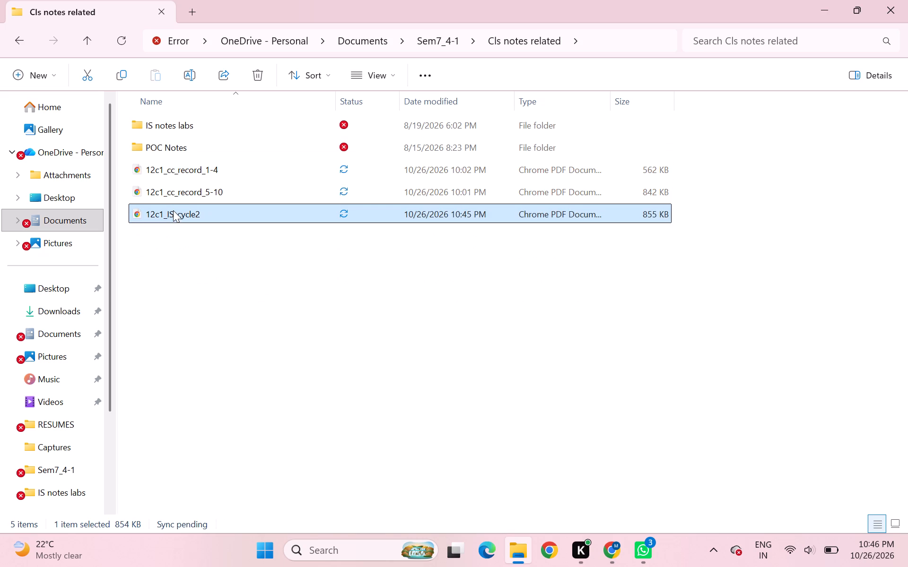
pyautogui.hotkey('ctrl', 'x')
pyautogui.doubleClick(162, 128)
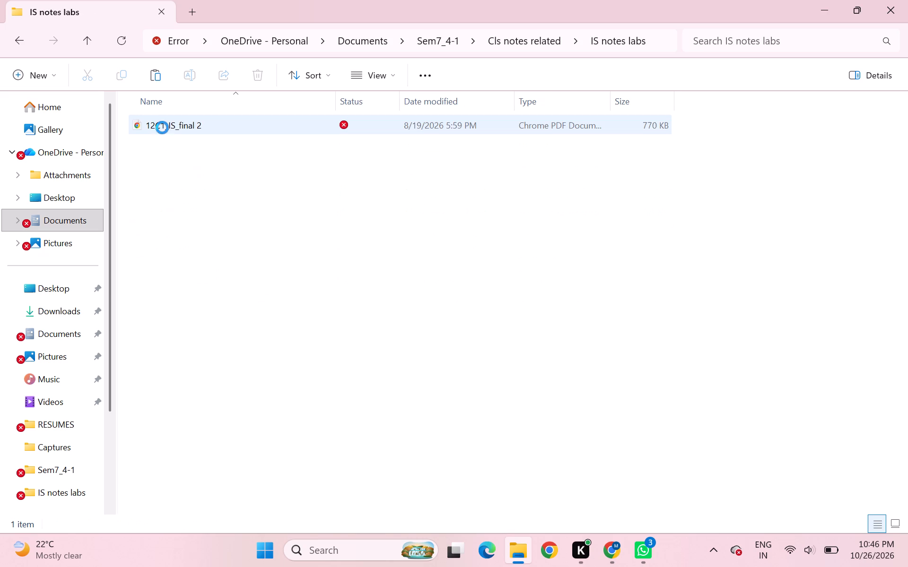
pyautogui.hotkey('ctrl', 'v')
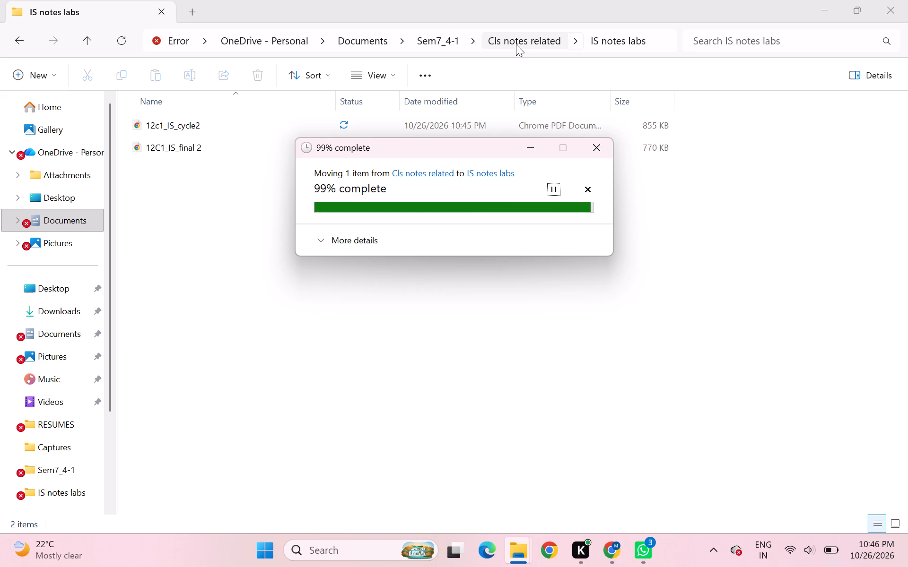
# Return to the Cls notes related folder and bring up the choices for creating a new item there.
pyautogui.click(516, 44)
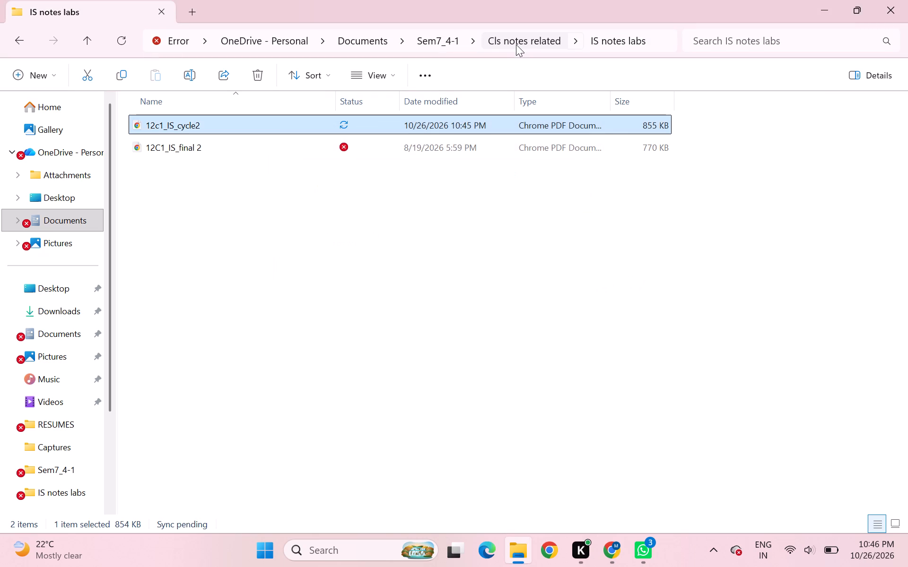
pyautogui.rightClick(206, 269)
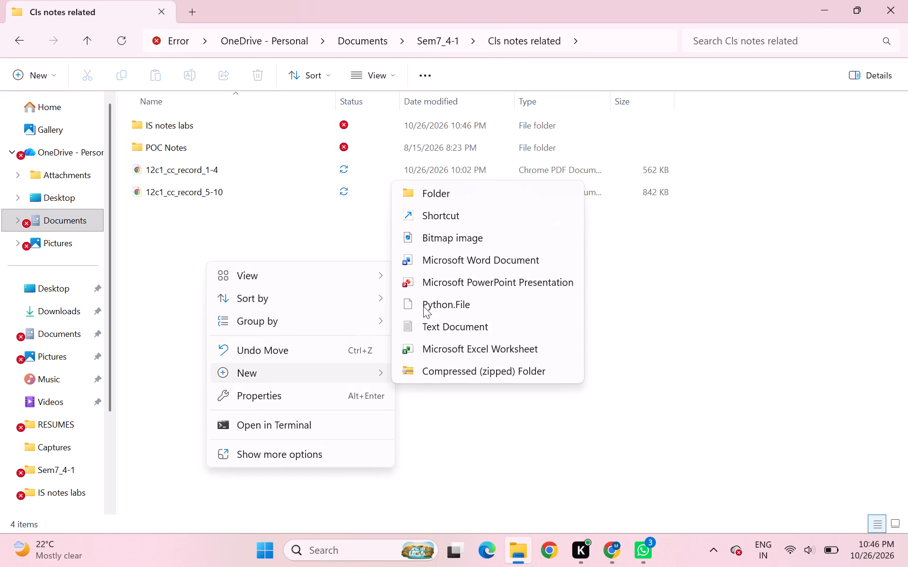
# Create a new folder named Cloud Computing CC in the Cls notes related folder.
pyautogui.click(422, 192)
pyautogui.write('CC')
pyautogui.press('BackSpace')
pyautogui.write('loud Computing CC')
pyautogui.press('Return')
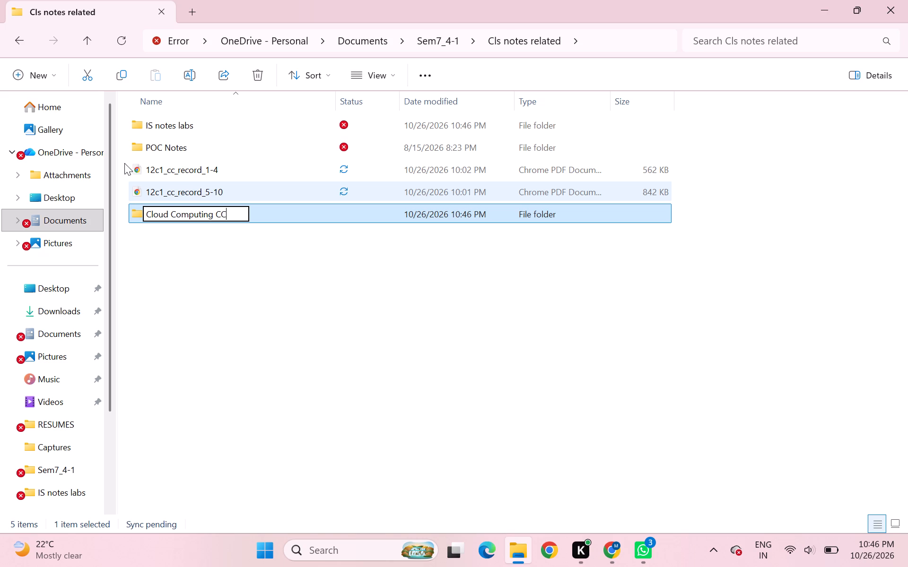
# Move the 12c1_cc_record_1-4 and 12c1_cc_record_5-10 PDFs from Cls notes related into its Cloud Computing CC subfolder.
pyautogui.moveTo(124, 163); pyautogui.dragTo(180, 188)
pyautogui.click(211, 286)
pyautogui.click(185, 265)
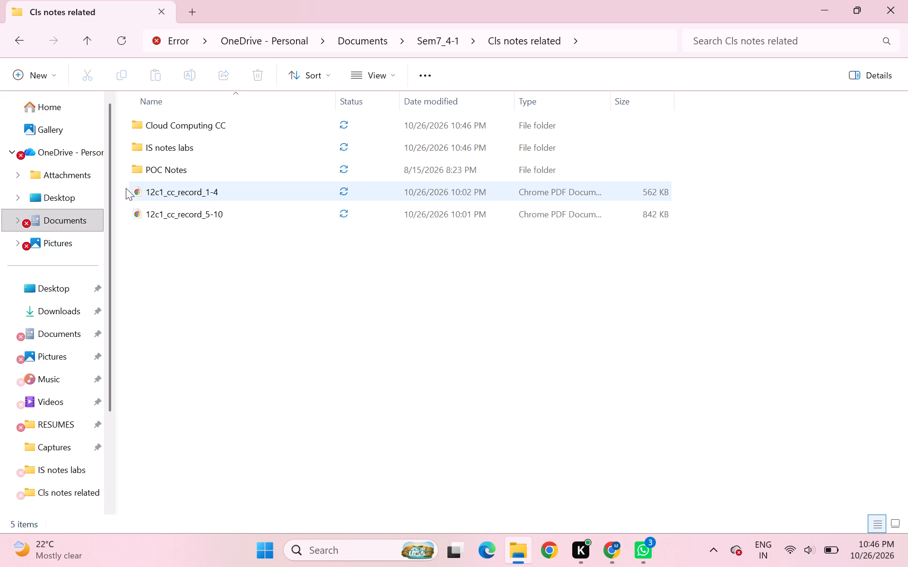
pyautogui.moveTo(124, 186); pyautogui.dragTo(174, 215)
pyautogui.hotkey('ctrl', 'x')
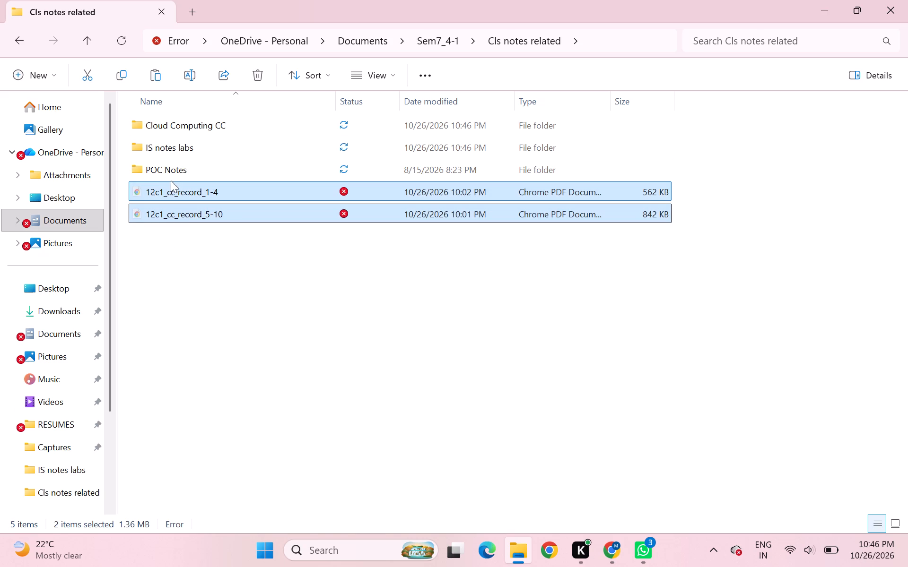
pyautogui.doubleClick(160, 126)
pyautogui.hotkey('ctrl', 'v')
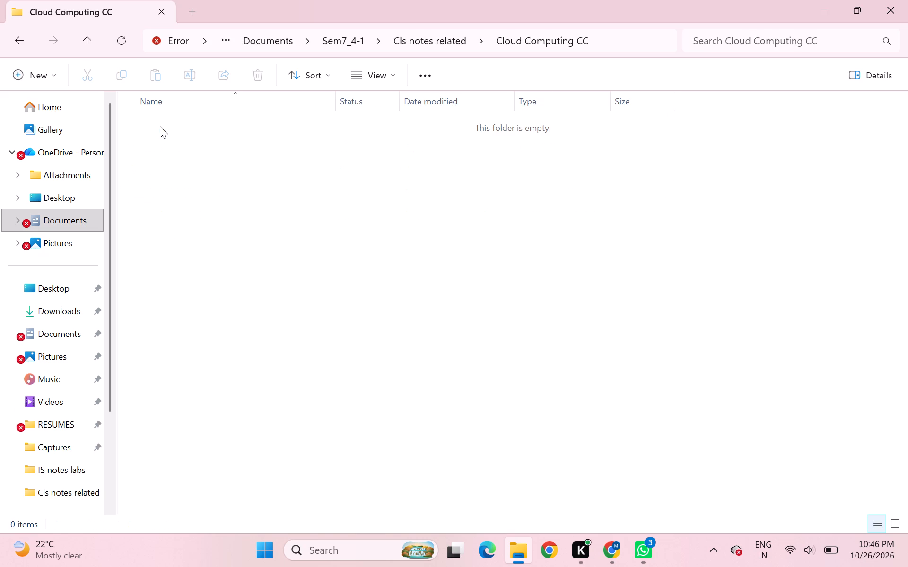